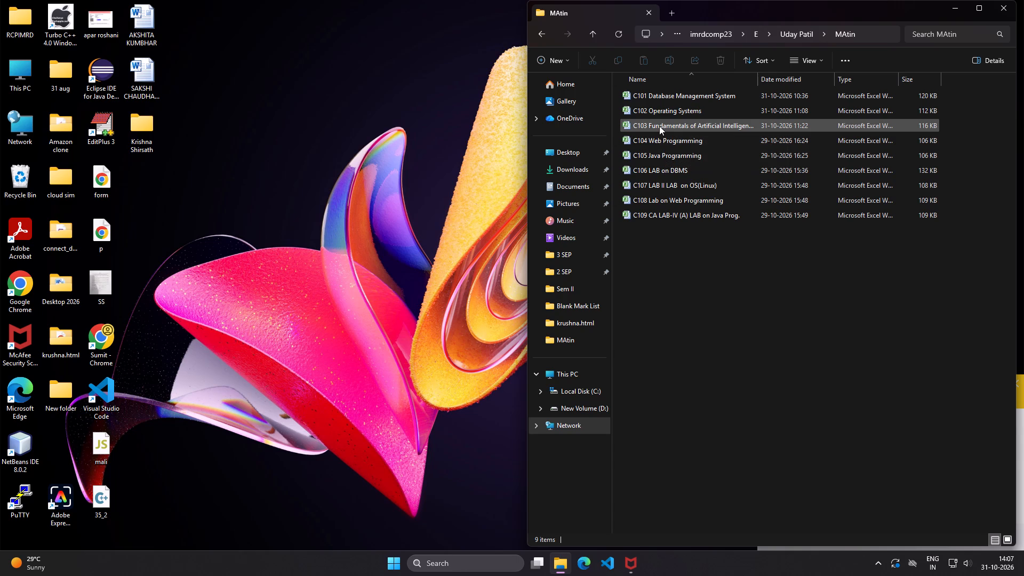
Open the C103 Fundamentals of Artificial Intelligence workbook, check its Sr. No column at the first student rows, and close it without saving.
double_click(659, 126)
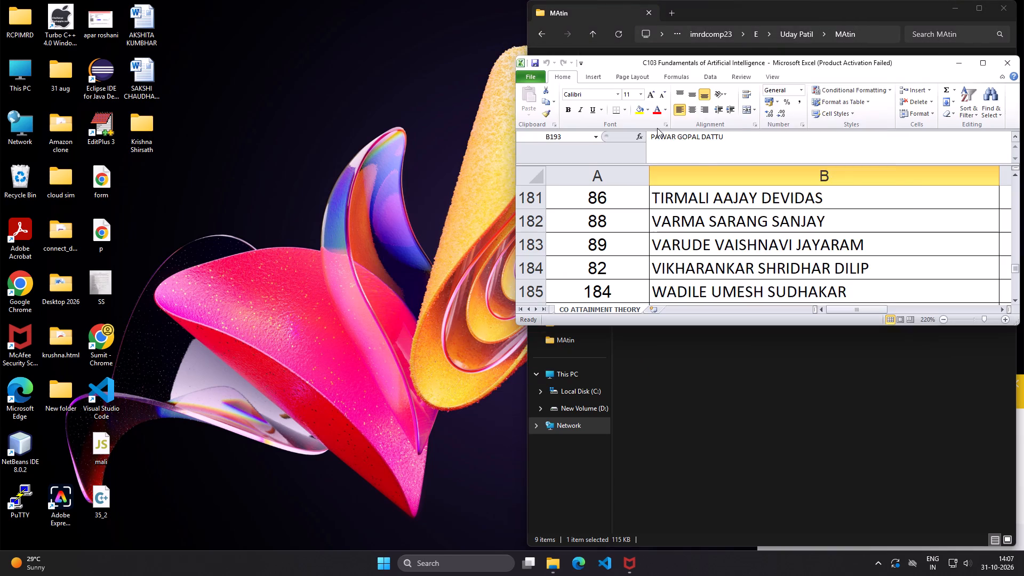
click(892, 79)
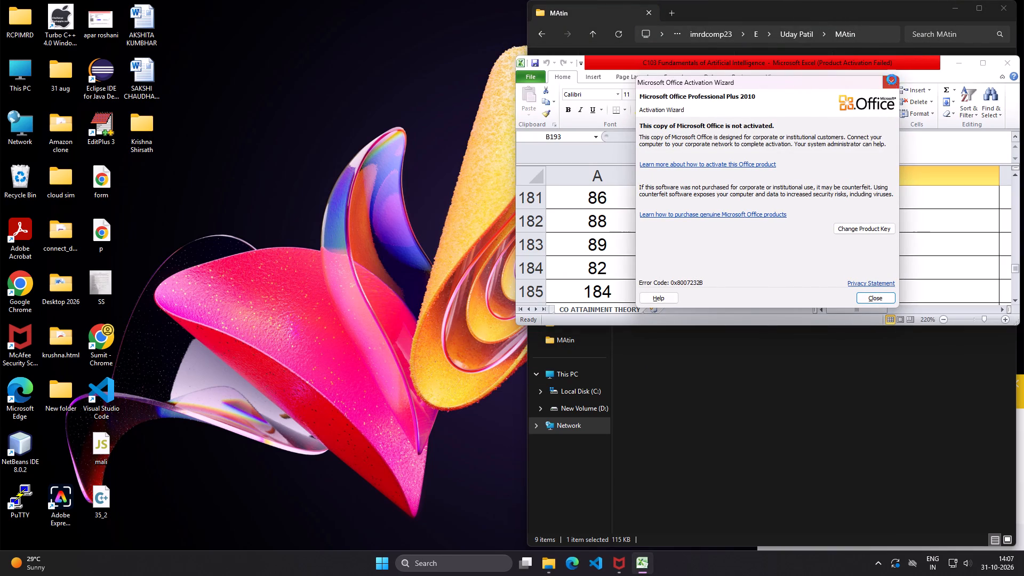
scroll(809, 252, up, 20)
scroll(809, 252, up, 16)
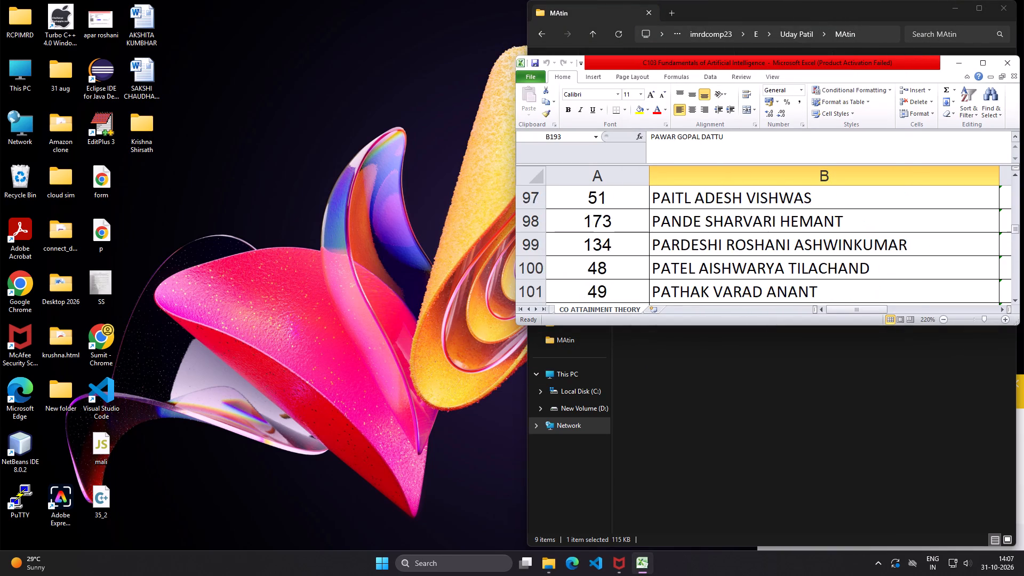
scroll(809, 252, up, 4)
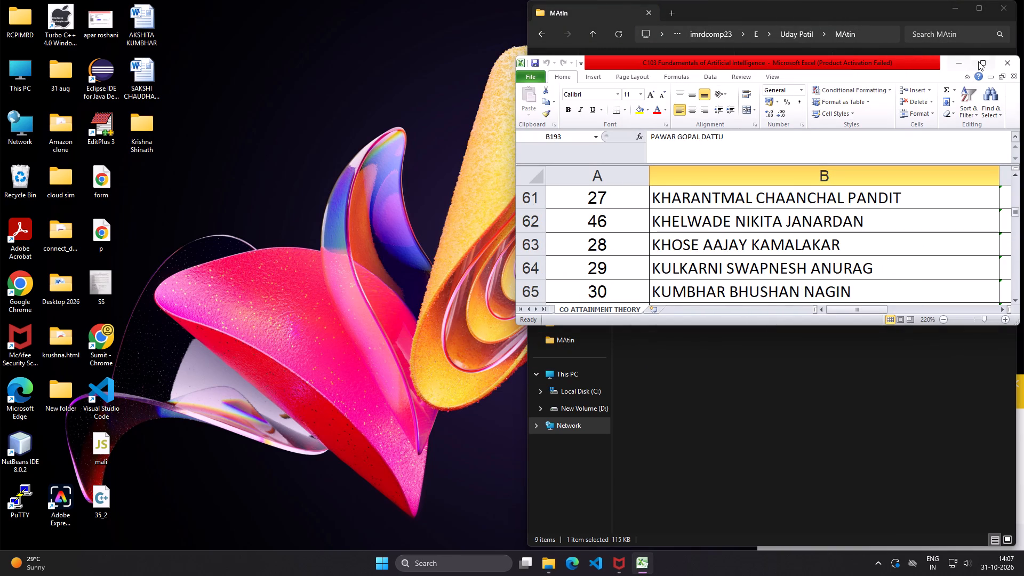
click(978, 61)
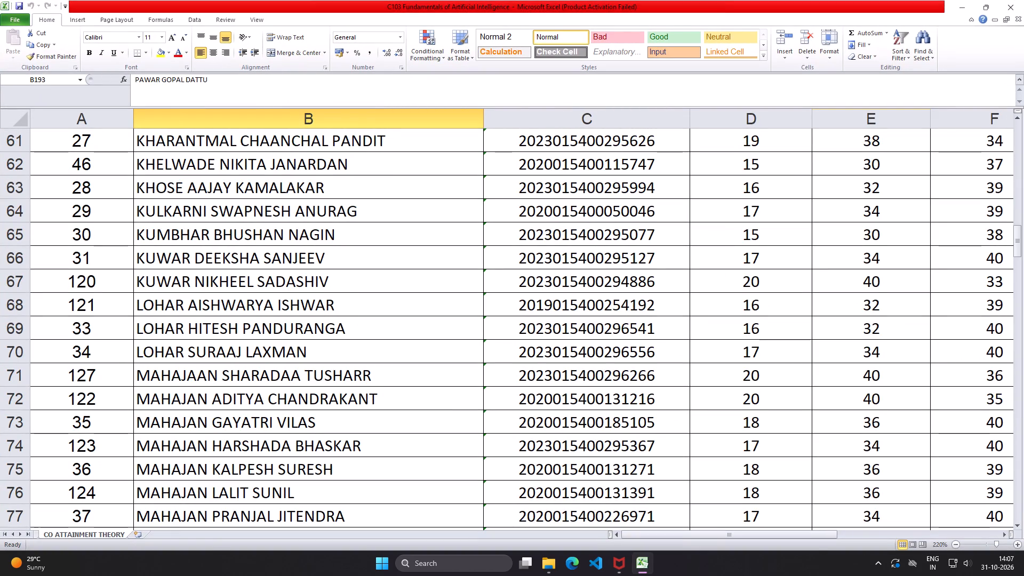
click(80, 180)
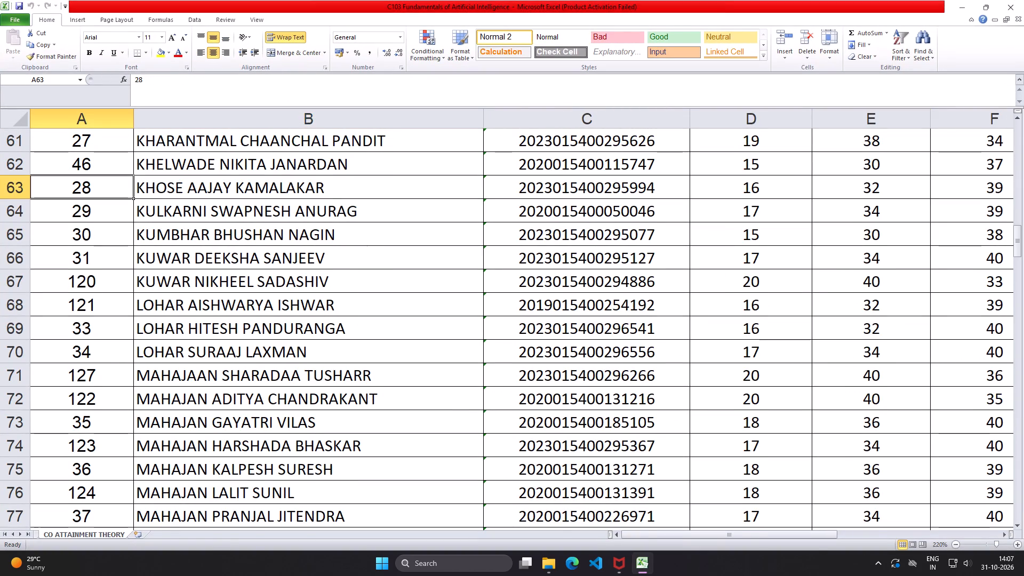
key(ctrl+Up)
key(Down)
key(Down)
key(Down)
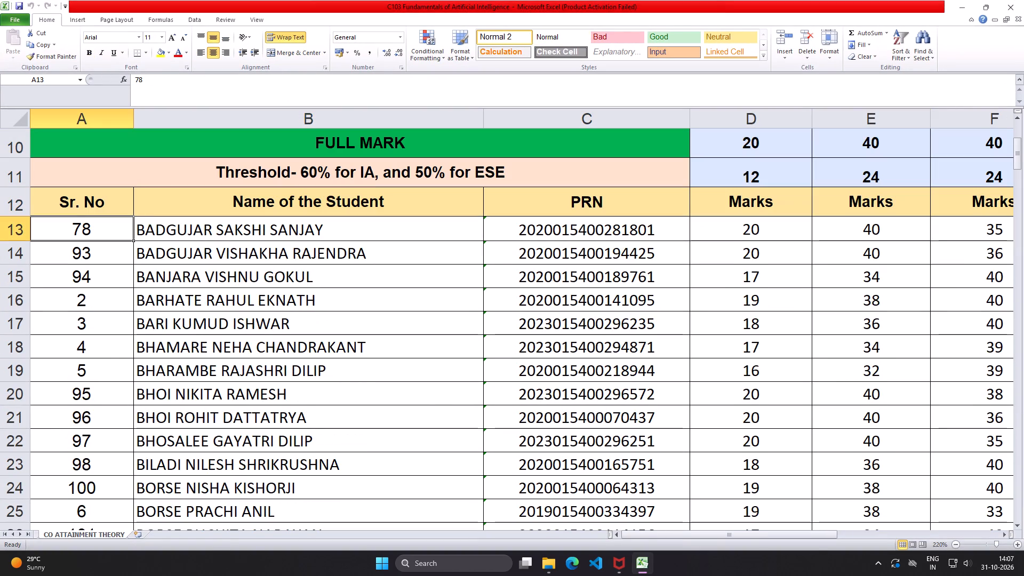
click(1023, 0)
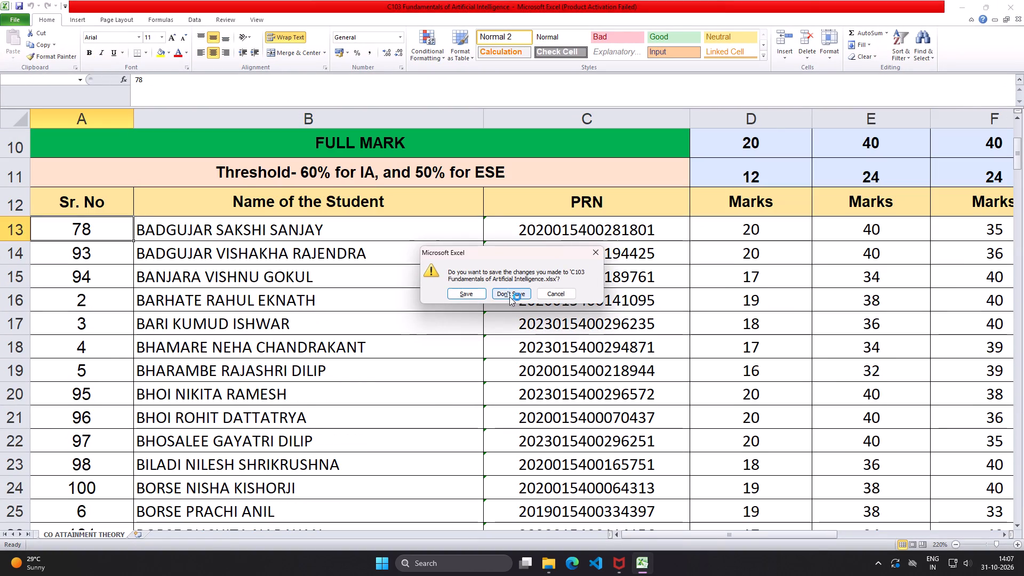
click(509, 297)
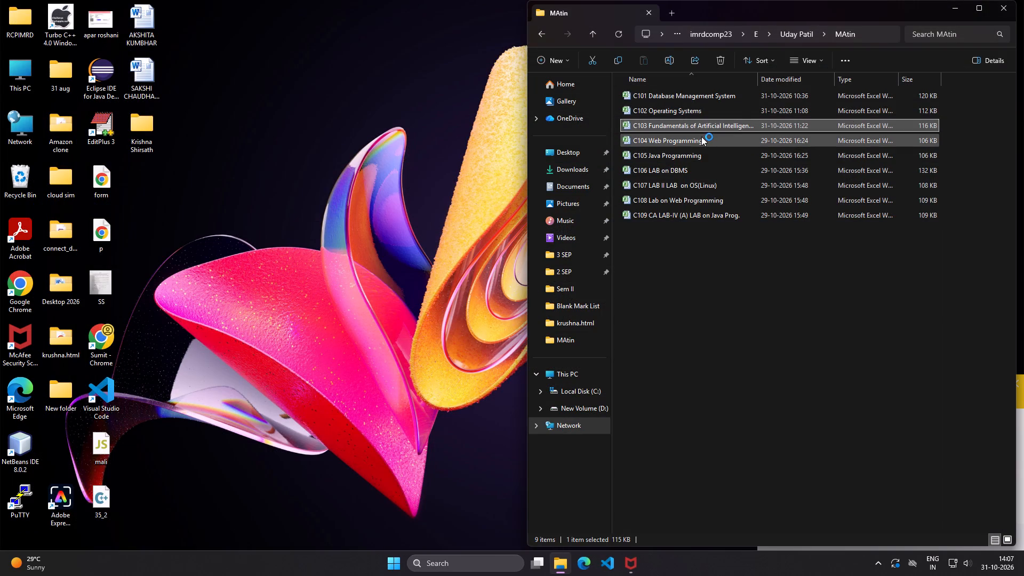
Open the C104 Web Programming workbook and go to the first student's Sr. No cell, A13.
double_click(701, 137)
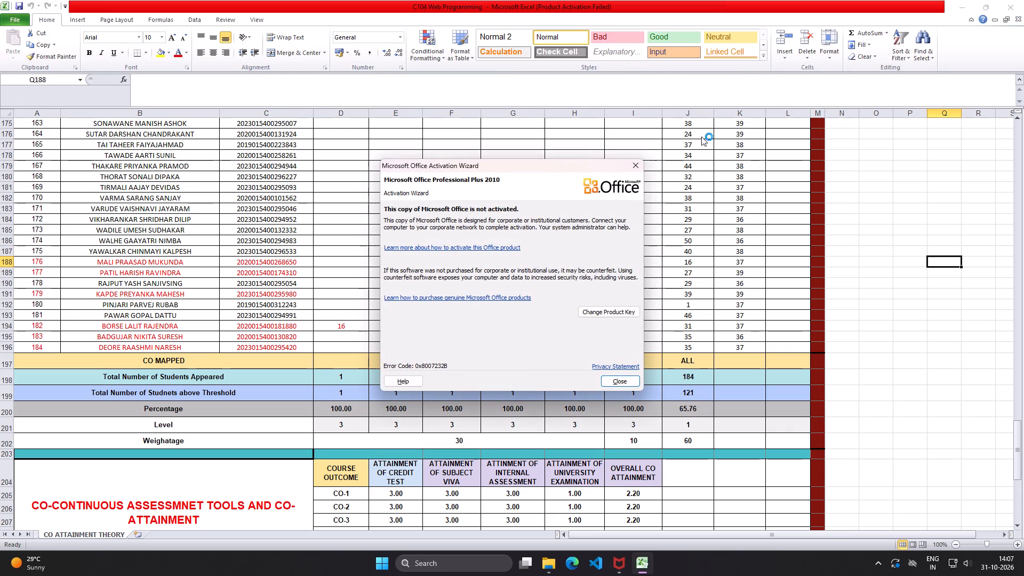
click(631, 167)
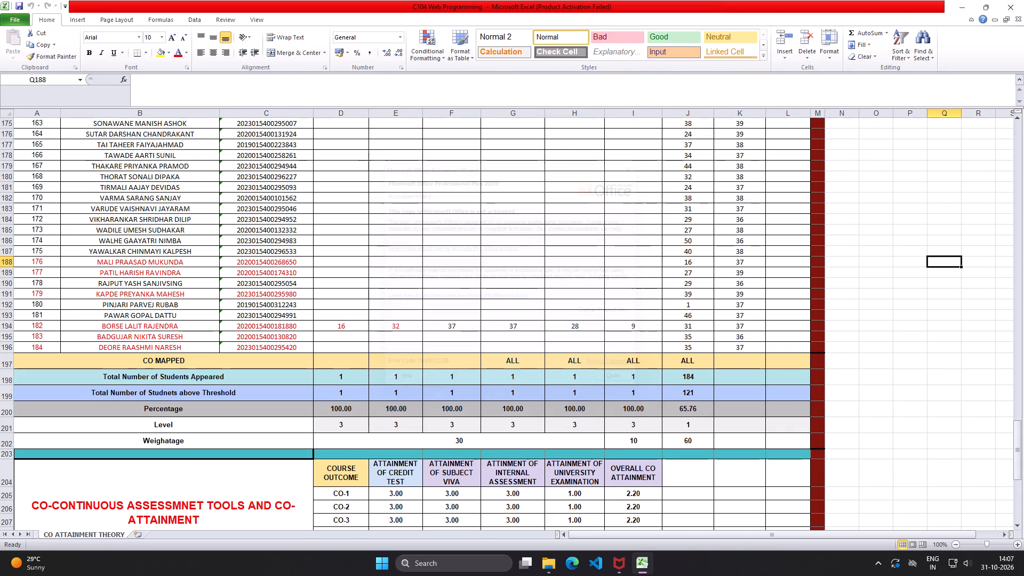
scroll(188, 319, up, 7)
scroll(188, 319, up, 20)
scroll(188, 319, up, 17)
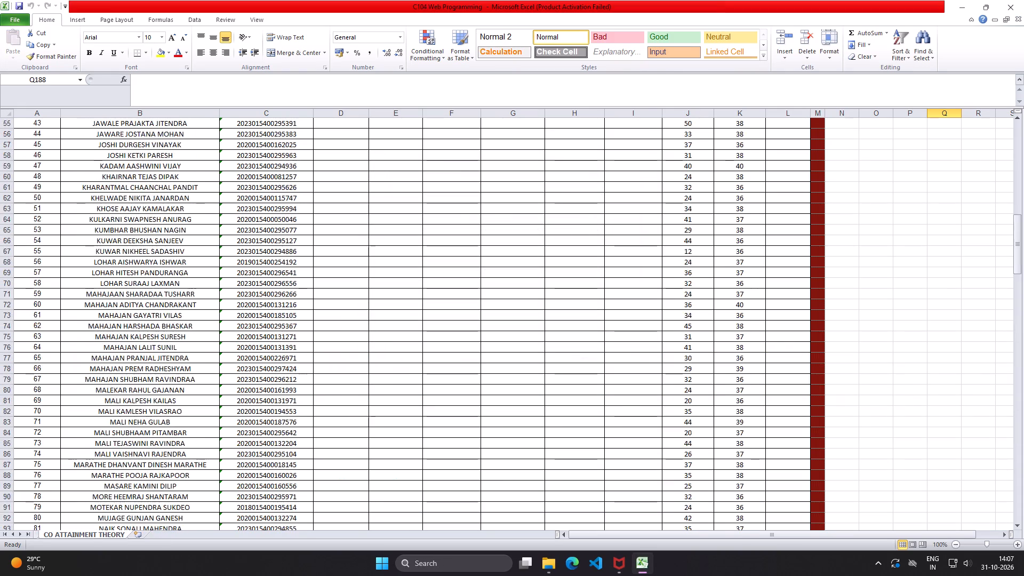
scroll(188, 319, up, 4)
click(51, 250)
key(ctrl+Up)
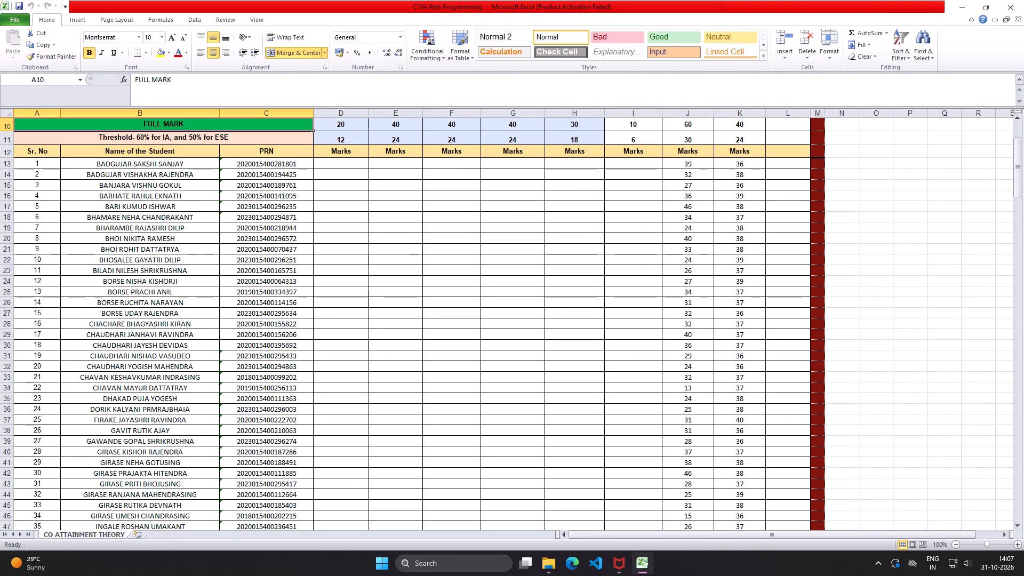
key(Down)
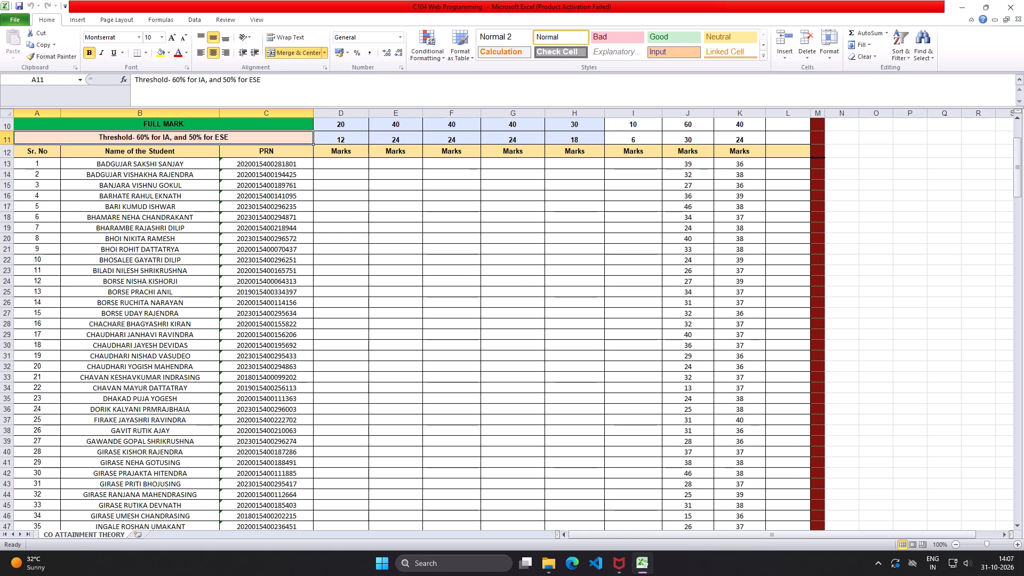
click(44, 164)
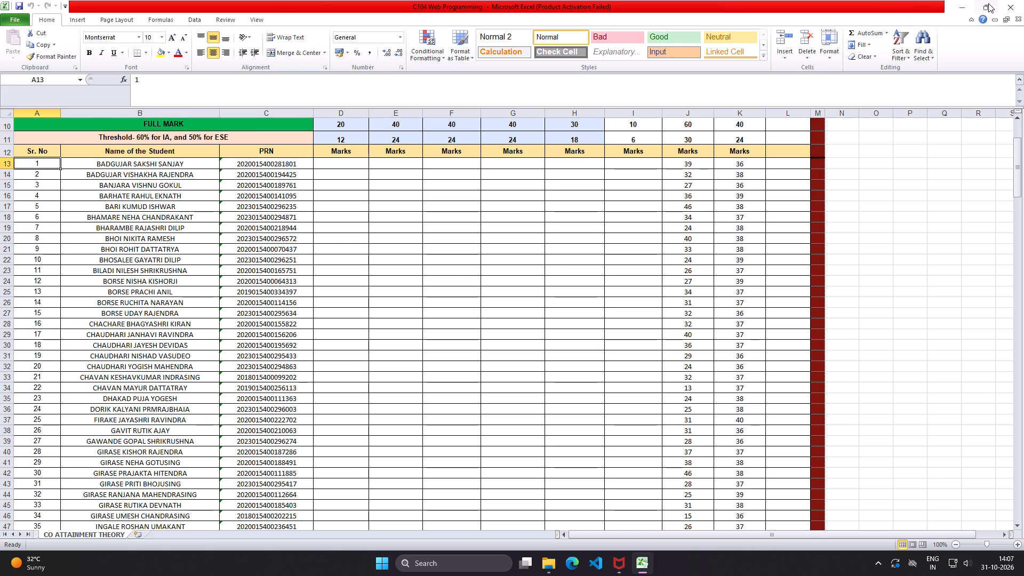
Restore the C104 Web Programming window and dock it to the left half of the screen.
click(988, 3)
drag(742, 63, 406, 70)
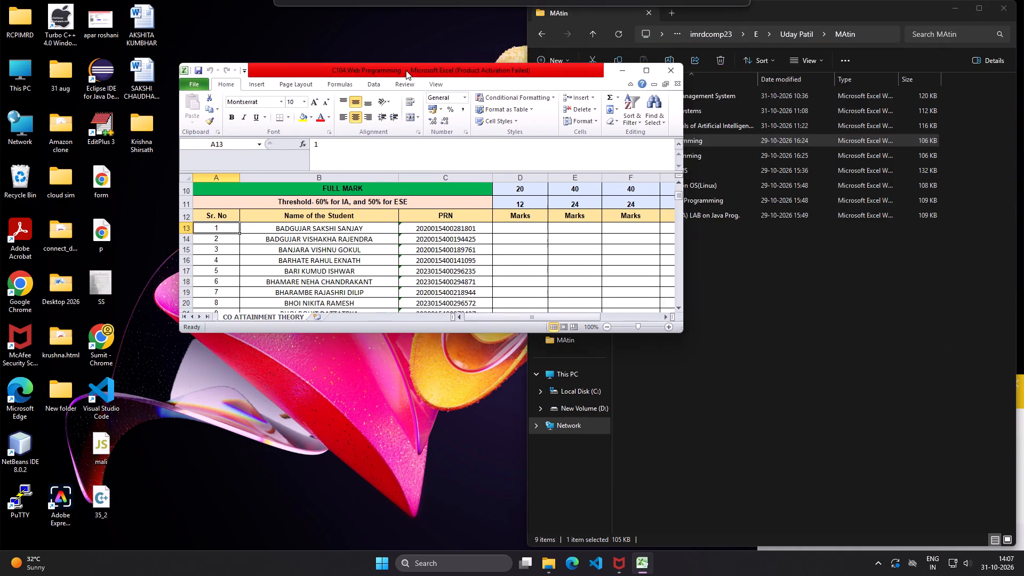
drag(406, 70, 414, 44)
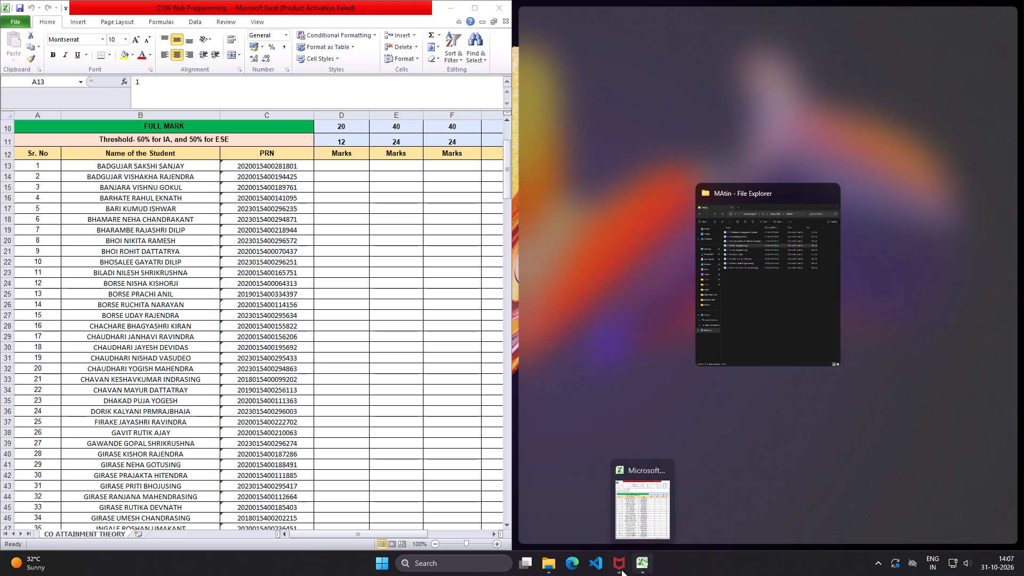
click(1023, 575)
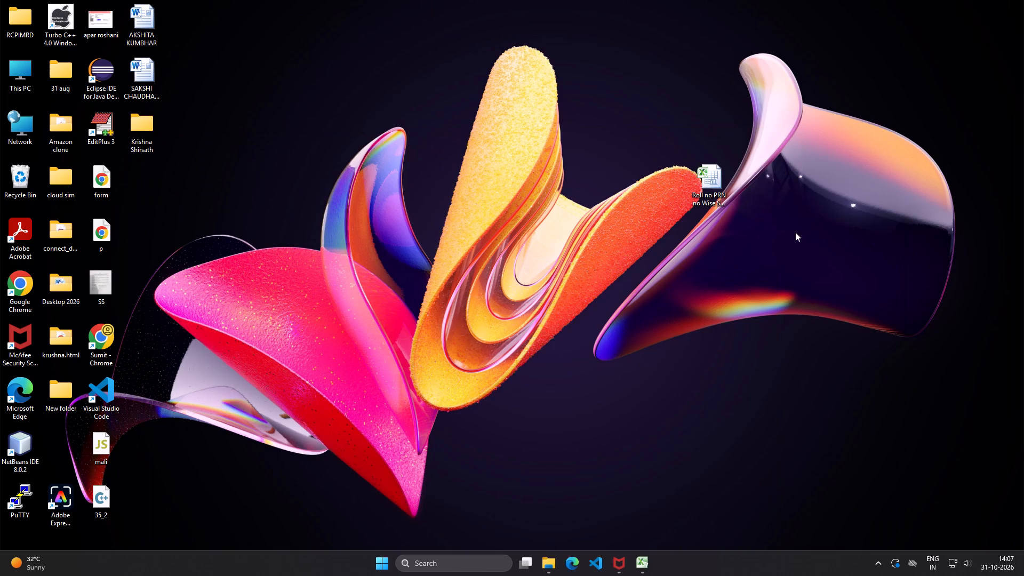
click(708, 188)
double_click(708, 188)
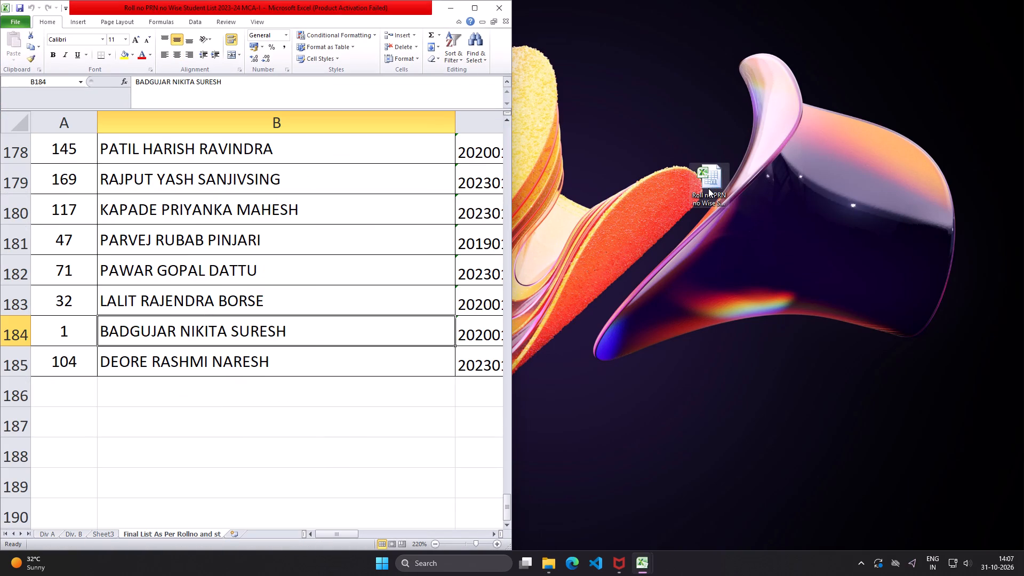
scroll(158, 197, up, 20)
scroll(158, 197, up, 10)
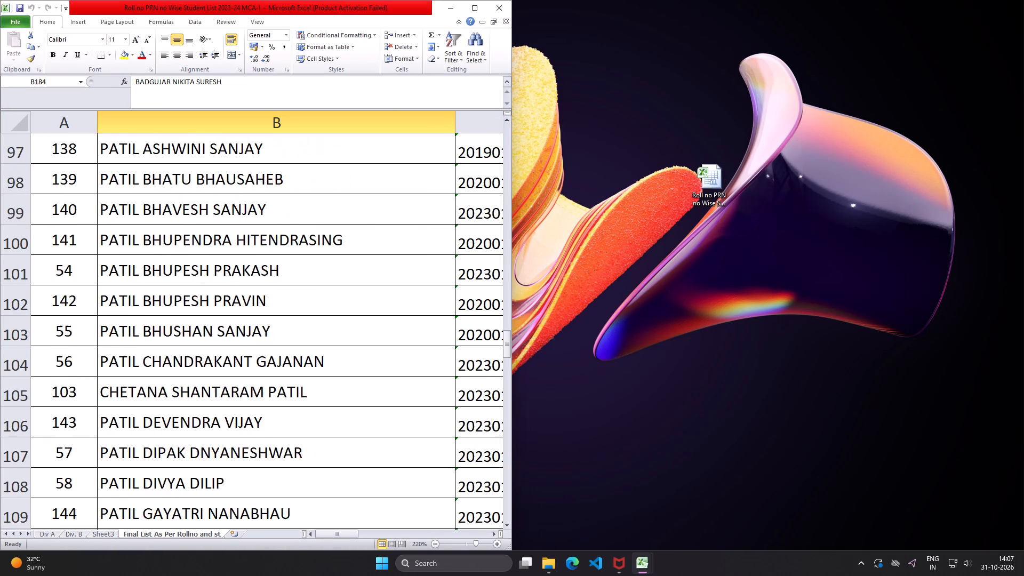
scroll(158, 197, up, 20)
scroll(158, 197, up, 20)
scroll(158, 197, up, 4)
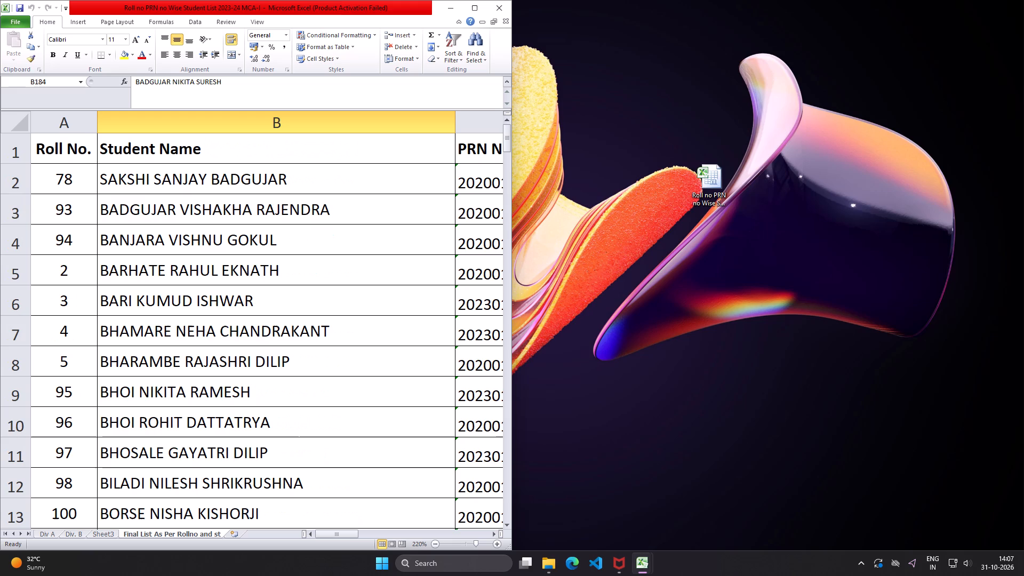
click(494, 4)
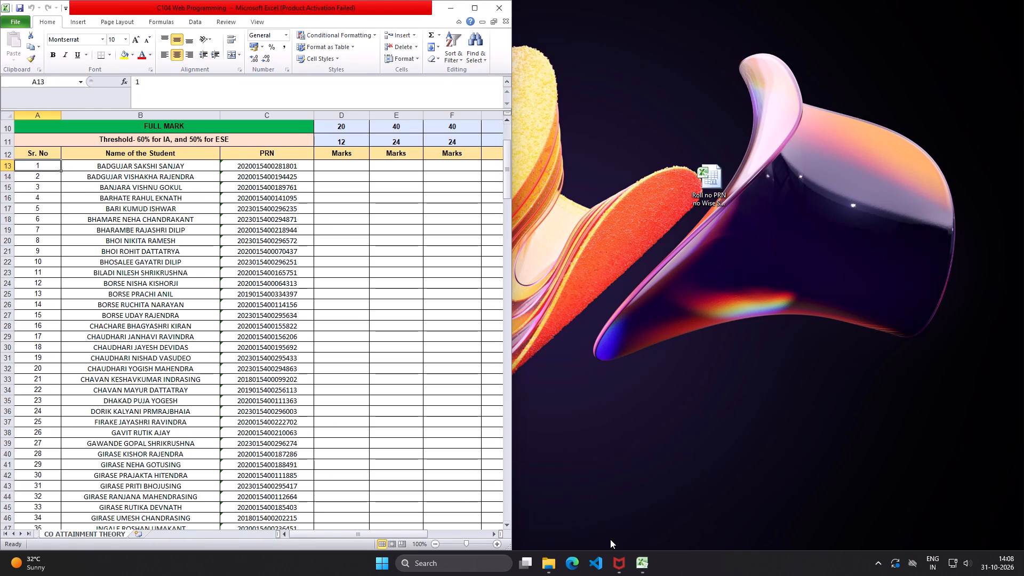
Start a second, separate Excel window with a blank workbook and dock it beside the C104 Web Programming window.
right_click(639, 559)
right_click(639, 559)
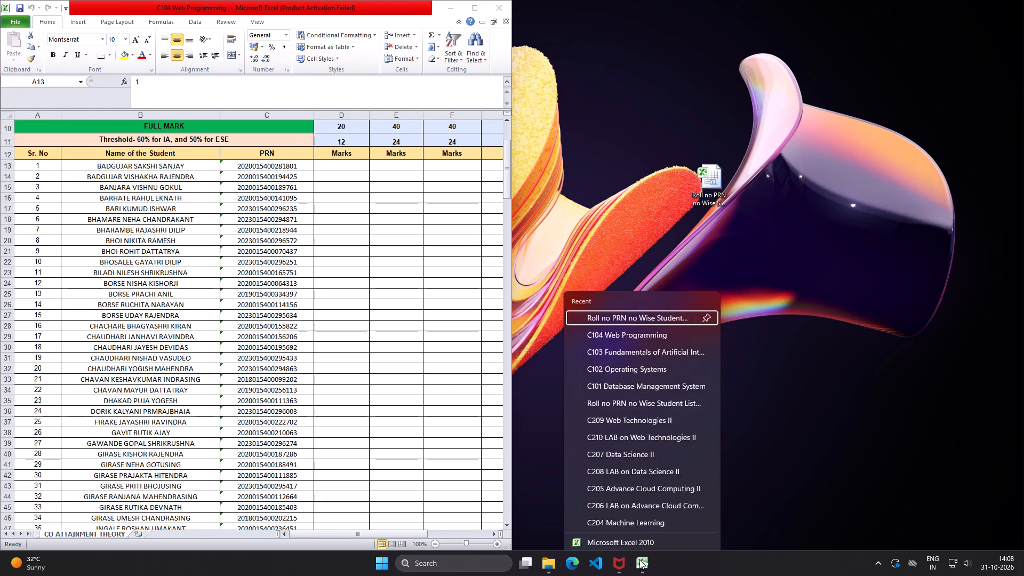
click(615, 502)
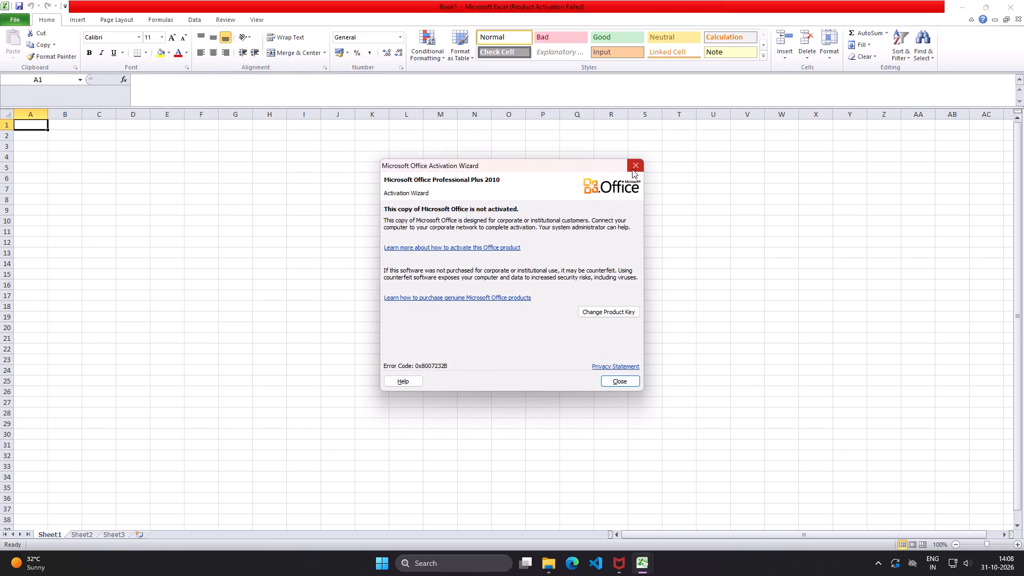
click(633, 168)
click(990, 11)
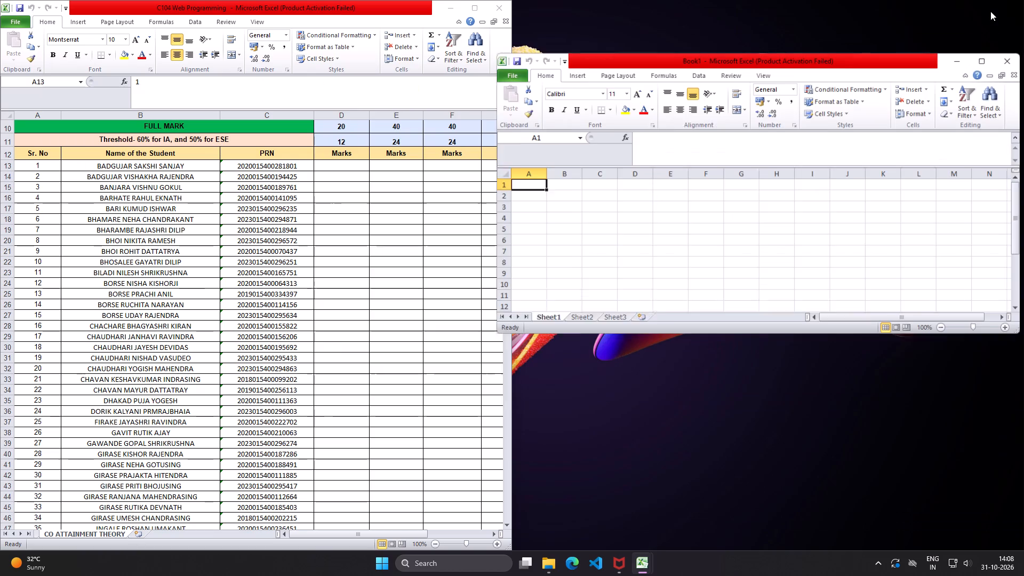
drag(860, 65, 636, 0)
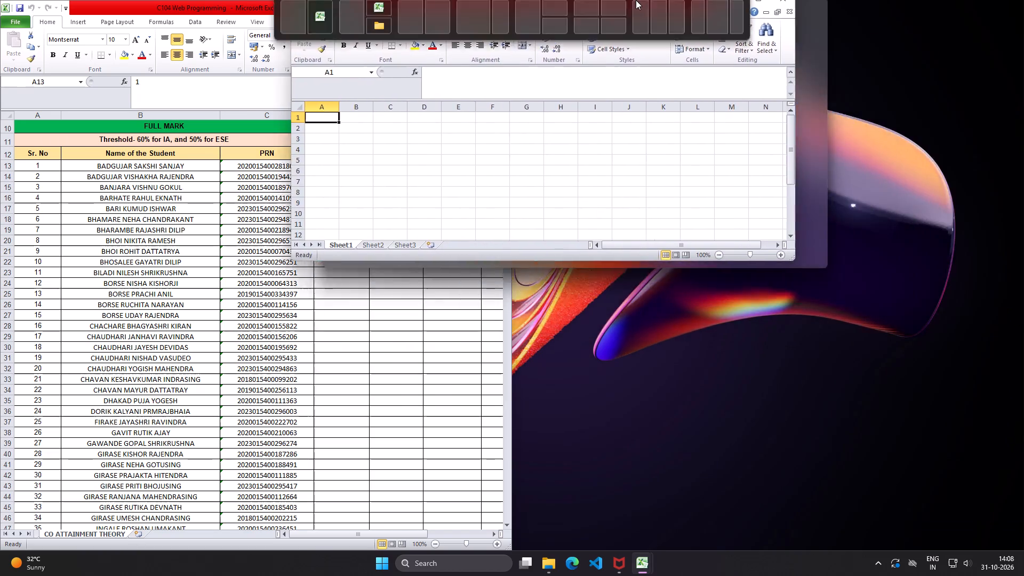
drag(636, 0, 430, 48)
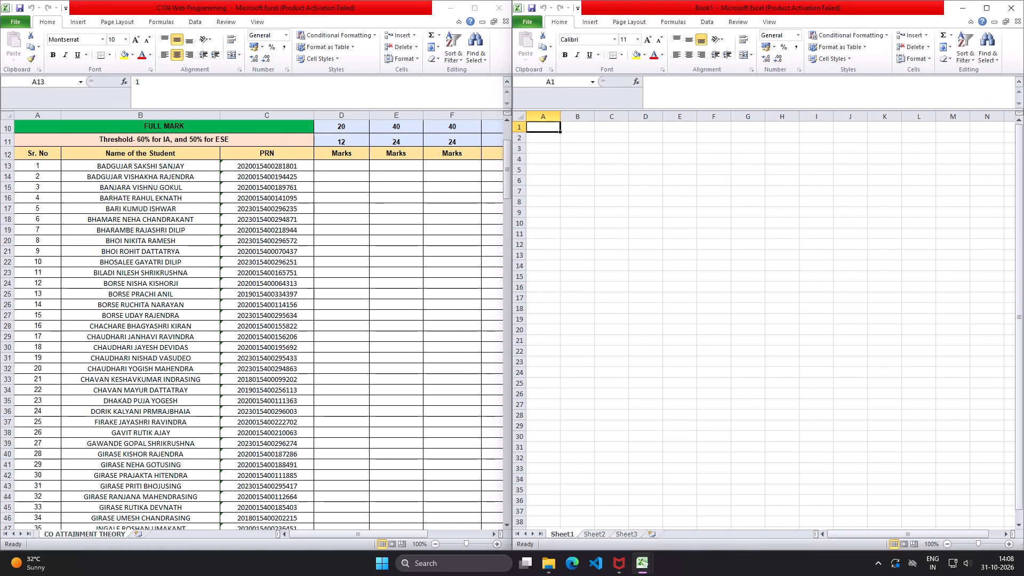
Open the recent Desktop workbook Roll no PRN no Wise Student List 2023-24 MCA-I in the second Excel window.
click(532, 25)
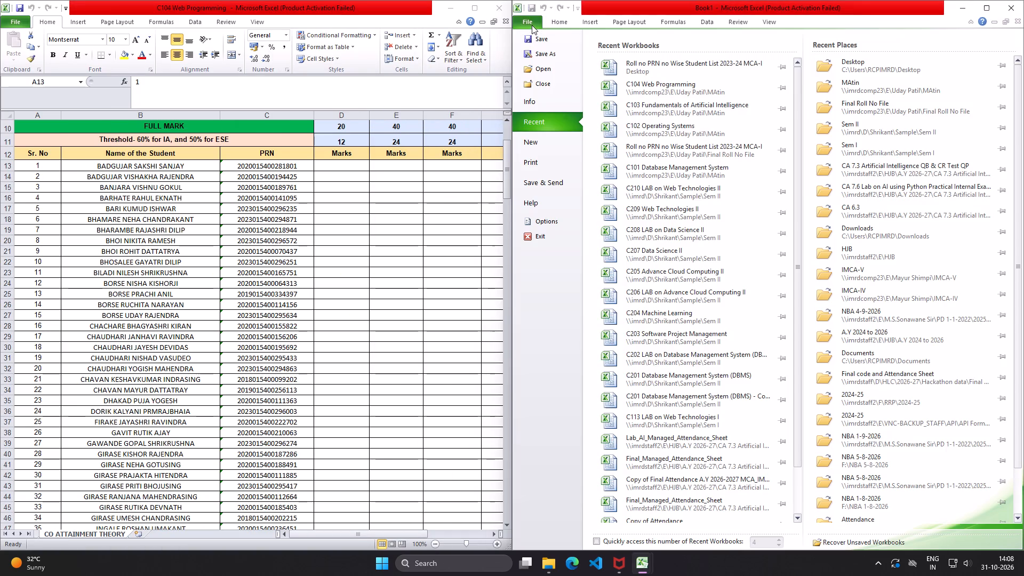
click(678, 69)
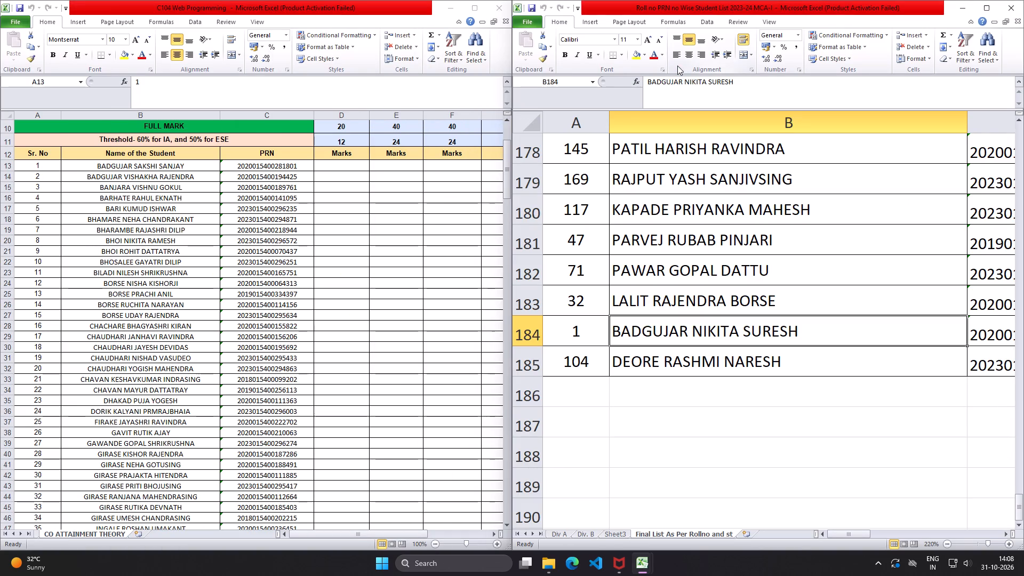
Copy all the roll numbers in the roll number list, from A2 down to A185.
scroll(612, 267, up, 20)
scroll(612, 267, up, 4)
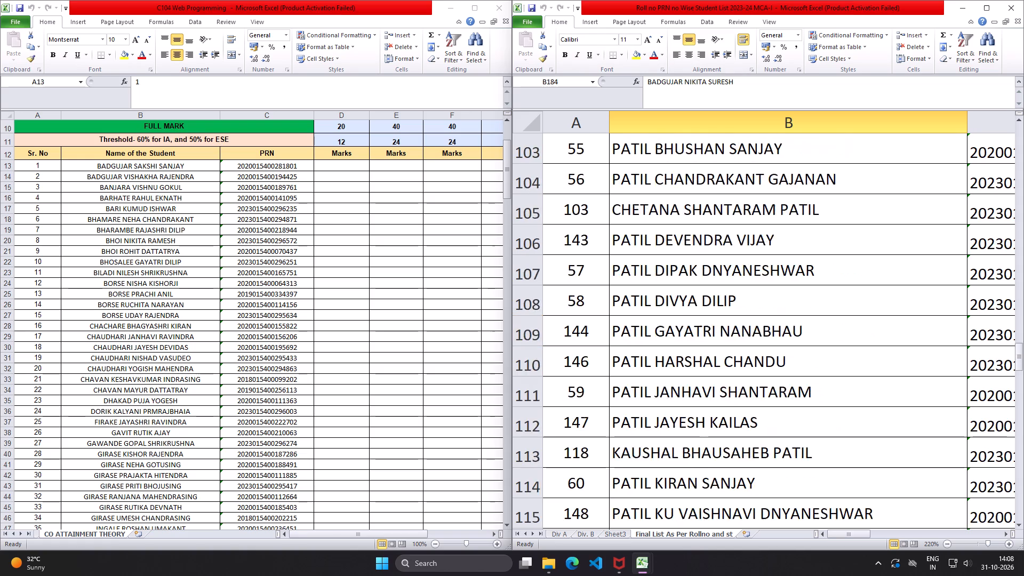
scroll(612, 267, up, 20)
scroll(612, 267, up, 20)
scroll(612, 267, up, 13)
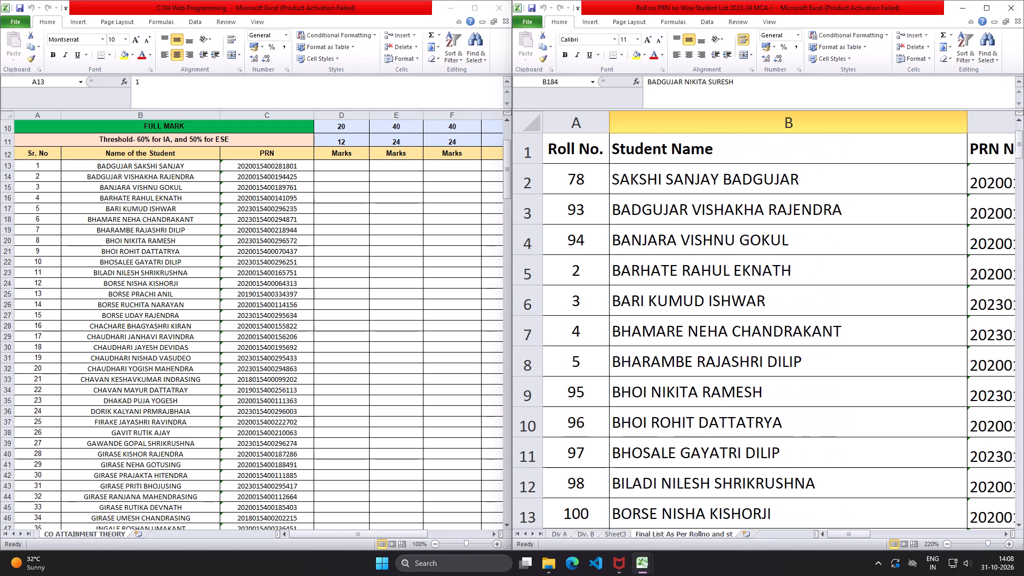
click(586, 180)
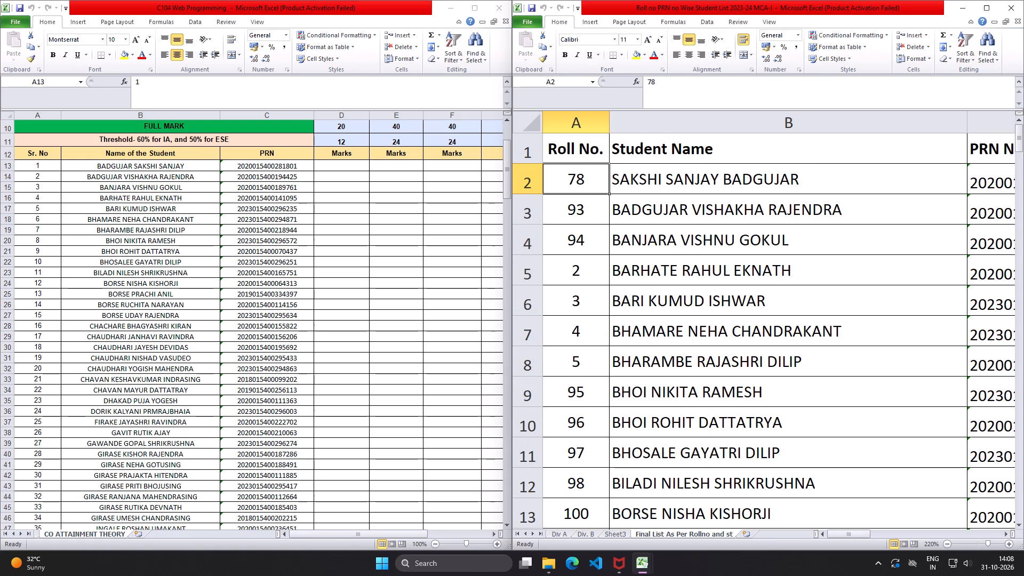
key(ctrl+shift+Down)
key(ctrl+c)
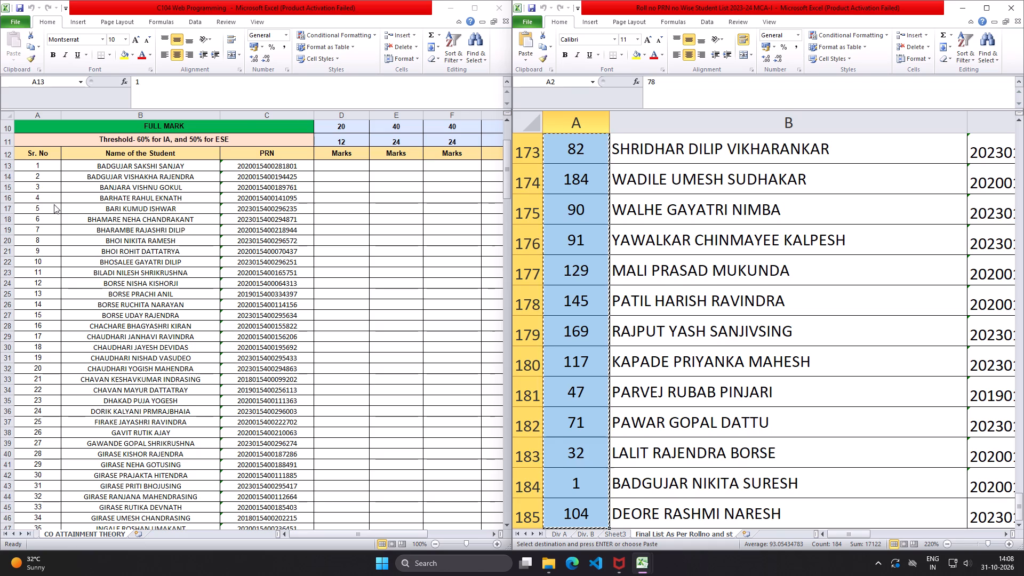
Paste the copied roll numbers over the students' Sr. No cells A13 to A196 in the C104 Web Programming sheet.
ctrl+scroll(54, 204, up, 3)
ctrl+scroll(54, 204, down, 3)
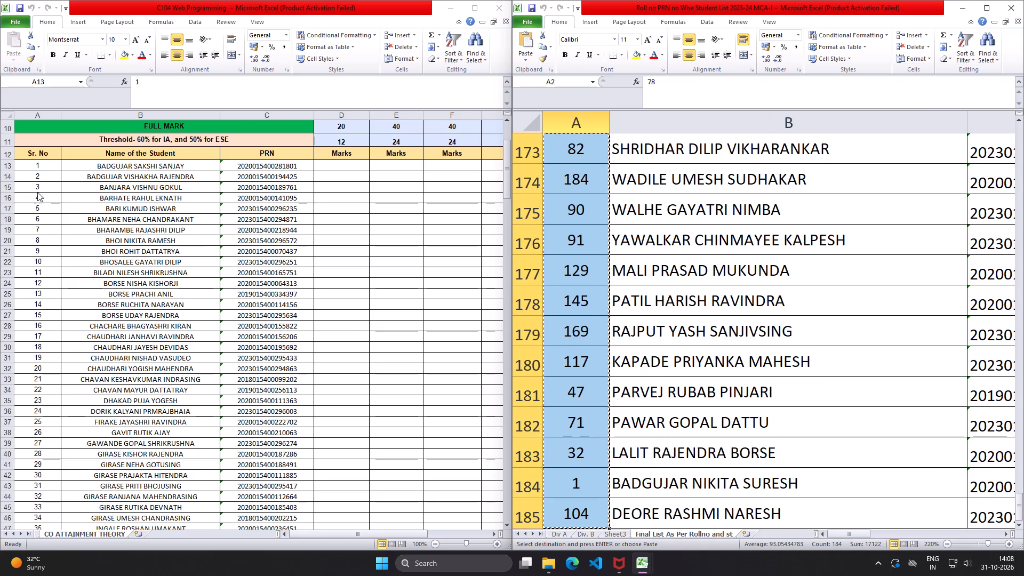
click(36, 182)
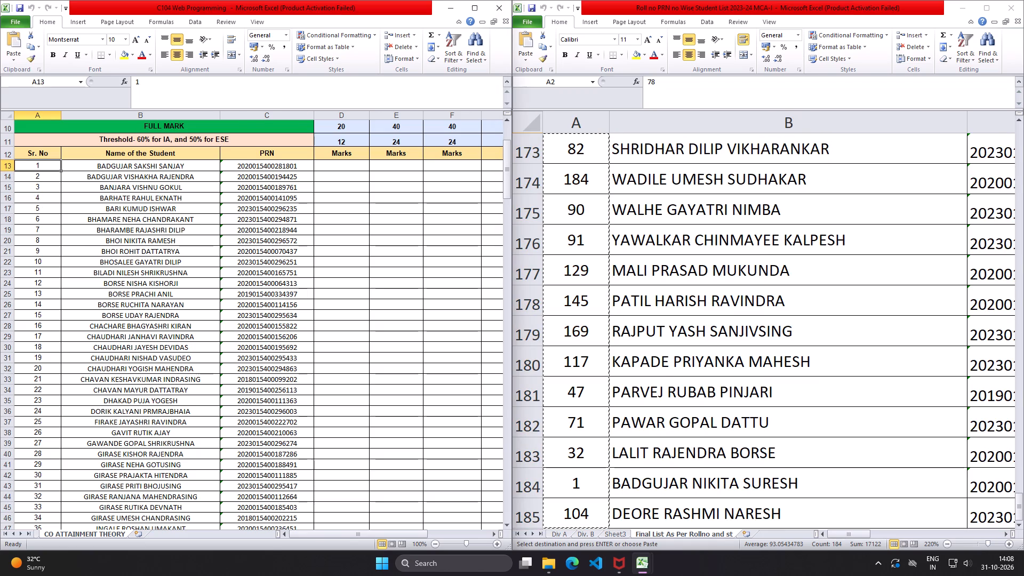
key(ctrl+shift+Down)
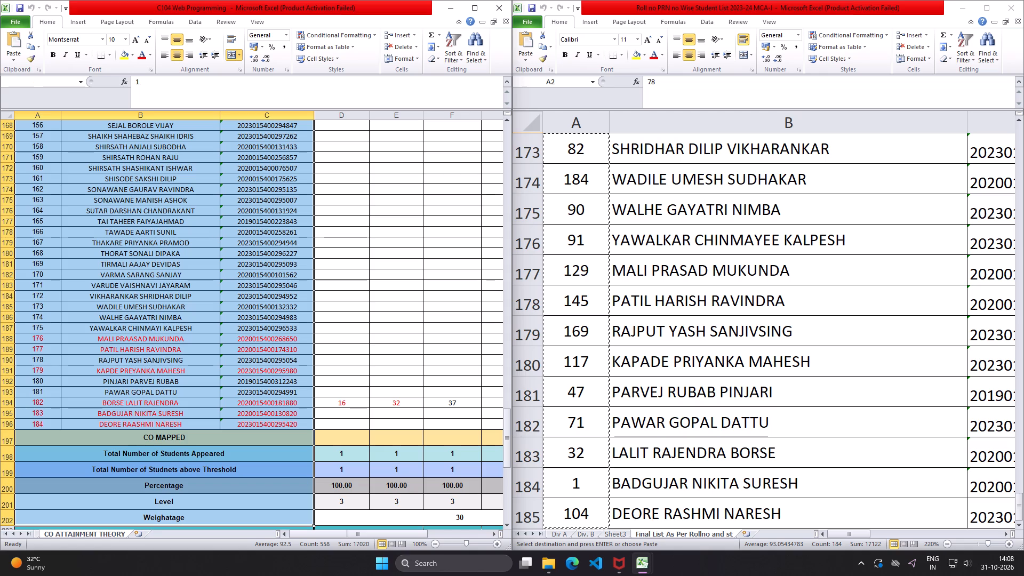
key(shift+Up)
key(shift+Up)
key(shift+Up)
key(shift+Up)
key(shift+Up)
key(shift+Up)
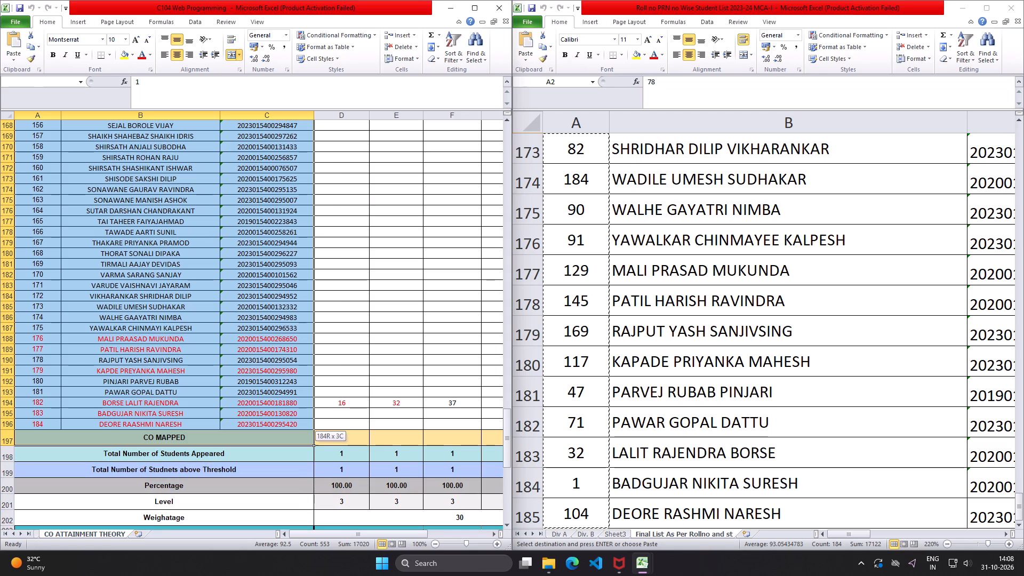
key(shift+Left)
key(shift+Left)
key(ctrl+v)
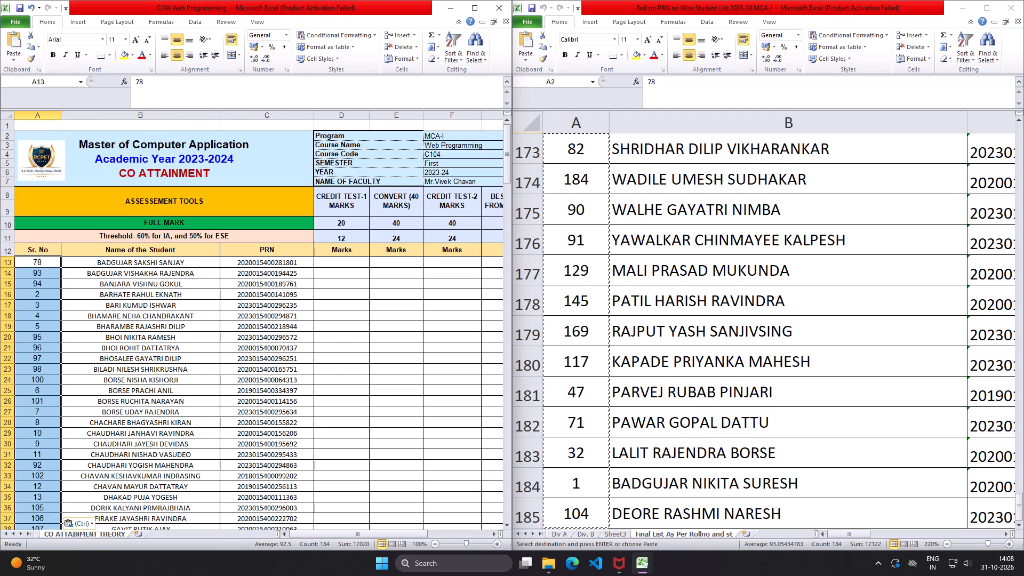
Enlarge the C104 Web Programming sheet to 190% and bring both lists to their first student for side-by-side comparison.
click(60, 331)
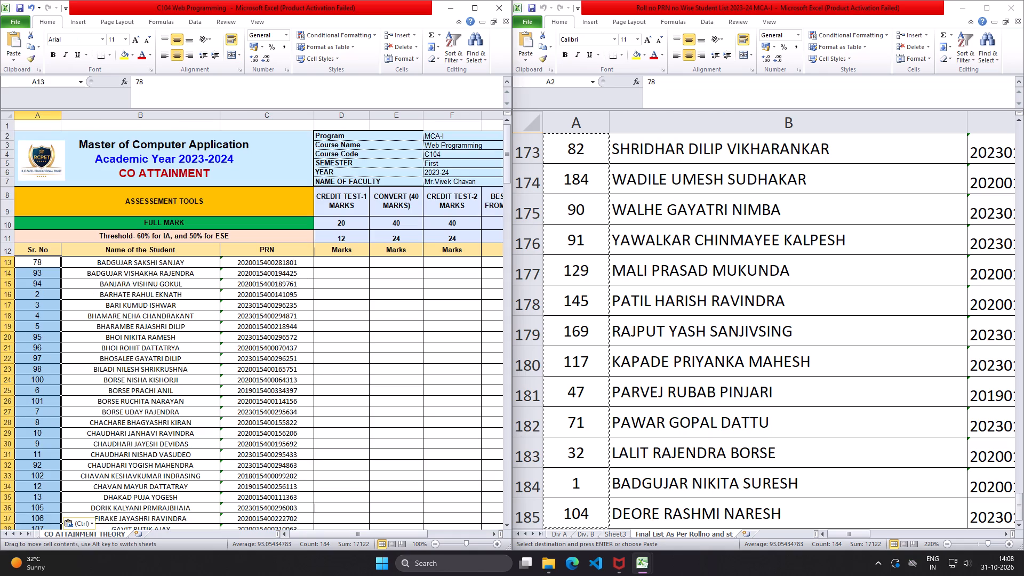
click(42, 295)
ctrl+scroll(33, 269, up, 5)
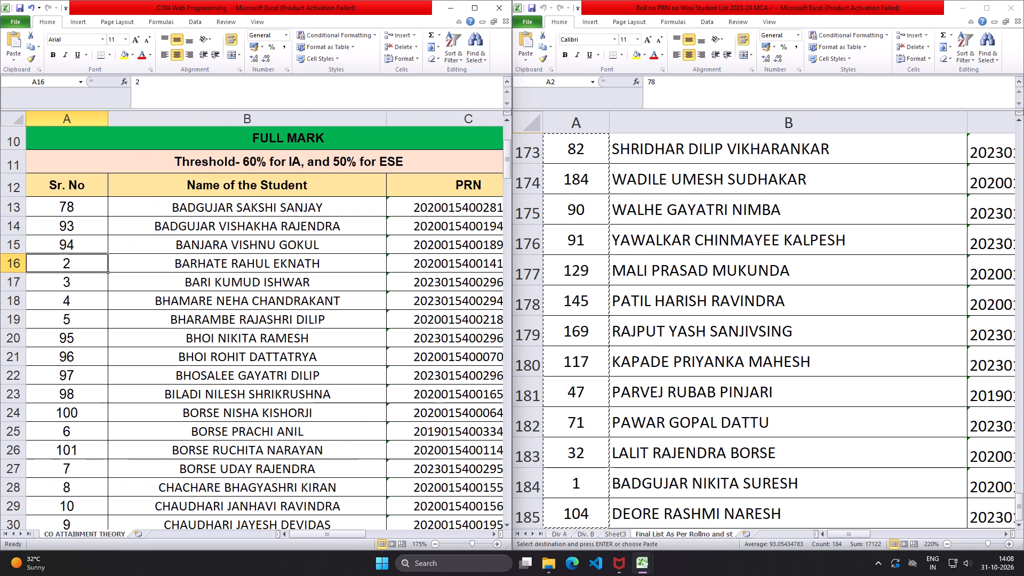
ctrl+scroll(33, 269, up, 1)
scroll(207, 235, down, 1)
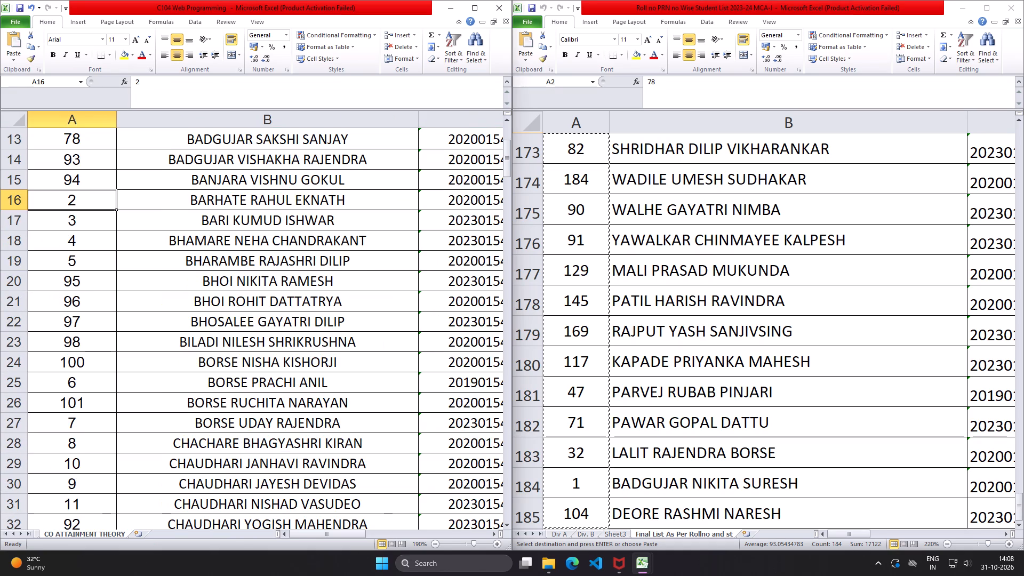
click(779, 249)
click(779, 249)
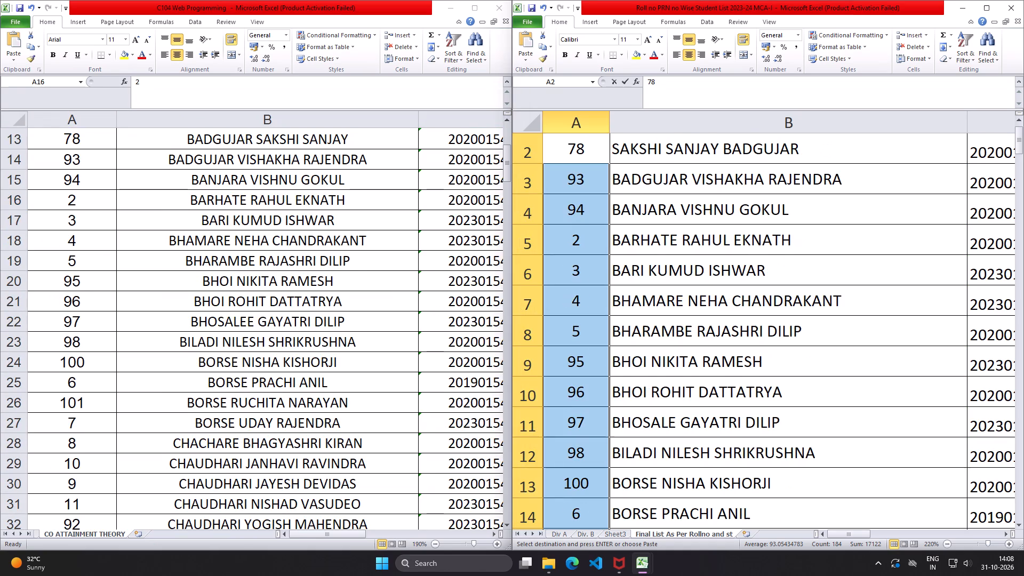
click(779, 249)
scroll(779, 249, up, 2)
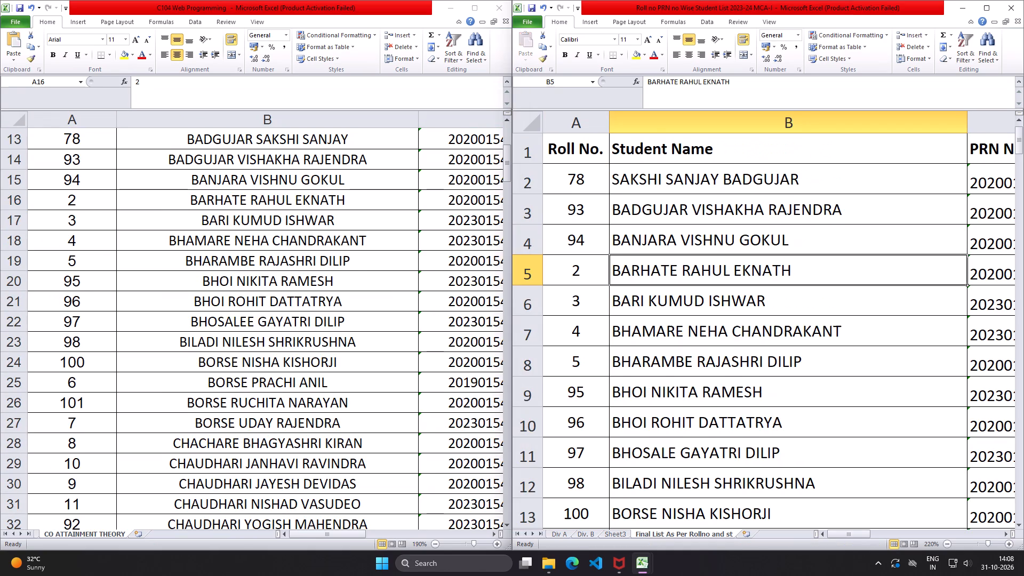
scroll(779, 249, up, 11)
click(604, 181)
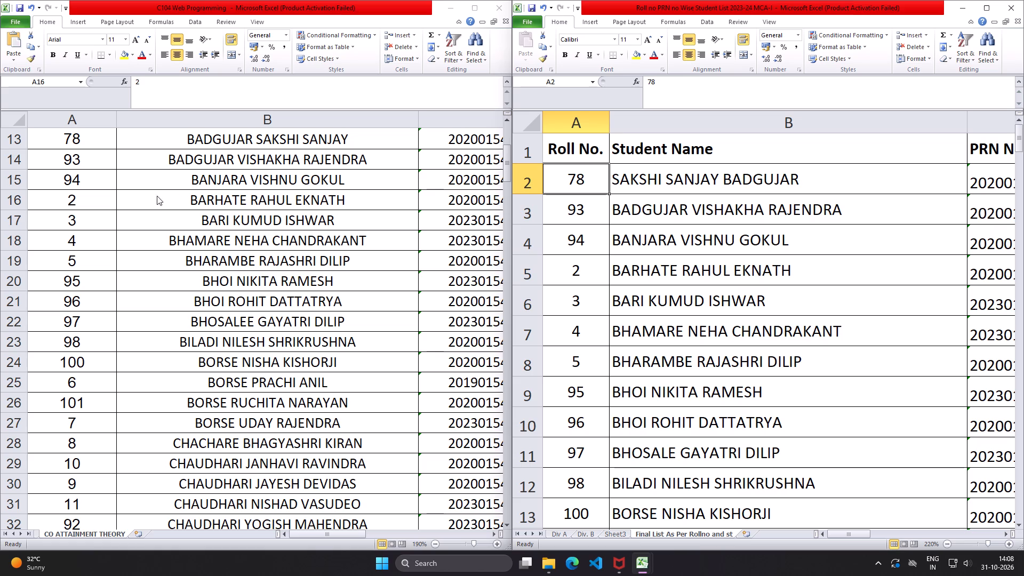
scroll(154, 197, up, 6)
Check the pasted roll numbers and student names in rows 13 to 24 against the start of the roll number list.
click(81, 135)
click(81, 135)
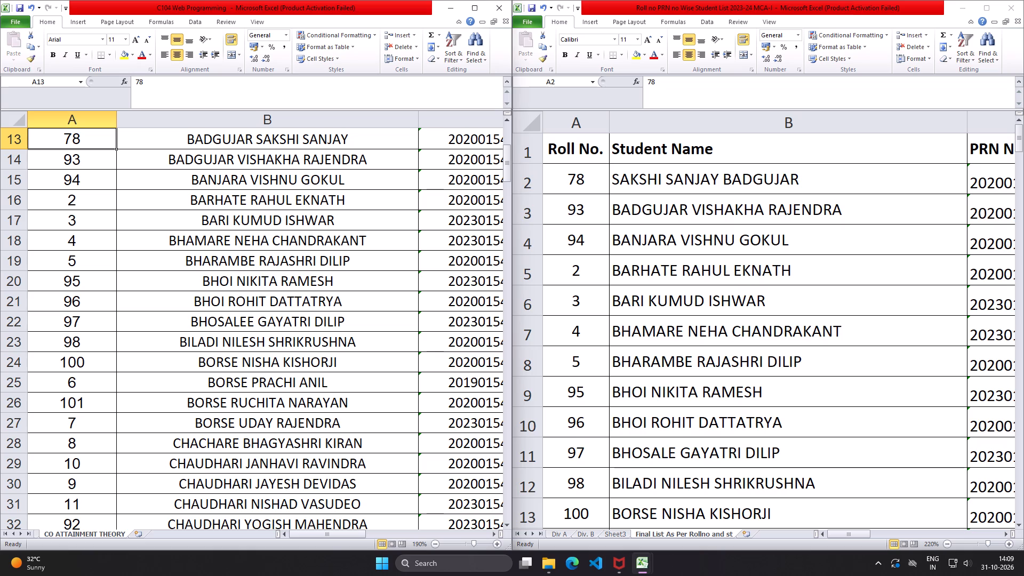
key(Left)
key(Left)
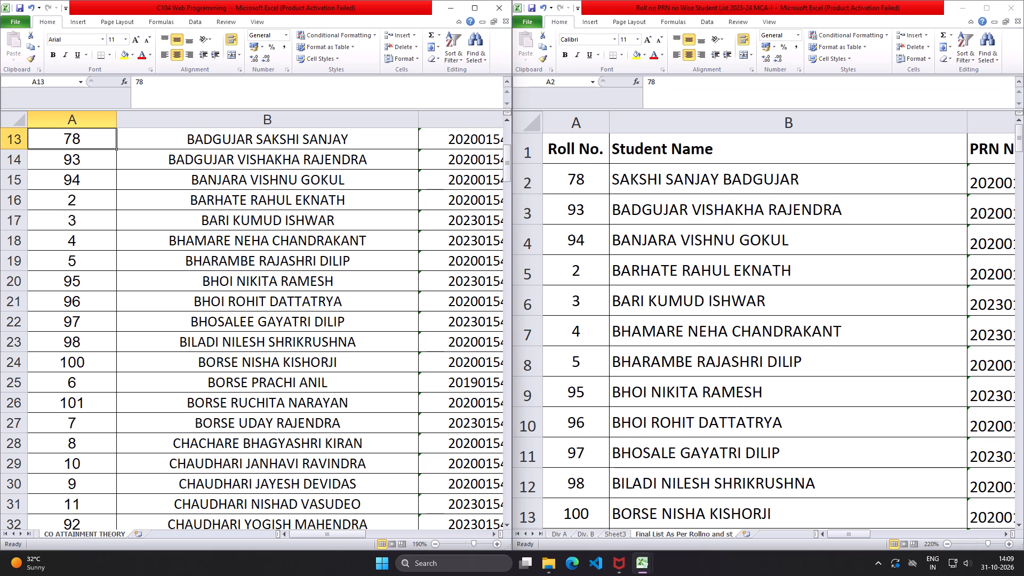
click(81, 135)
key(Down)
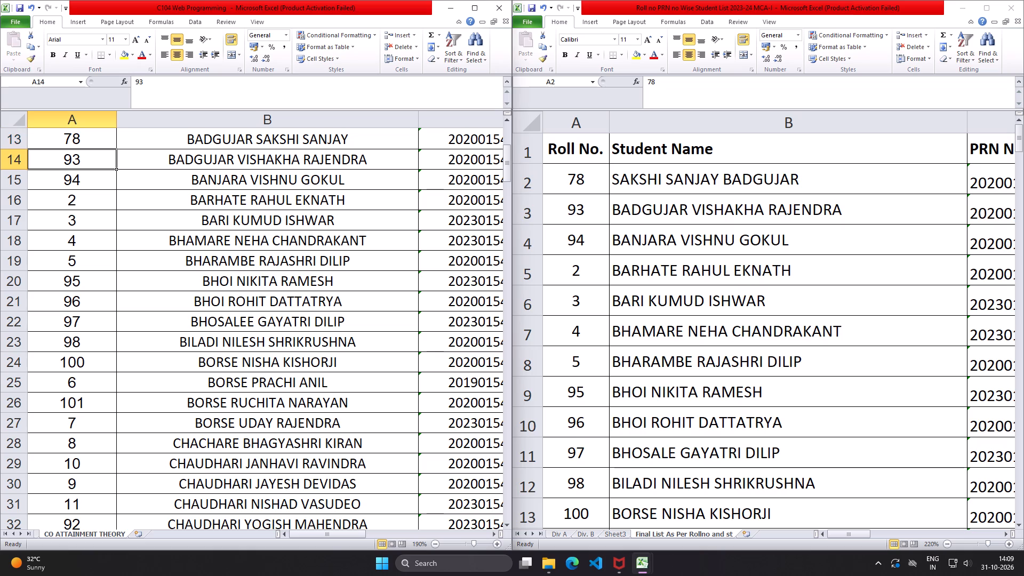
key(Down)
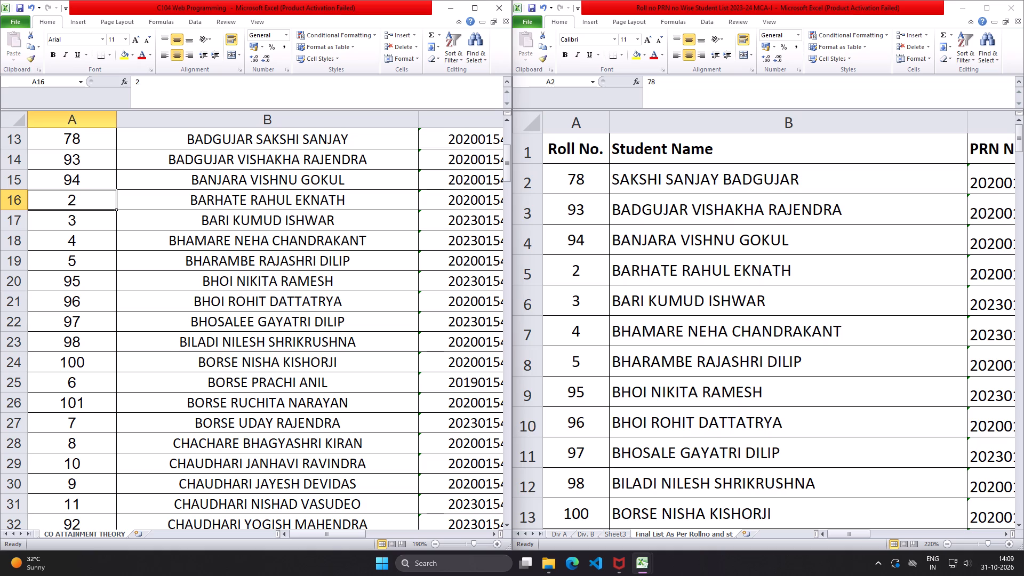
key(Down)
key(Down)
key(Down)
key(Down)
key(Down)
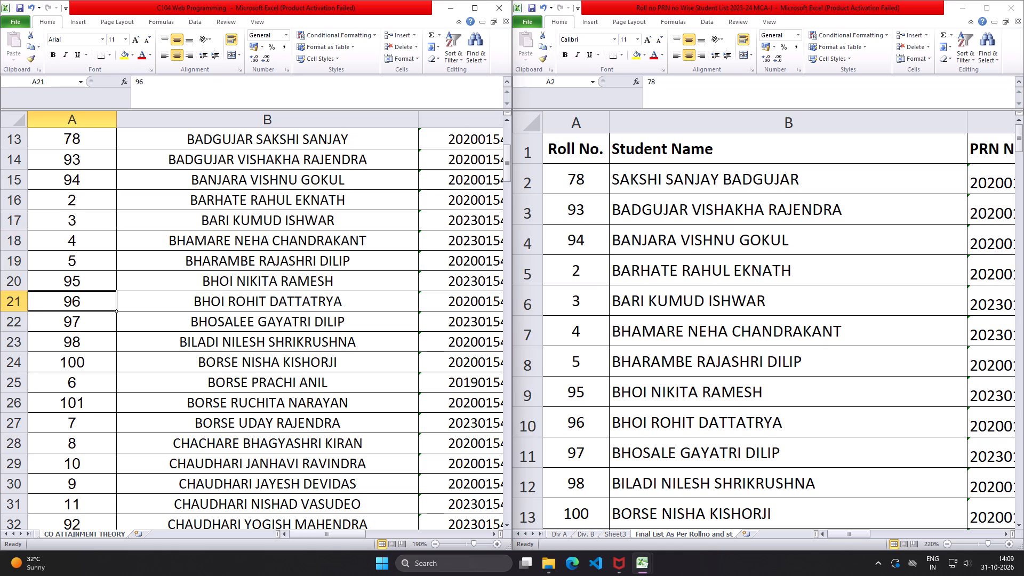
key(Right)
key(Right)
key(Left)
key(Left)
key(Left)
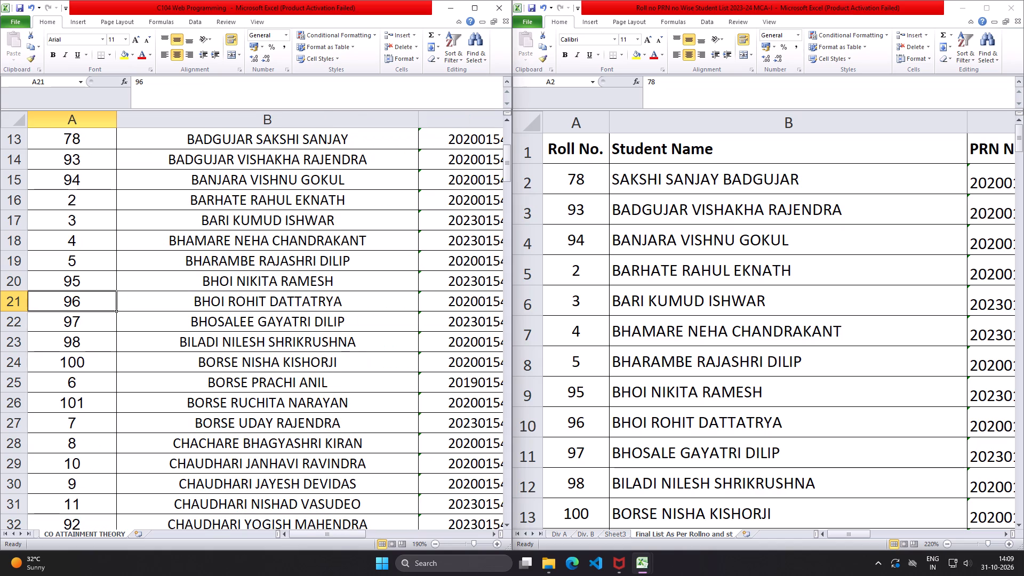
key(Down)
key(Down)
key(Down)
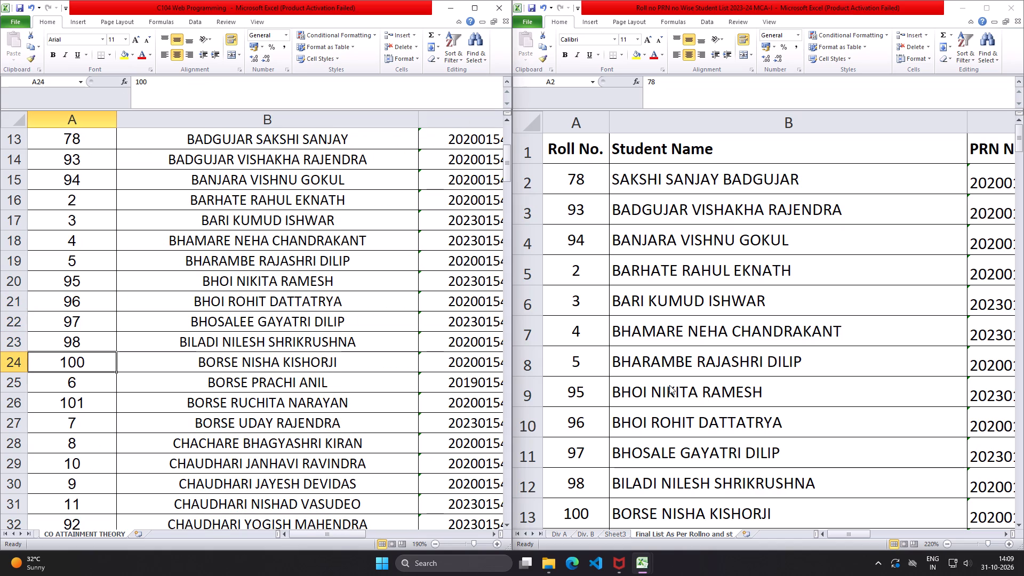
Match the student in row 24 of the attainment sheet with the row 13 entry in the roll number list.
scroll(678, 433, down, 1)
scroll(678, 433, up, 2)
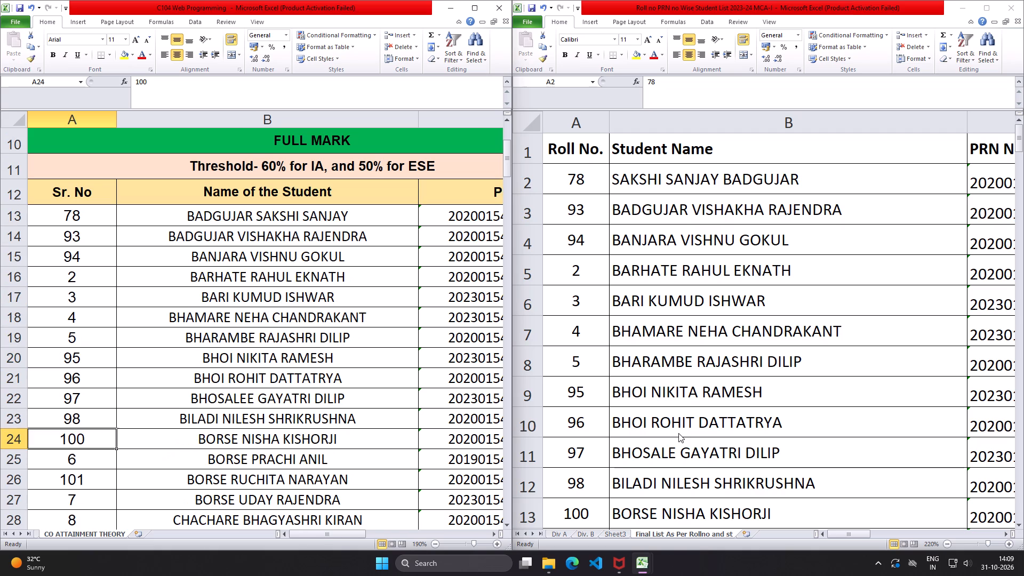
click(678, 433)
scroll(678, 433, down, 5)
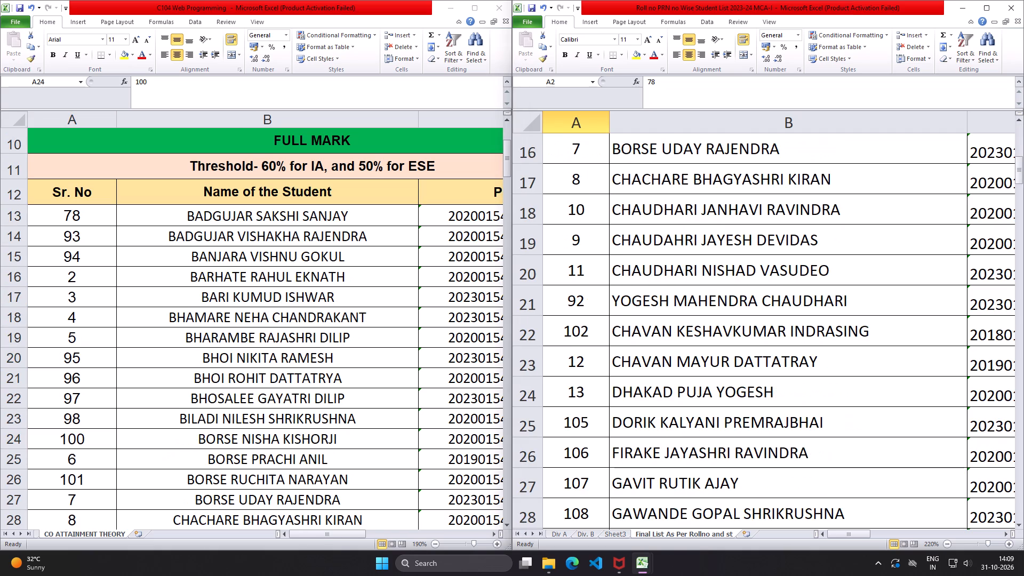
scroll(678, 433, up, 1)
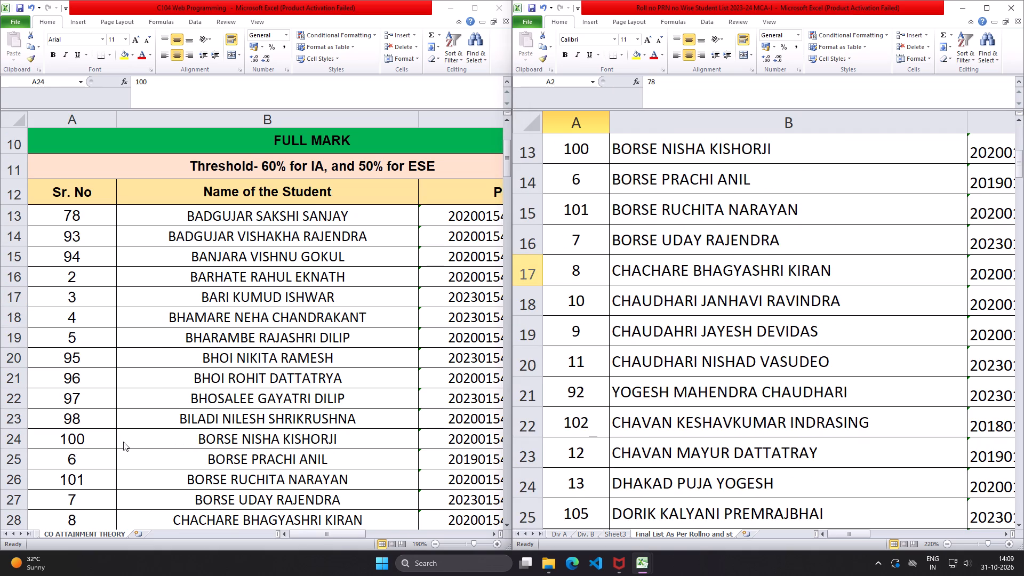
click(209, 441)
click(209, 441)
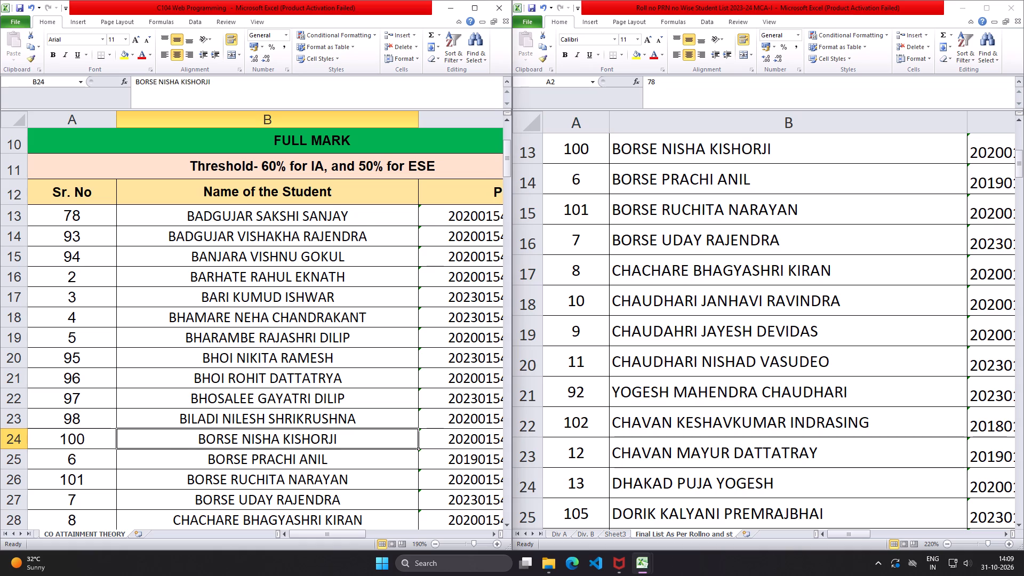
Compare the roll numbers and names in rows 25 to 31 of the attainment sheet with rows 14 to 20 of the roll number list.
scroll(209, 441, down, 5)
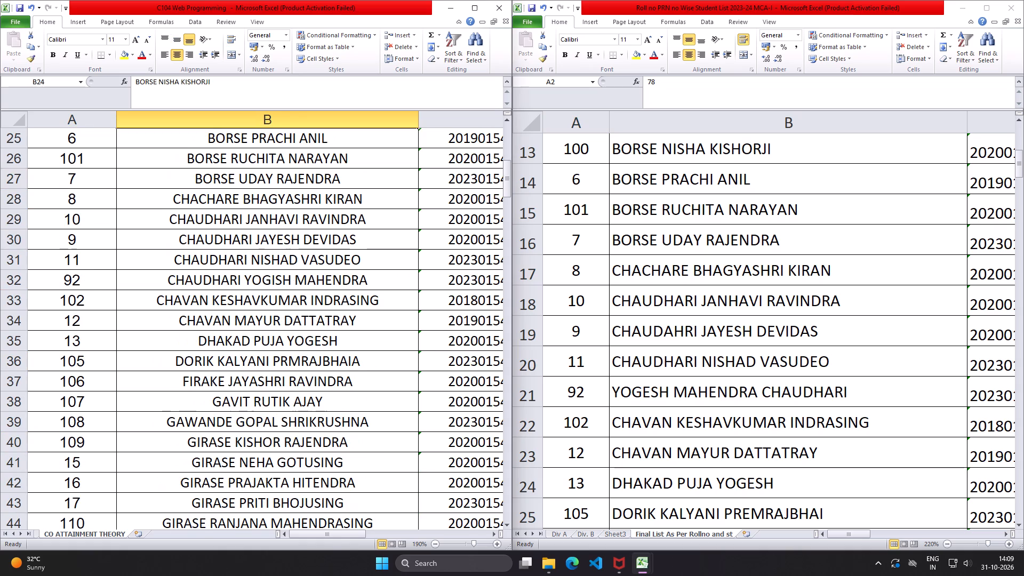
click(86, 135)
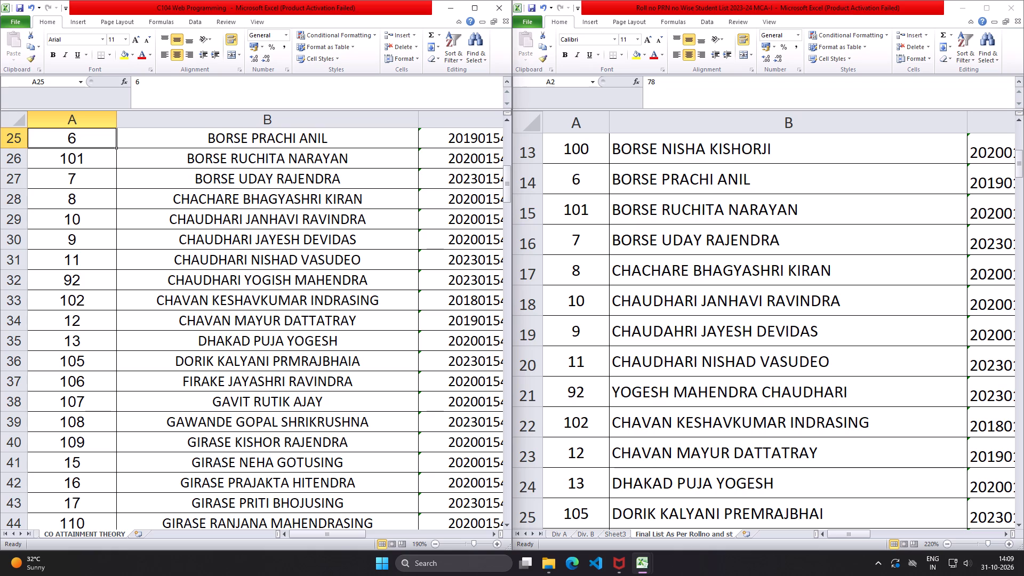
click(86, 227)
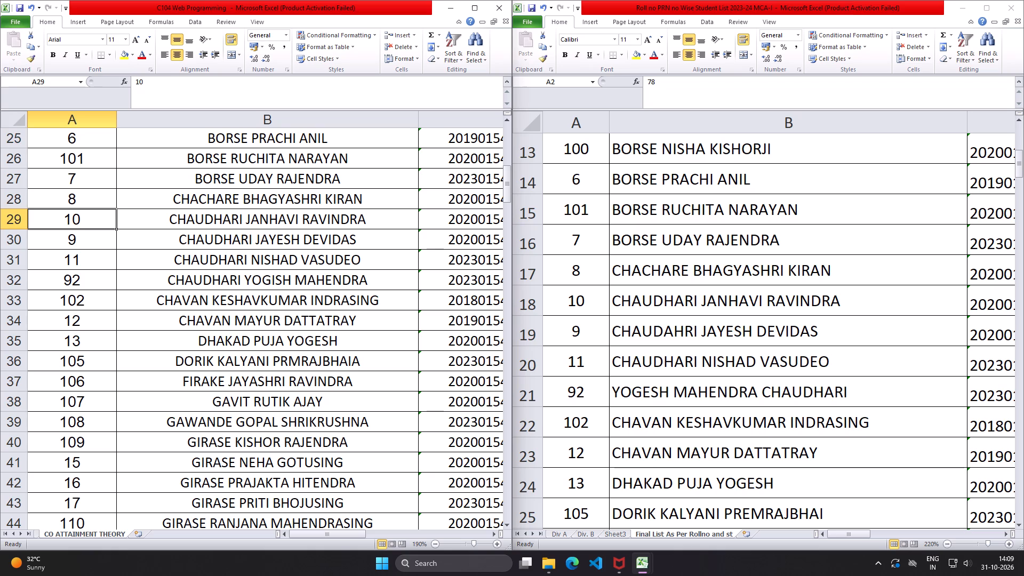
click(691, 303)
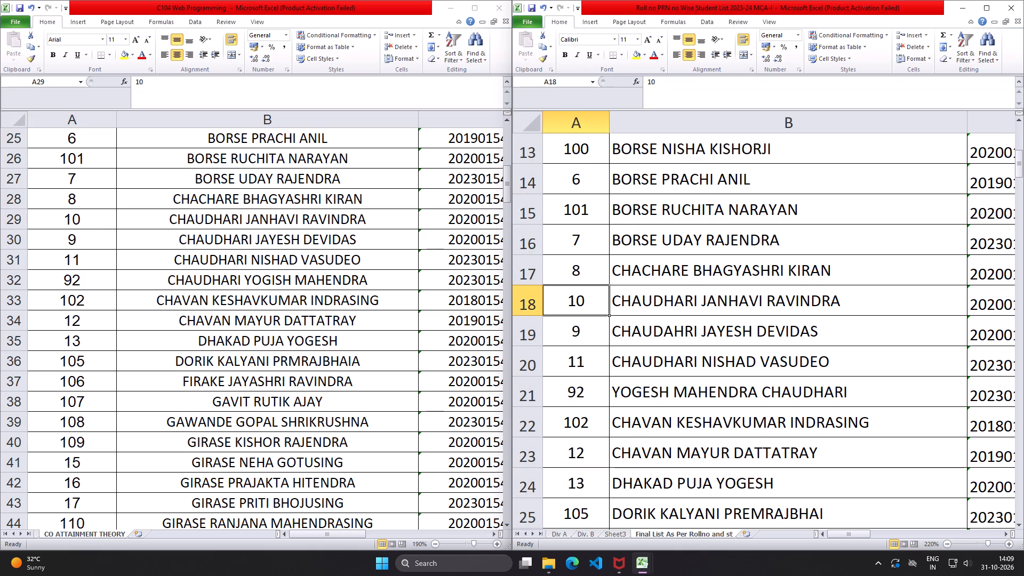
click(597, 295)
click(655, 366)
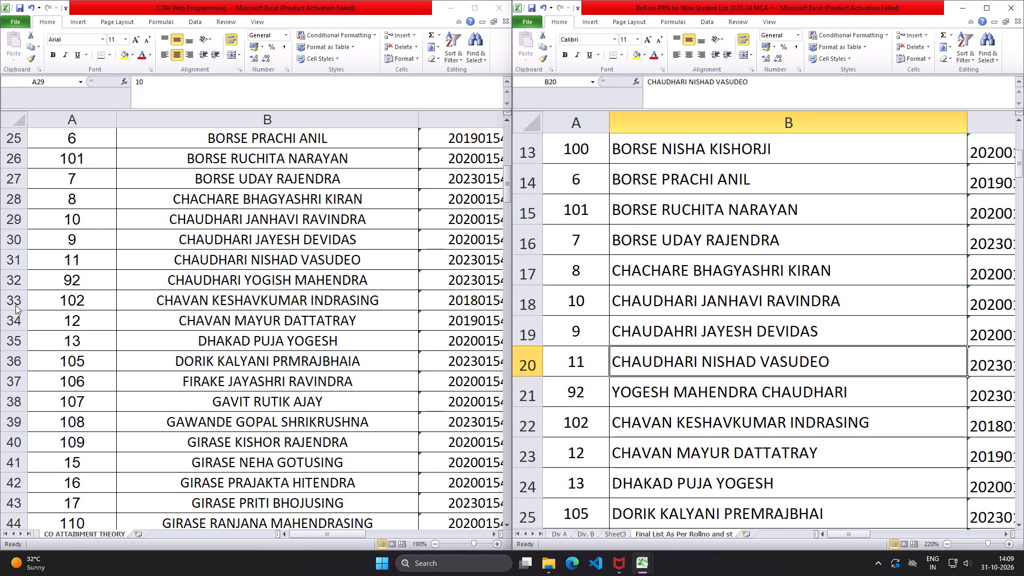
click(80, 263)
click(193, 266)
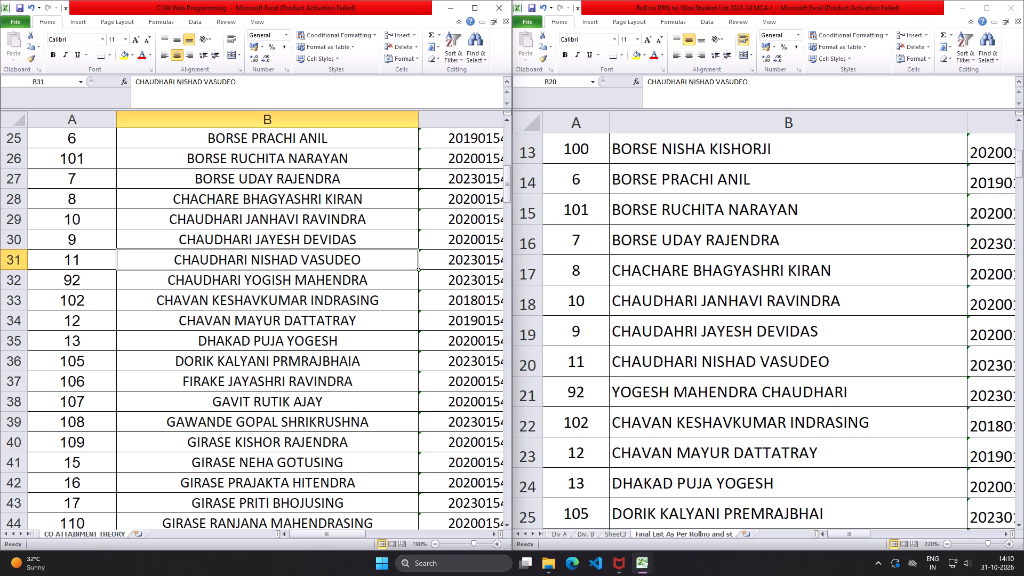
Compare the roll numbers and names in attainment sheet rows 32 to 37 with rows 21 to 26 of the roll number list.
click(87, 358)
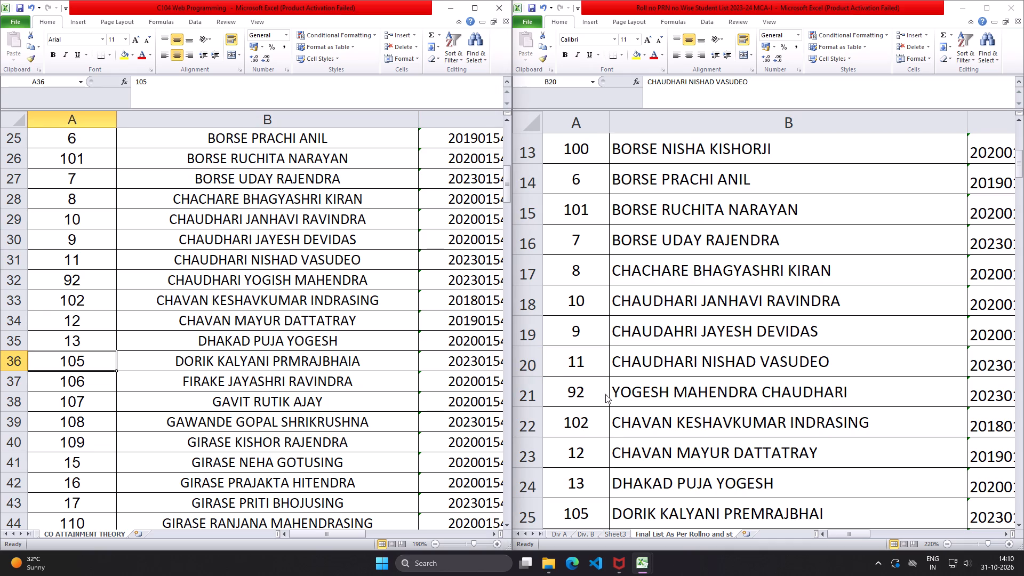
click(646, 516)
click(646, 516)
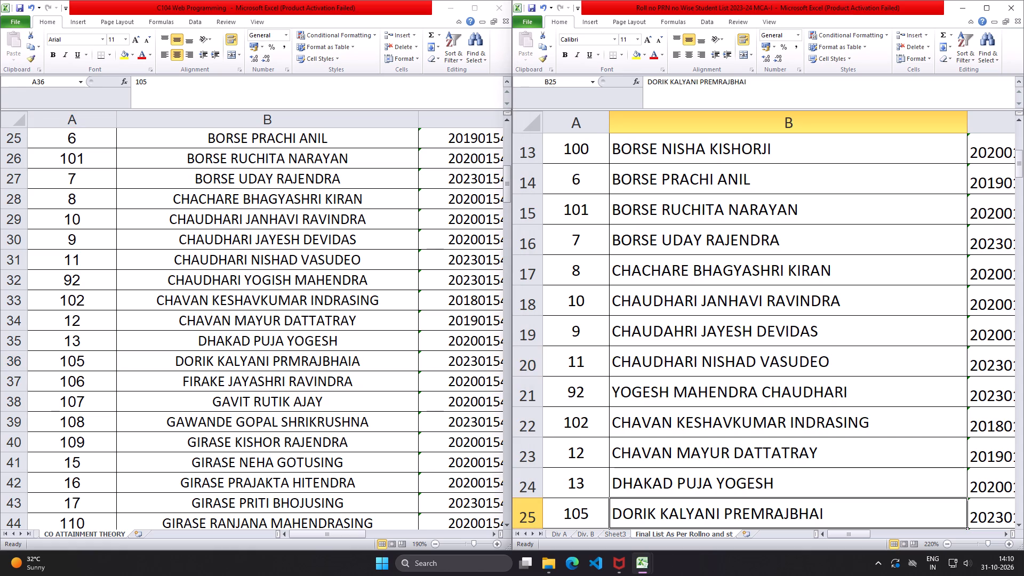
scroll(650, 468, down, 3)
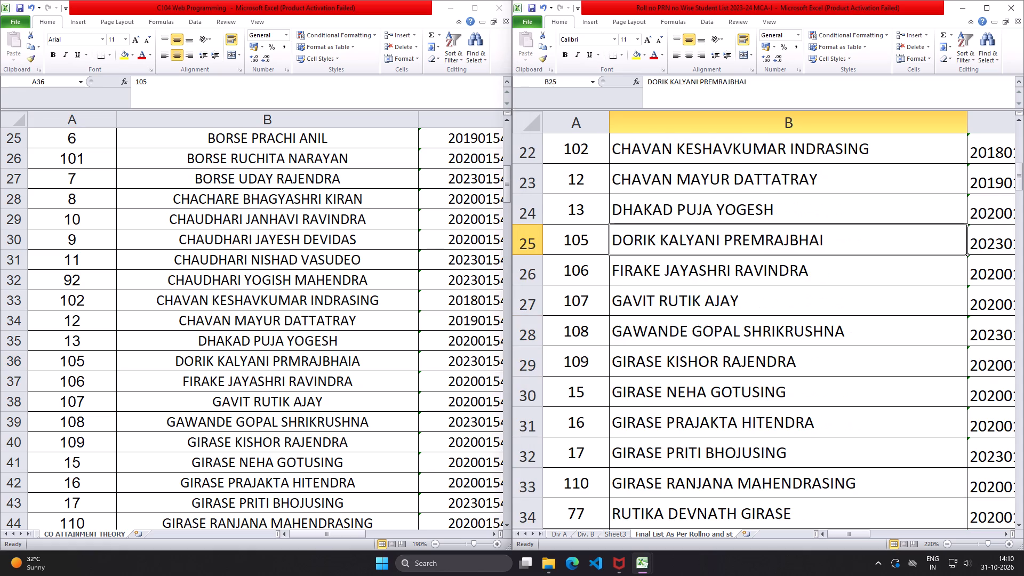
scroll(650, 468, down, 1)
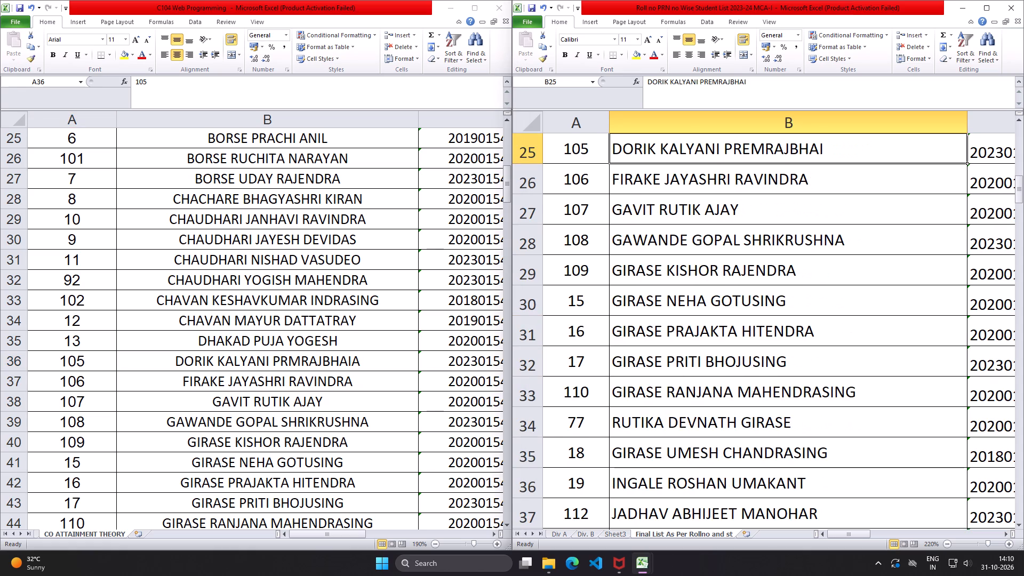
click(627, 182)
click(647, 183)
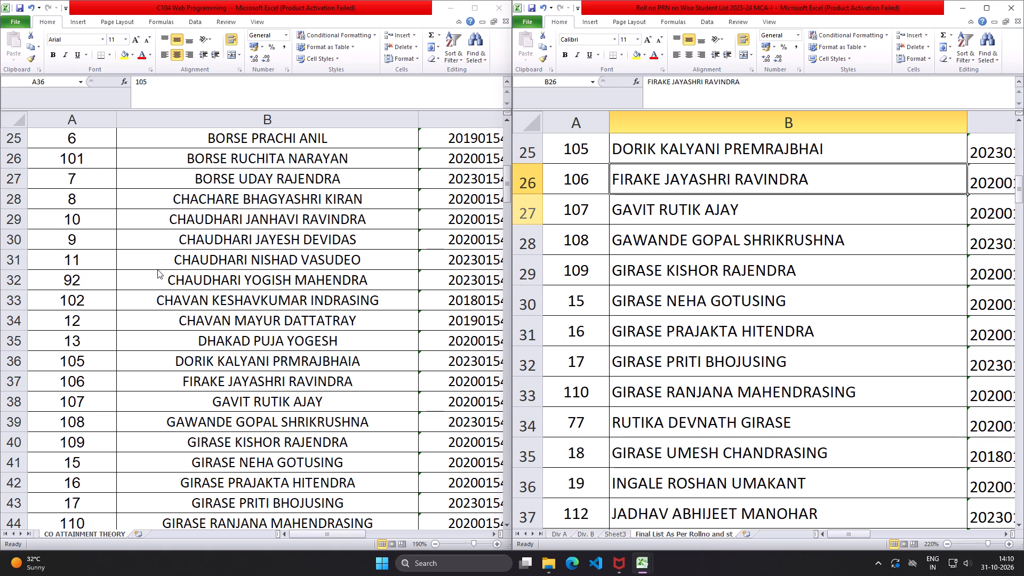
scroll(87, 339, down, 1)
scroll(87, 339, up, 1)
click(105, 336)
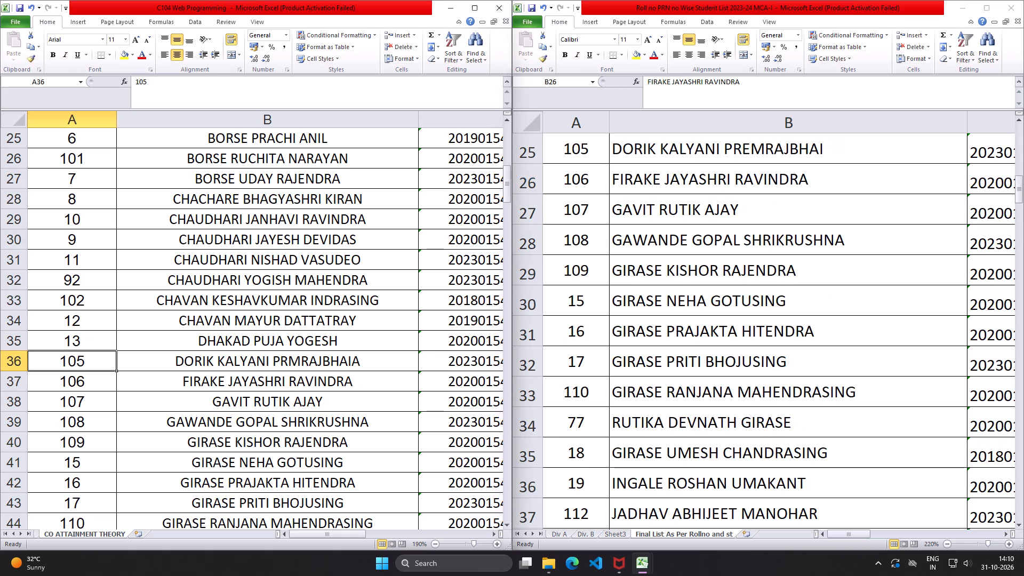
scroll(105, 336, down, 2)
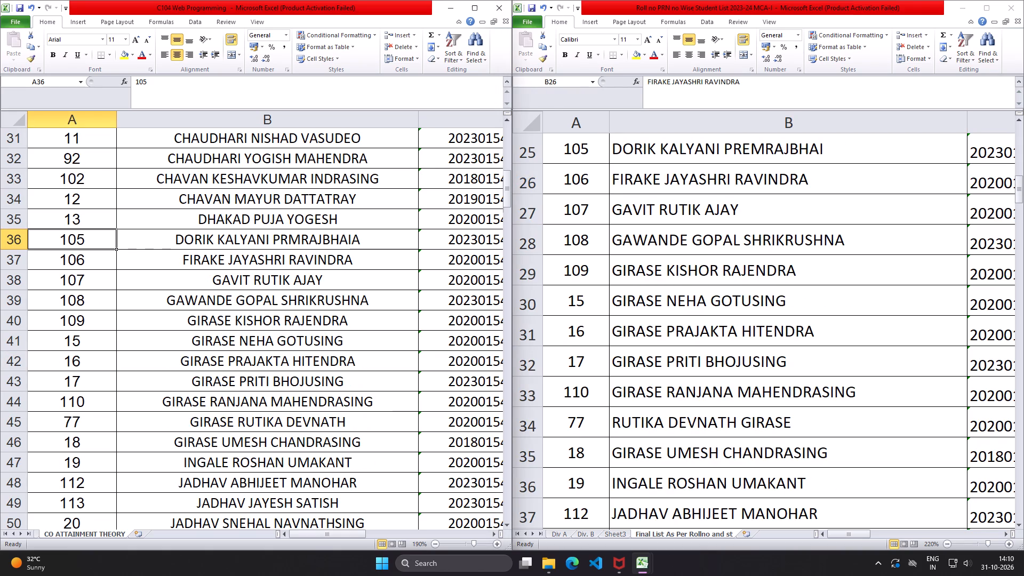
click(209, 258)
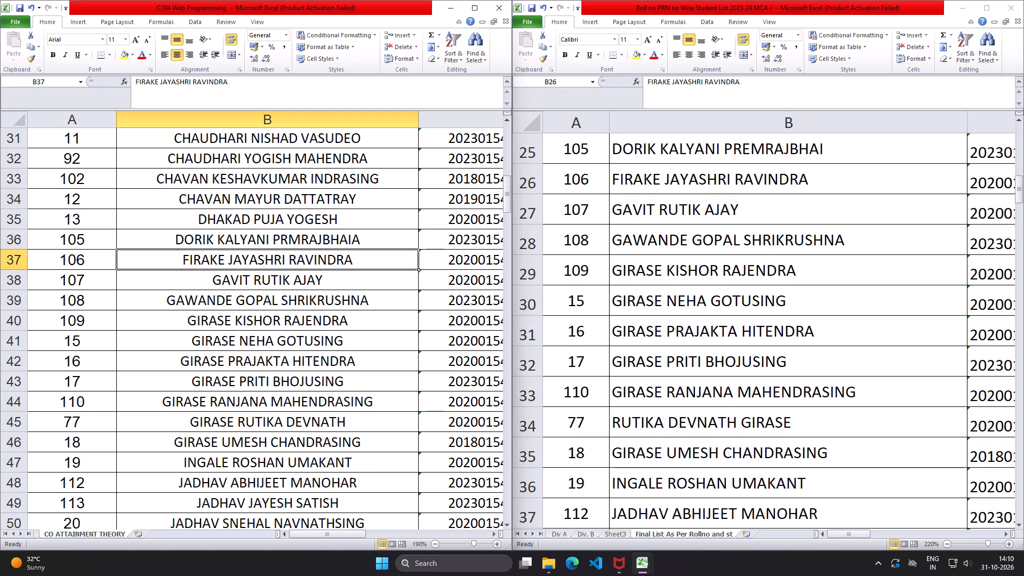
Compare the roll numbers and names in attainment sheet rows 38 to 49 with rows 27 to 38 of the roll number list.
click(78, 384)
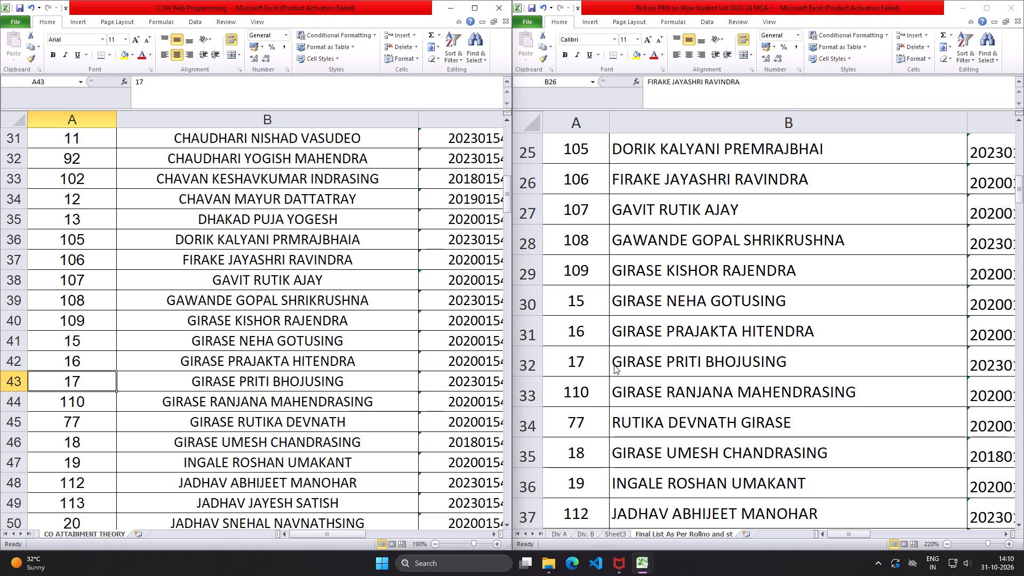
click(649, 361)
click(649, 361)
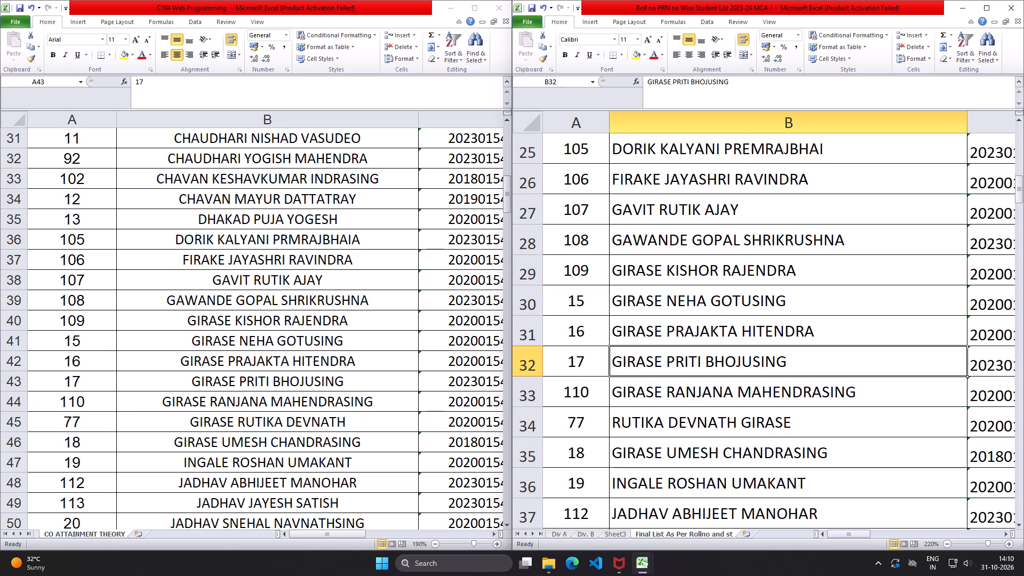
scroll(649, 361, down, 3)
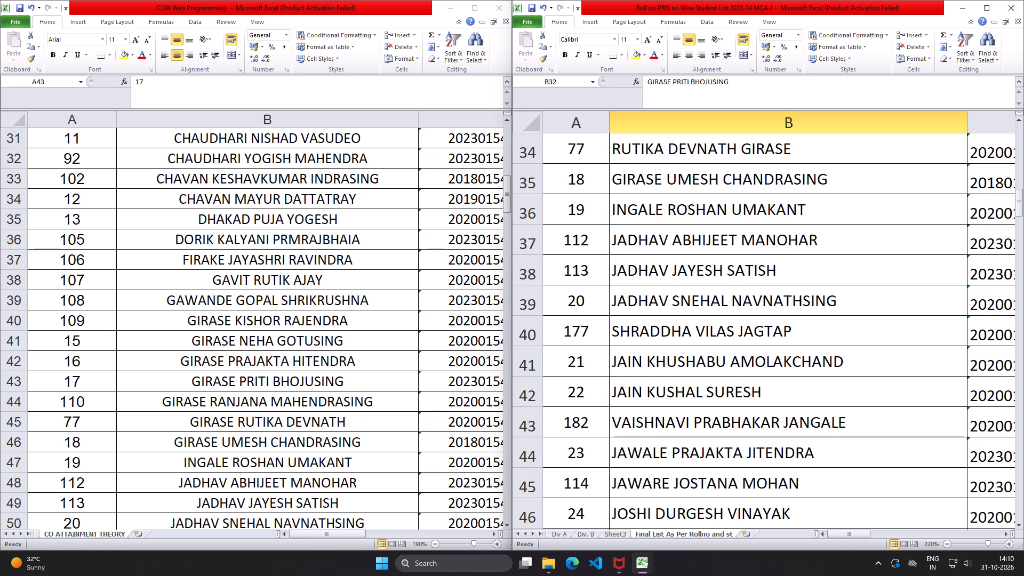
click(581, 278)
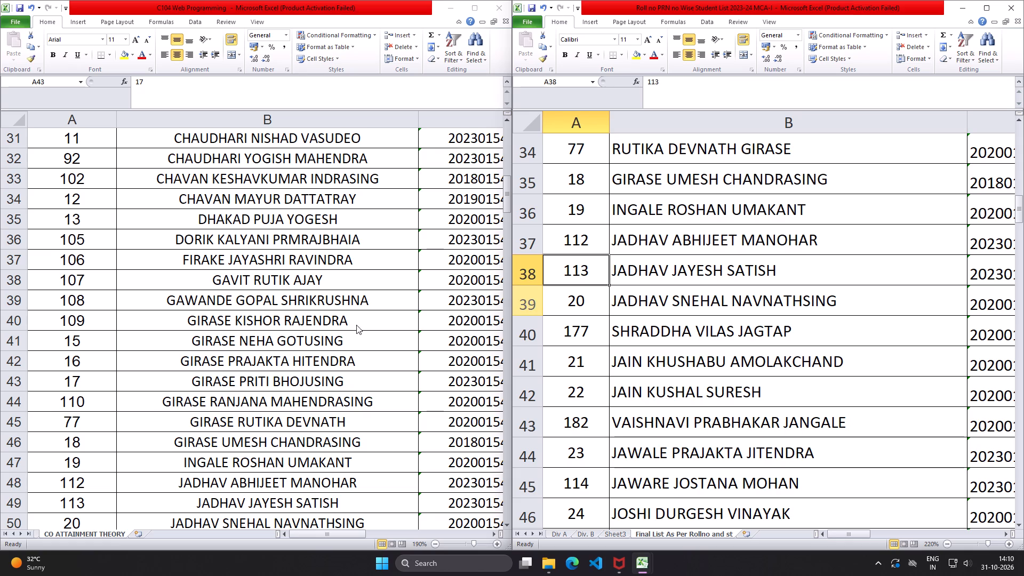
Save the C104 Web Programming workbook.
click(36, 385)
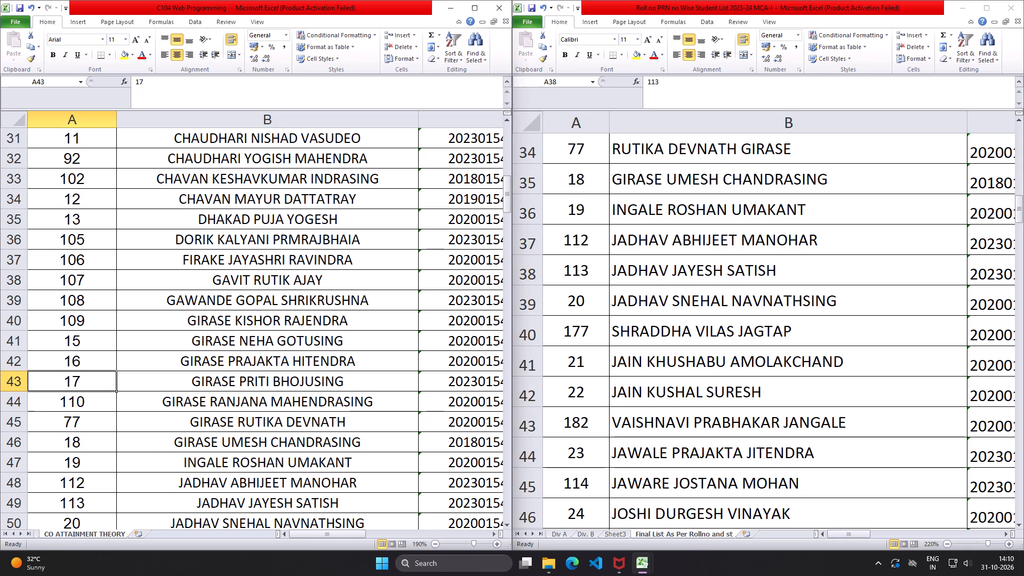
key(ctrl+s)
Compare the roll numbers and names in attainment sheet rows 49 to 55 with rows 38 to 44 of the roll number list.
scroll(81, 401, down, 1)
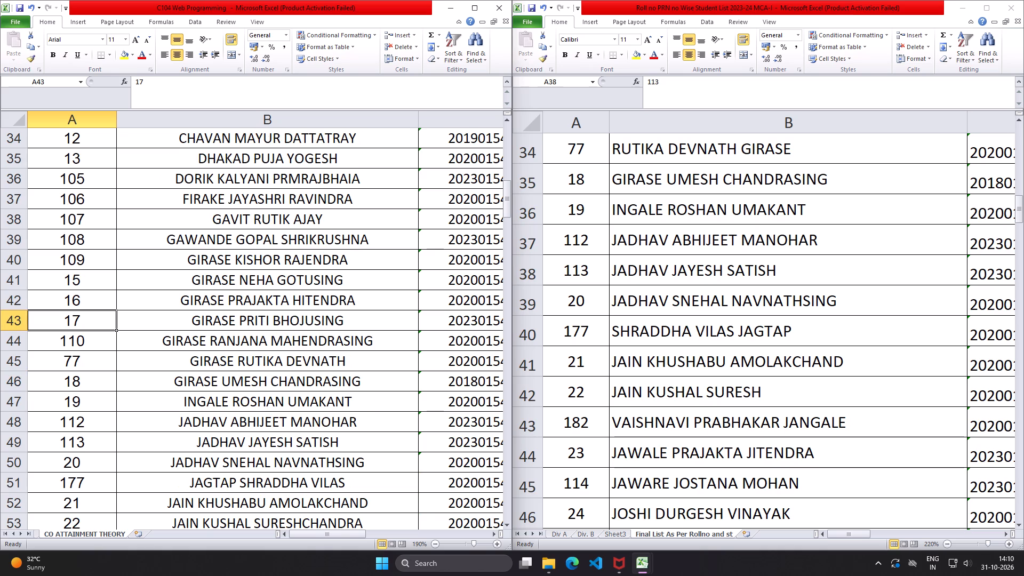
click(209, 446)
scroll(209, 446, down, 3)
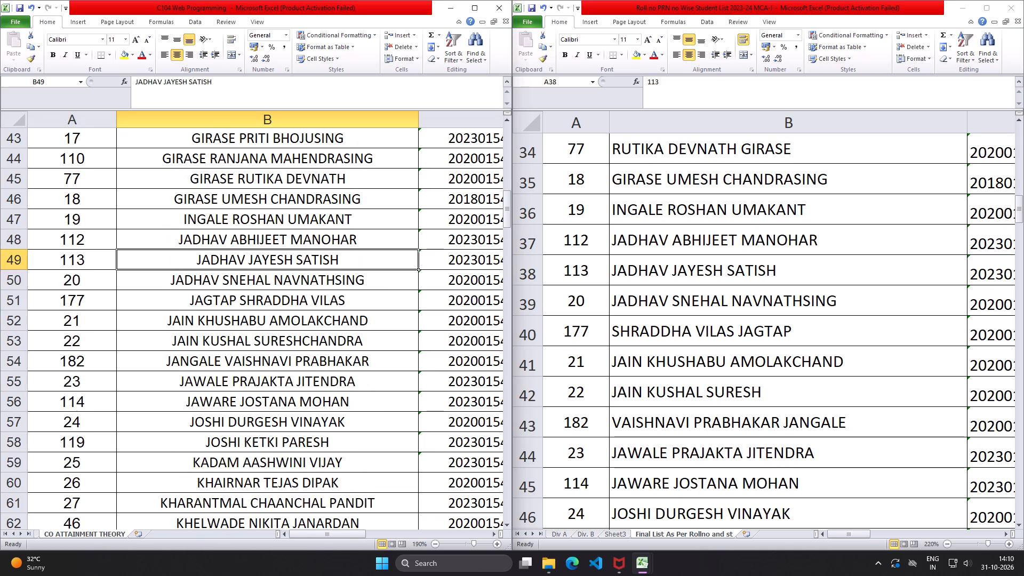
scroll(209, 446, down, 1)
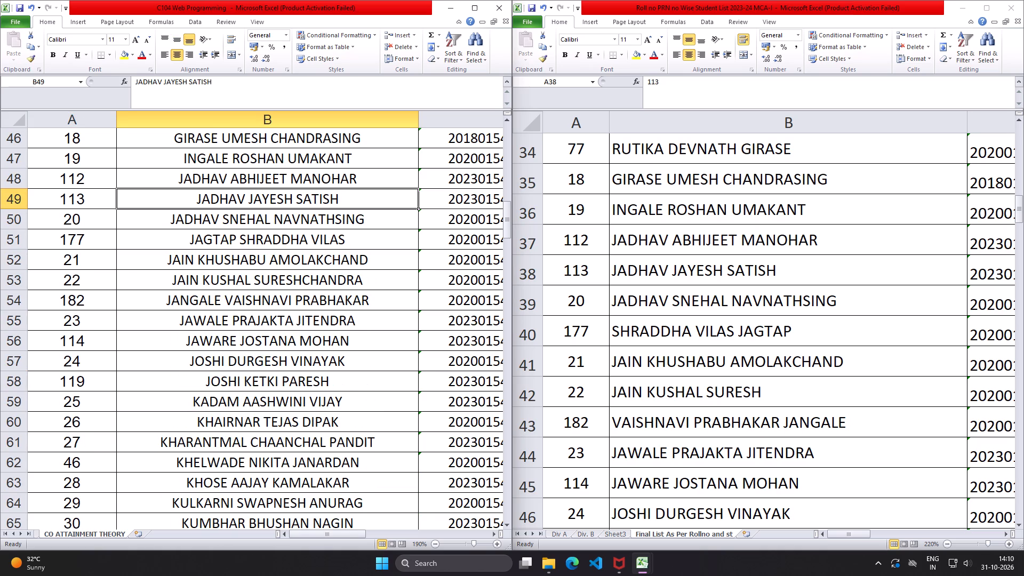
click(61, 311)
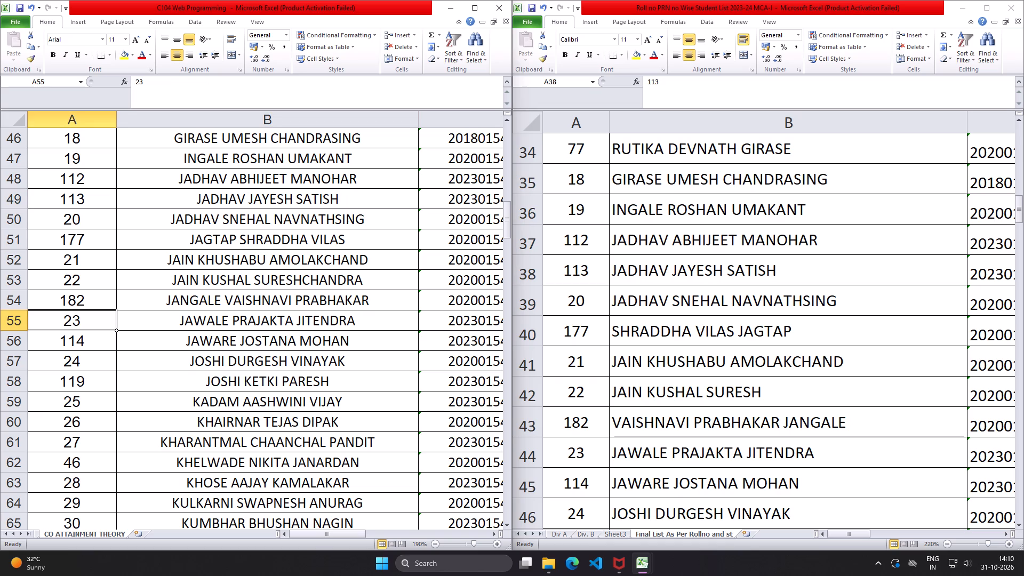
click(603, 395)
click(660, 455)
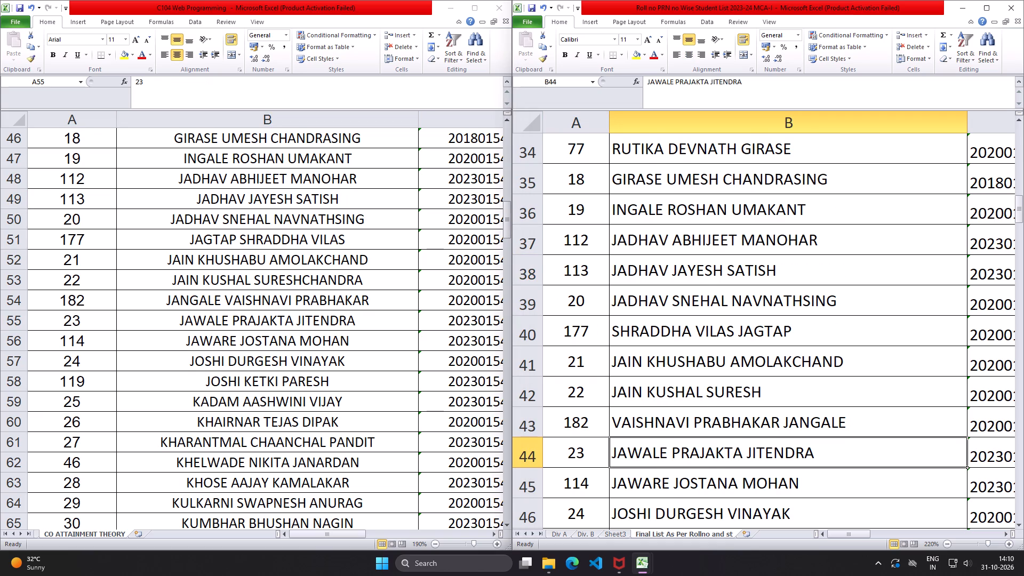
Compare the roll numbers and names in attainment sheet rows 56 to 64 with rows 45 to 53 of the roll number list.
scroll(660, 455, down, 2)
click(582, 320)
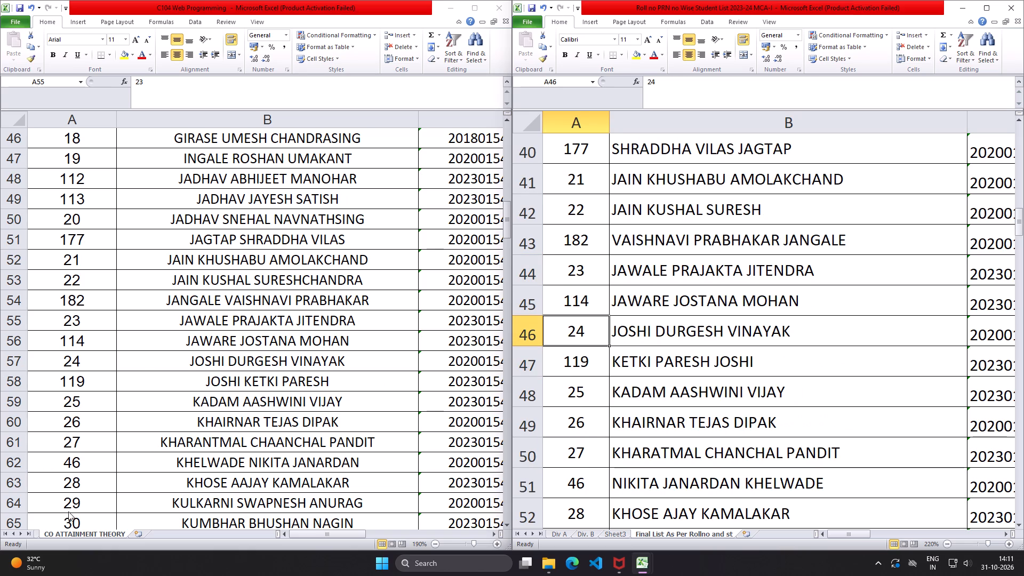
click(72, 363)
click(182, 363)
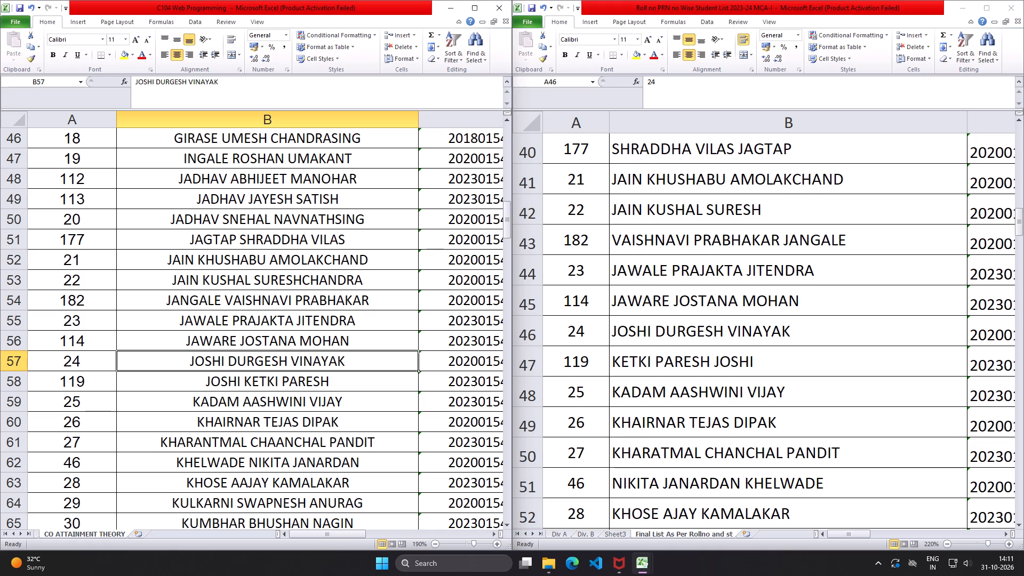
click(79, 504)
click(596, 405)
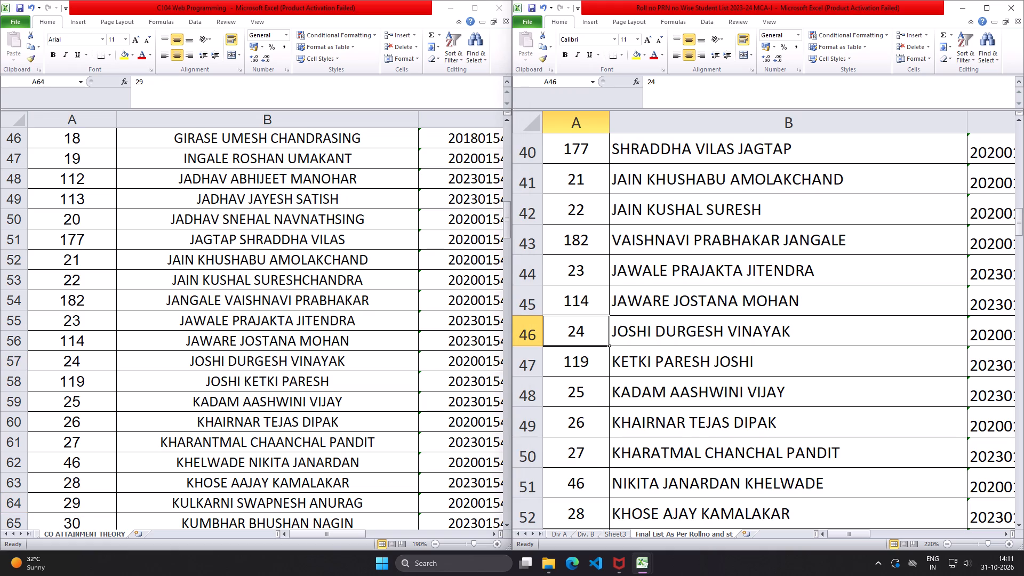
scroll(596, 405, down, 2)
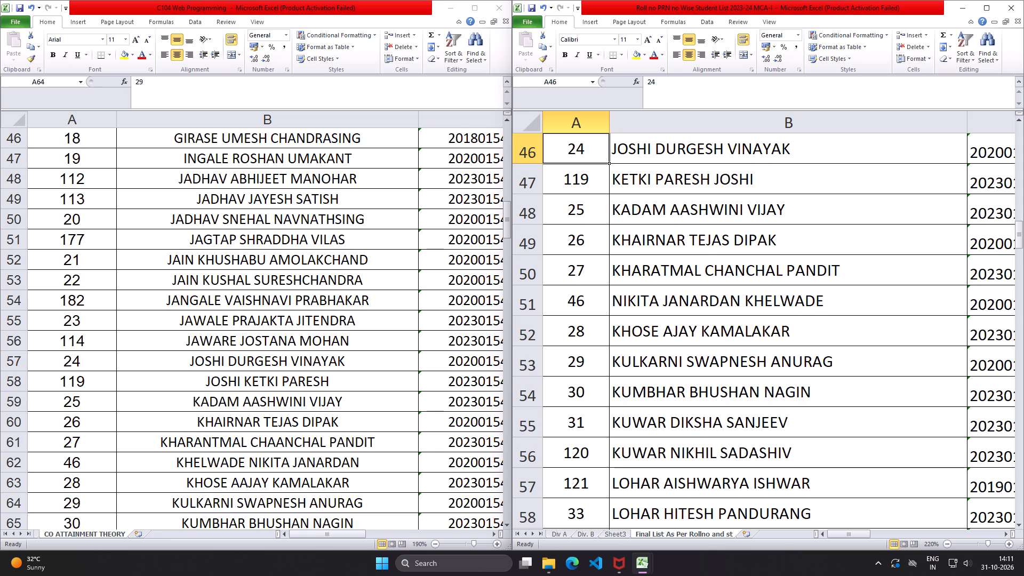
click(630, 364)
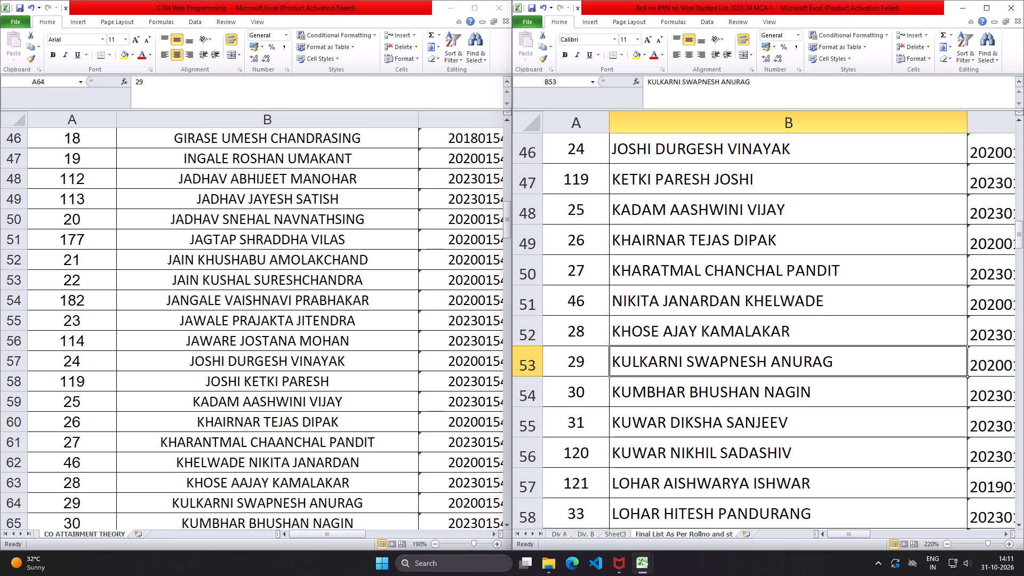
Compare the roll numbers and names in attainment sheet rows 65 to 71 with rows 54 to 60 of the roll number list.
scroll(631, 415, down, 2)
click(633, 412)
click(637, 405)
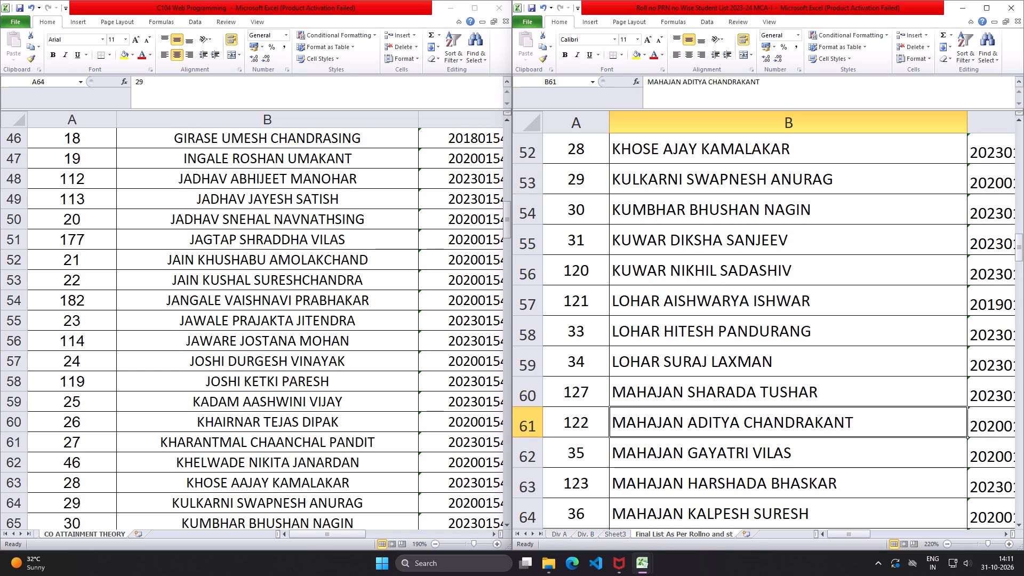
click(637, 398)
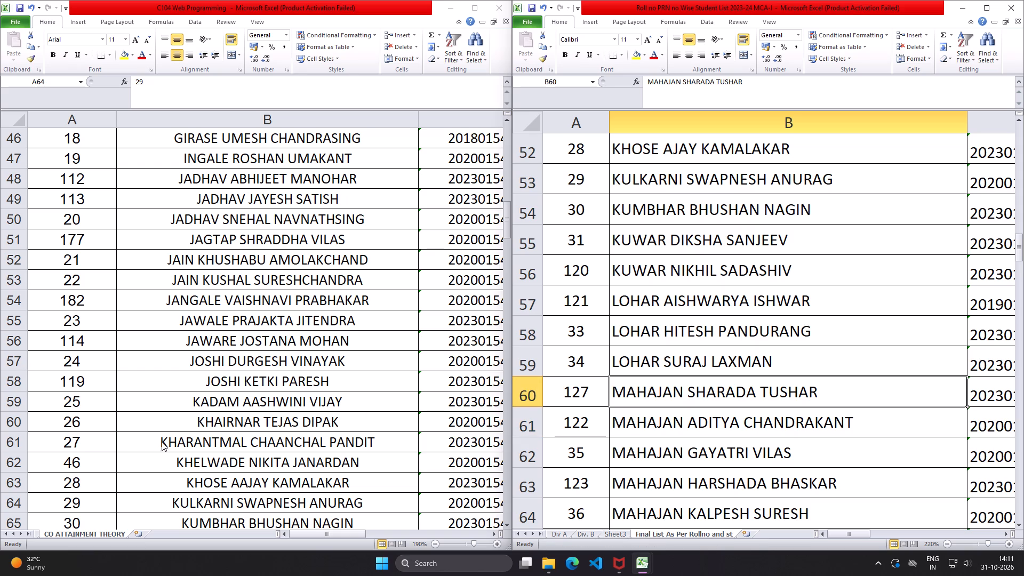
double_click(79, 436)
scroll(79, 436, down, 2)
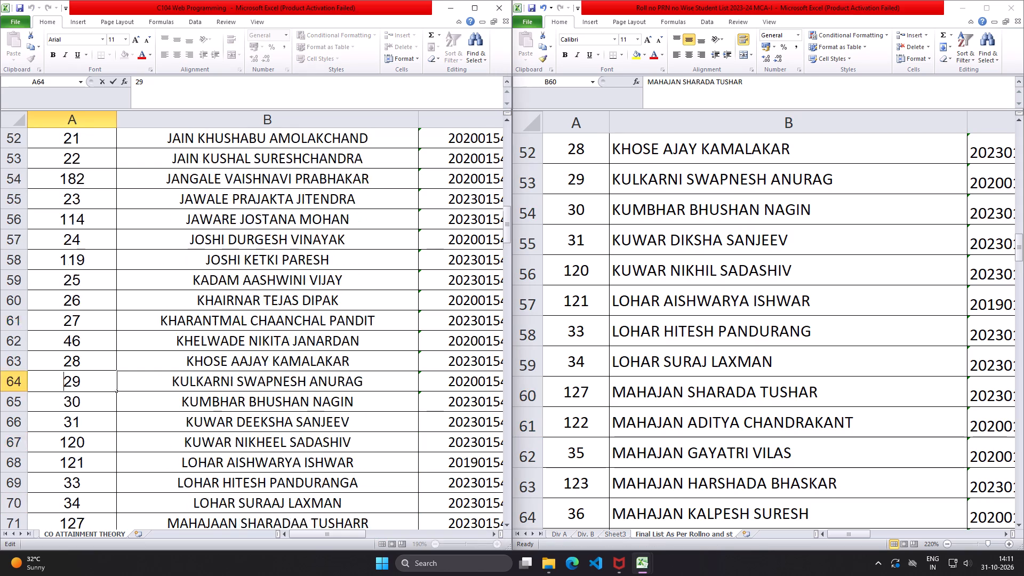
scroll(79, 436, down, 2)
click(85, 401)
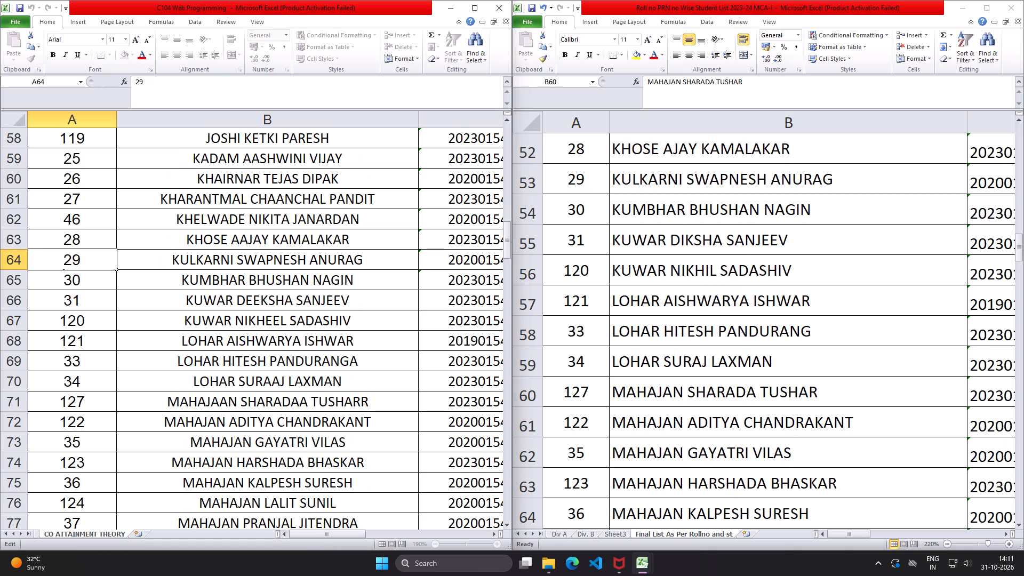
click(188, 405)
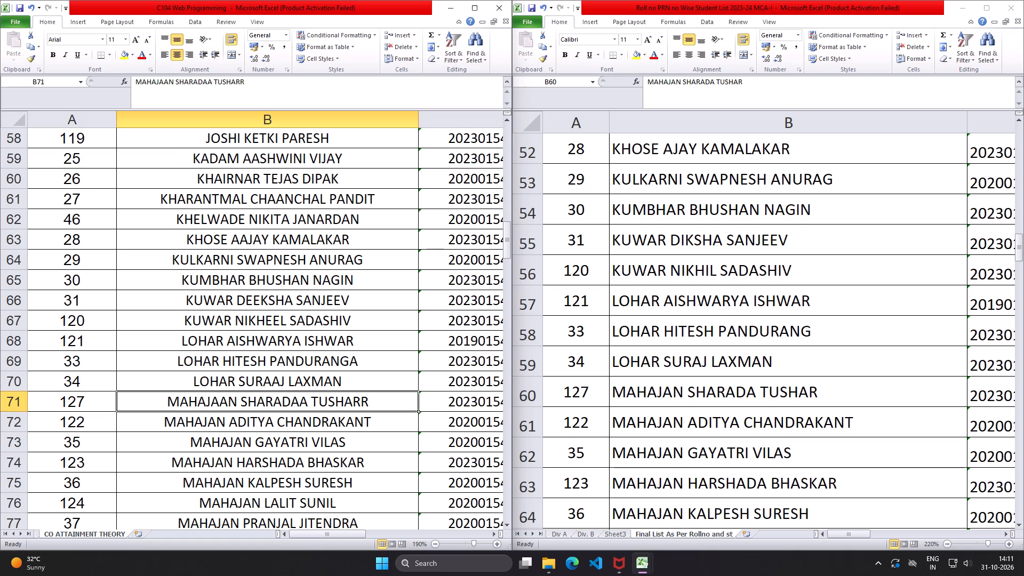
Look through the remaining roll numbers and names in the attainment sheet down to the CO MAPPED summary rows.
scroll(129, 435, down, 13)
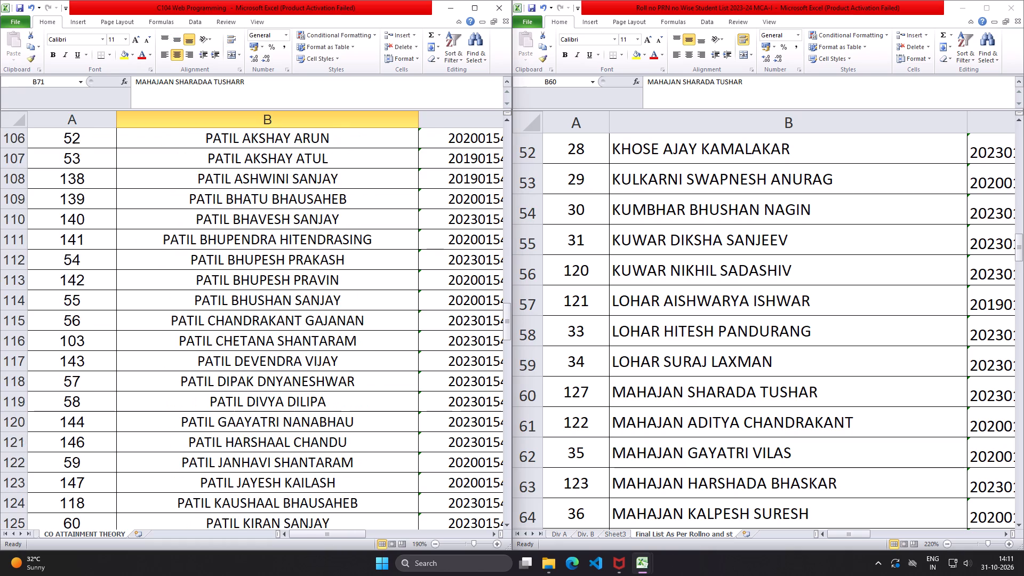
scroll(129, 435, down, 20)
scroll(129, 435, down, 18)
scroll(129, 435, up, 9)
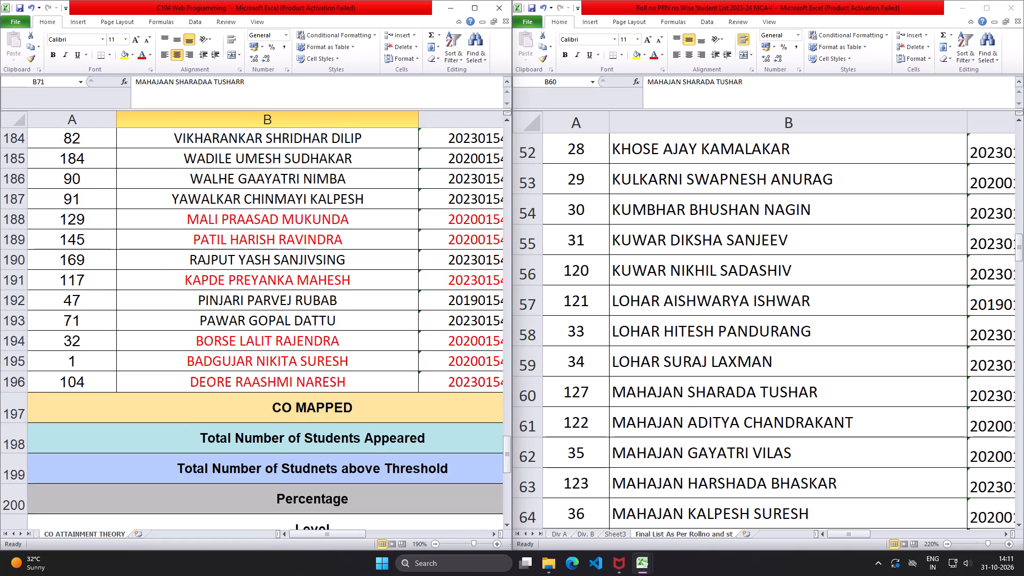
scroll(129, 435, up, 16)
scroll(129, 435, up, 14)
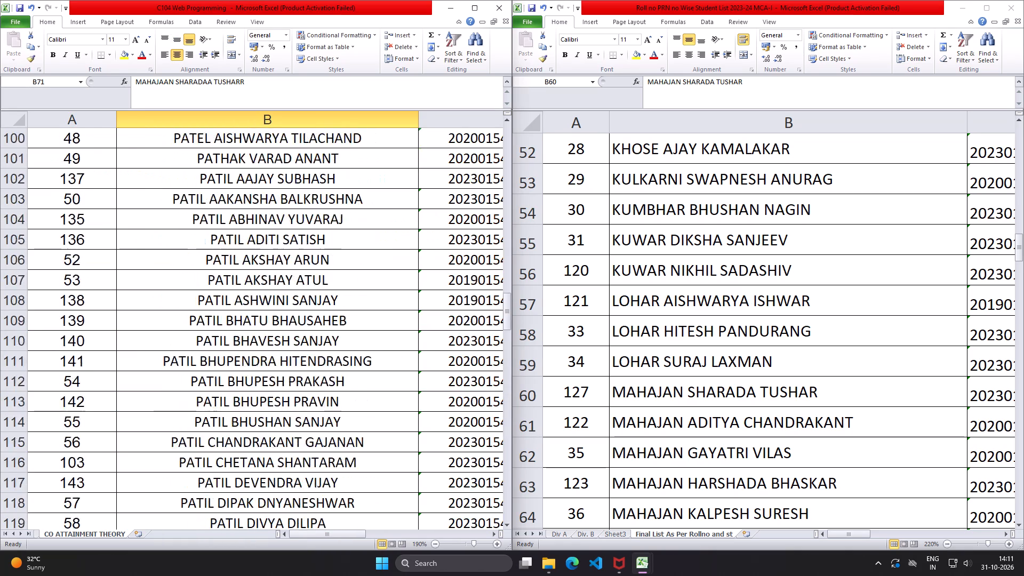
scroll(129, 435, up, 16)
Dismiss the OneDrive backup notification while comparing attainment sheet rows 72 to 74 with rows 61 to 63 of the roll number list.
scroll(129, 435, down, 4)
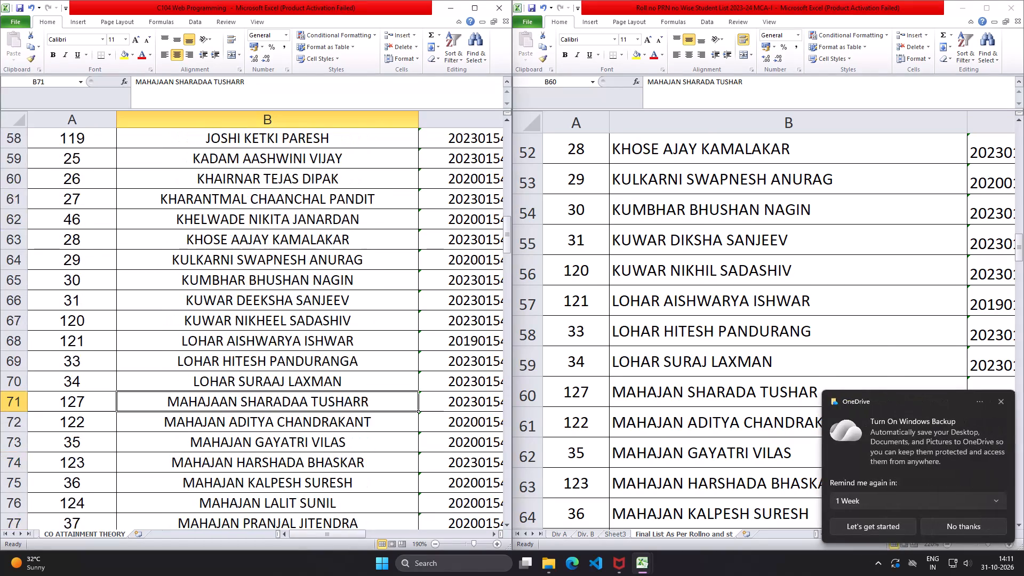
scroll(129, 435, down, 2)
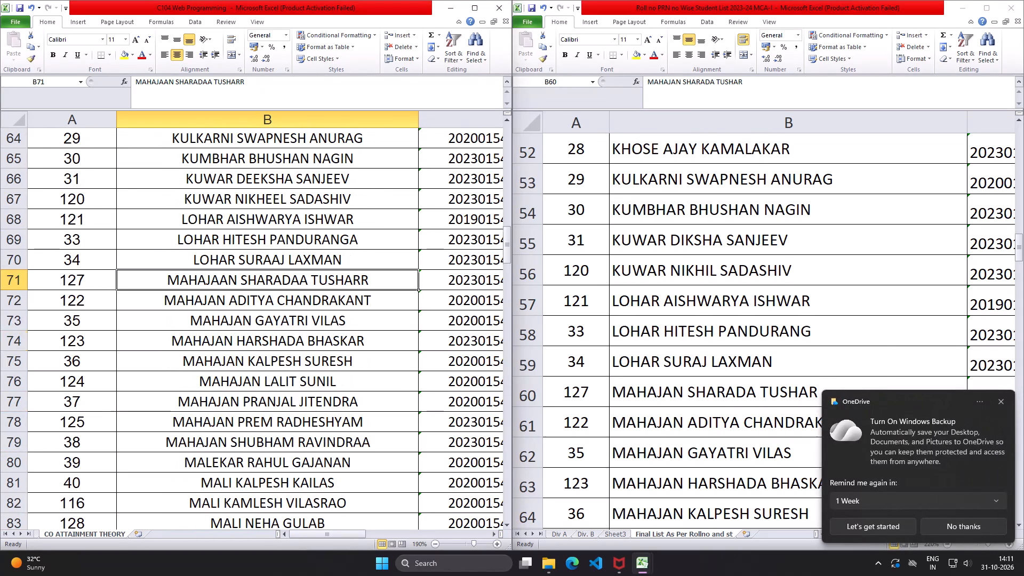
click(192, 340)
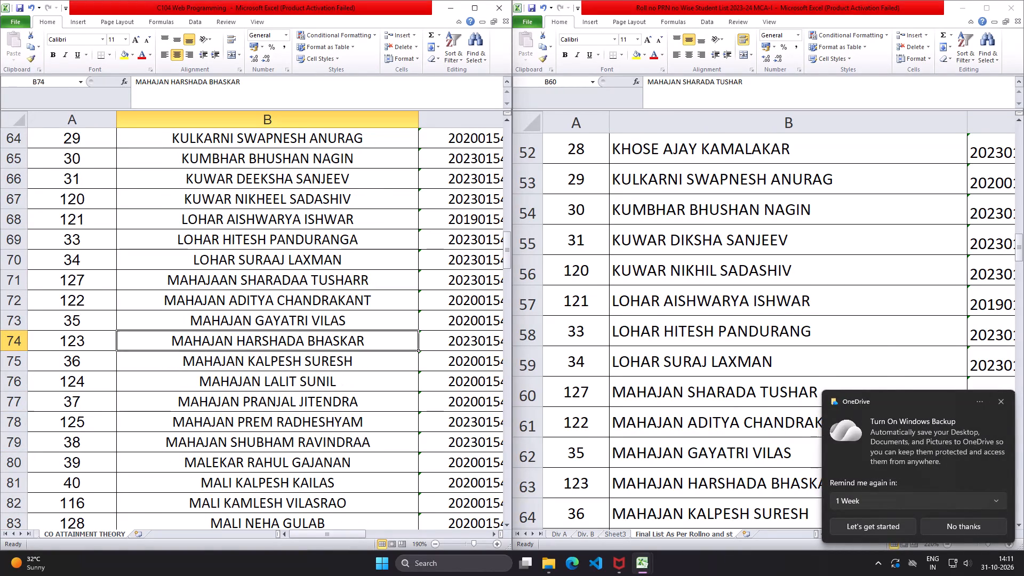
click(1001, 405)
click(581, 485)
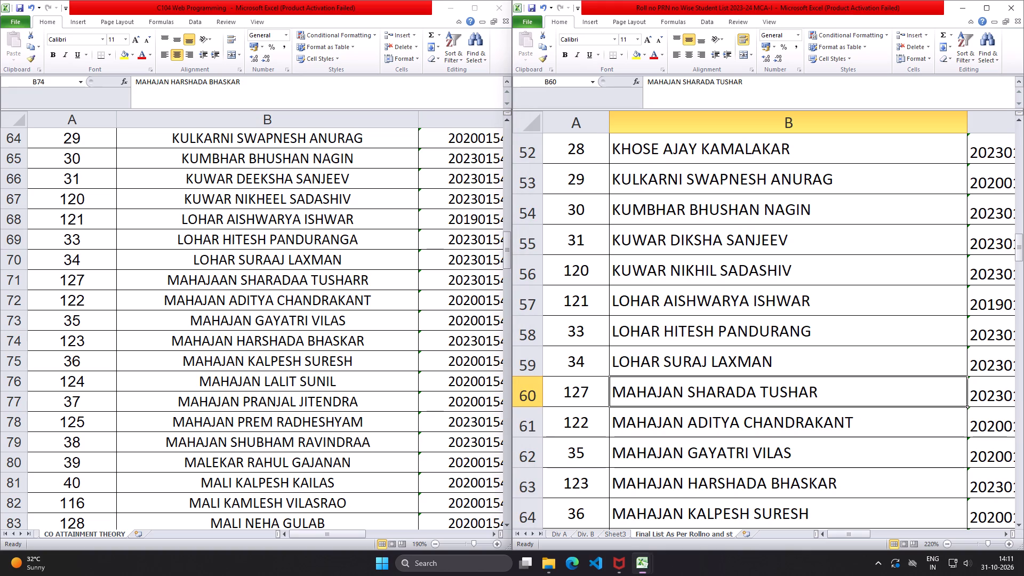
click(651, 490)
Compare the roll numbers and names in attainment sheet rows 75 to 91 with rows 64 to 80 of the roll number list.
scroll(651, 490, down, 6)
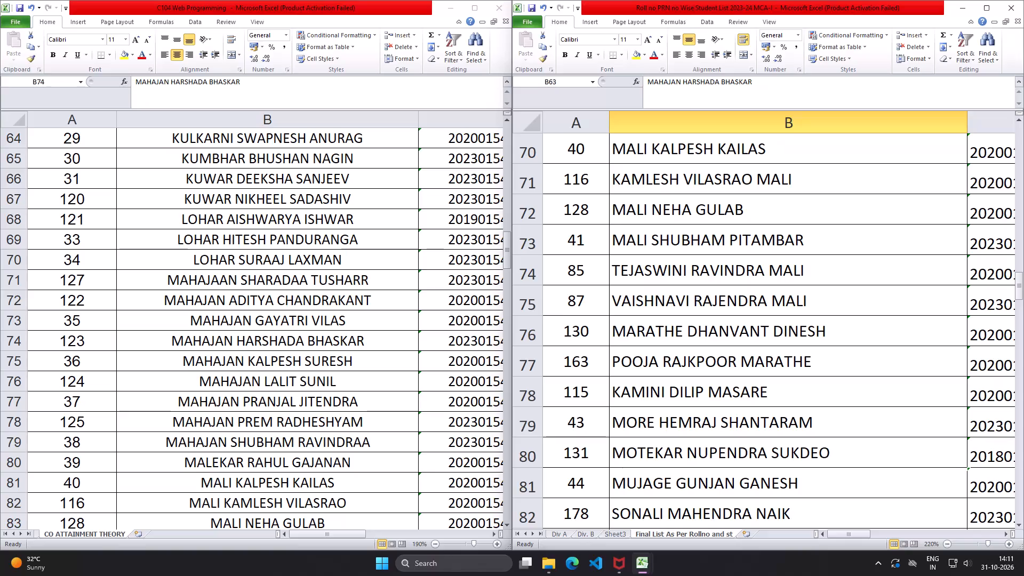
click(643, 444)
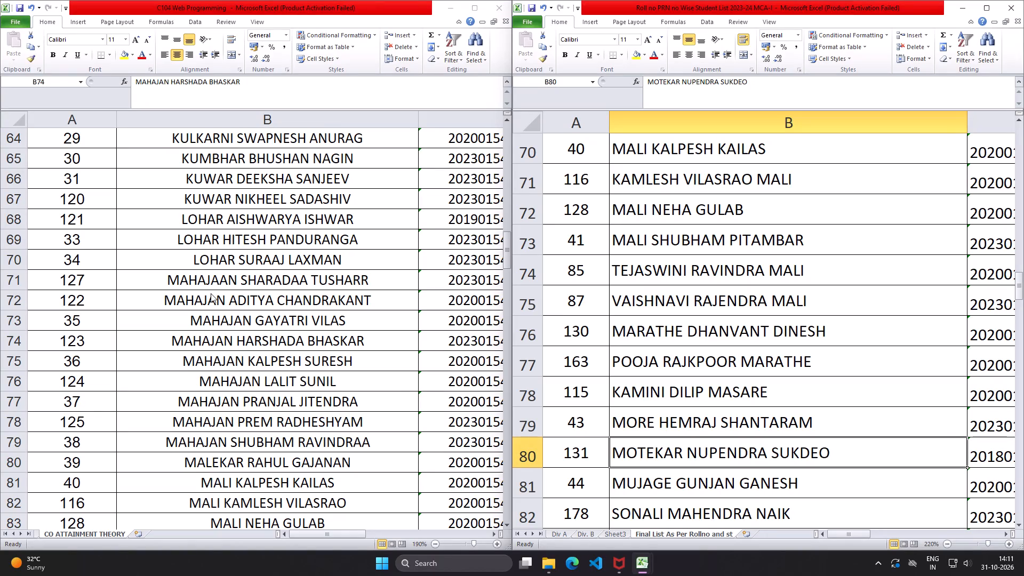
double_click(86, 447)
click(86, 447)
scroll(86, 447, down, 4)
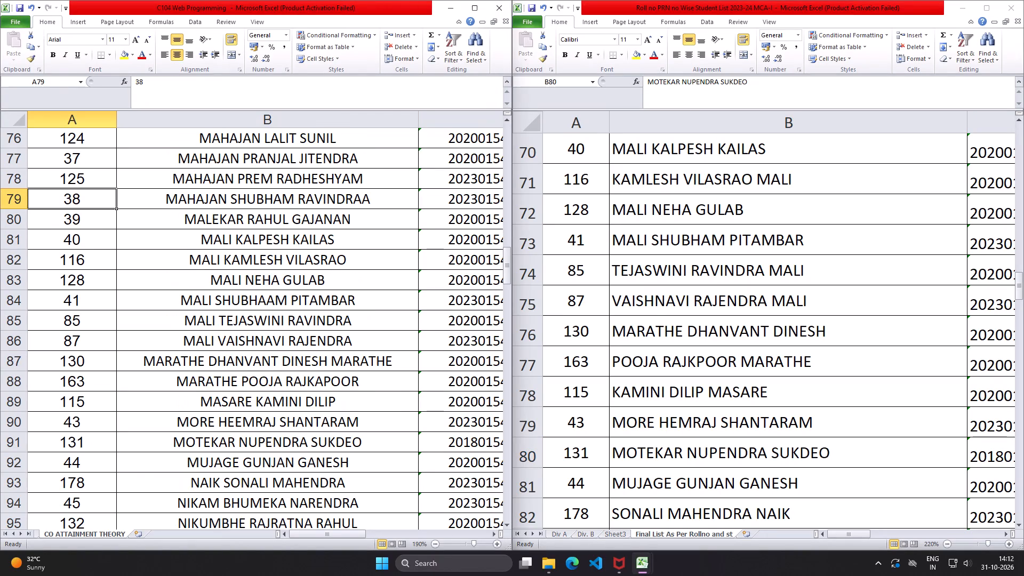
click(86, 447)
click(241, 447)
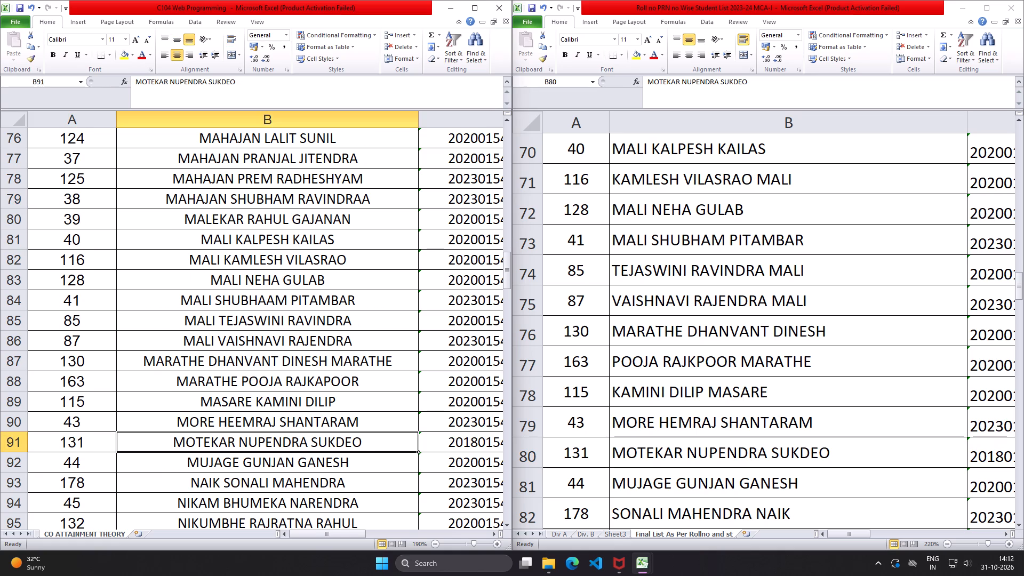
Compare the roll numbers and names in attainment sheet rows 92 to 97 with rows 81 to 86 of the roll number list.
scroll(241, 447, down, 2)
click(241, 447)
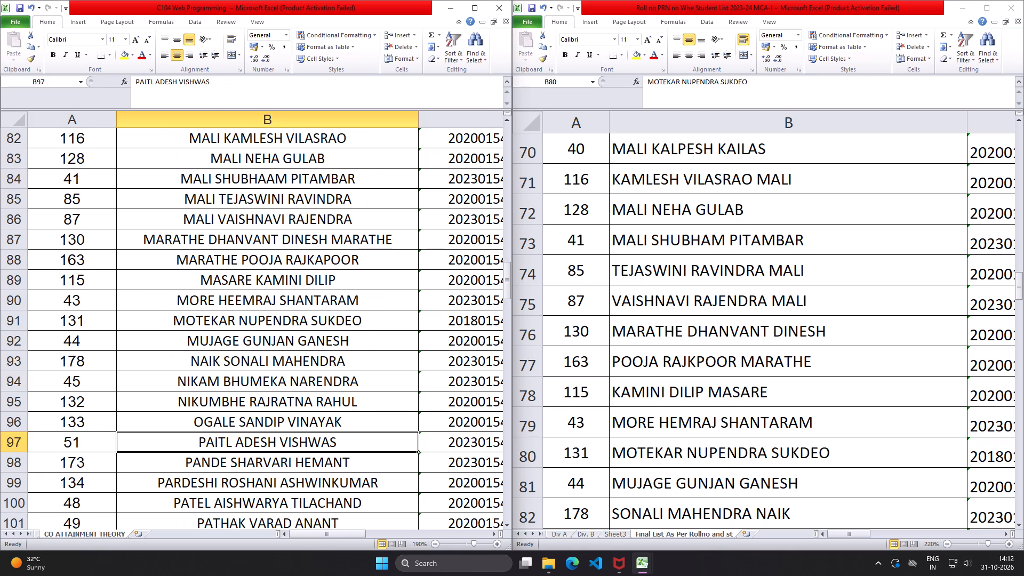
click(236, 426)
click(231, 446)
click(613, 461)
scroll(613, 461, down, 2)
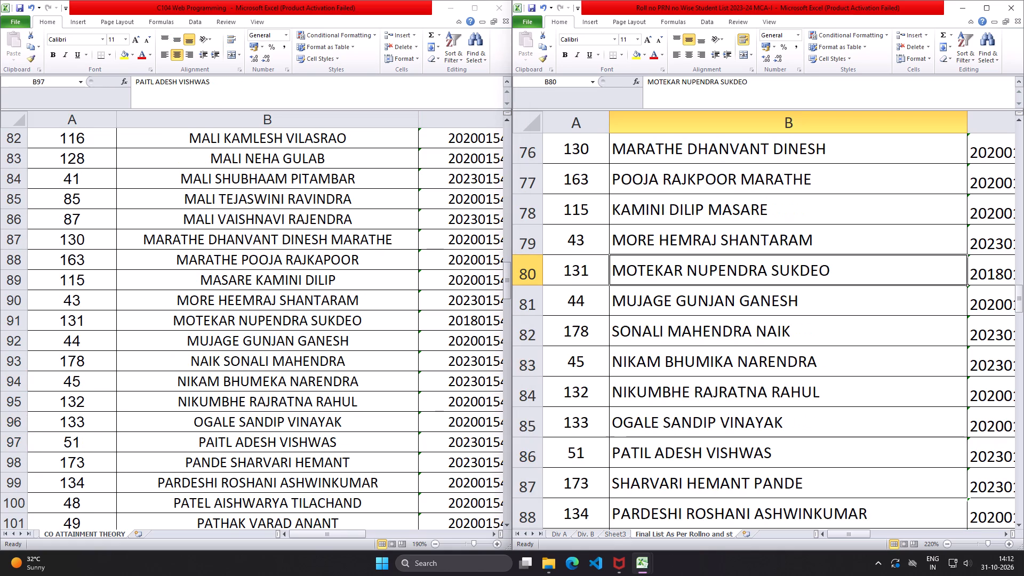
click(654, 426)
click(658, 451)
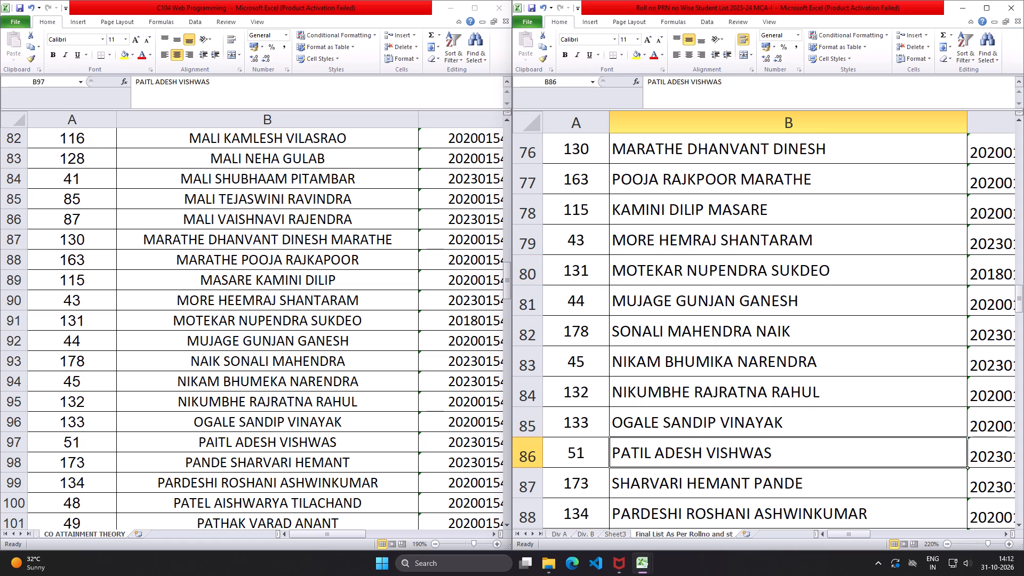
click(658, 421)
click(640, 389)
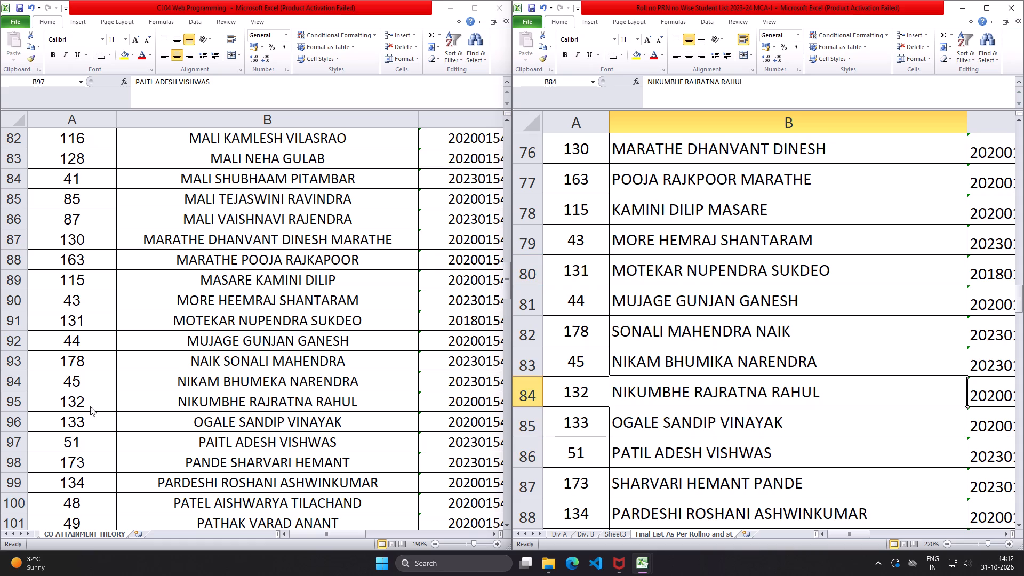
click(168, 406)
click(173, 402)
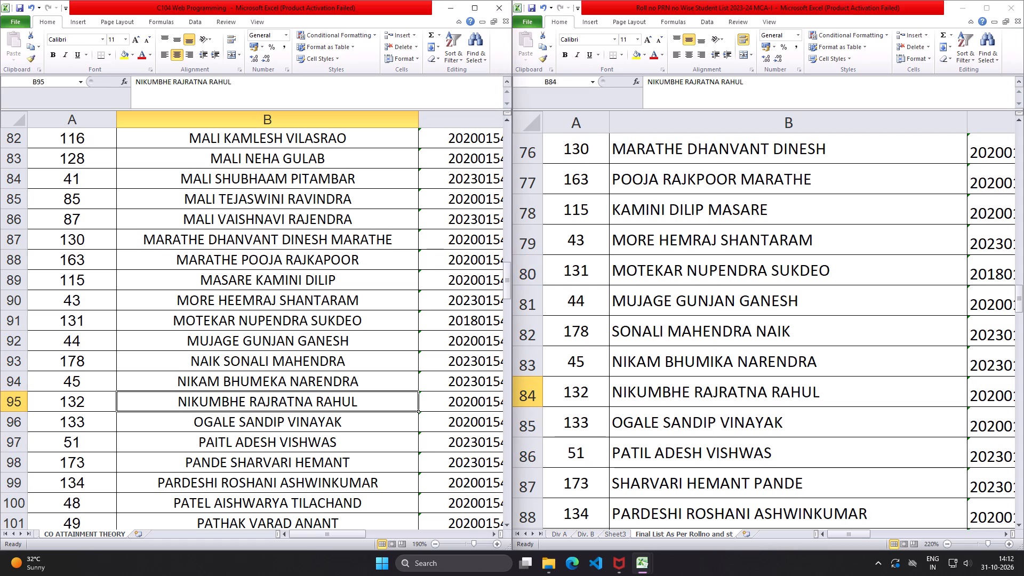
Compare the roll numbers and names in attainment sheet rows 98 to 100 with rows 87 to 89 of the roll number list.
click(620, 517)
click(636, 516)
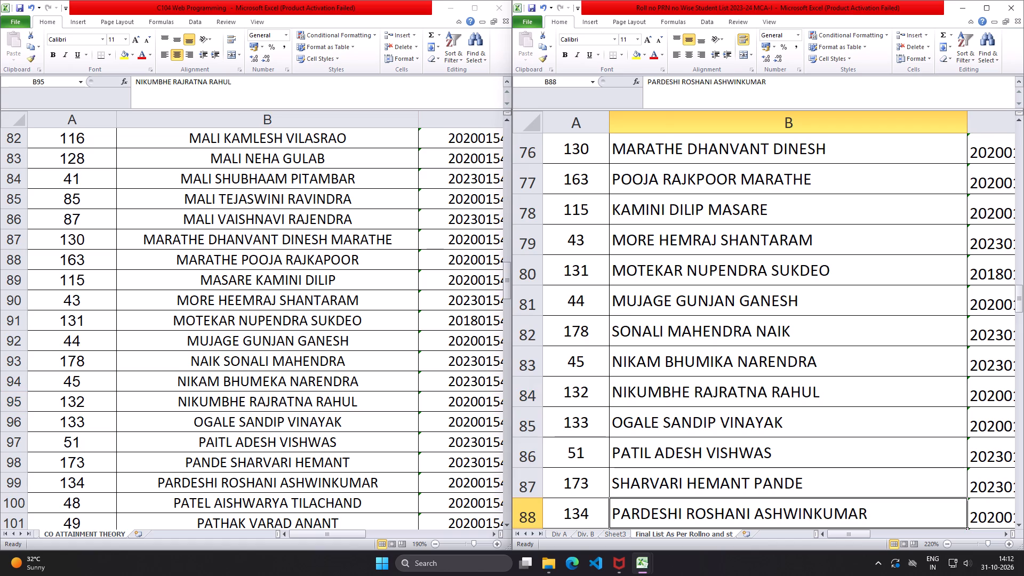
click(100, 480)
click(211, 490)
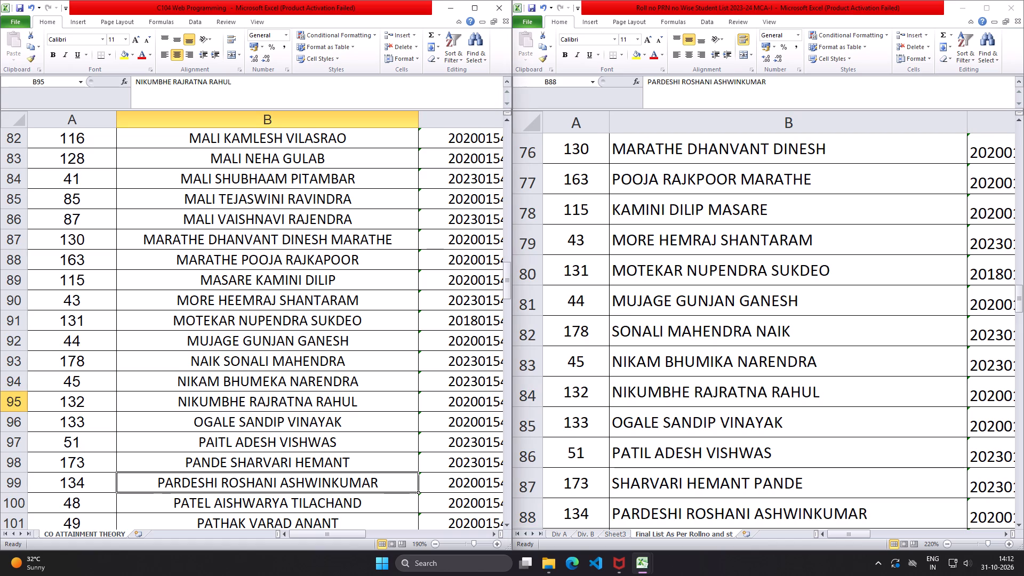
click(631, 477)
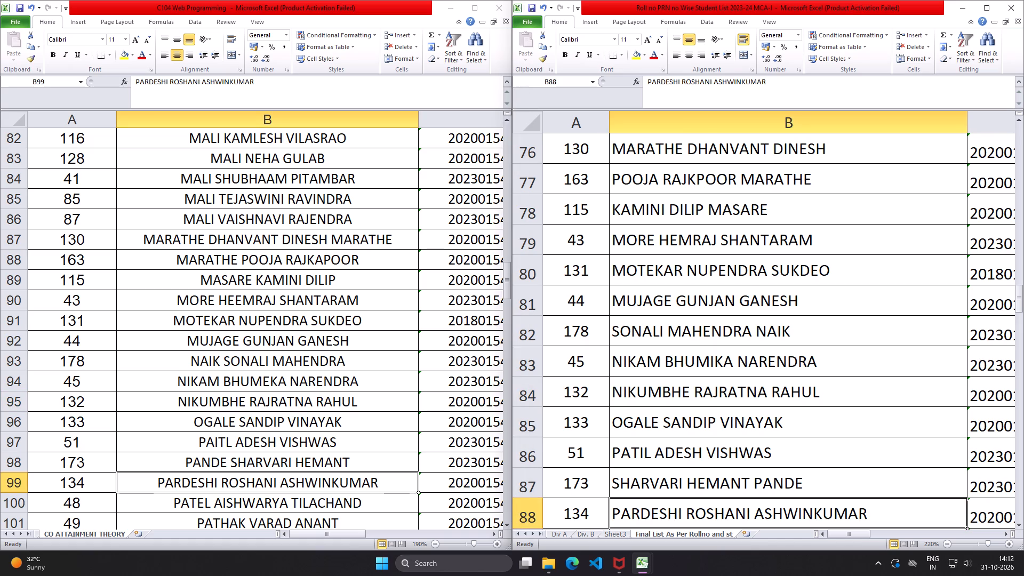
scroll(631, 477, down, 3)
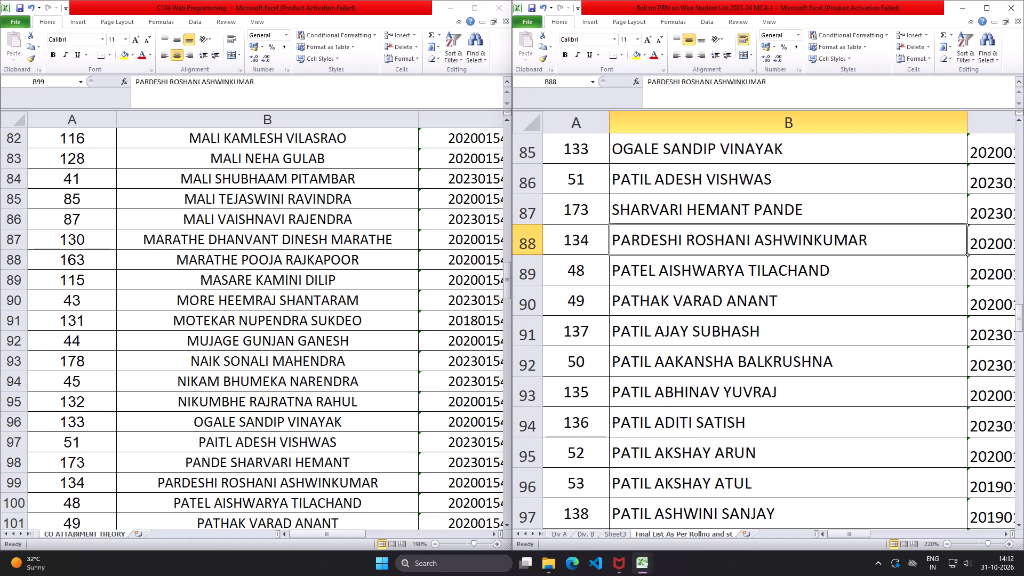
click(641, 274)
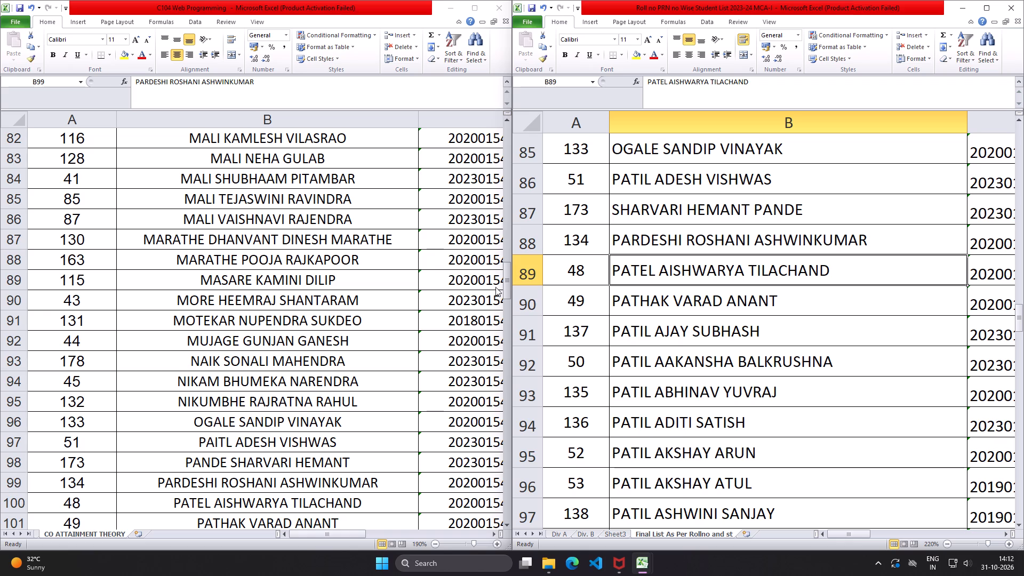
click(91, 500)
click(77, 502)
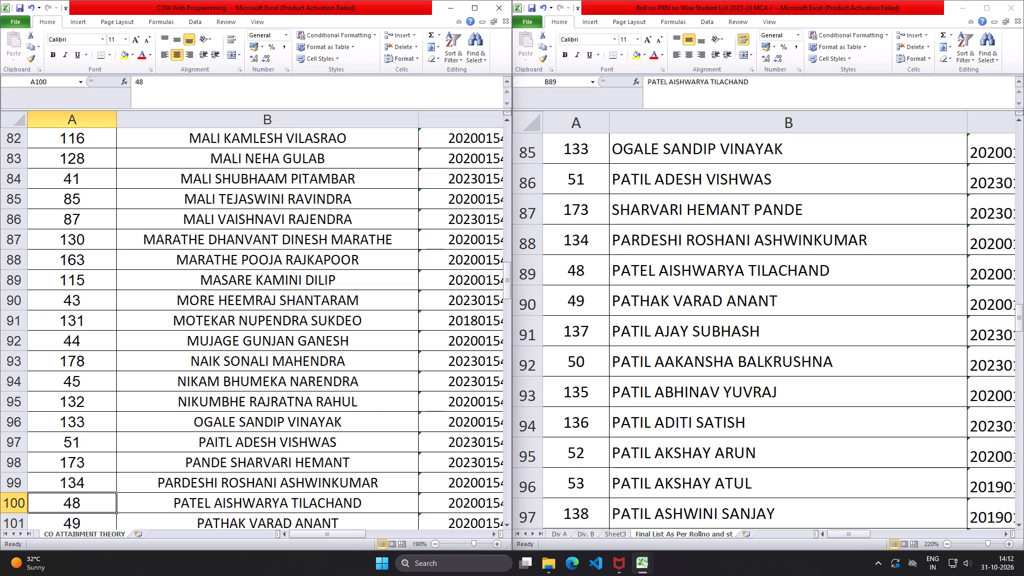
Compare the roll numbers and names in attainment sheet rows 101 to 111 with rows 90 to 100 of the roll number list.
scroll(176, 477, down, 5)
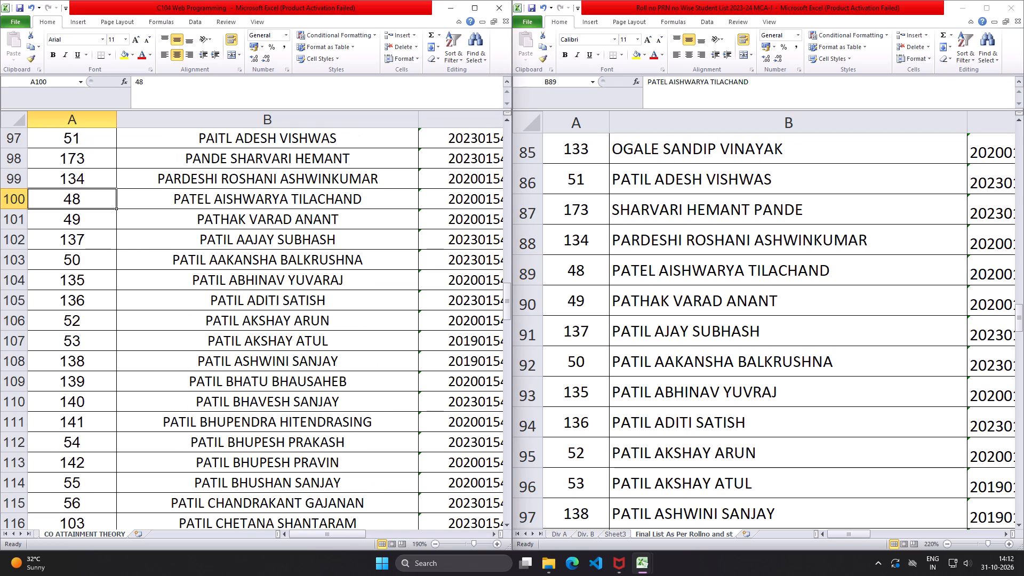
click(209, 326)
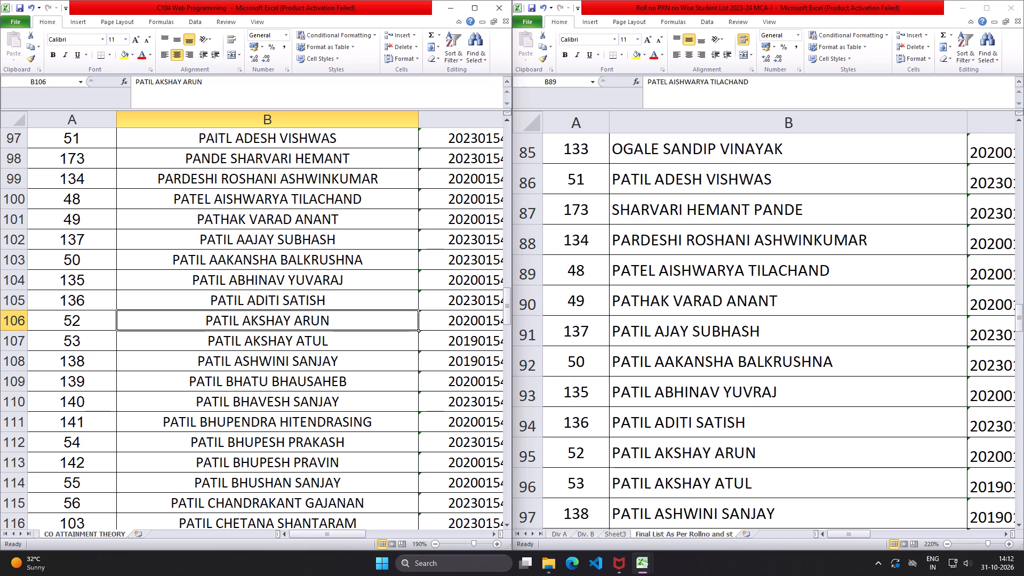
click(78, 423)
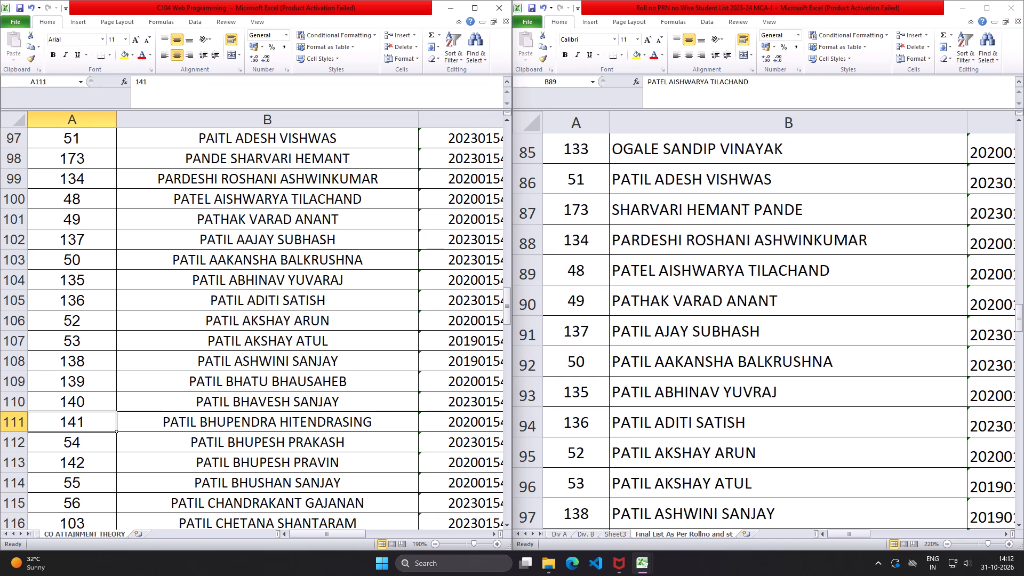
click(647, 459)
scroll(647, 458, down, 2)
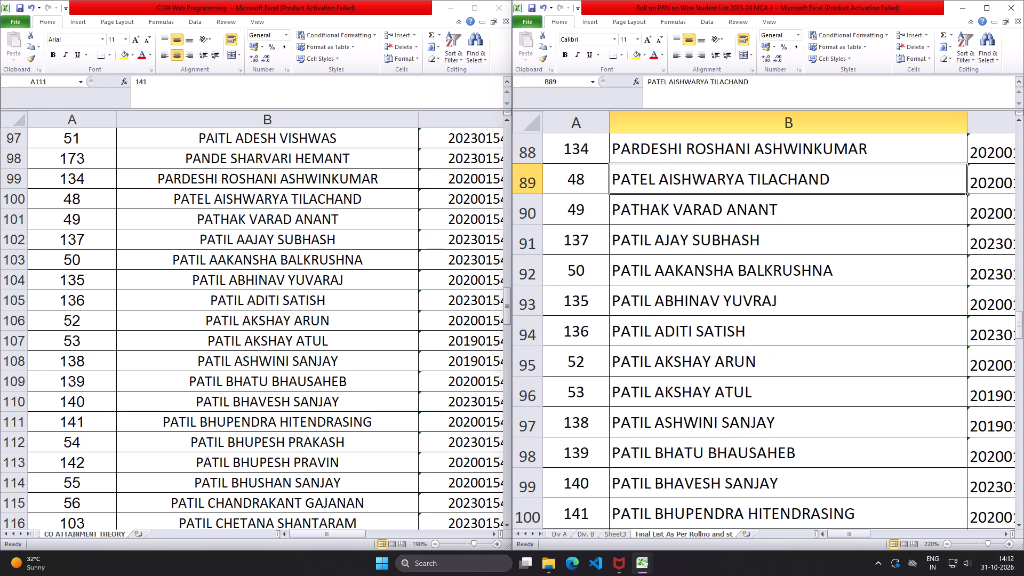
click(641, 421)
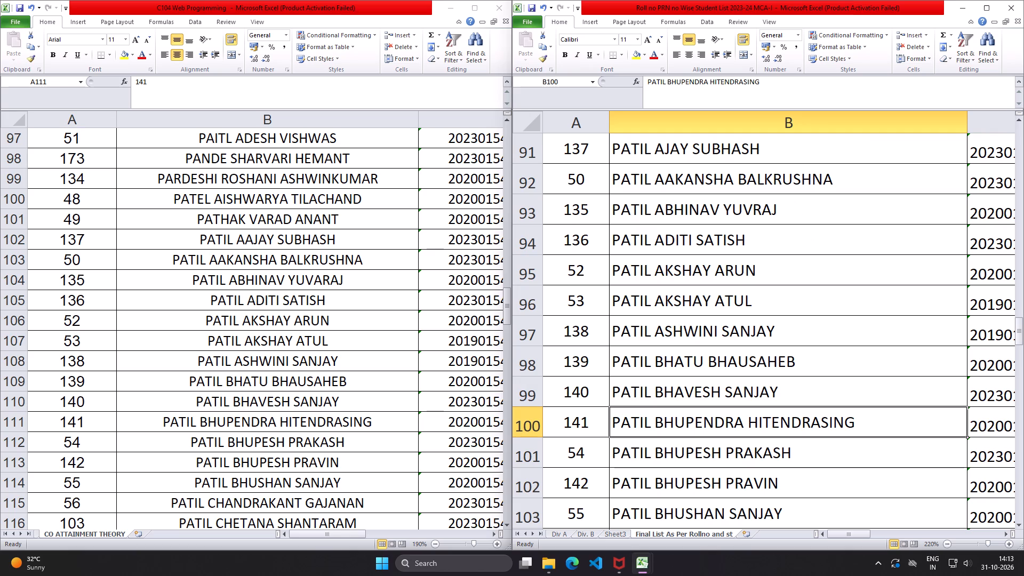
Compare the roll numbers and names in attainment sheet rows 112 to 123 with rows 101 to 112 of the roll number list.
click(583, 487)
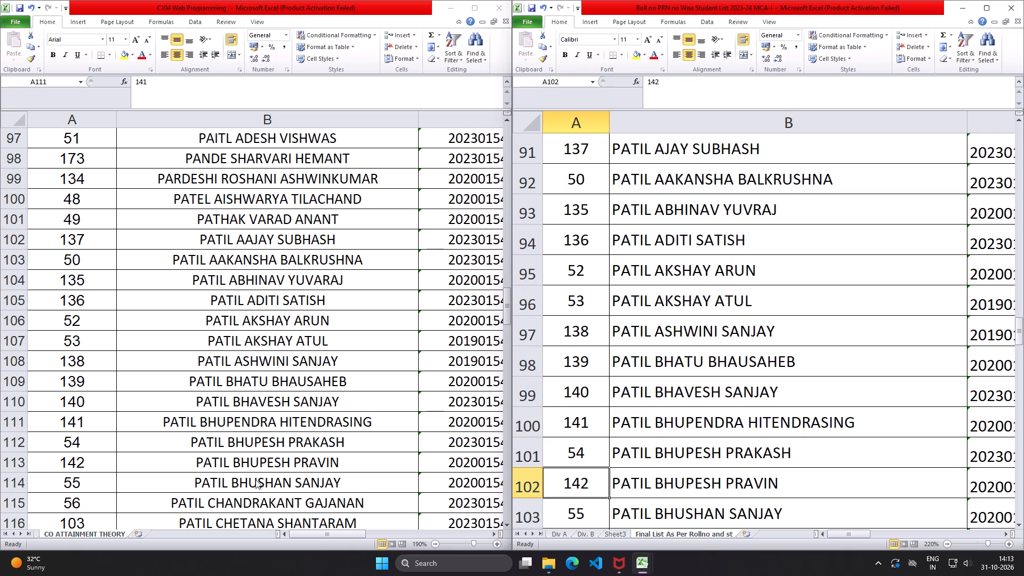
click(84, 430)
click(206, 421)
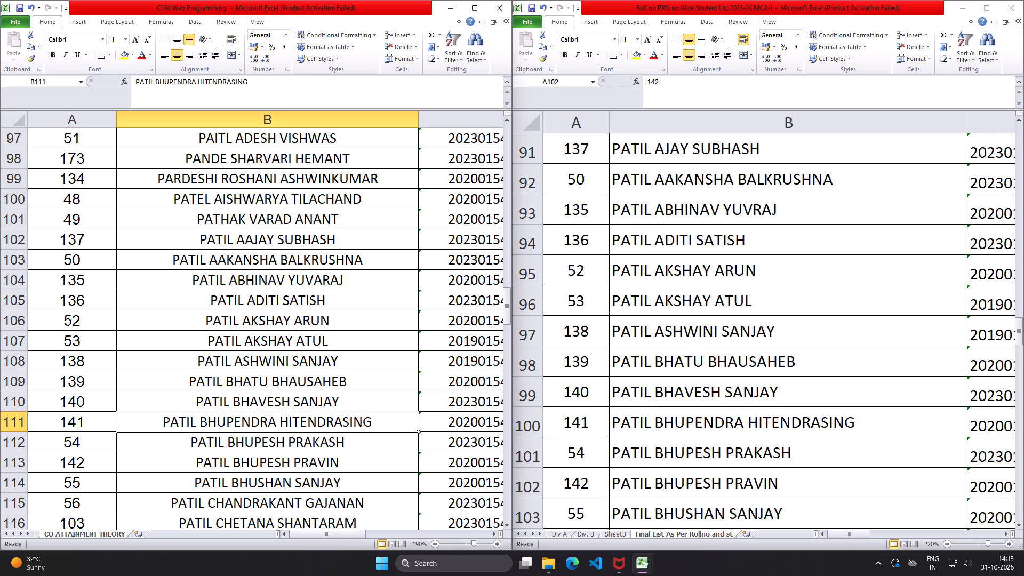
scroll(209, 421, down, 4)
click(209, 421)
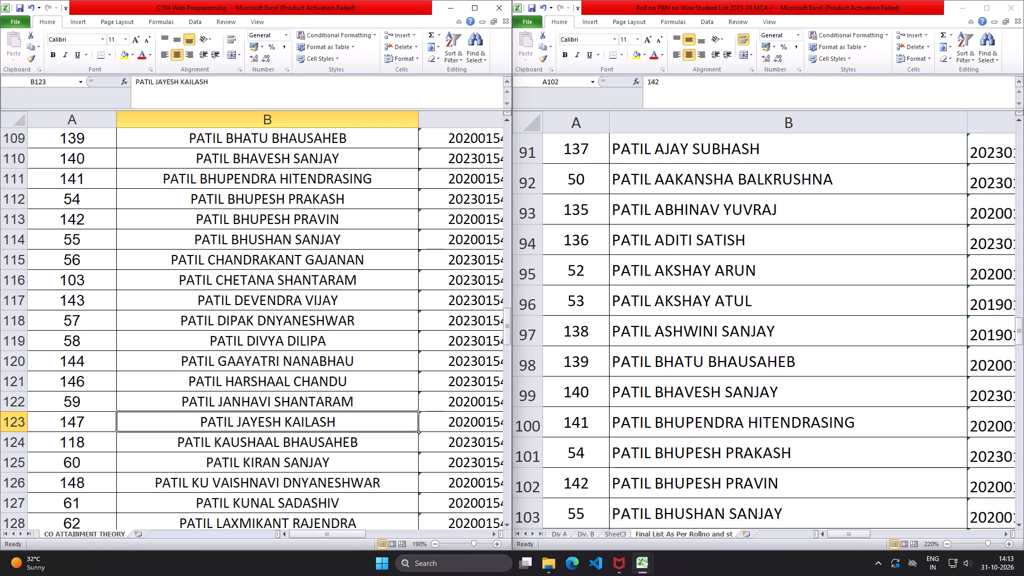
click(663, 449)
scroll(663, 449, down, 3)
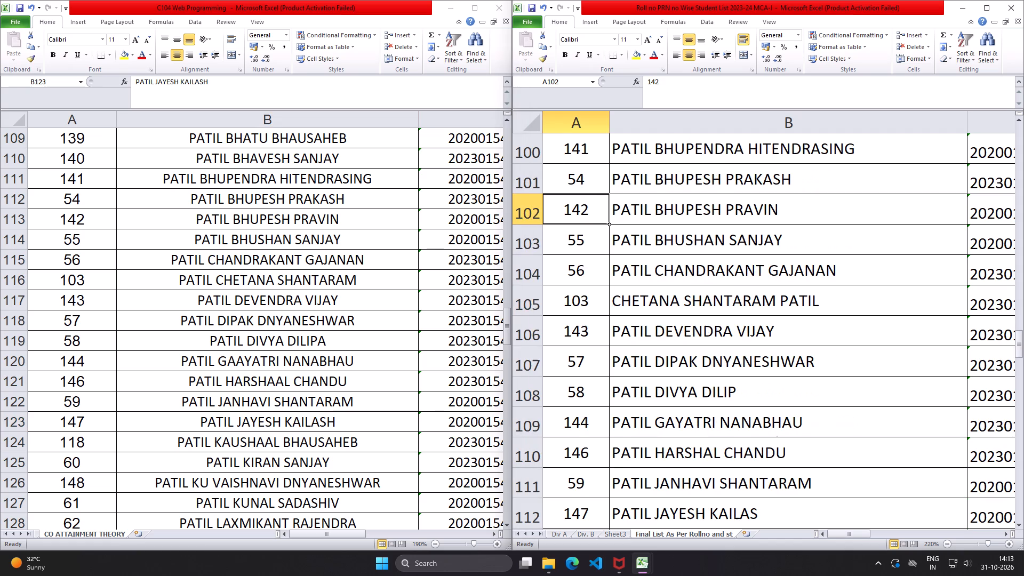
click(683, 516)
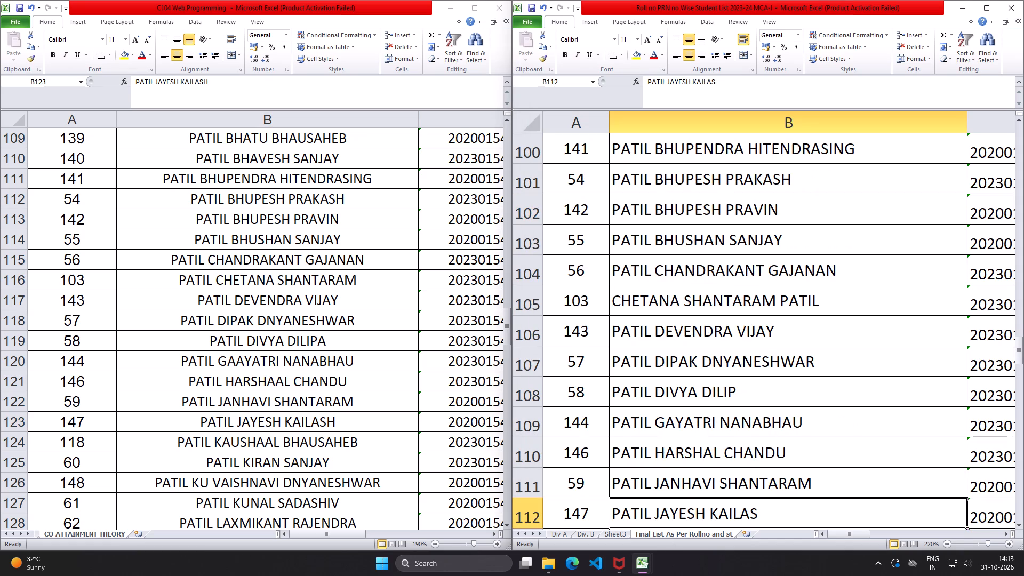
Compare the roll numbers and names in attainment sheet rows 124 to 129 with rows 113 to 118 of the roll number list.
ctrl+scroll(693, 441, down, 1)
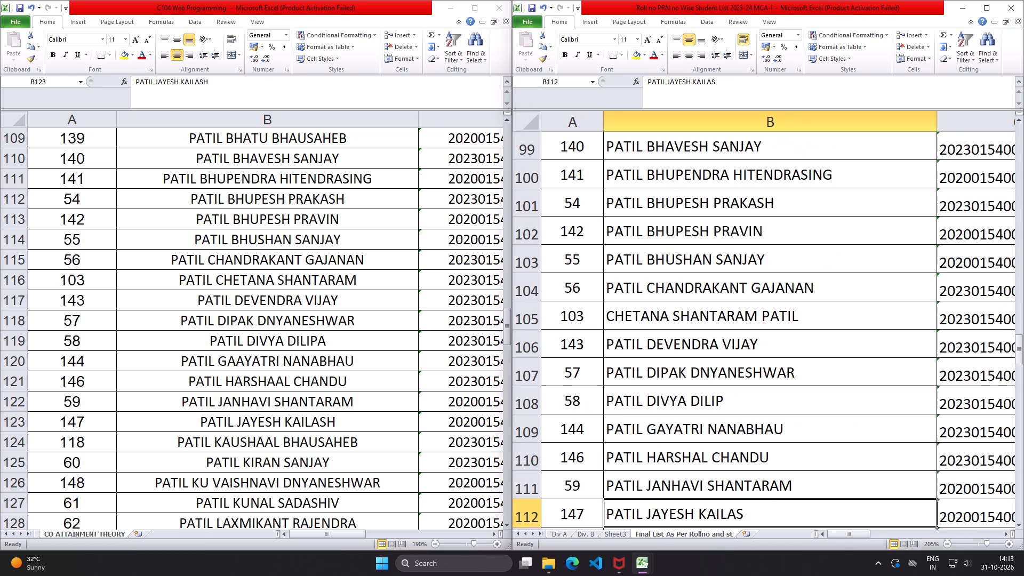
scroll(693, 441, down, 3)
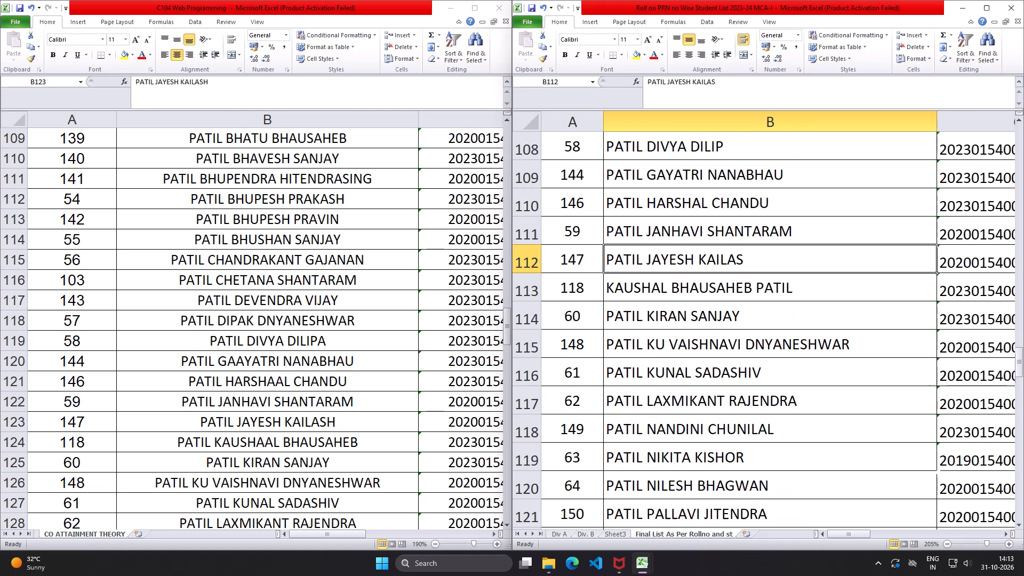
click(676, 427)
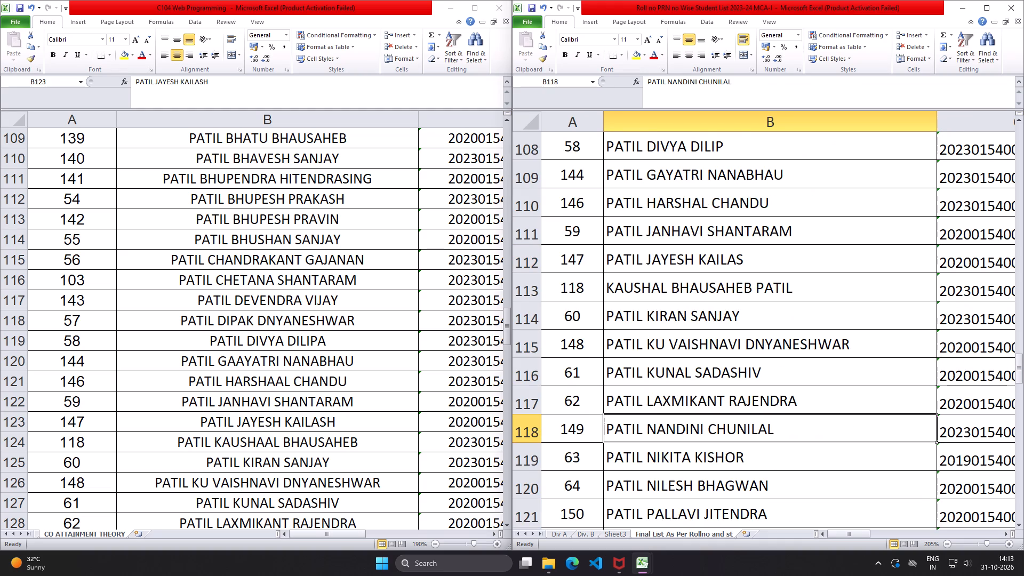
click(241, 419)
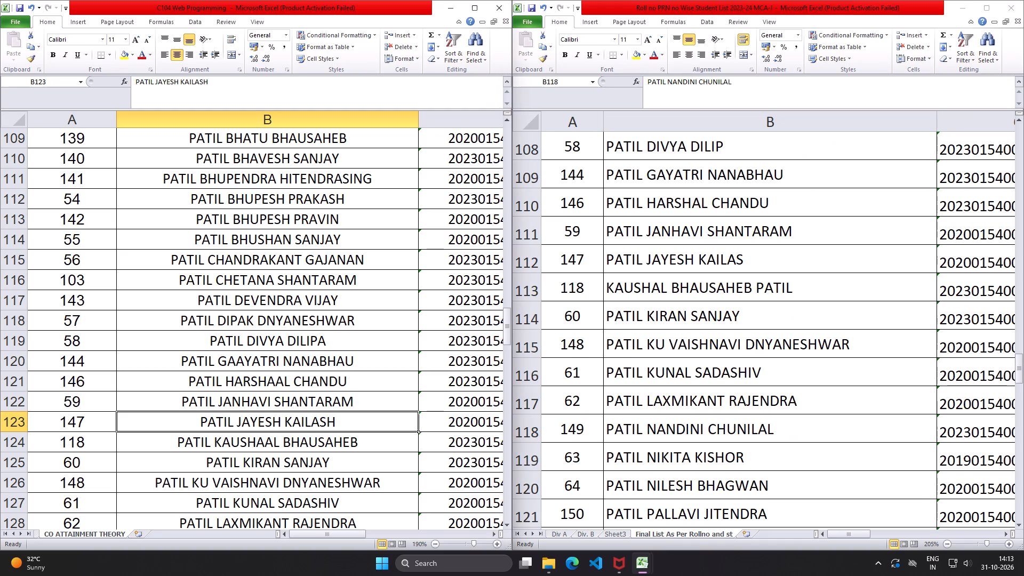
scroll(241, 419, down, 2)
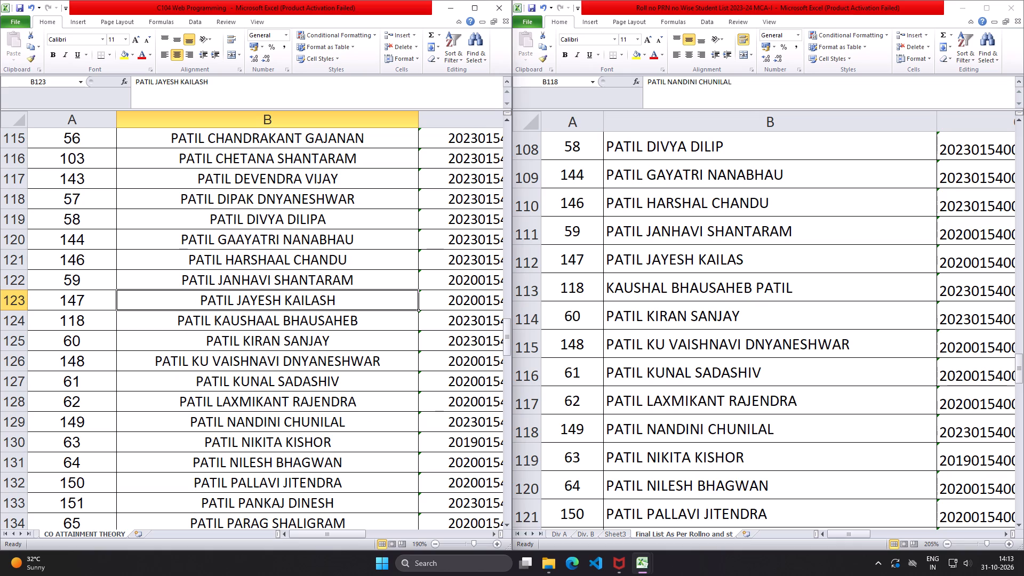
scroll(241, 419, down, 2)
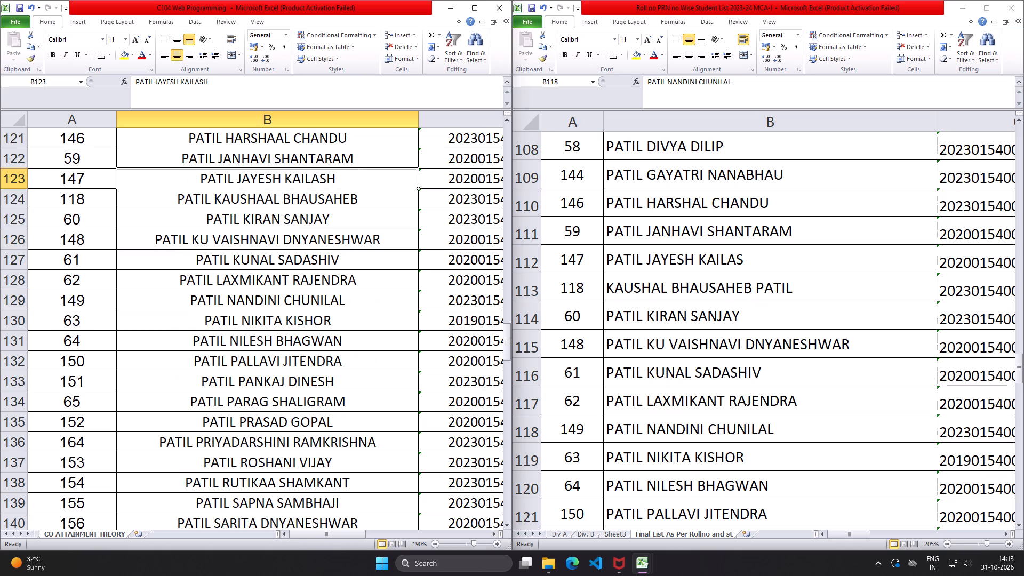
click(201, 298)
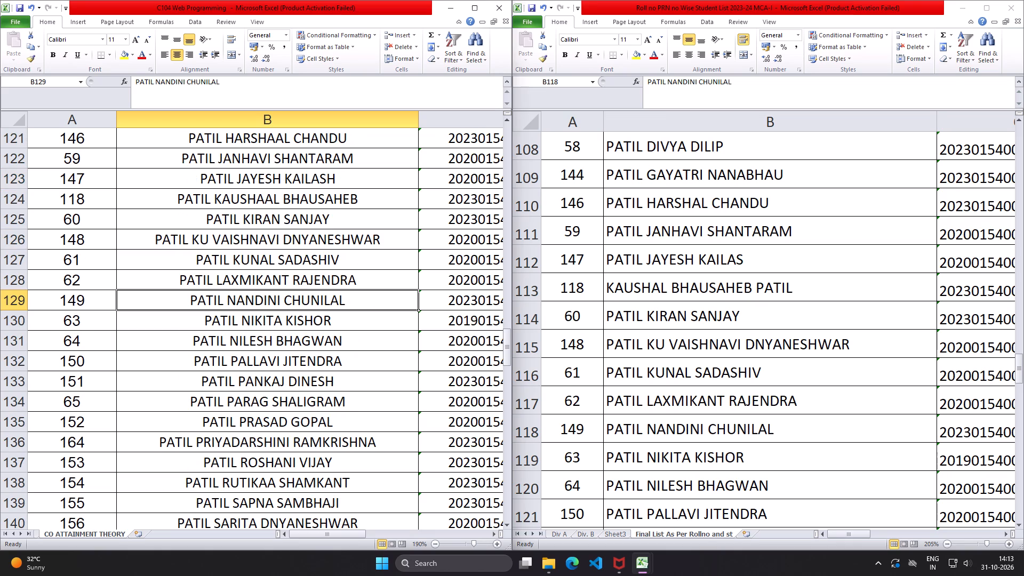
Compare the roll numbers and names in attainment sheet rows 130 and 131 with rows 119 and 120 of the roll number list.
click(230, 322)
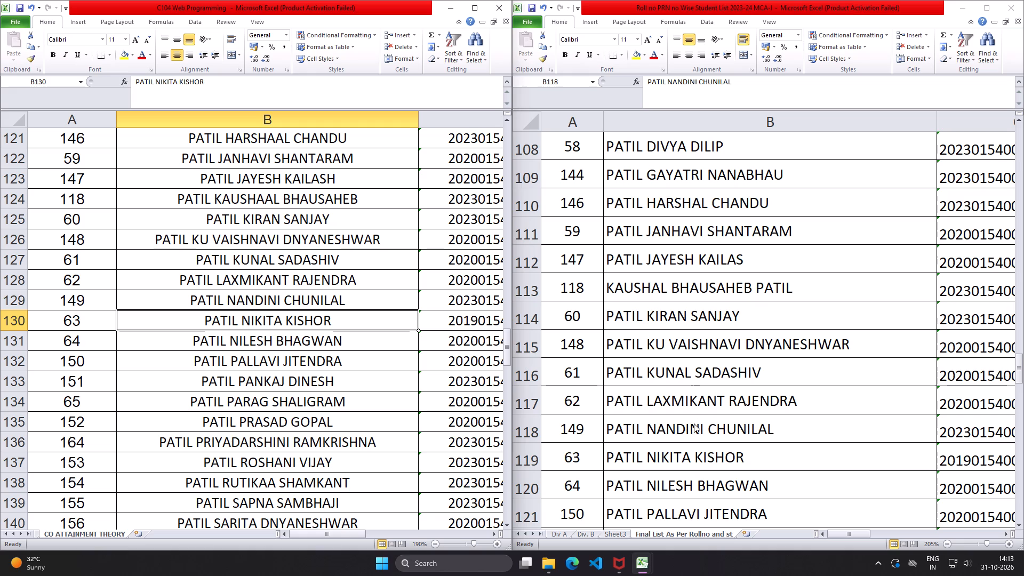
click(708, 434)
click(702, 451)
click(674, 487)
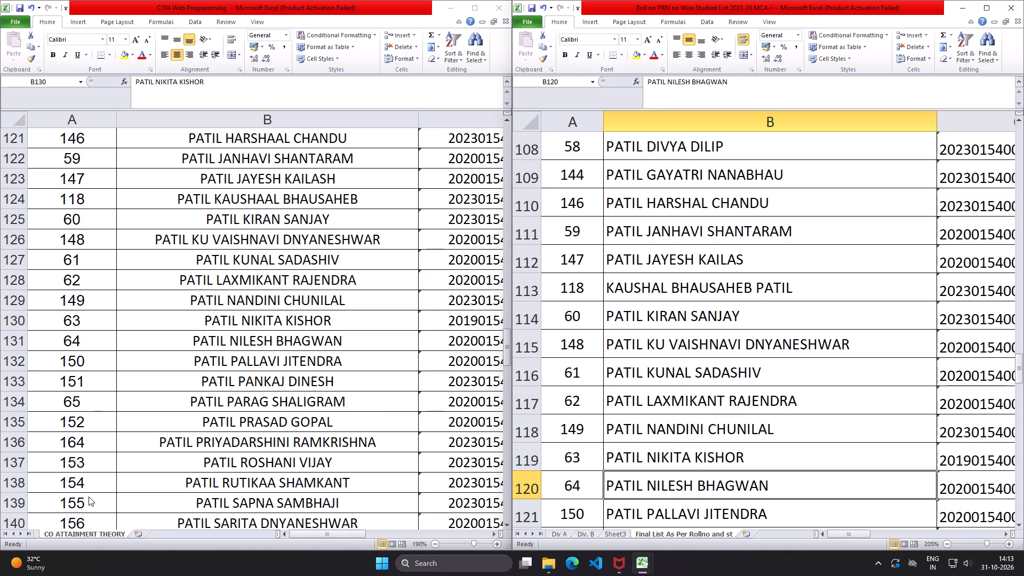
click(88, 340)
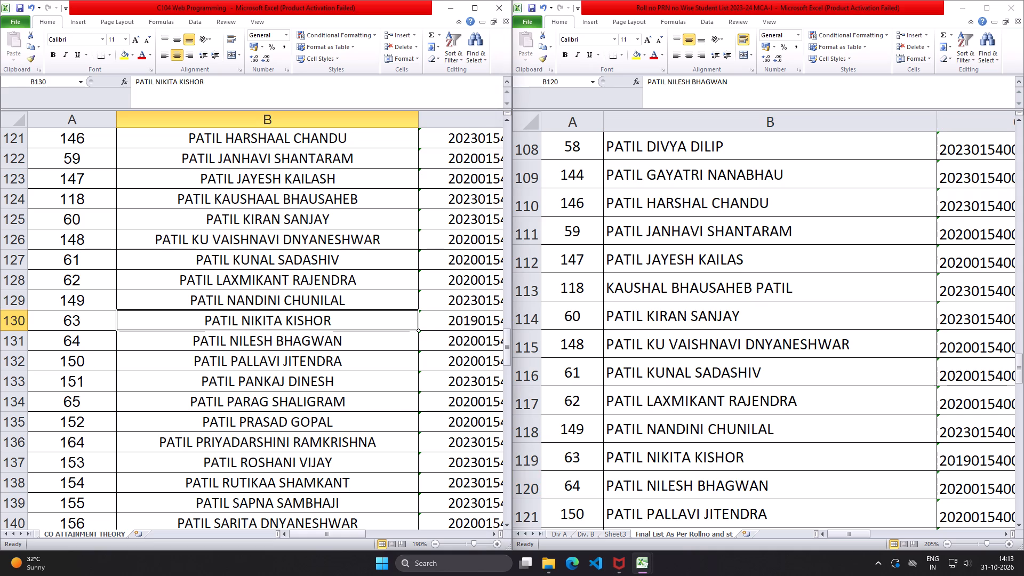
click(242, 347)
Compare the roll numbers and names in attainment sheet rows 132 to 141 with rows 121 to 130 of the roll number list.
scroll(240, 425, down, 2)
click(240, 425)
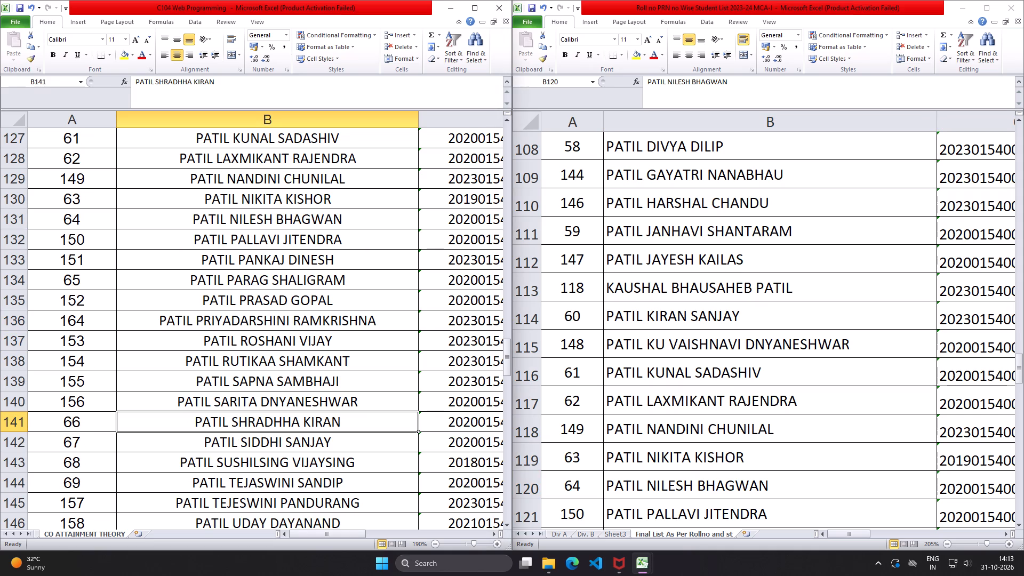
click(665, 434)
click(665, 434)
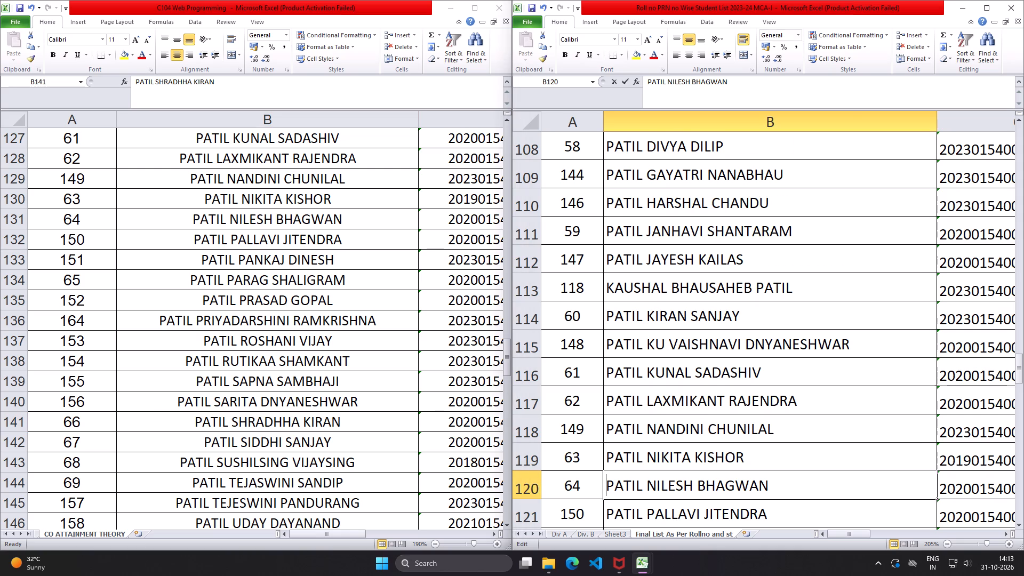
scroll(665, 434, down, 4)
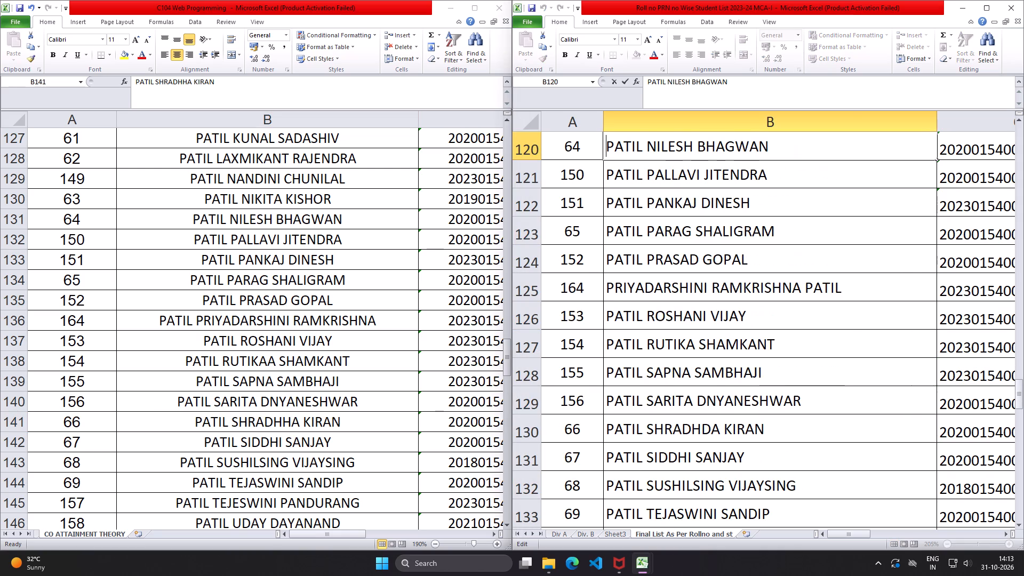
click(647, 433)
Compare the roll numbers and names in attainment sheet rows 142 to 153 with rows 131 to 142 of the roll number list.
scroll(683, 425, down, 4)
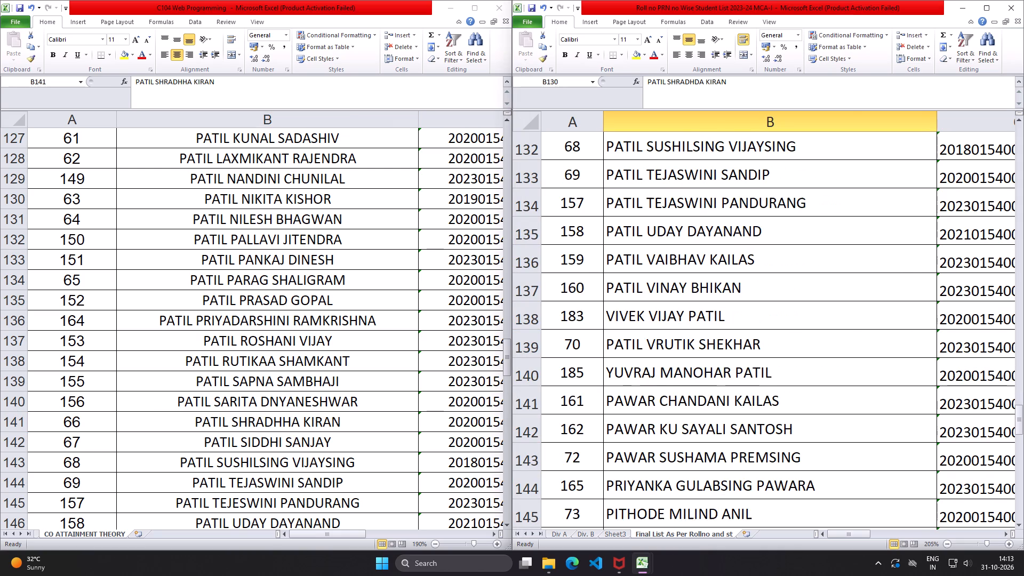
click(683, 425)
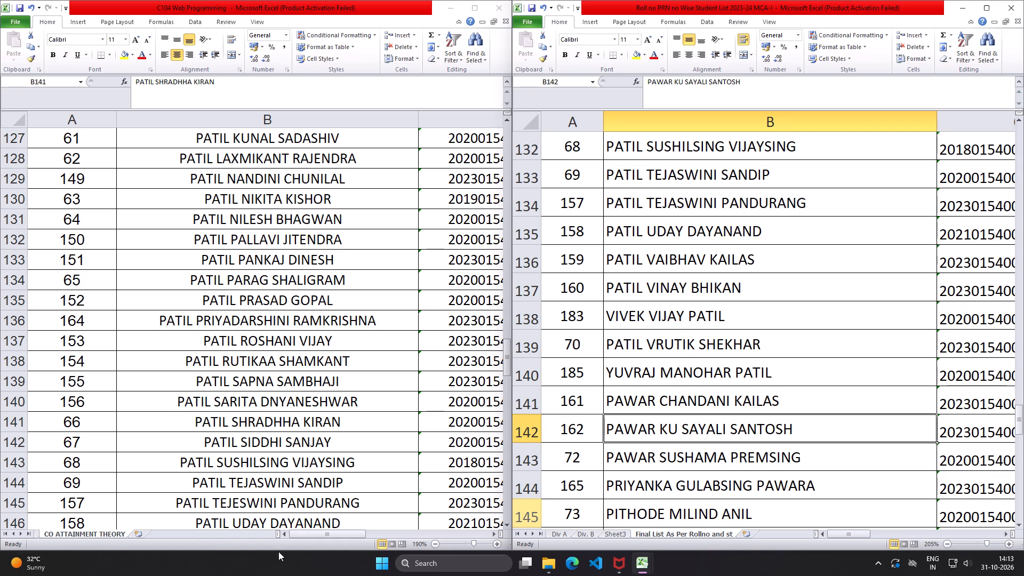
click(65, 474)
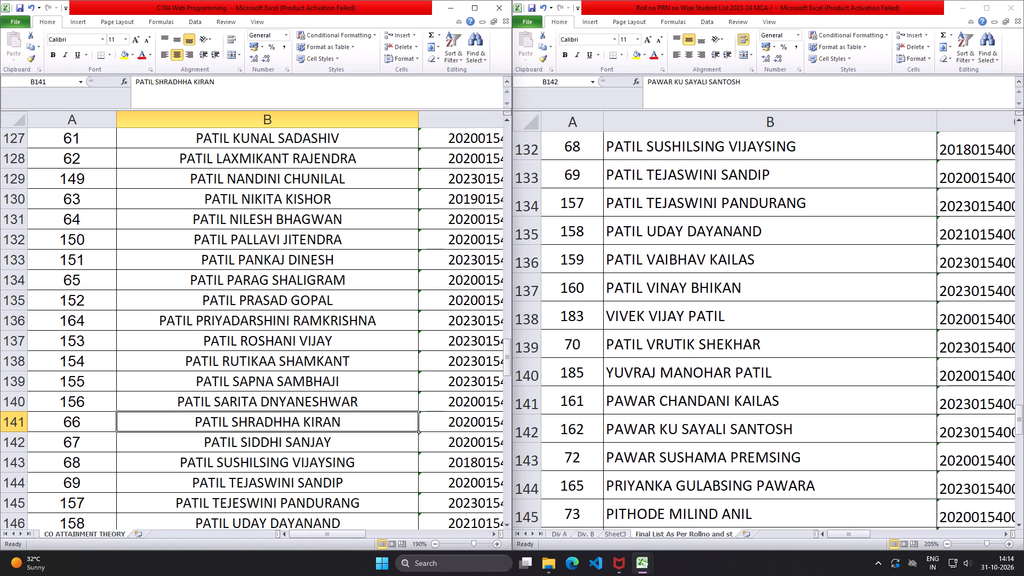
click(75, 462)
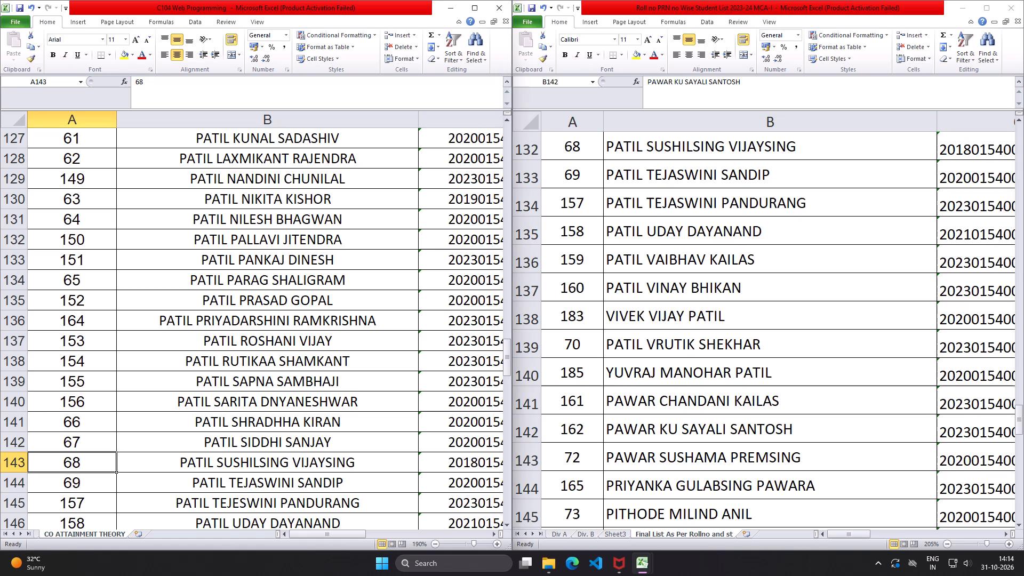
scroll(81, 433, down, 2)
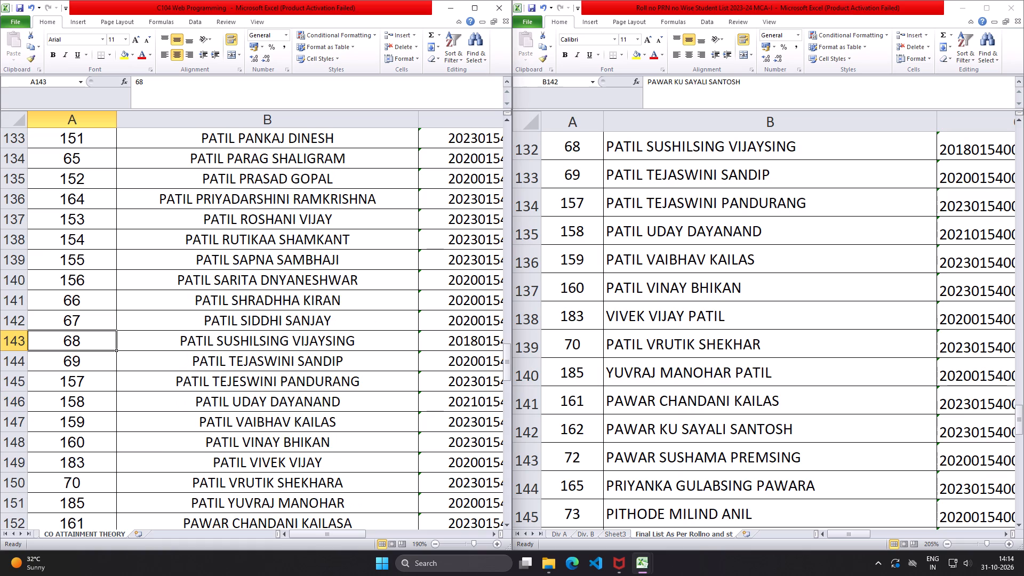
scroll(81, 433, down, 1)
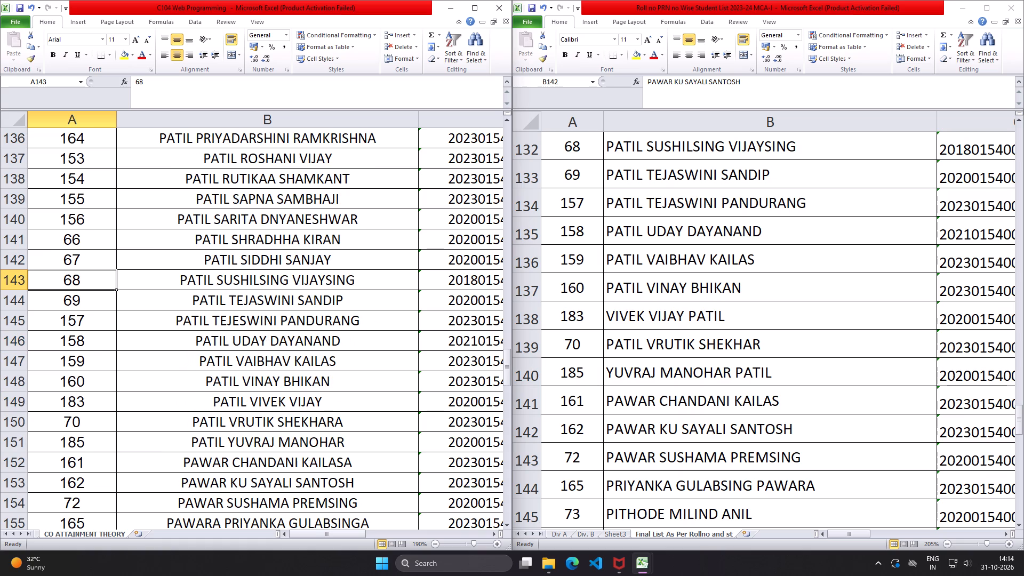
scroll(81, 433, down, 1)
click(89, 422)
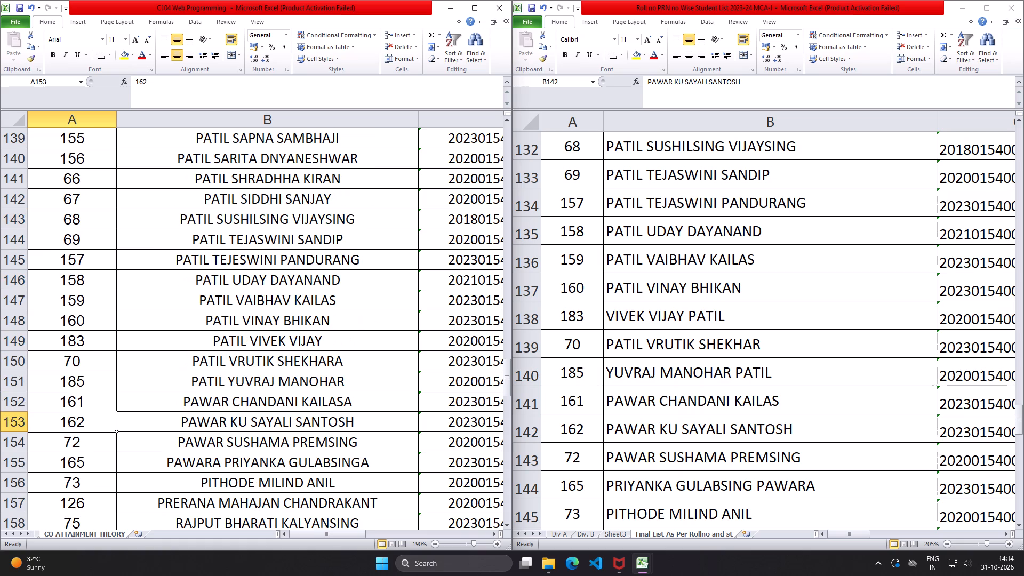
click(249, 422)
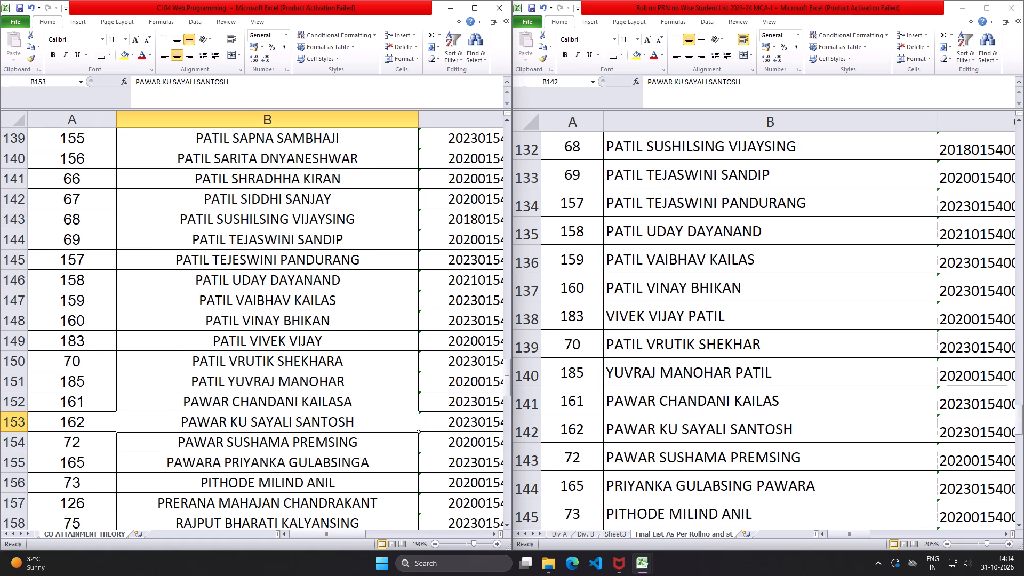
Compare the roll numbers and names in attainment sheet rows 154 to 157 with rows 143 to 146 of the roll number list.
click(234, 499)
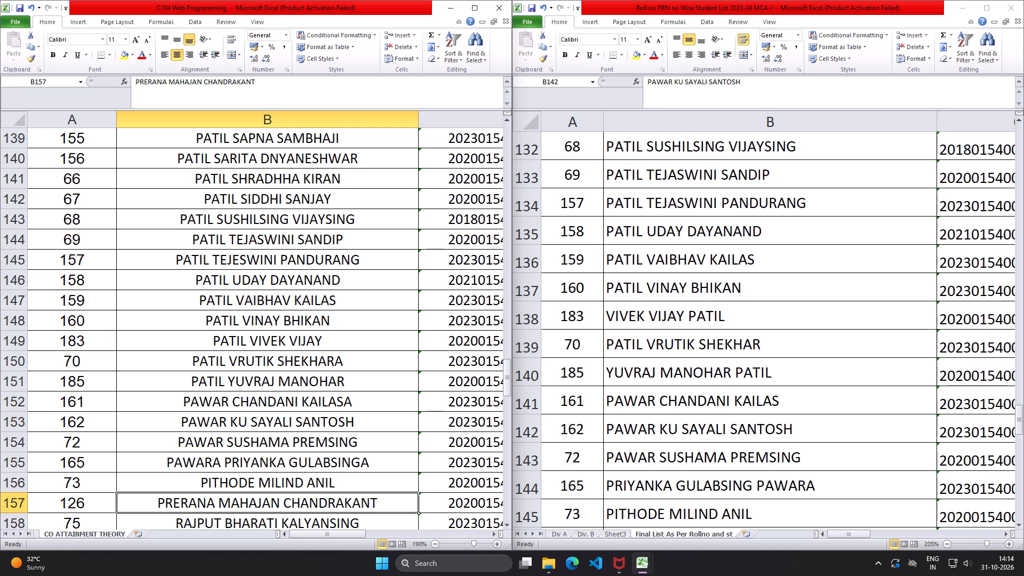
click(633, 484)
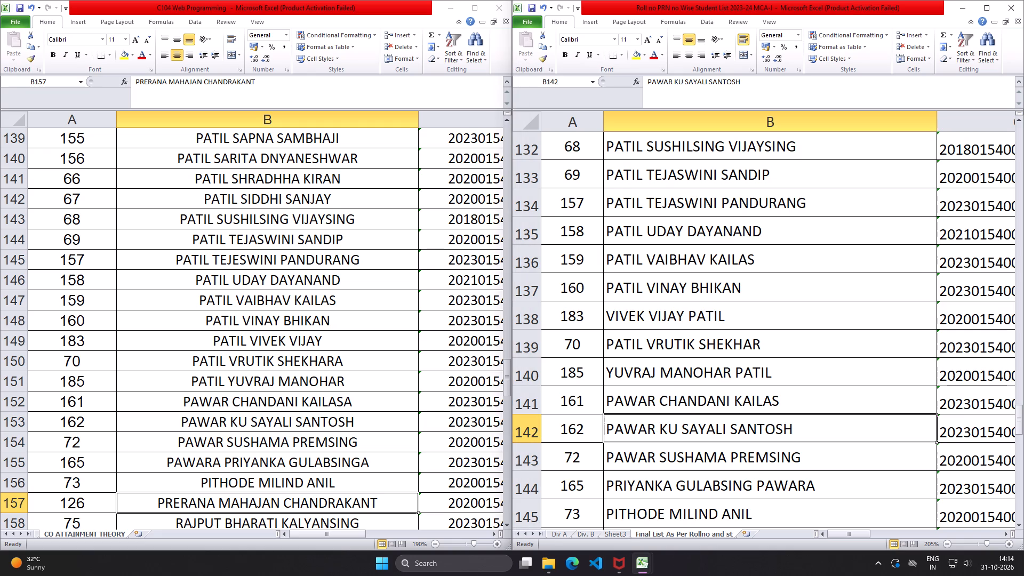
scroll(716, 461, down, 1)
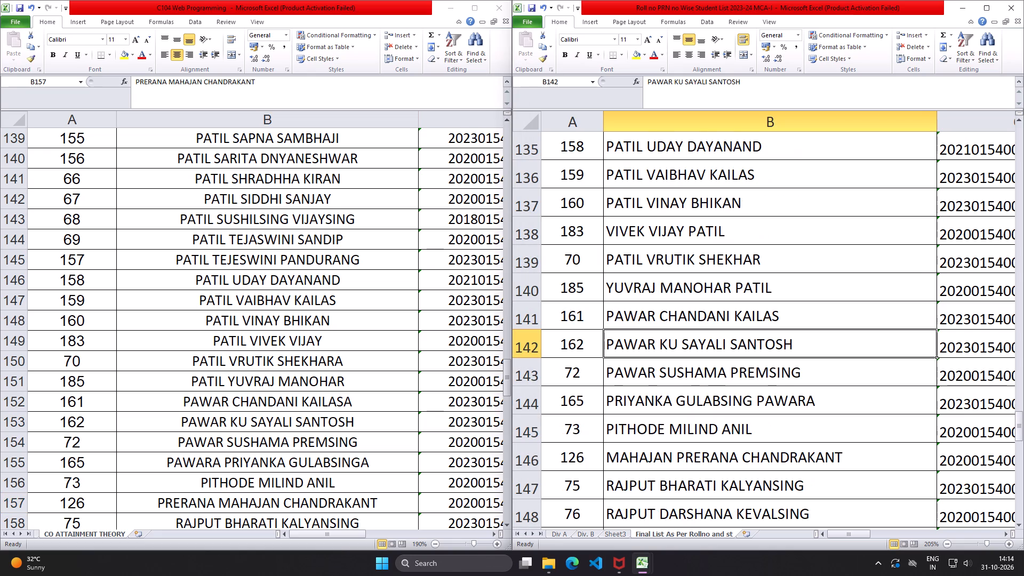
click(703, 457)
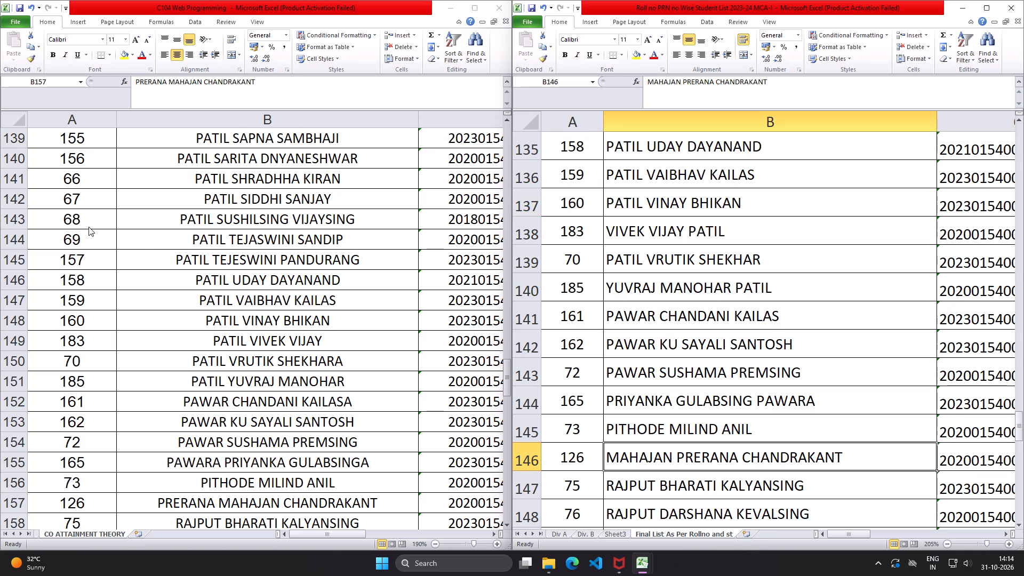
Recheck the roll numbers in attainment sheet rows 148 to 157 one by one against rows 137 to 146 of the roll number list.
click(52, 234)
click(57, 247)
click(74, 327)
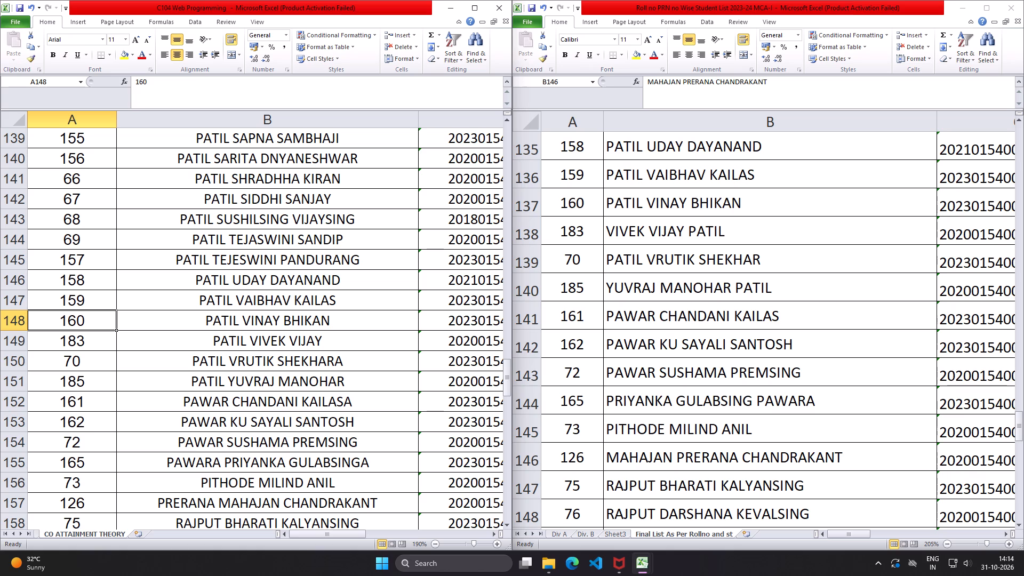
click(97, 339)
click(91, 359)
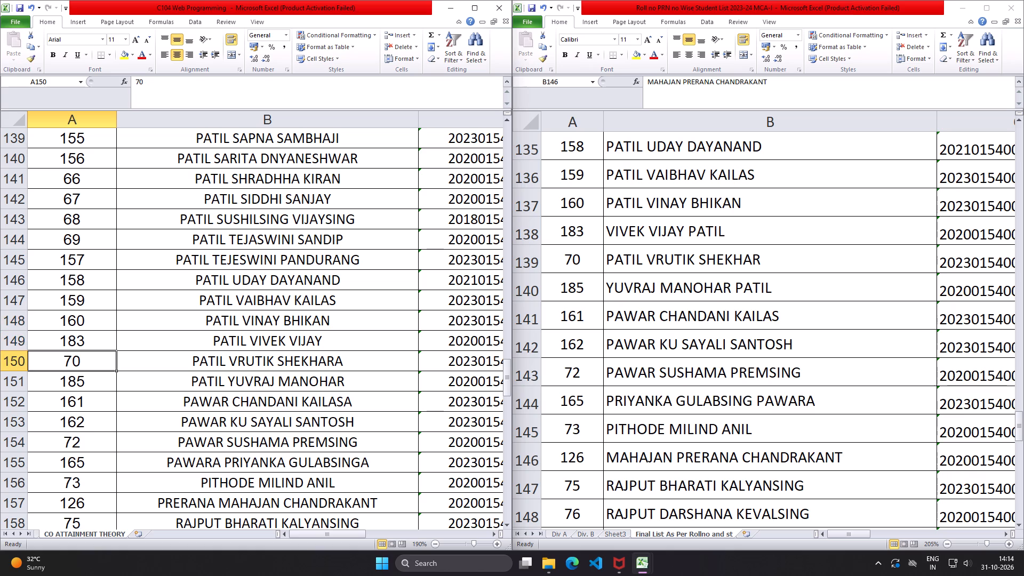
click(87, 383)
click(85, 401)
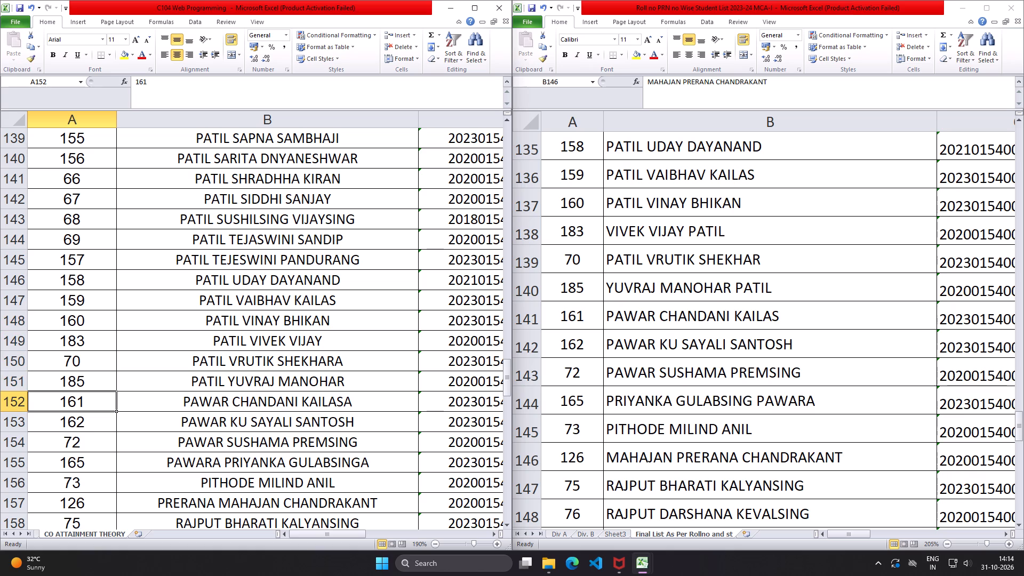
click(85, 419)
click(89, 436)
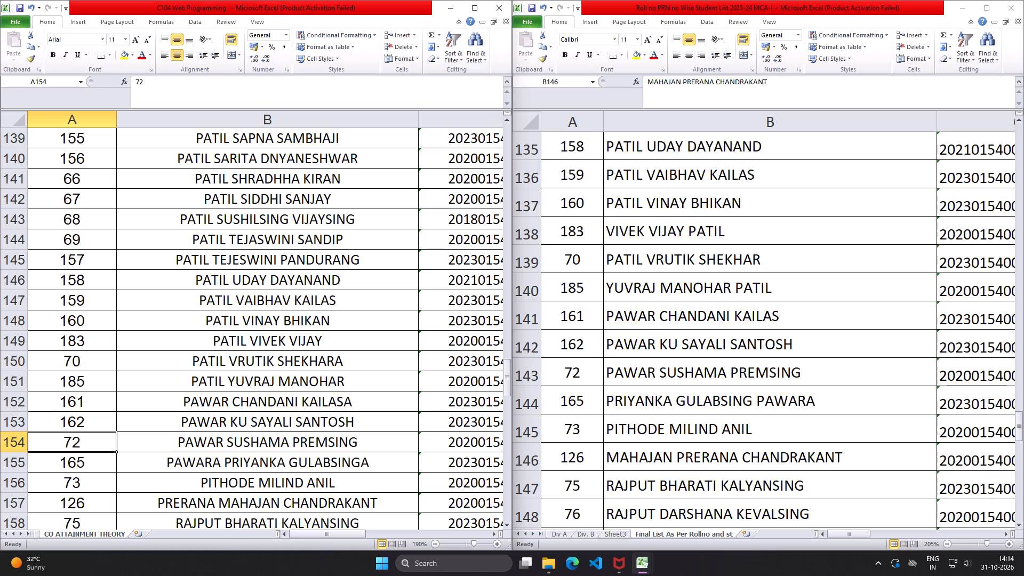
click(87, 462)
click(89, 478)
click(89, 497)
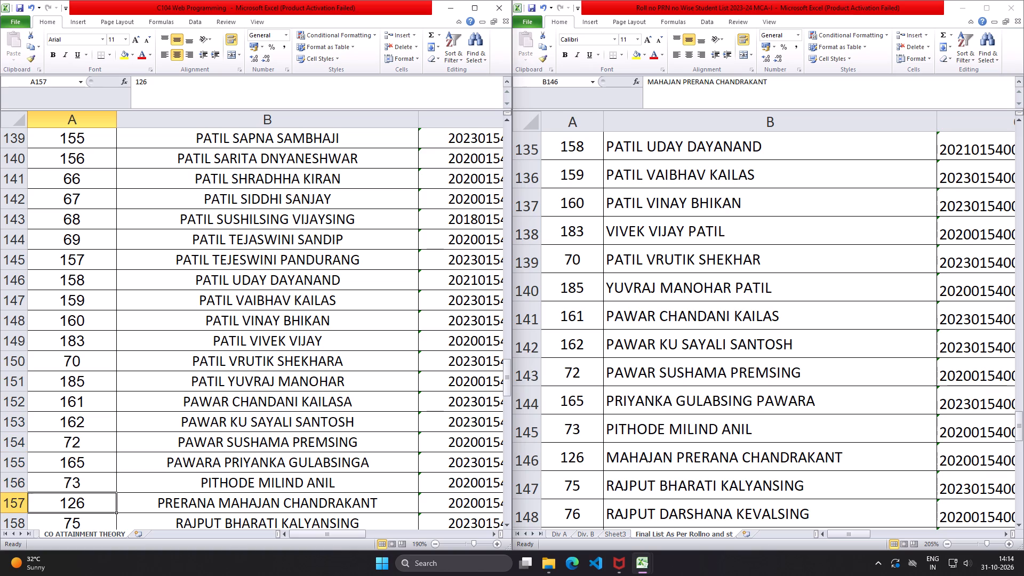
Compare the roll numbers and names in attainment sheet rows 158 to 164 with rows 147 to 153 of the roll number list.
scroll(297, 472, down, 3)
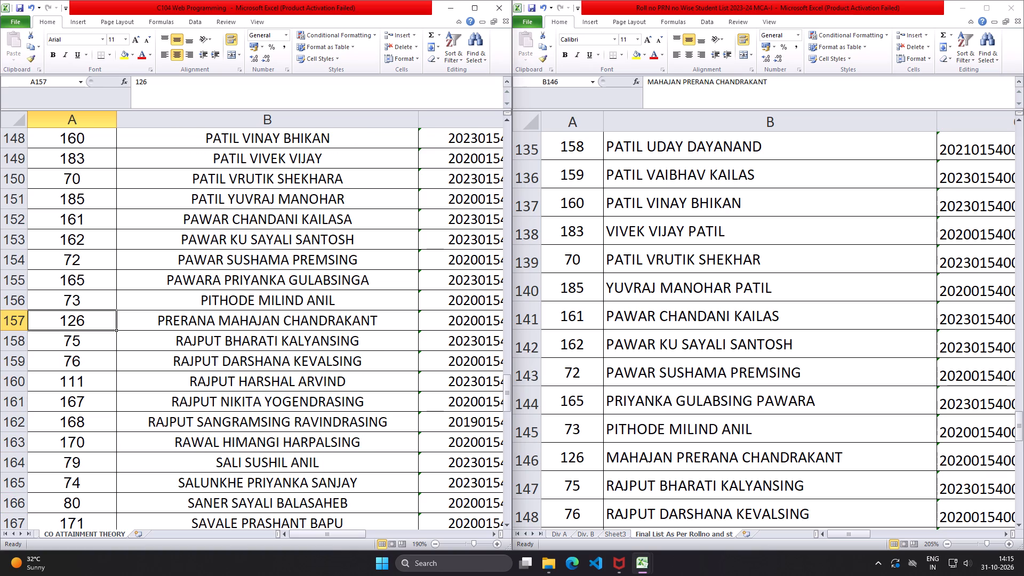
click(97, 442)
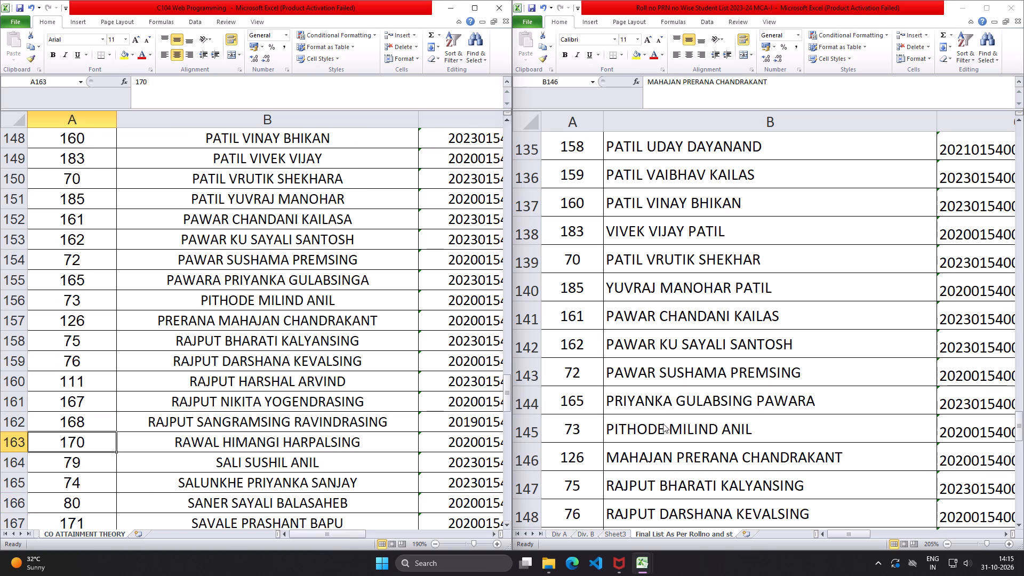
click(663, 423)
scroll(663, 423, down, 3)
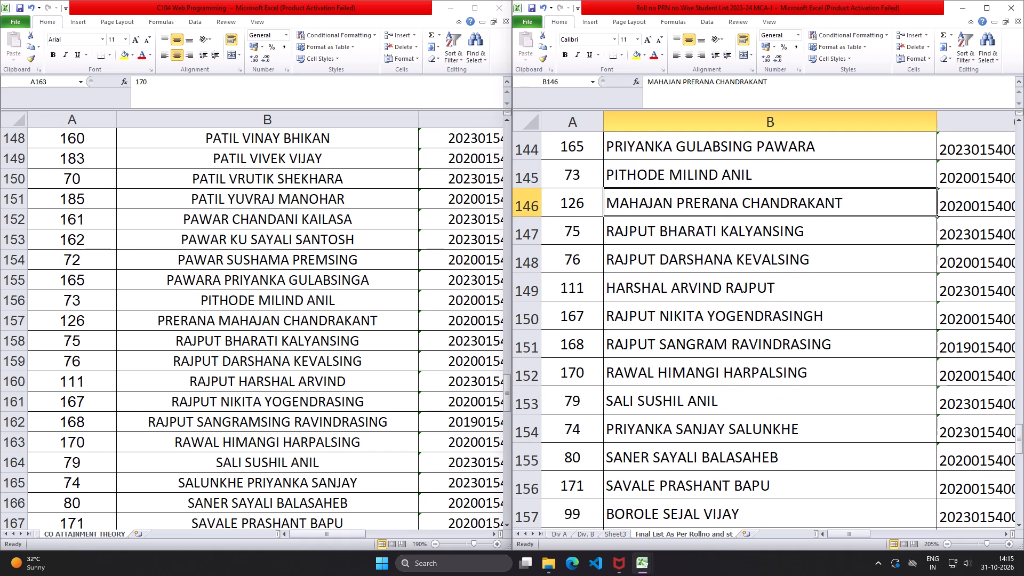
click(636, 369)
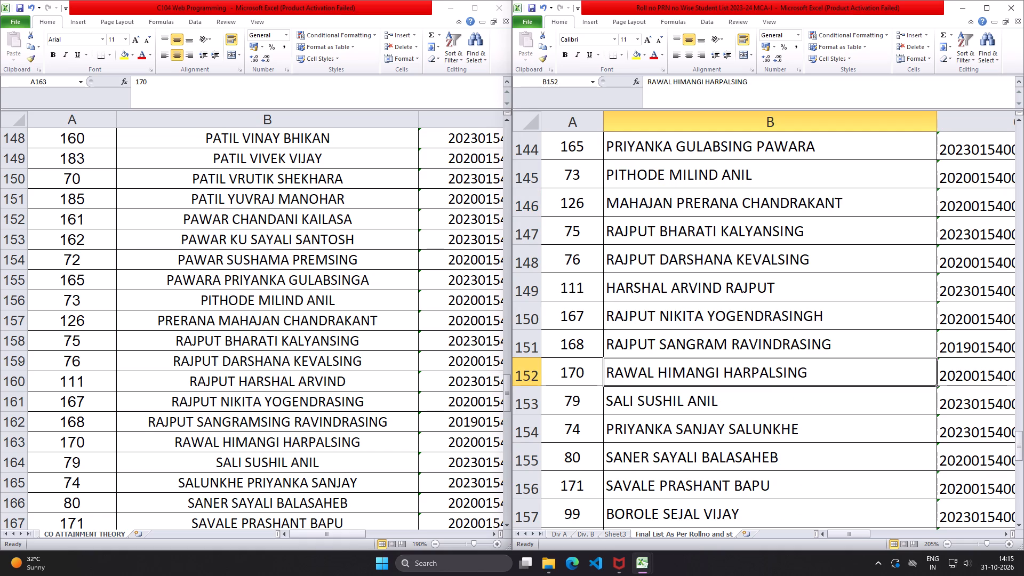
click(649, 393)
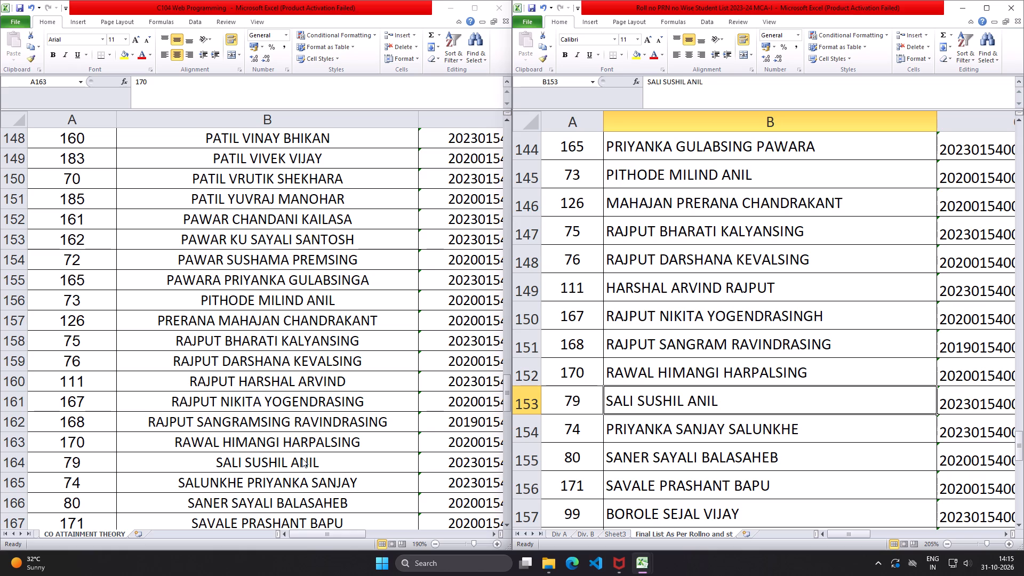
click(84, 469)
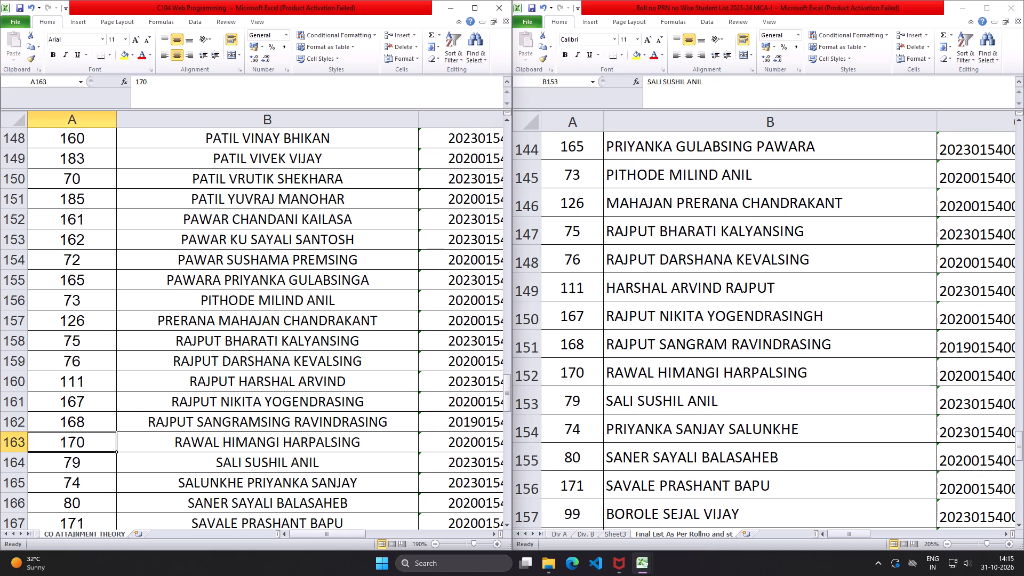
click(85, 469)
Compare the roll numbers and names in attainment sheet rows 165 to 179 with rows 154 to 168 of the roll number list.
scroll(160, 463, down, 4)
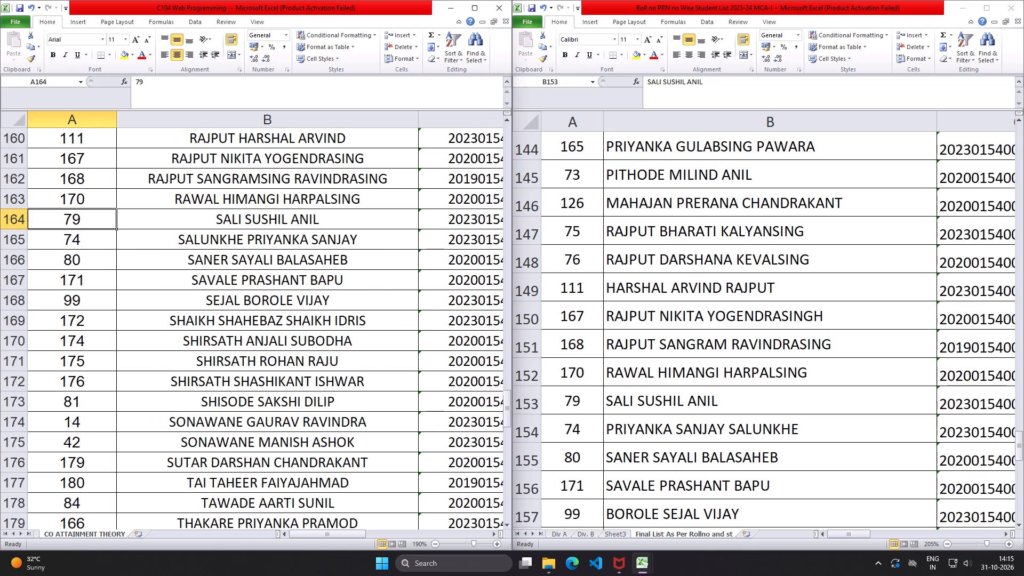
double_click(162, 463)
click(149, 495)
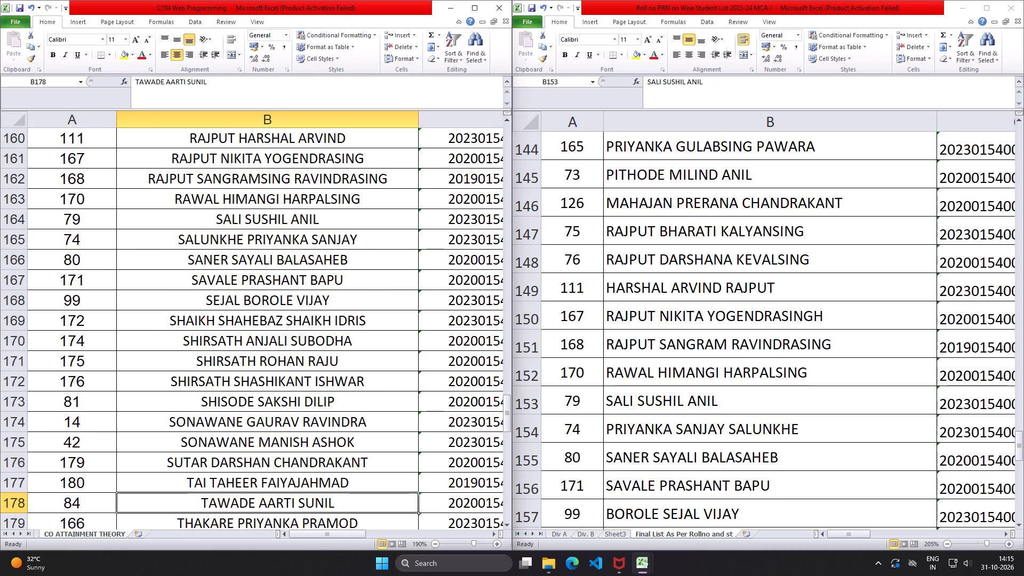
click(165, 473)
click(168, 461)
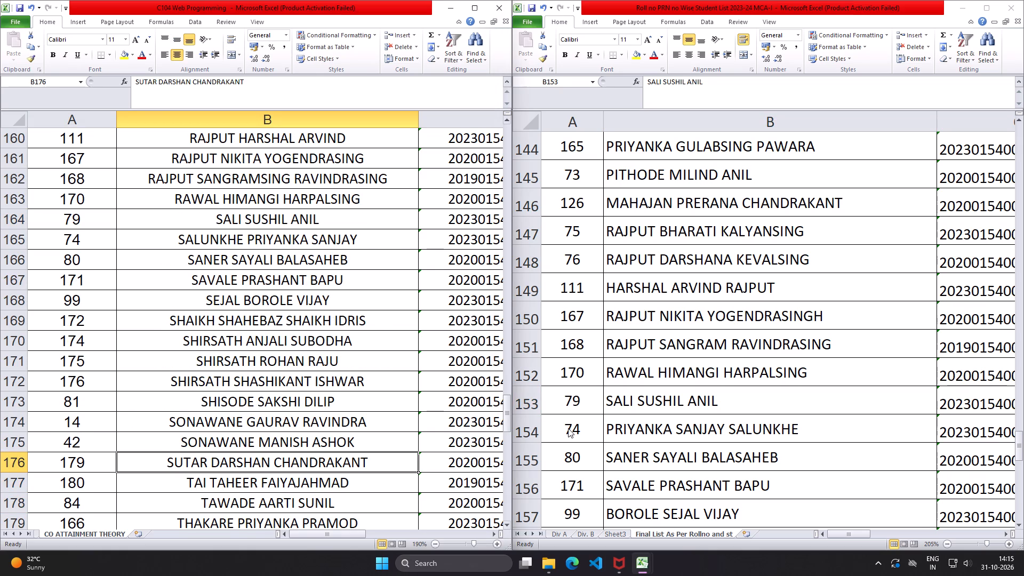
click(578, 429)
scroll(579, 429, down, 4)
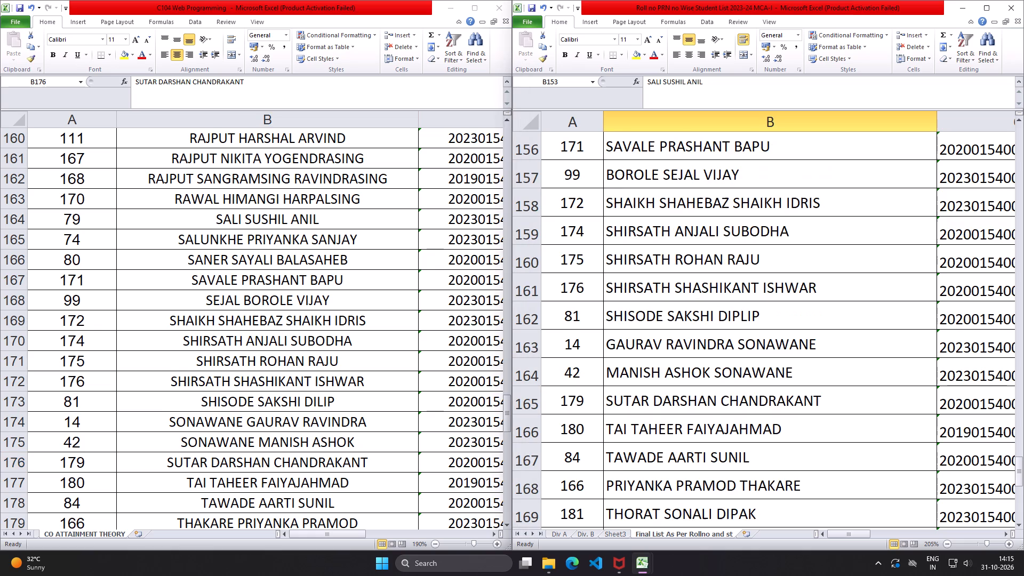
click(595, 398)
scroll(633, 417, down, 4)
click(634, 419)
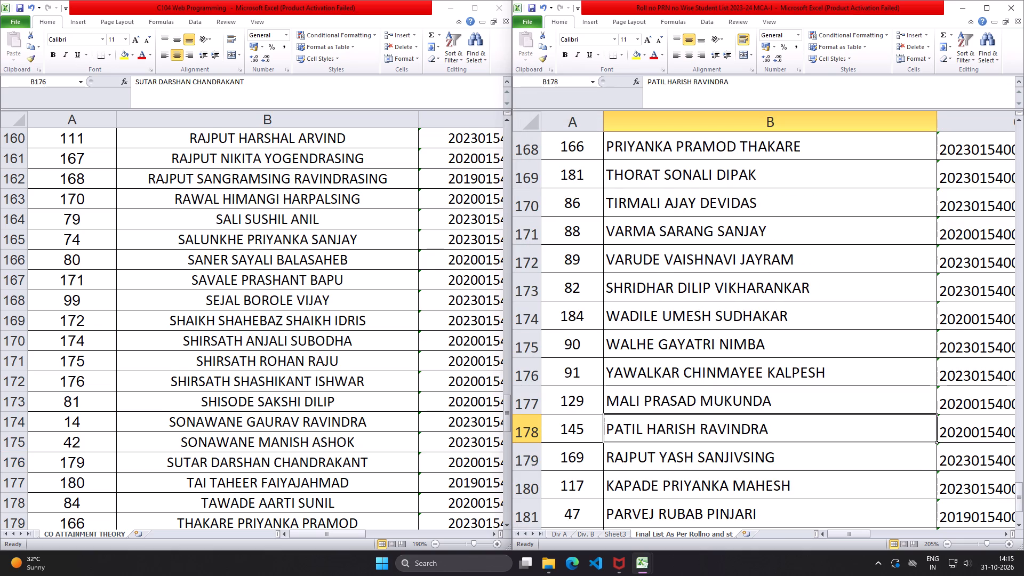
click(371, 432)
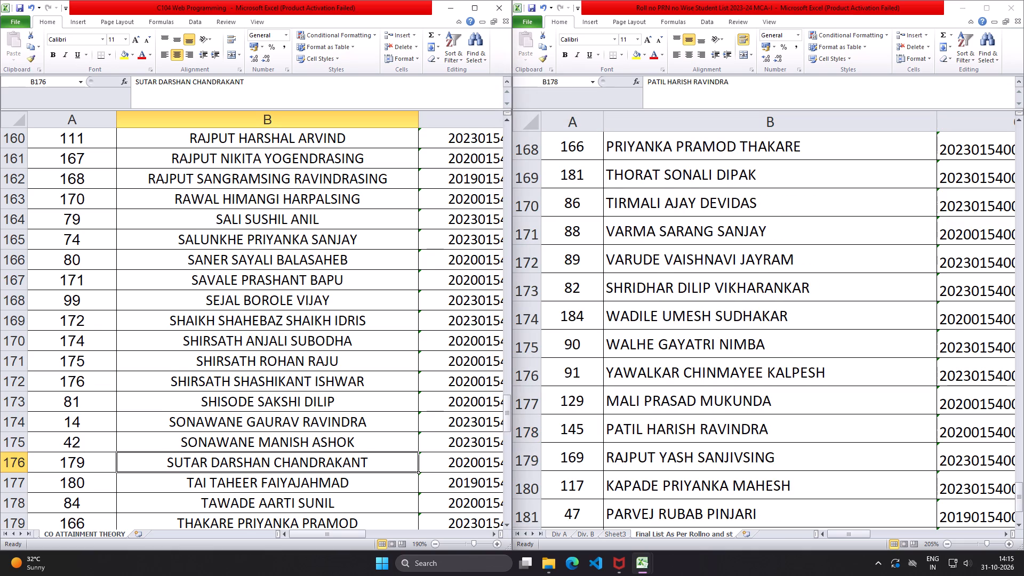
scroll(371, 432, down, 3)
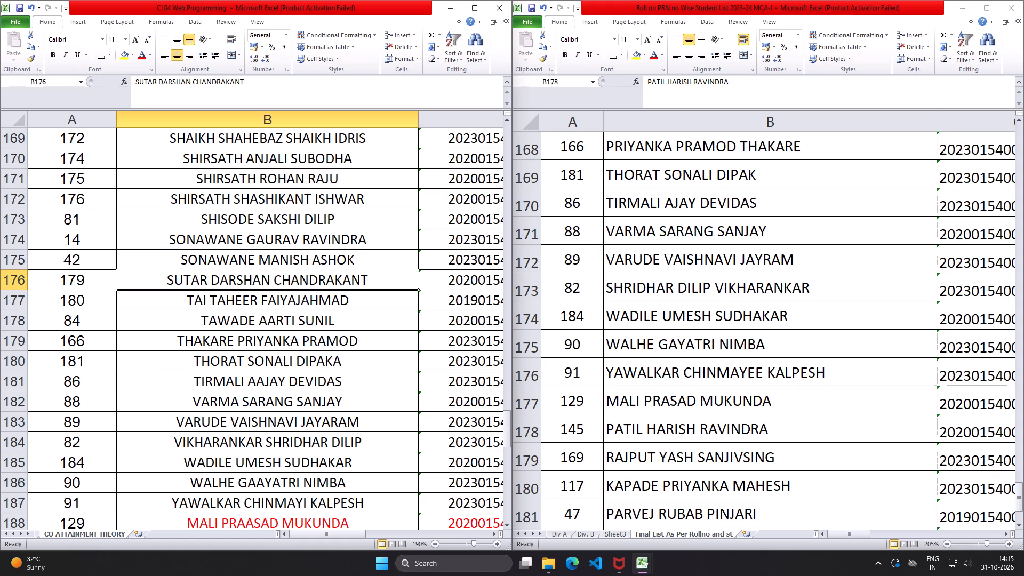
scroll(149, 302, up, 1)
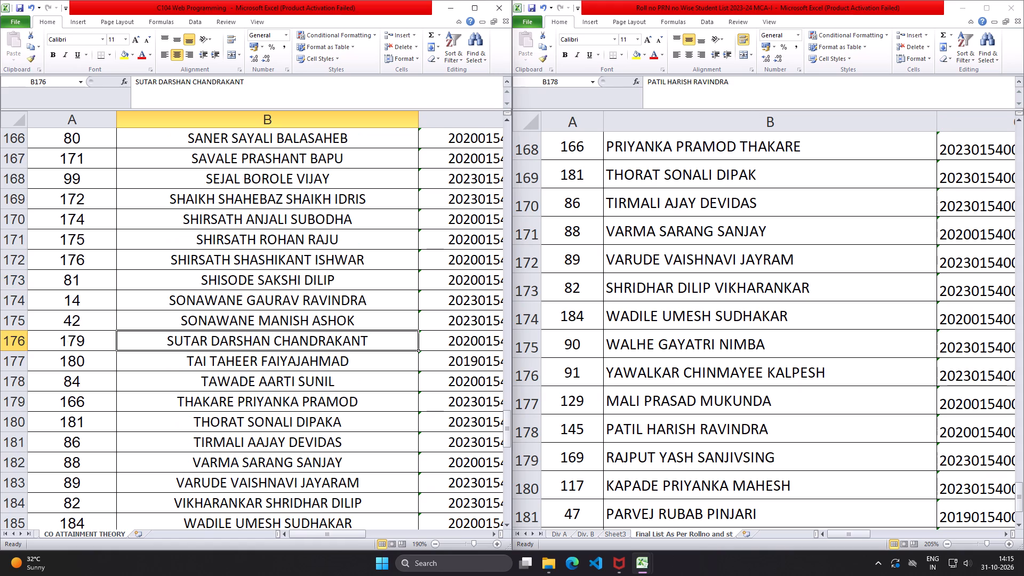
scroll(149, 302, up, 2)
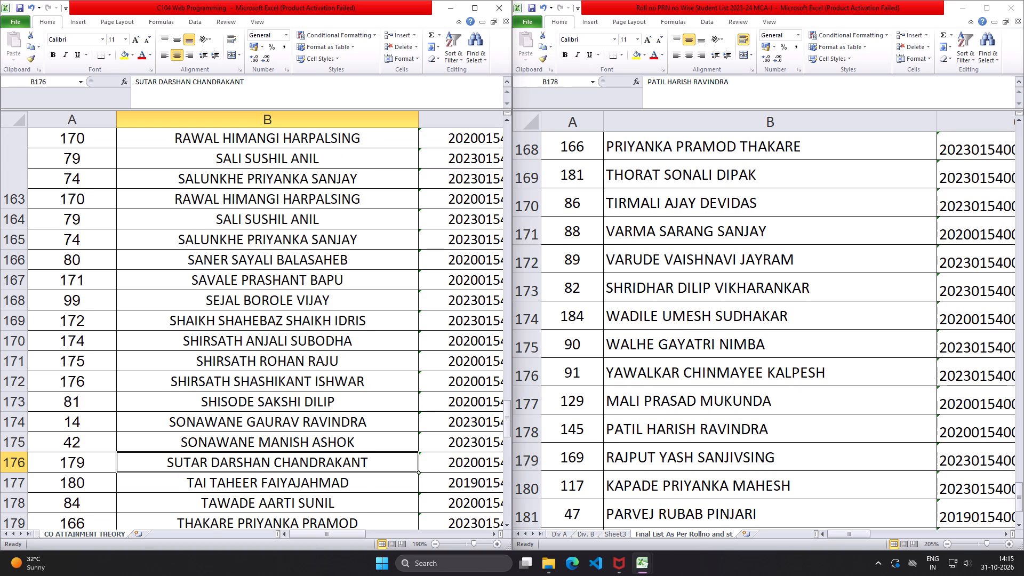
scroll(115, 307, up, 3)
scroll(115, 307, down, 3)
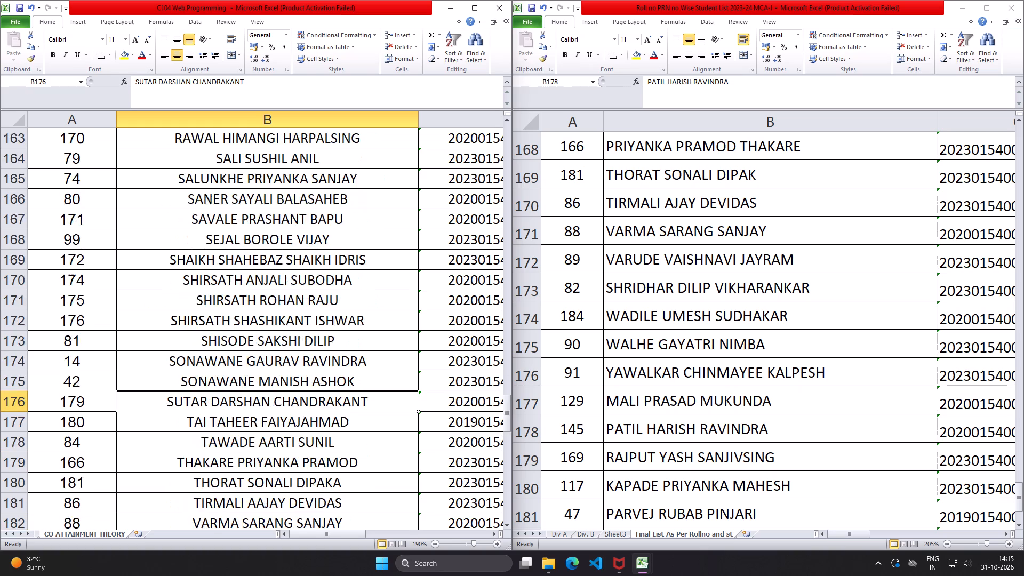
scroll(115, 307, down, 6)
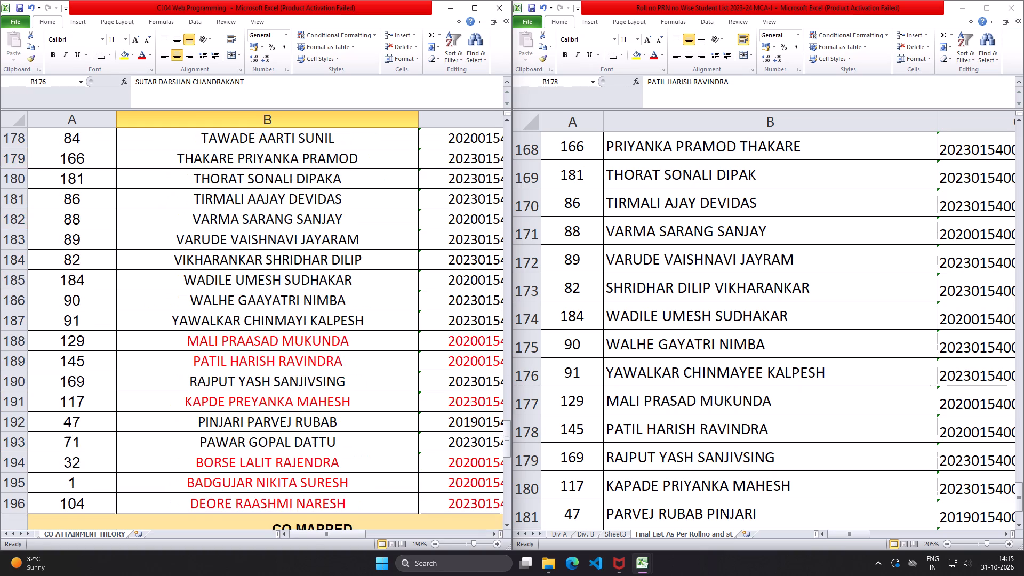
scroll(104, 306, up, 1)
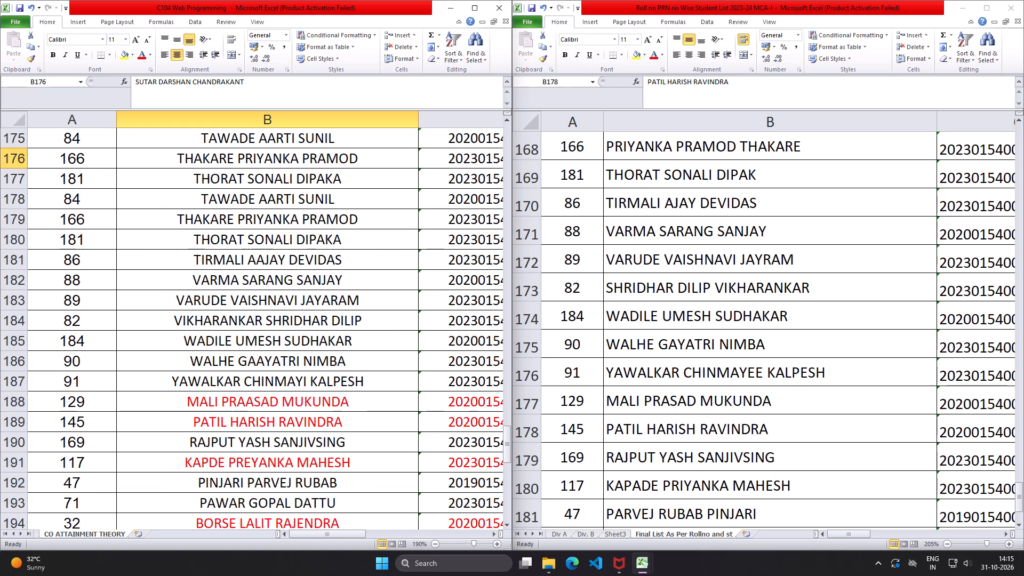
scroll(104, 306, up, 2)
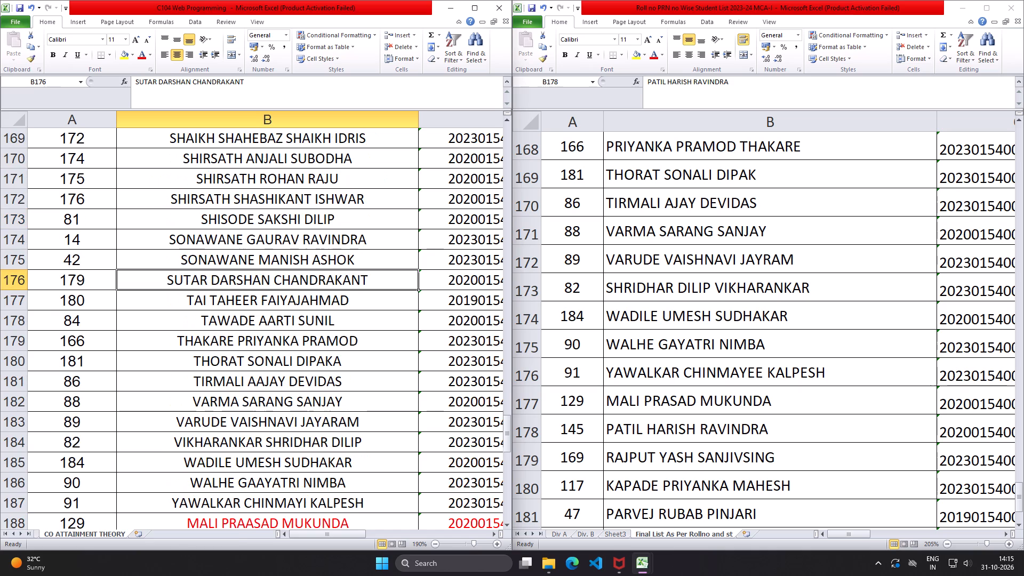
scroll(104, 306, up, 2)
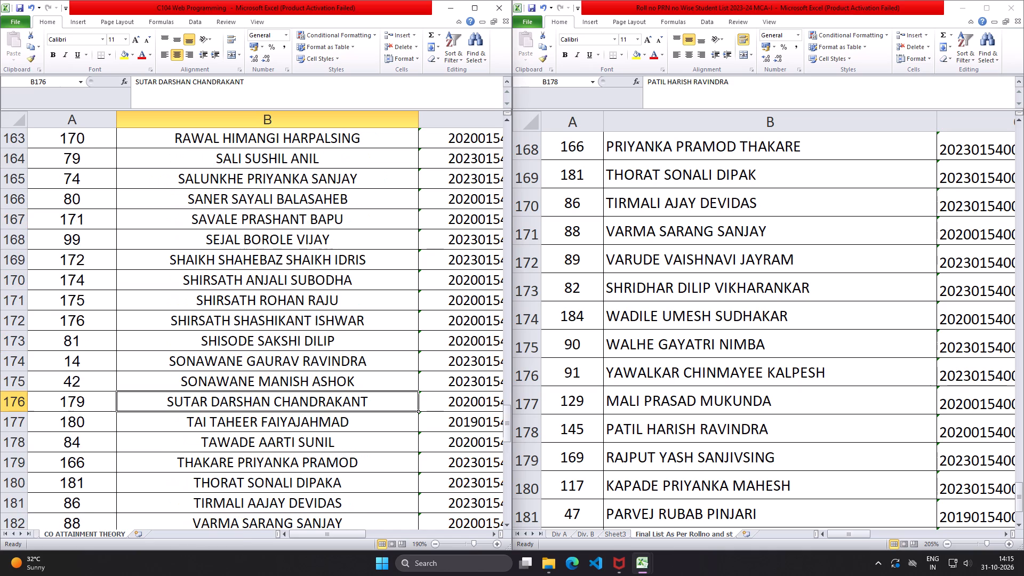
scroll(98, 304, up, 2)
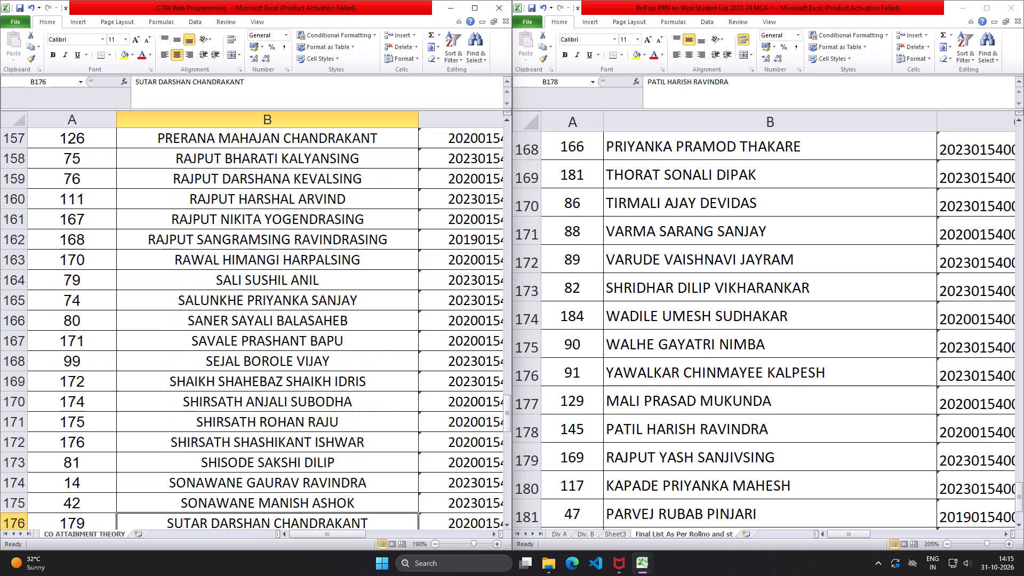
scroll(98, 304, up, 3)
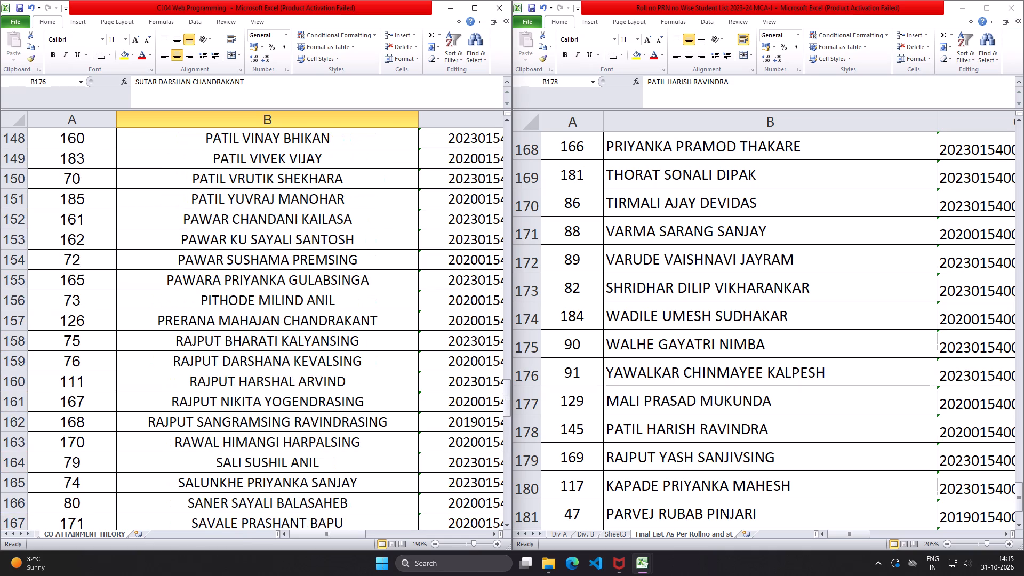
scroll(98, 304, up, 2)
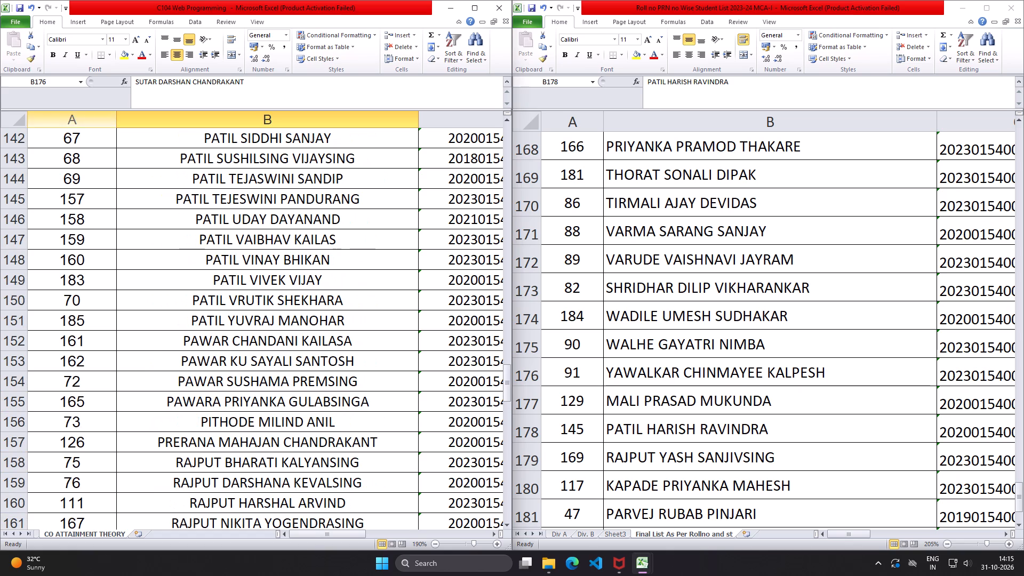
click(86, 387)
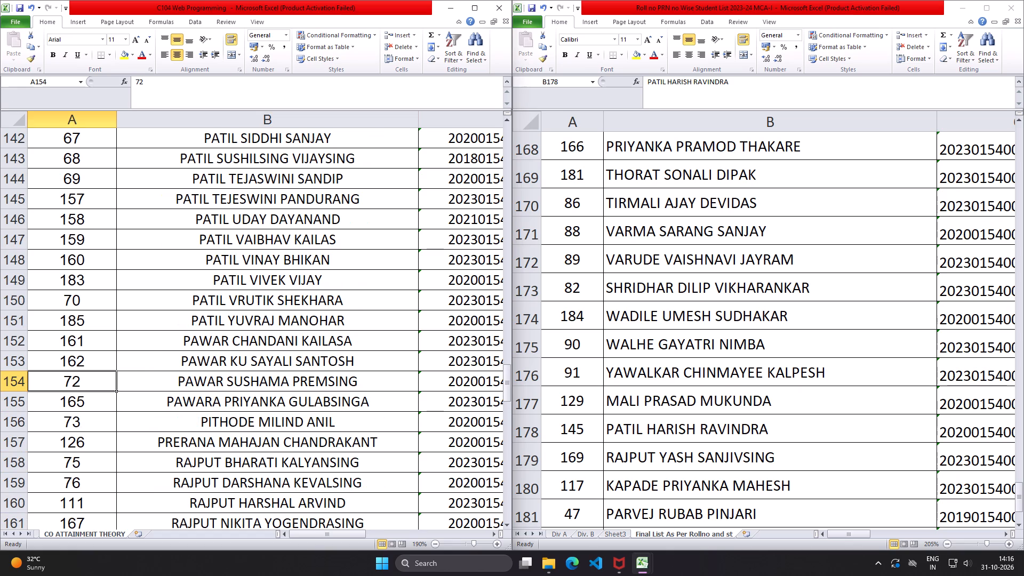
scroll(143, 370, up, 1)
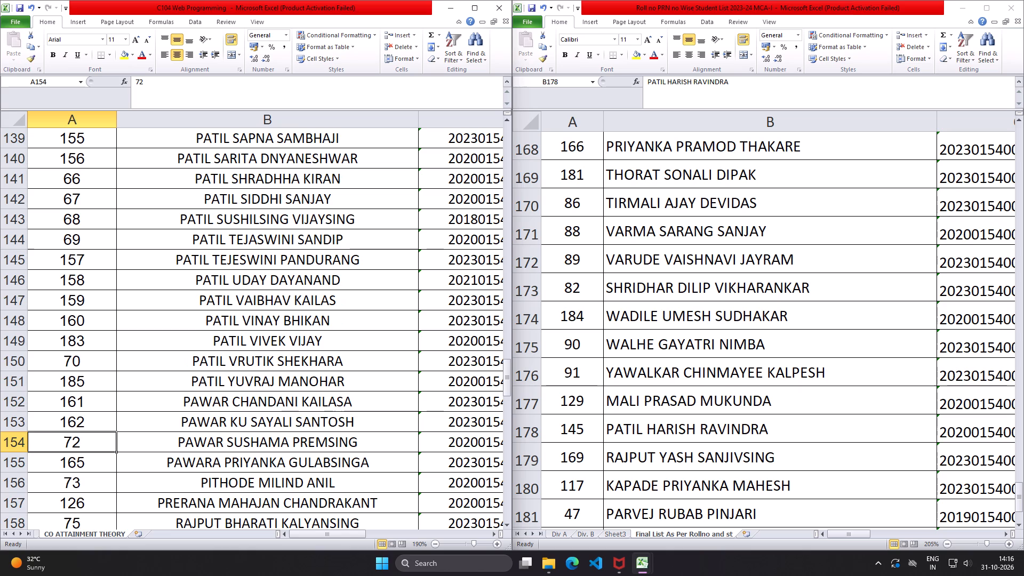
scroll(143, 370, up, 4)
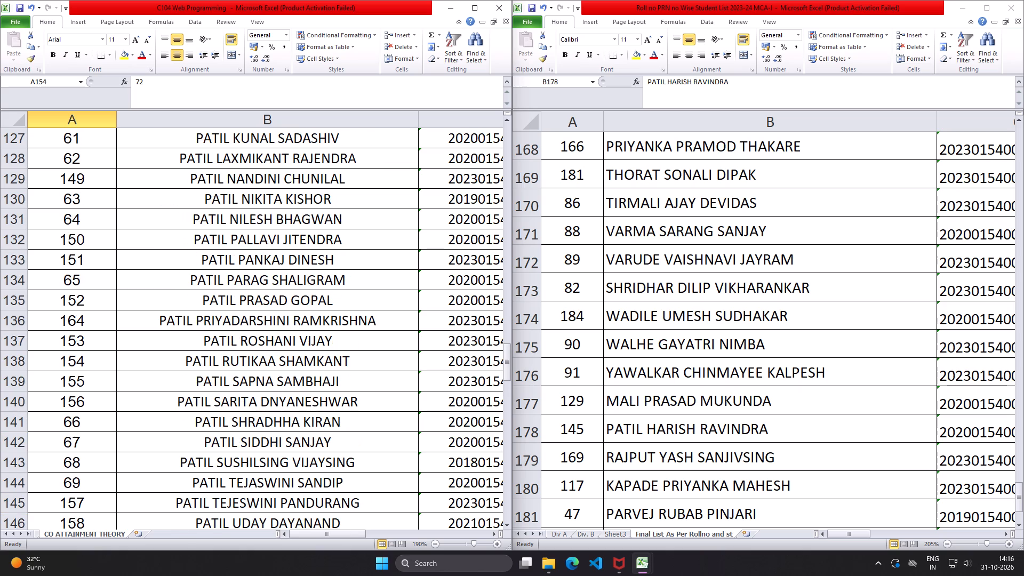
scroll(144, 370, up, 1)
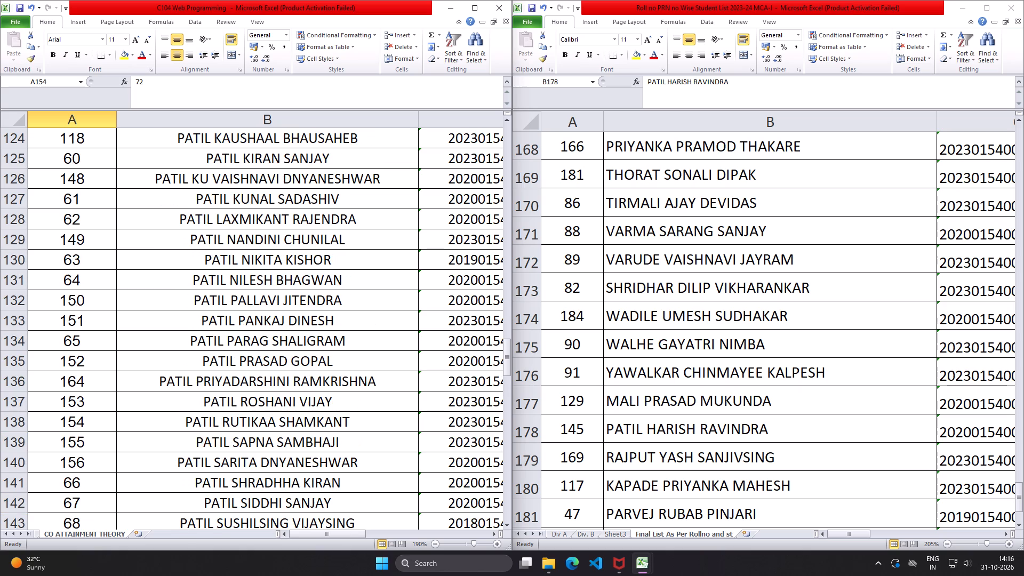
click(236, 239)
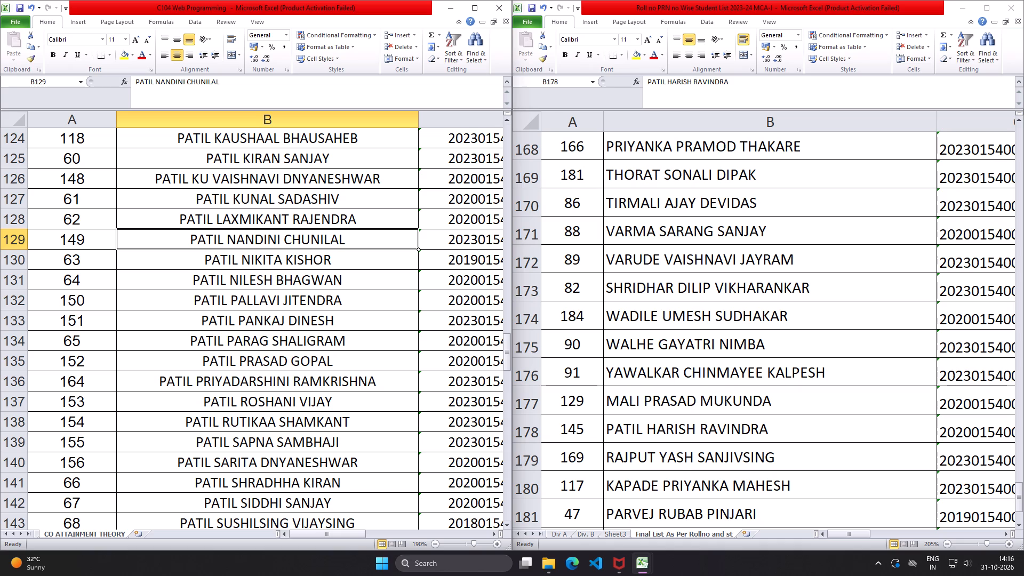
click(71, 391)
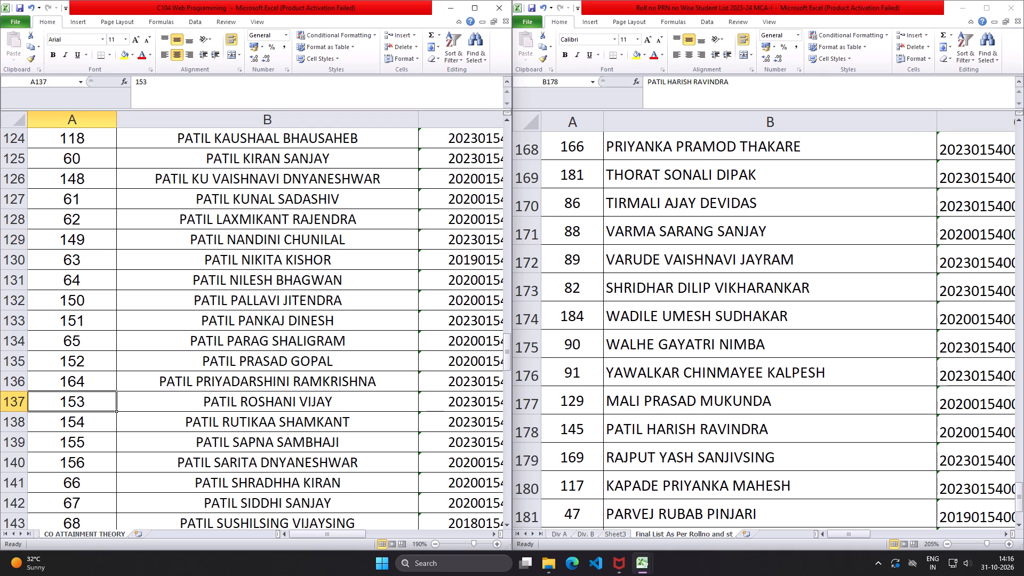
Search the attainment sheet for roll number 145.
key(ctrl+f)
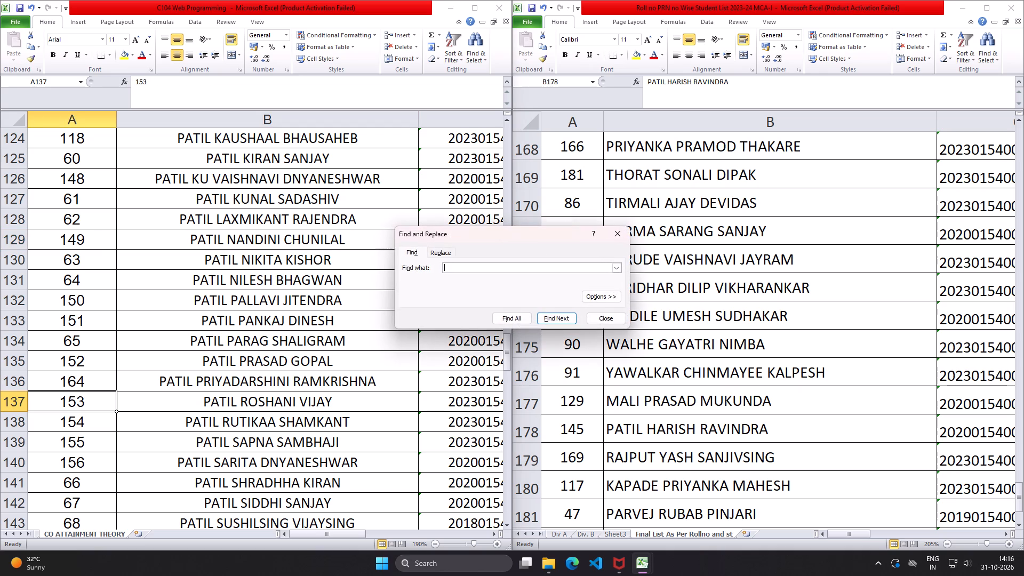
text(145)
key(Return)
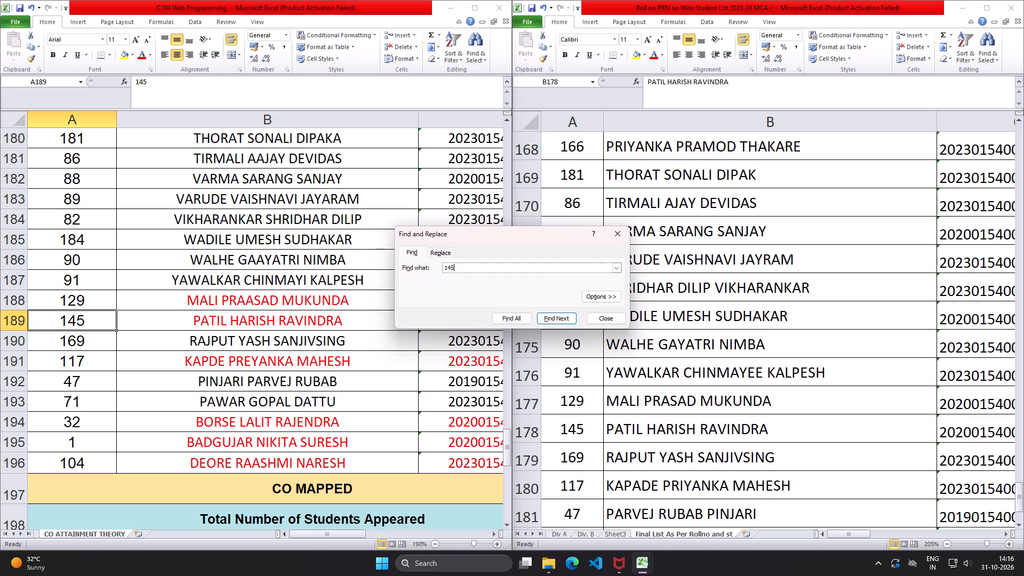
click(622, 232)
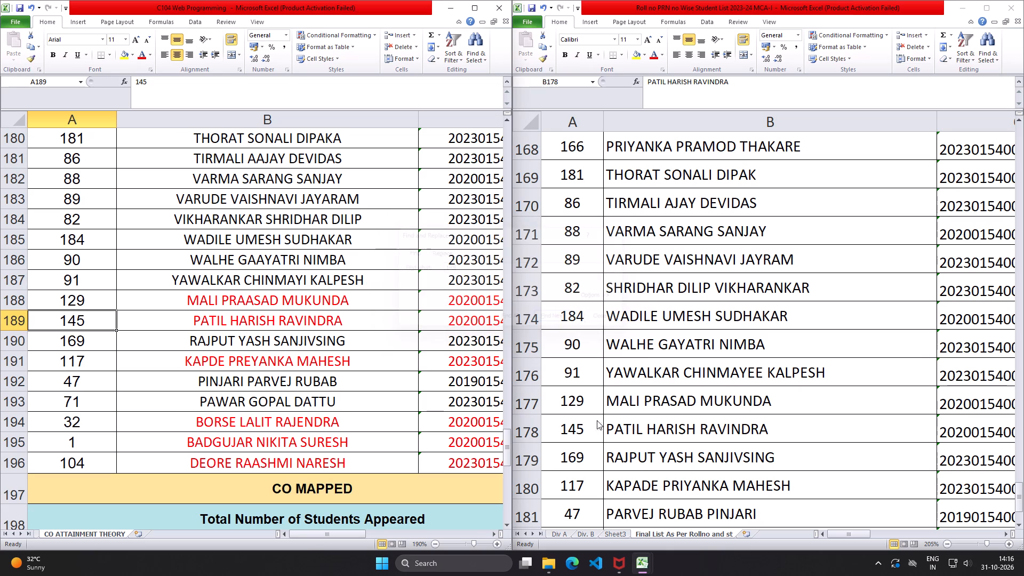
Compare the roll numbers and names in attainment sheet rows 189 to 196 with the roll number list from row 178 to its end.
click(593, 433)
scroll(593, 433, down, 1)
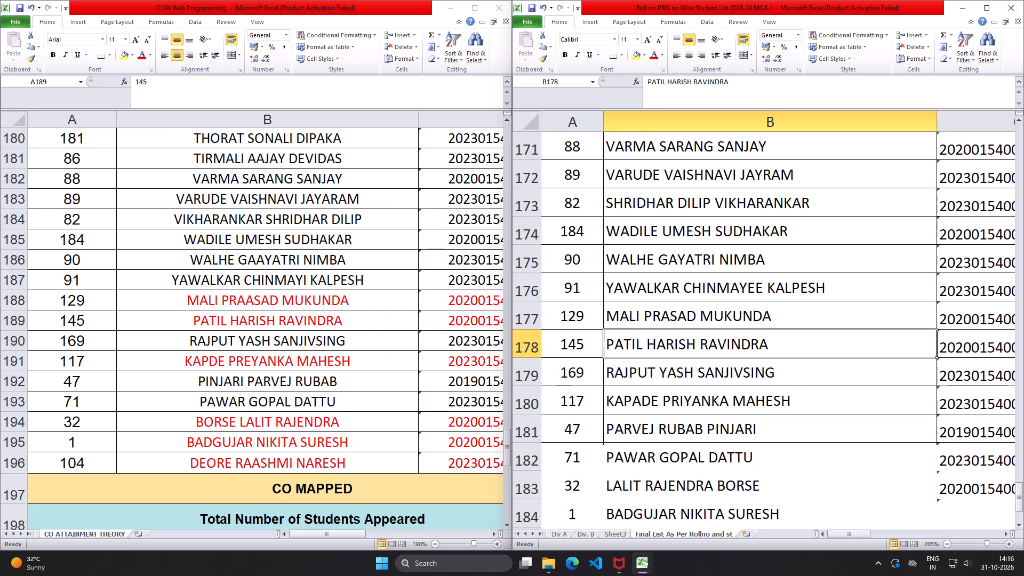
click(613, 435)
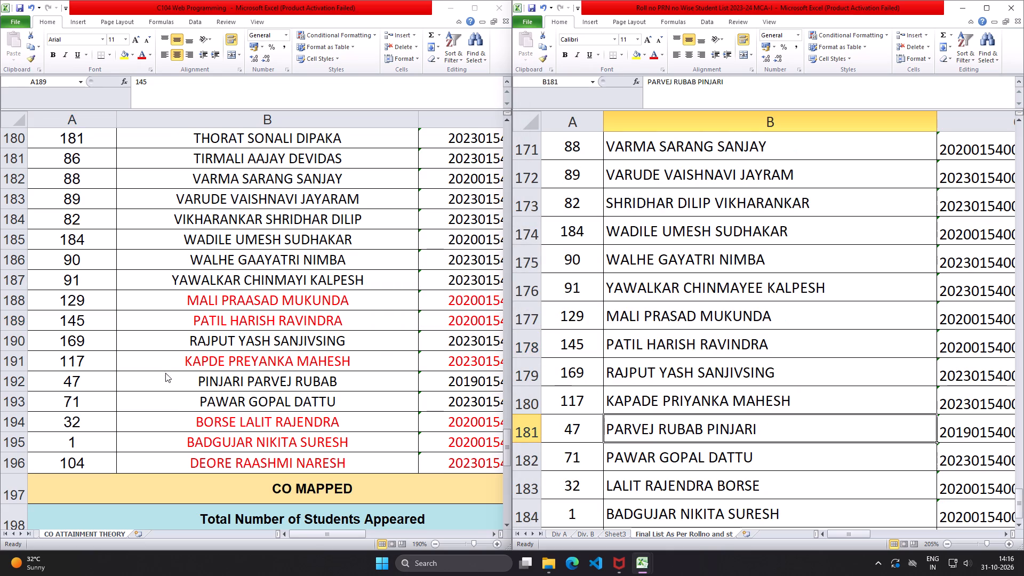
click(89, 386)
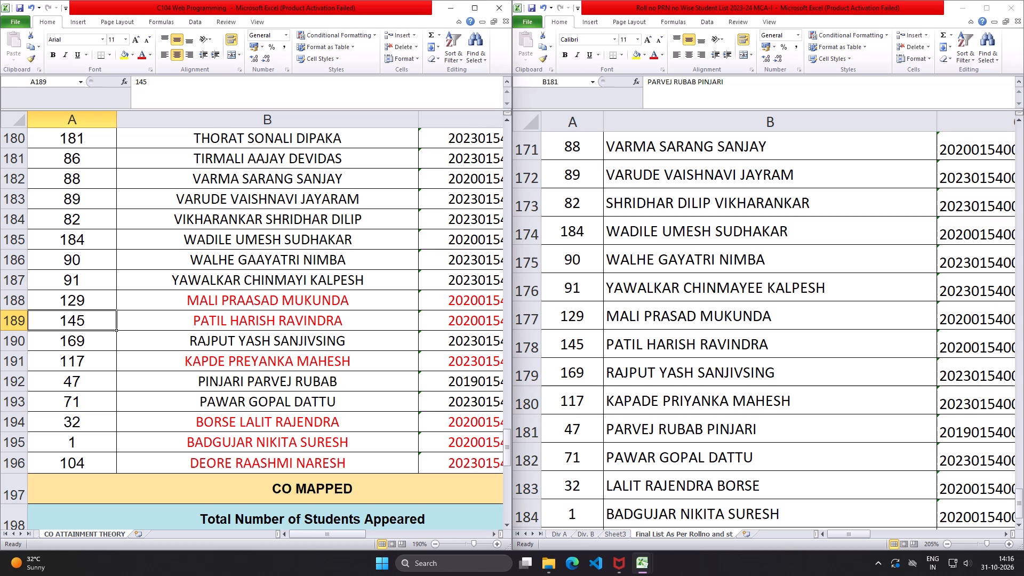
click(216, 385)
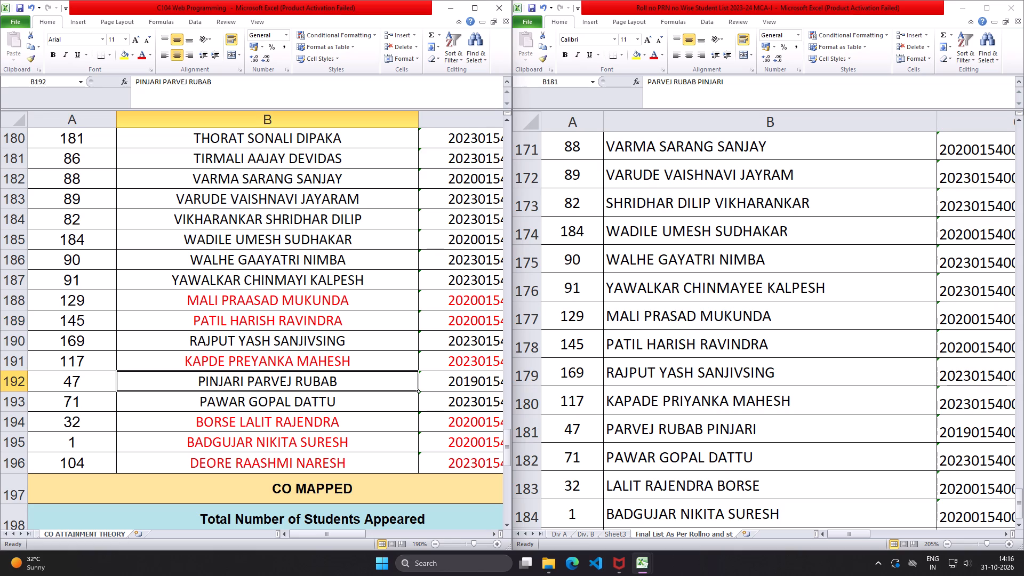
click(73, 398)
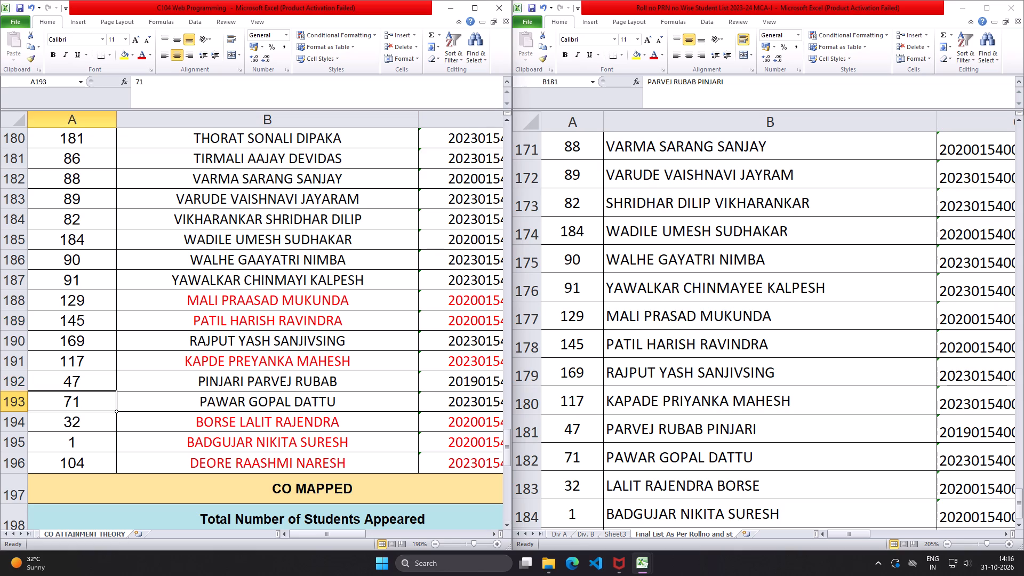
key(Down)
key(Down)
key(Down)
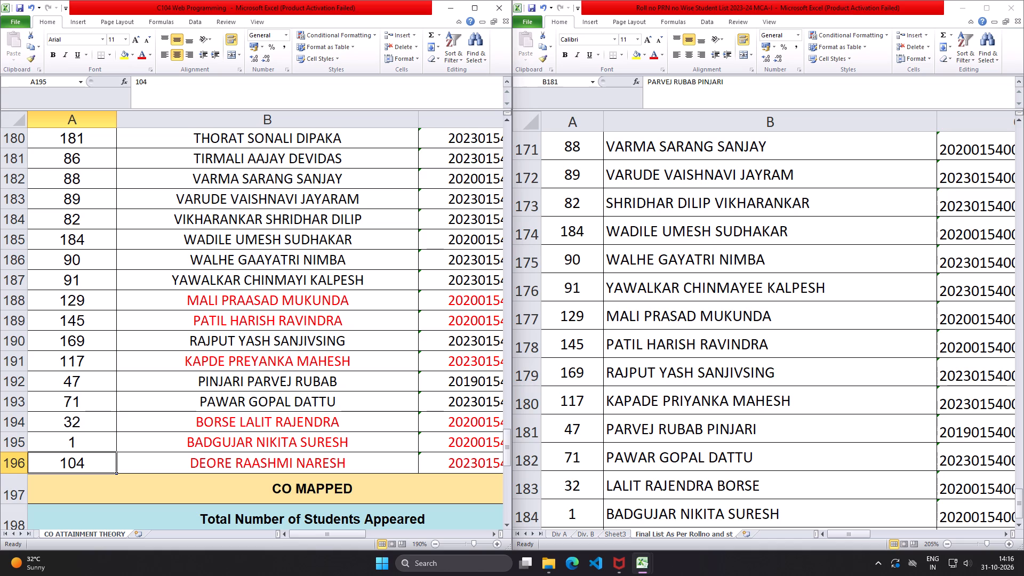
scroll(638, 375, down, 2)
scroll(639, 377, up, 1)
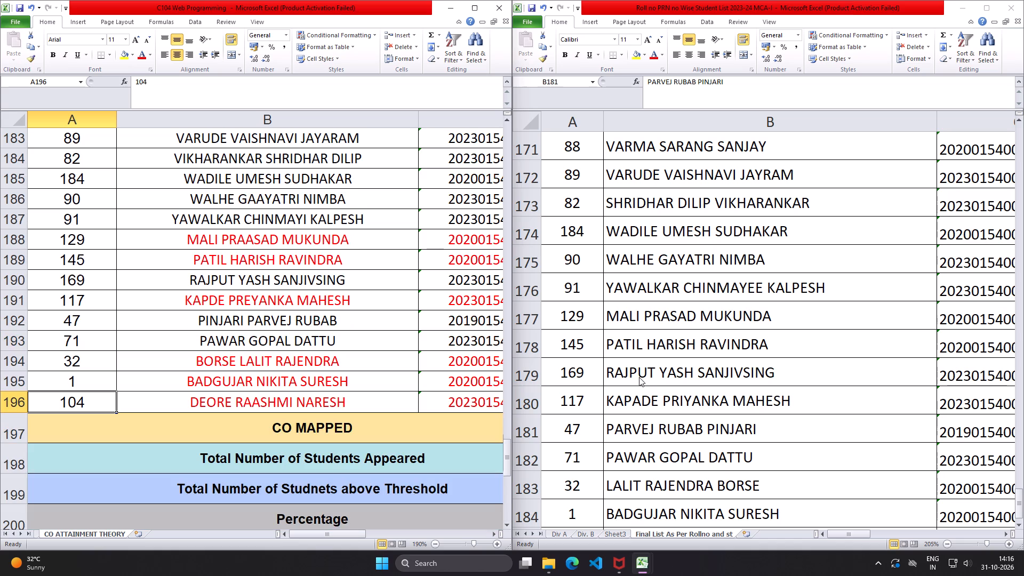
click(642, 425)
scroll(642, 425, down, 3)
Go back to the first student rows in both the attainment sheet and the roll number list to compare their starting entries.
scroll(642, 425, up, 11)
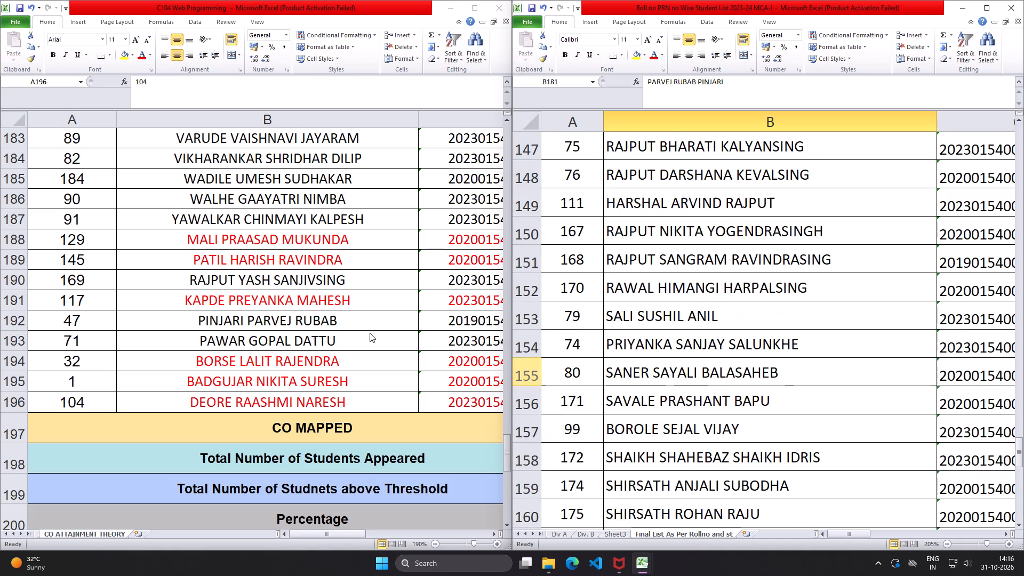
click(162, 269)
click(162, 269)
scroll(162, 269, up, 20)
scroll(162, 269, up, 3)
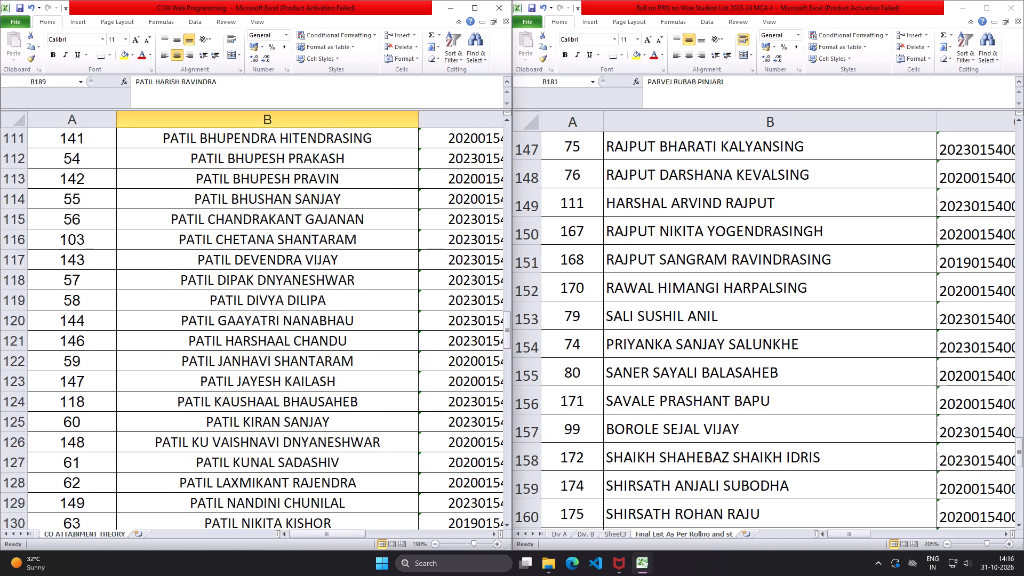
scroll(165, 238, up, 20)
scroll(165, 238, up, 20)
scroll(165, 238, up, 6)
scroll(165, 237, down, 3)
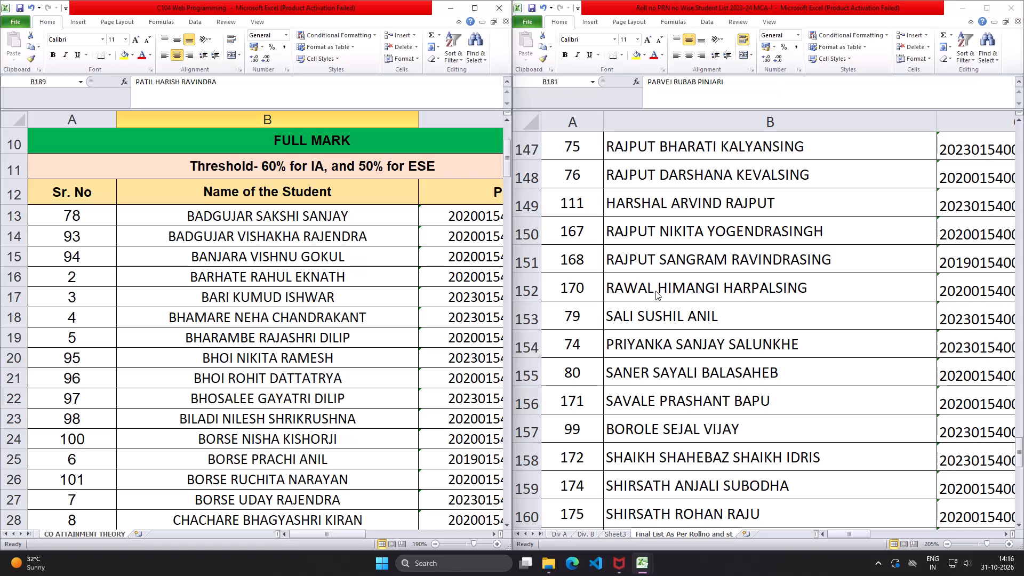
click(658, 288)
click(658, 288)
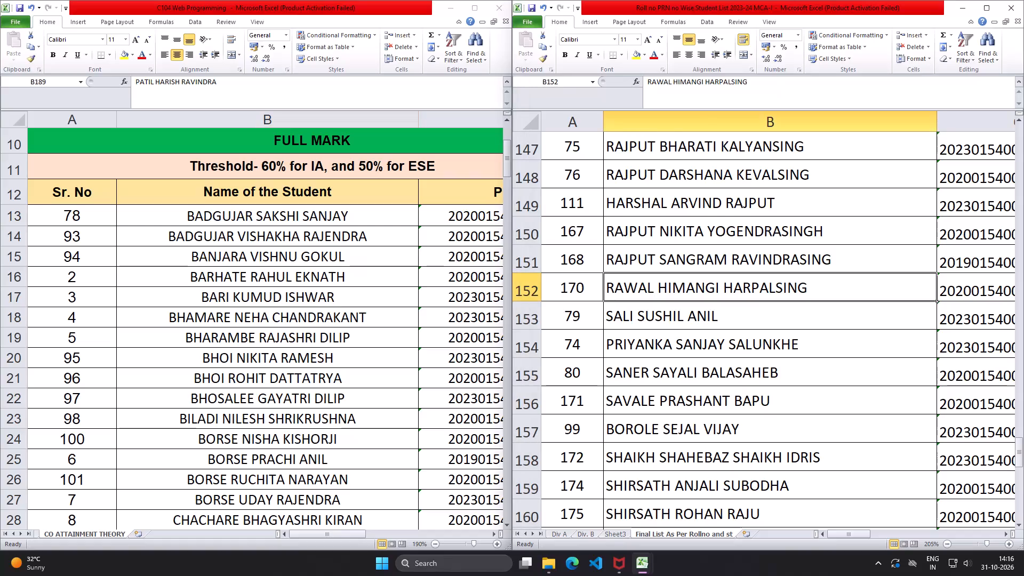
key(ctrl+Up)
key(Down)
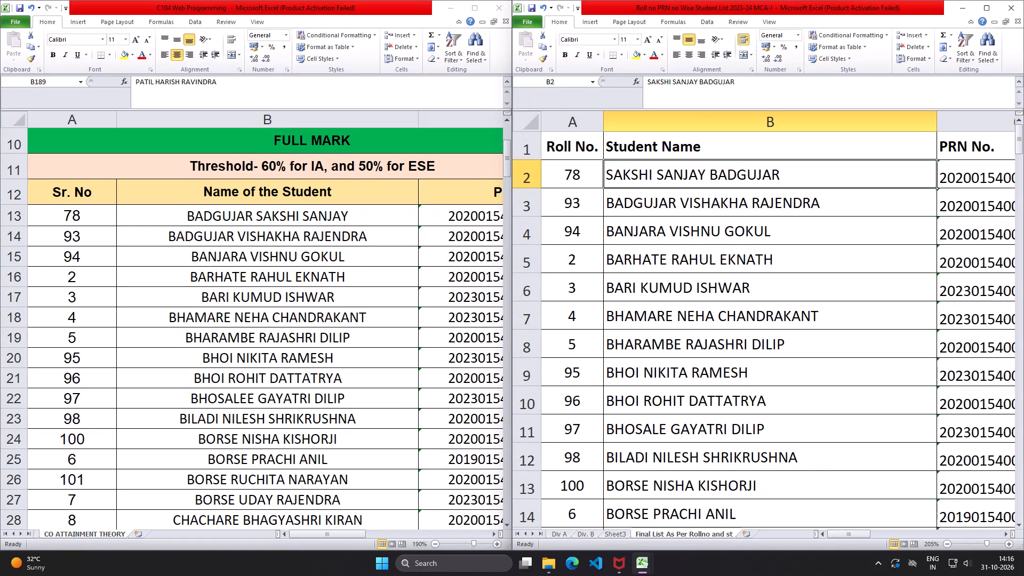
Save the C104 Web Programming attainment workbook.
click(254, 371)
click(254, 371)
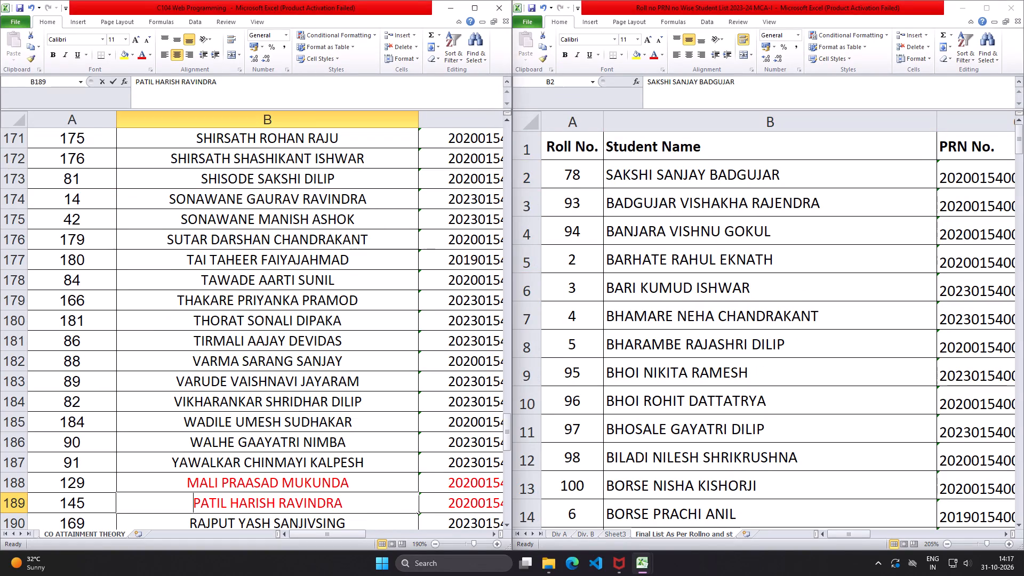
click(254, 371)
key(ctrl+s)
key(ctrl+s)
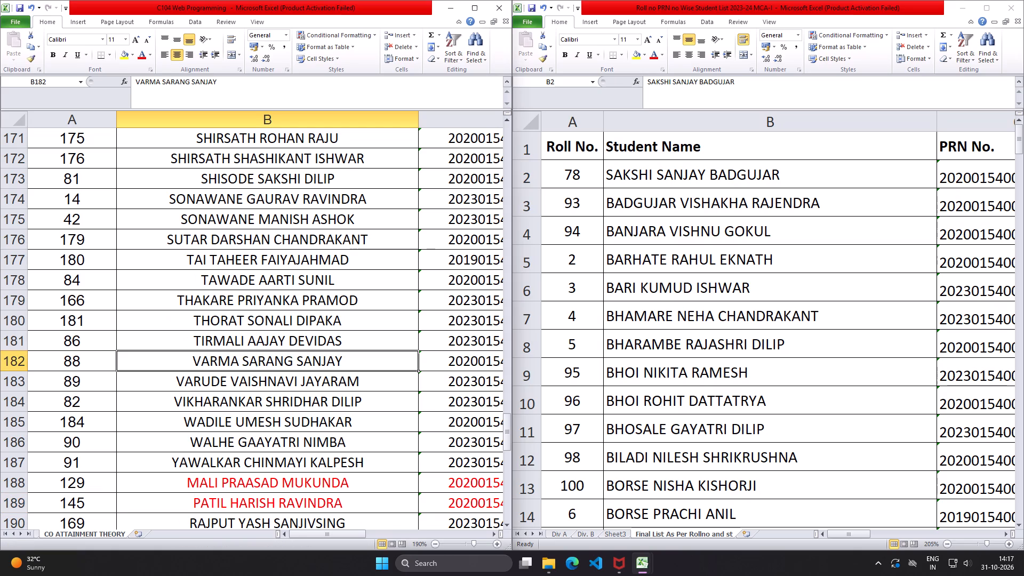
key(ctrl+s)
key(ctrl+s)
key(ctrl+s)
key(ctrl+s)
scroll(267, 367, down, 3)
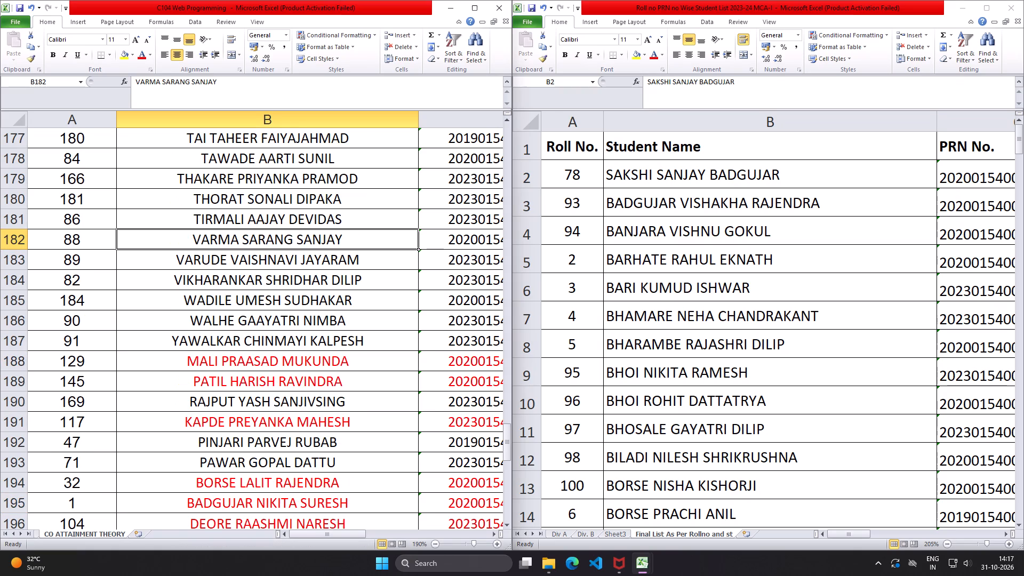
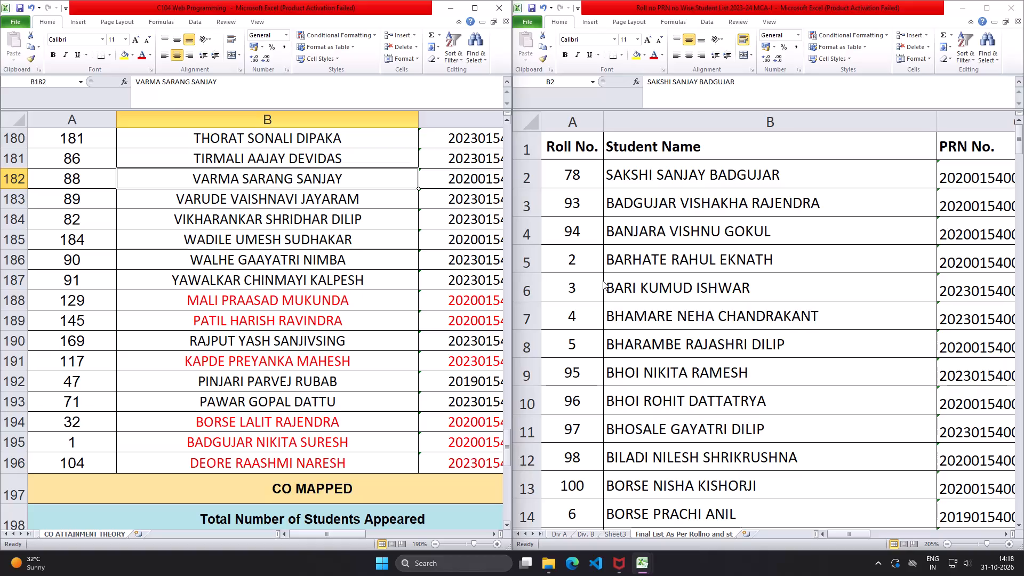
Look through the roll number list from its first rows to row 185 and compare its last students with attainment sheet row 196.
click(584, 350)
click(584, 350)
click(584, 350)
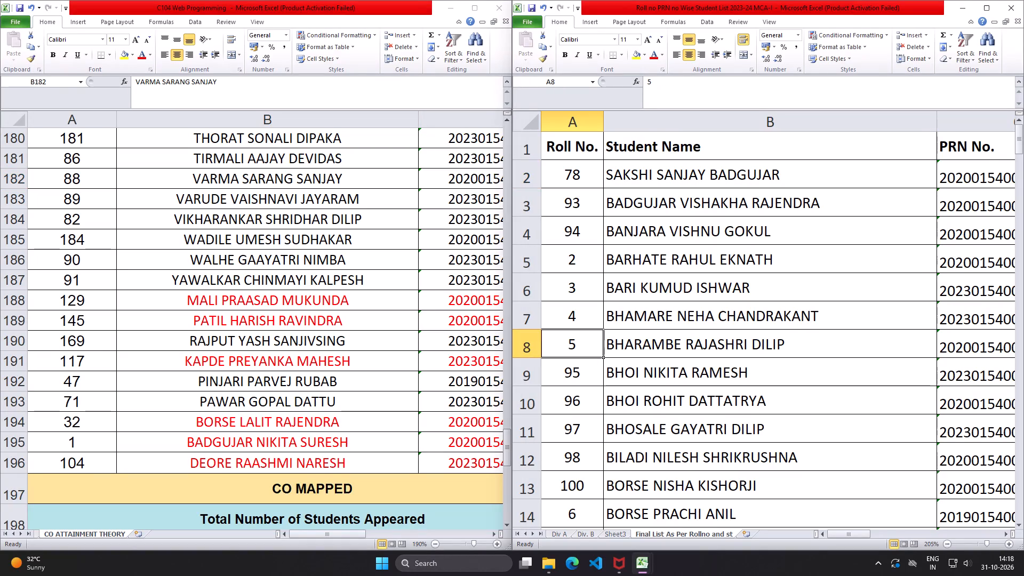
scroll(584, 350, down, 9)
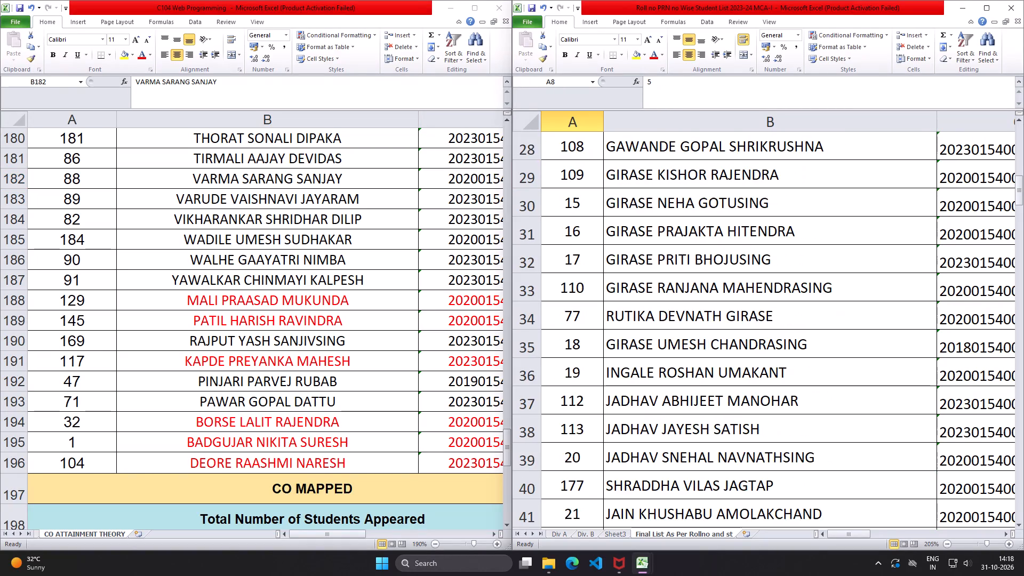
scroll(585, 351, down, 8)
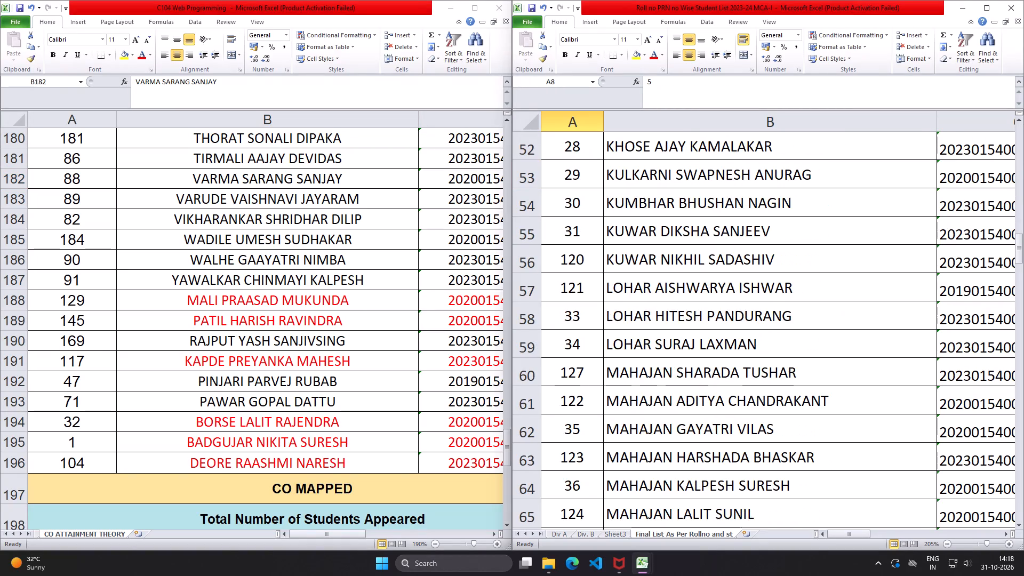
scroll(585, 351, down, 8)
click(585, 351)
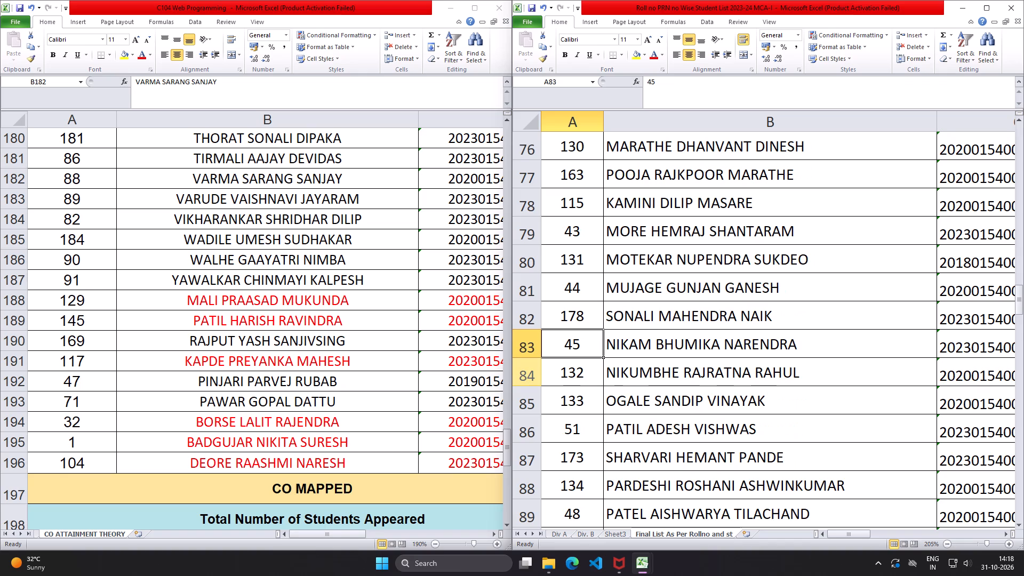
key(Down)
key(Down)
key(Down)
key(Down)
key(Down)
key(Down)
key(Down)
key(Down)
key(Down)
key(Down)
key(Down)
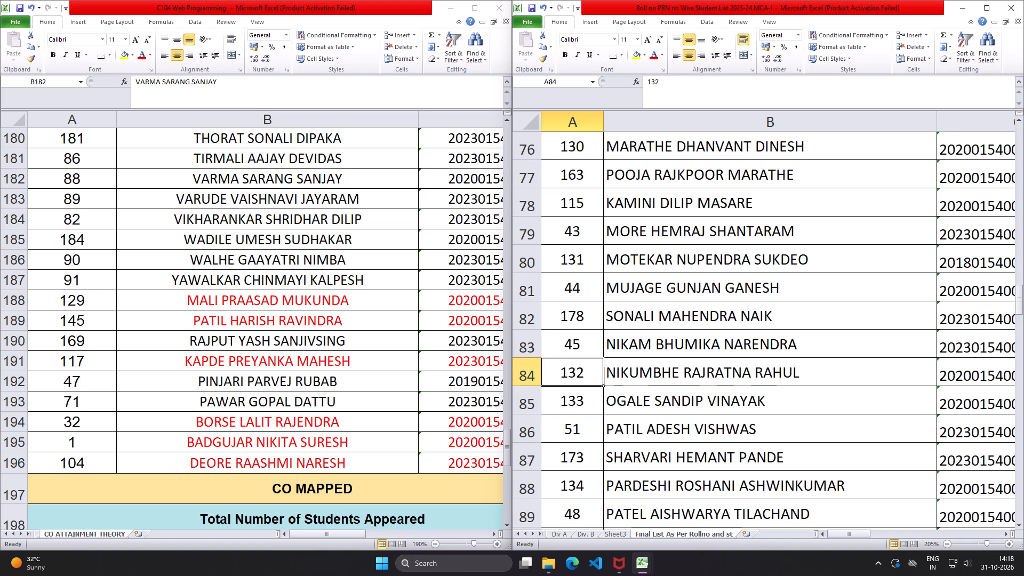
scroll(668, 276, down, 5)
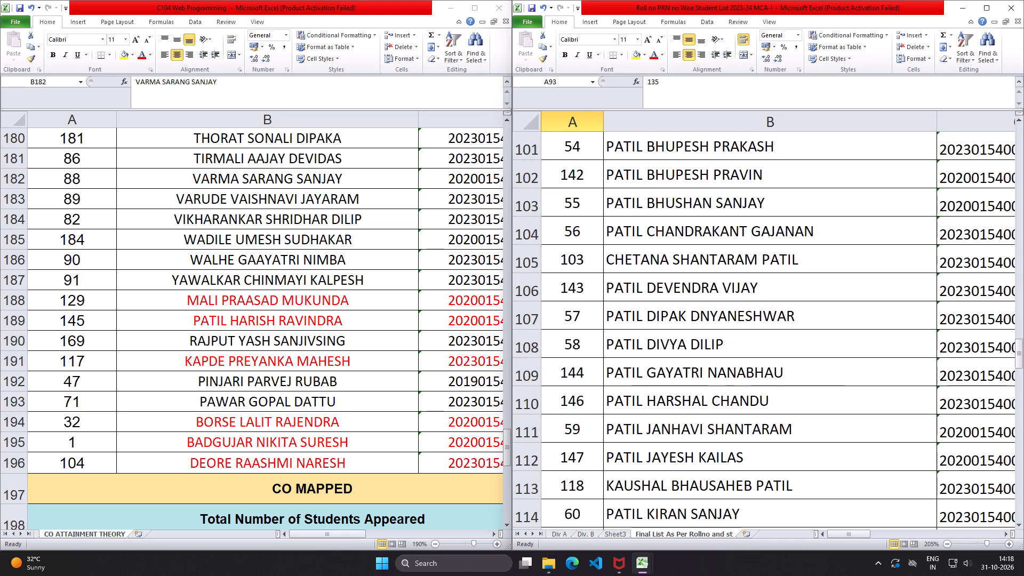
scroll(673, 309, down, 18)
scroll(673, 360, down, 10)
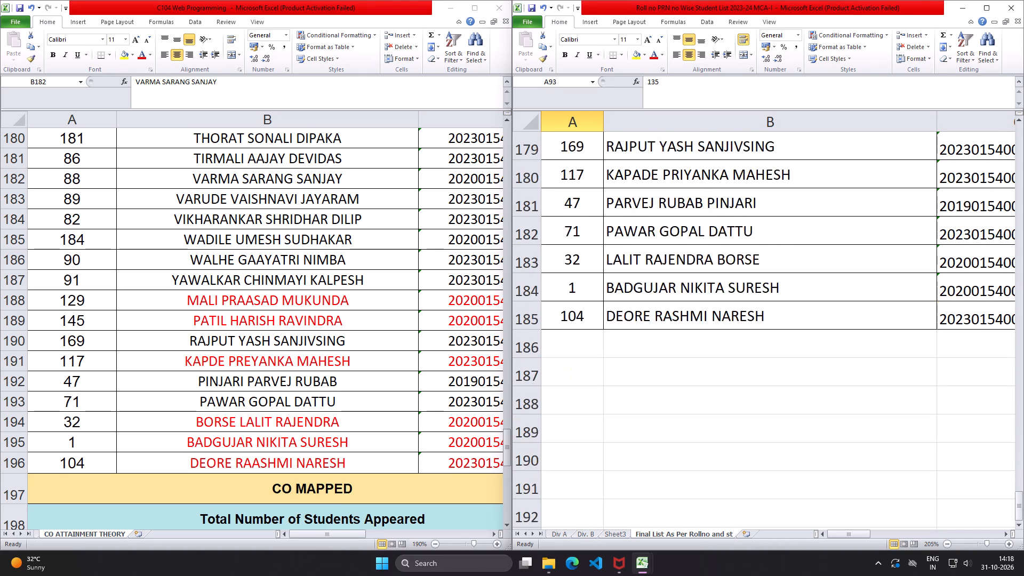
scroll(673, 373, down, 6)
scroll(673, 373, up, 8)
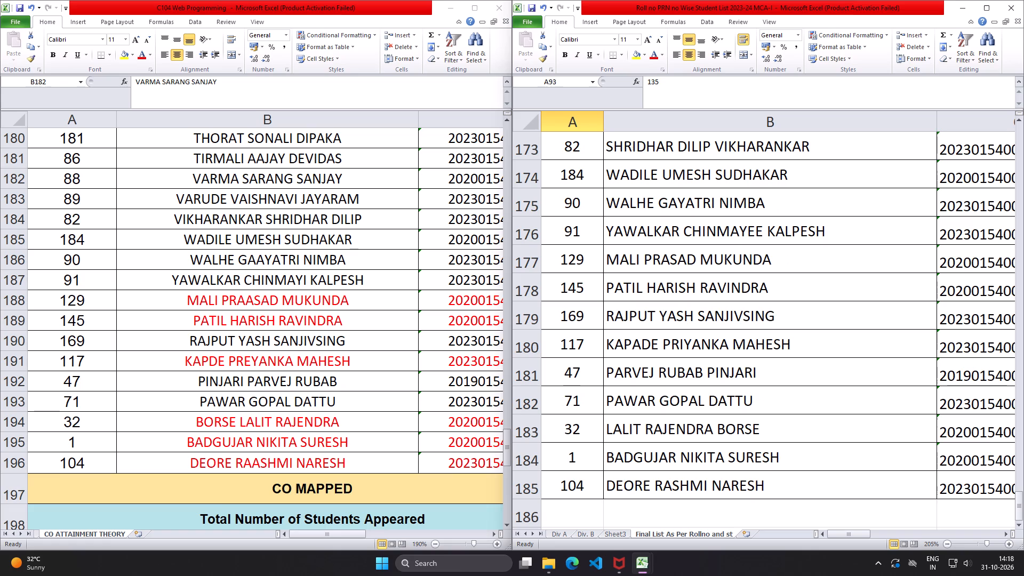
click(629, 483)
drag(588, 485, 831, 488)
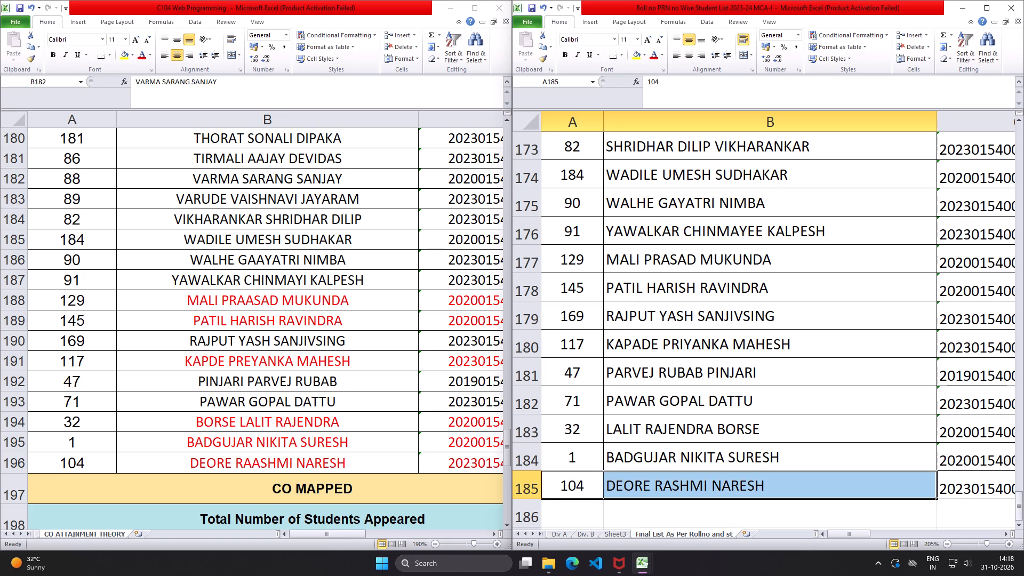
drag(831, 488, 962, 494)
click(684, 458)
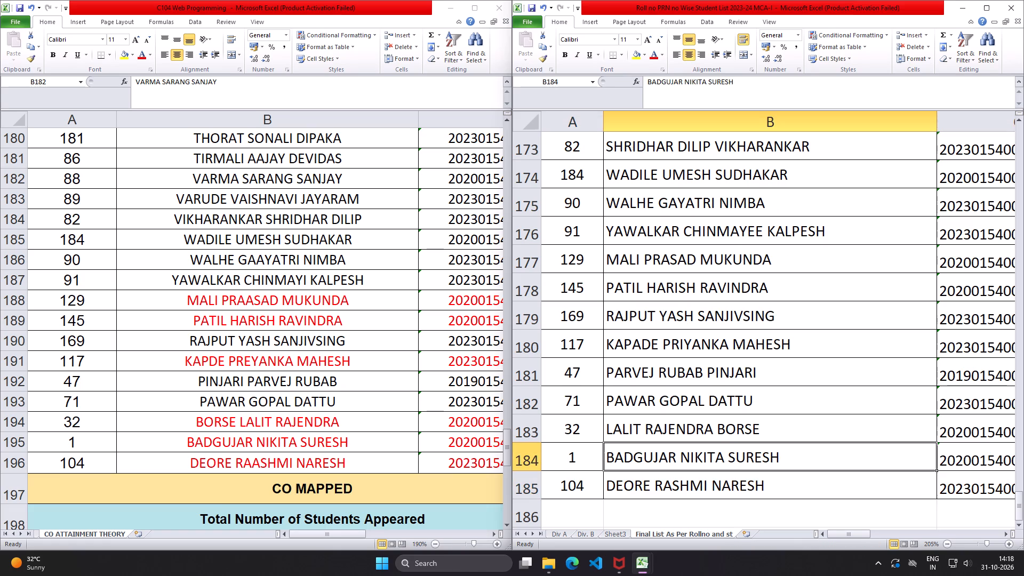
click(387, 454)
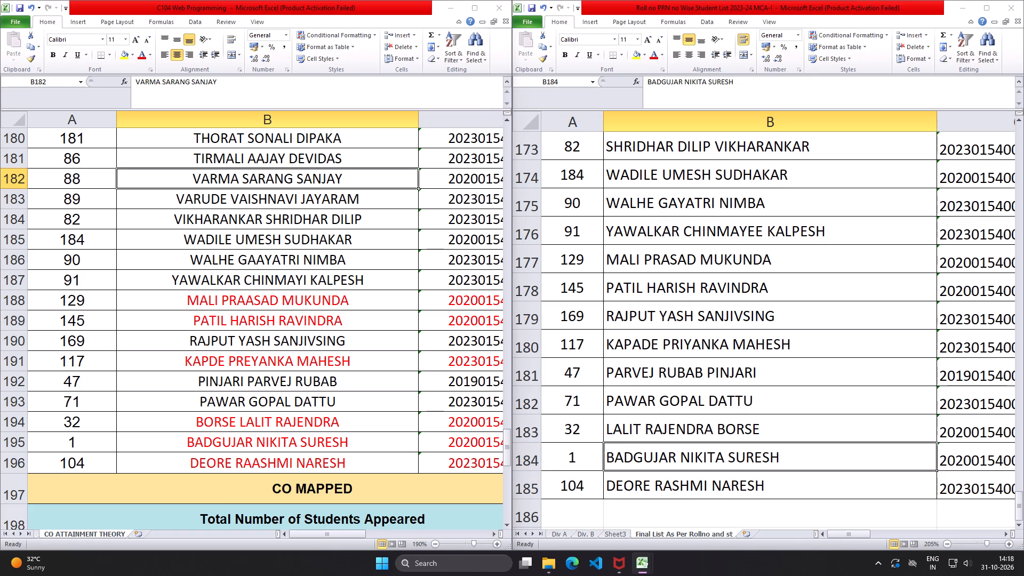
click(387, 454)
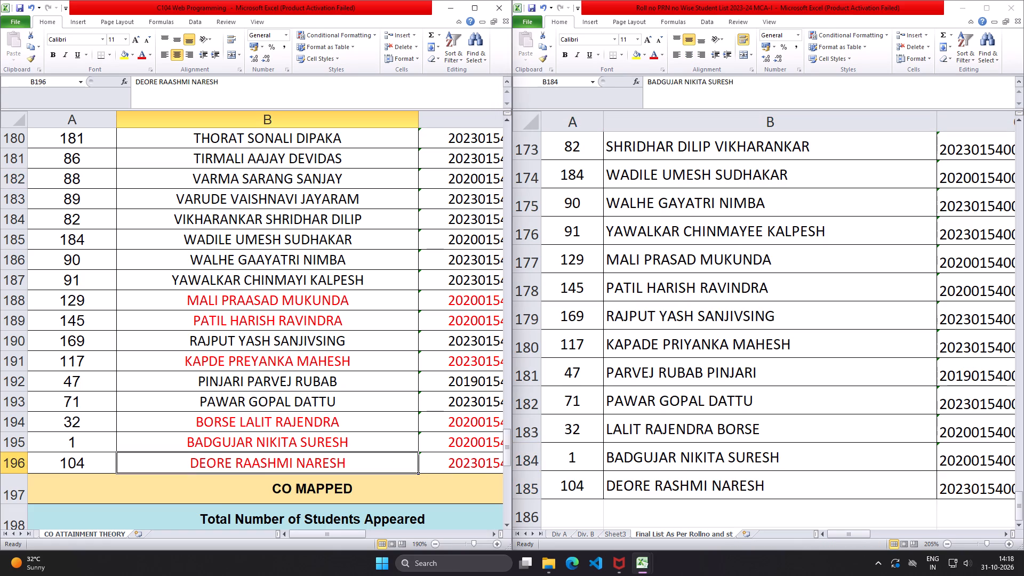
Save the C104 Web Programming workbook and close it.
key(ctrl+s)
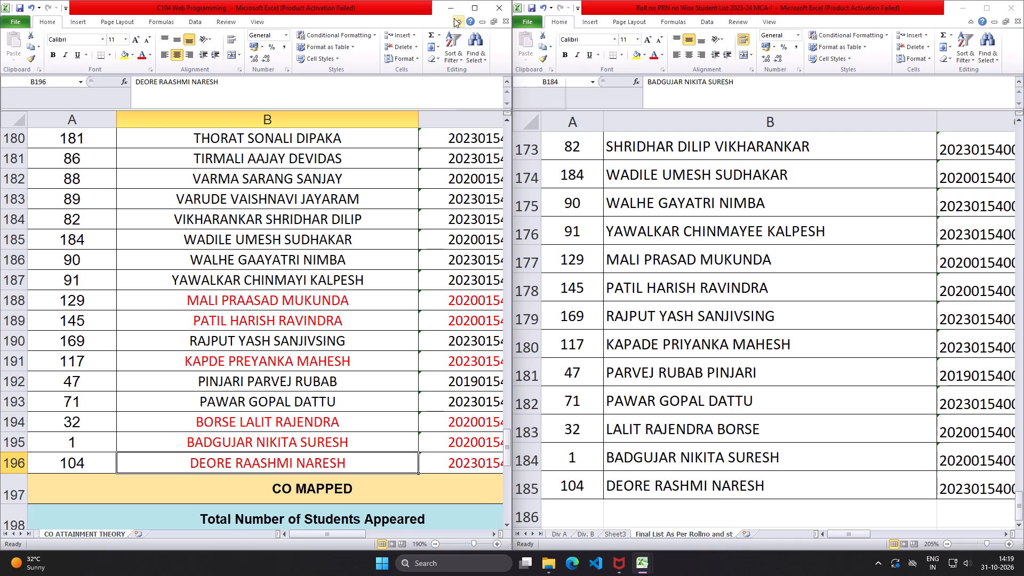
click(499, 7)
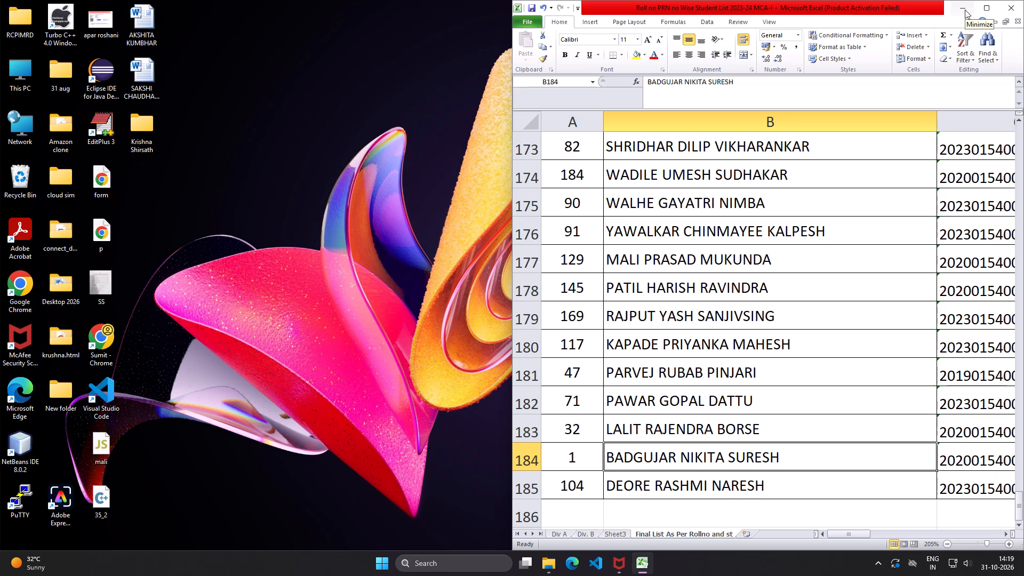
Close the Roll no PRN no Wise Student List workbook without saving its changes.
click(1008, 7)
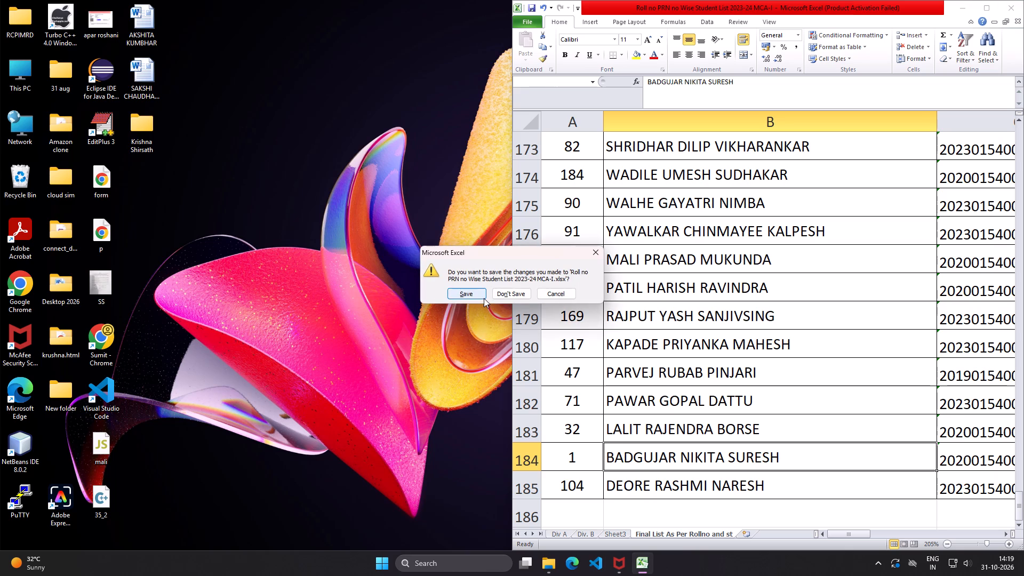
click(516, 291)
Open the C105 Java Programming workbook from the MAtin folder, set its window apart and put the folder window away.
click(565, 574)
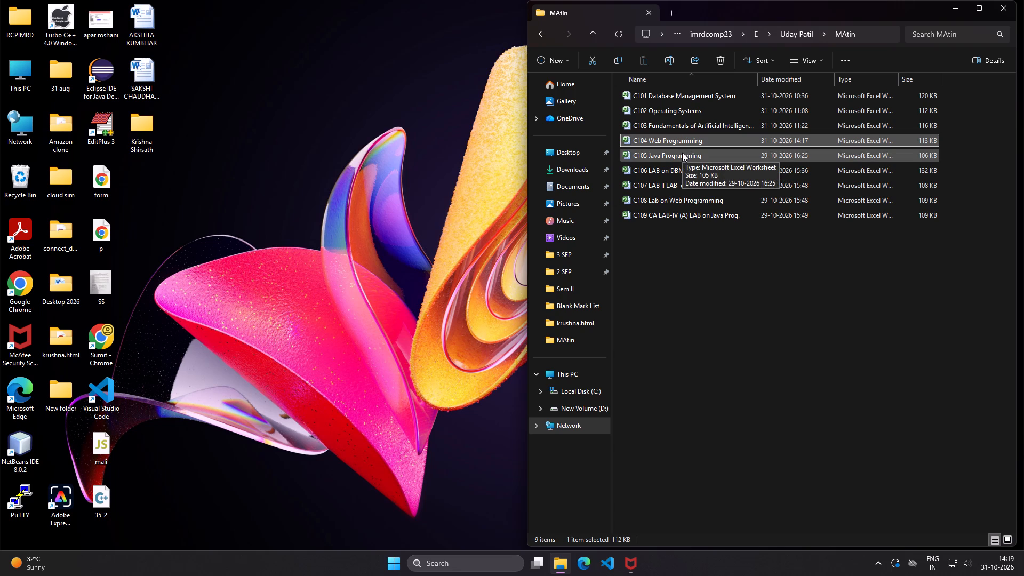
double_click(682, 153)
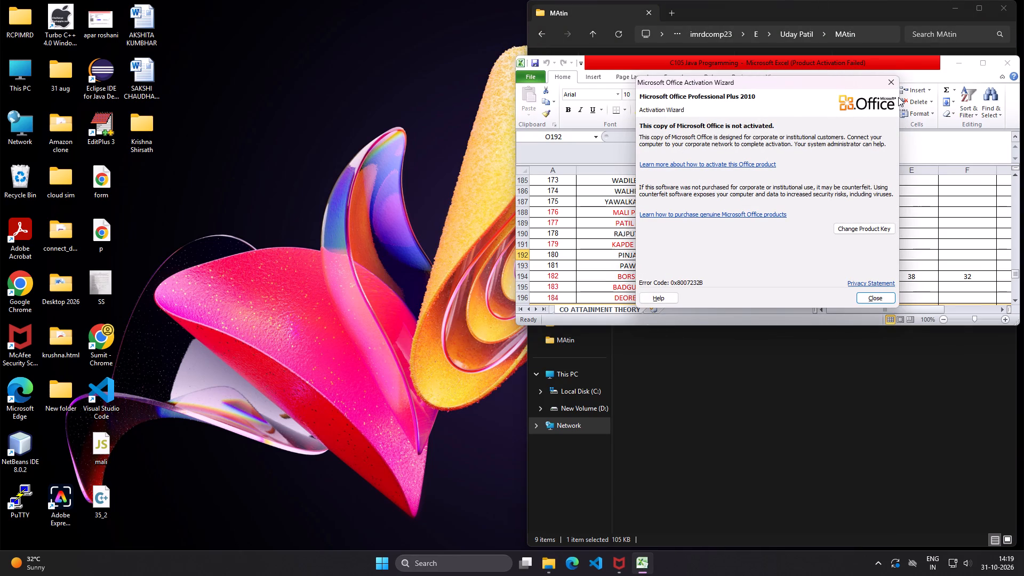
click(890, 85)
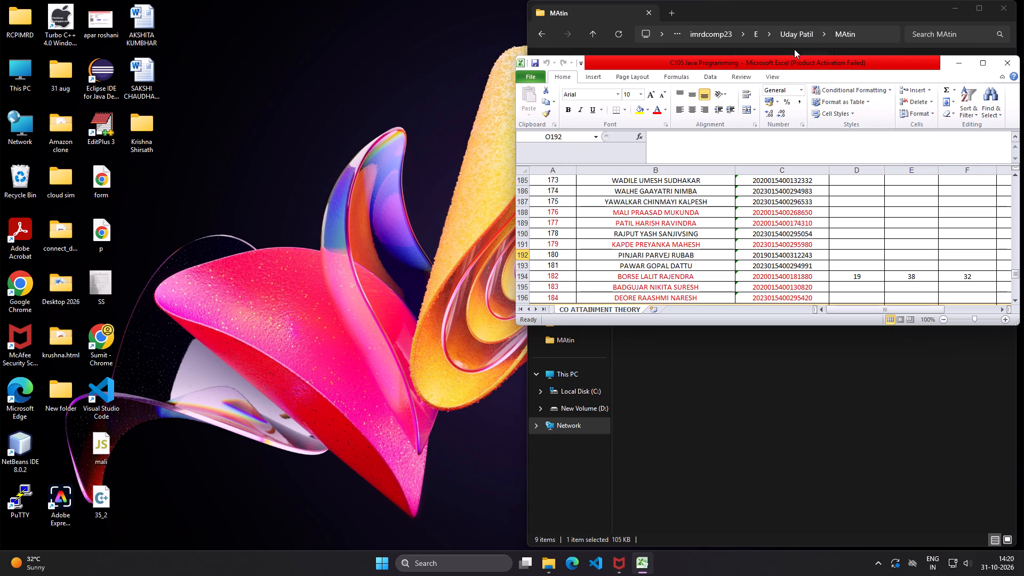
drag(798, 65, 214, 59)
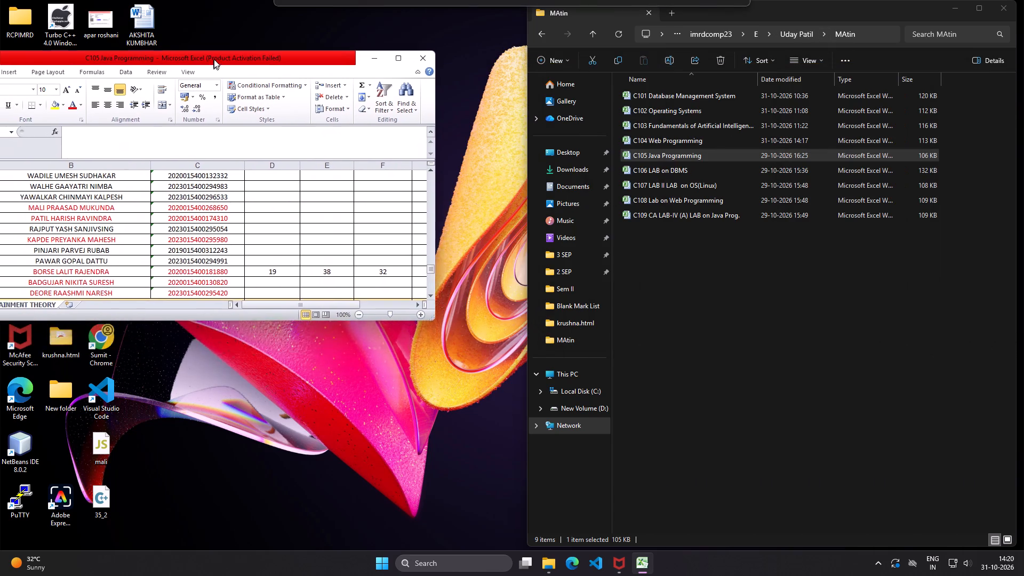
drag(214, 59, 254, 174)
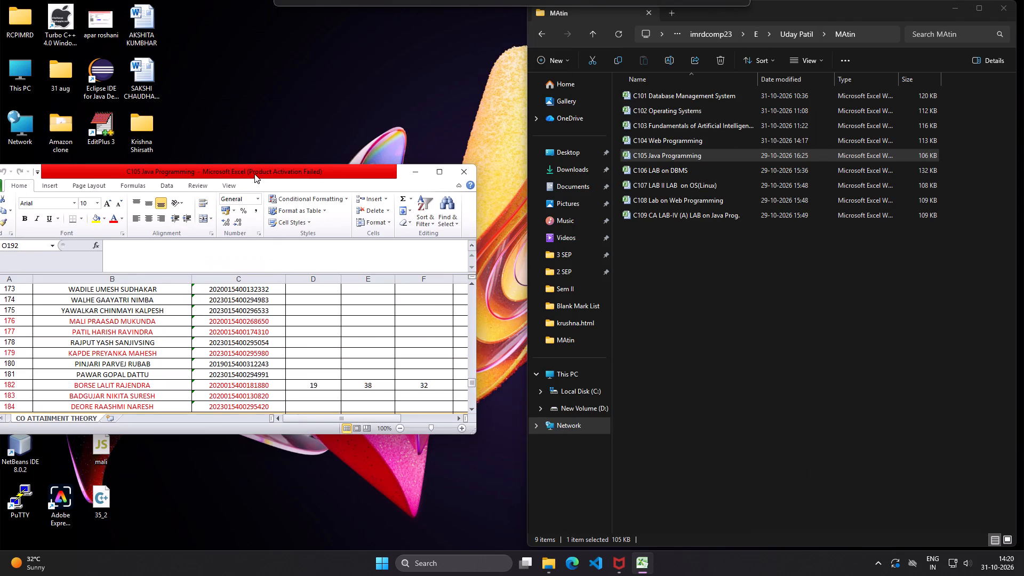
drag(254, 174, 254, 174)
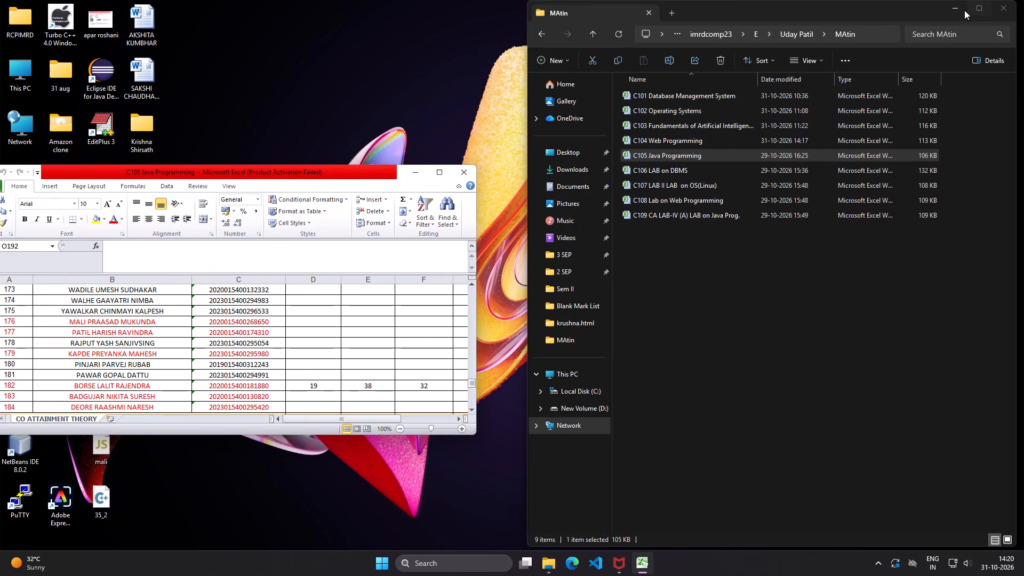
click(957, 10)
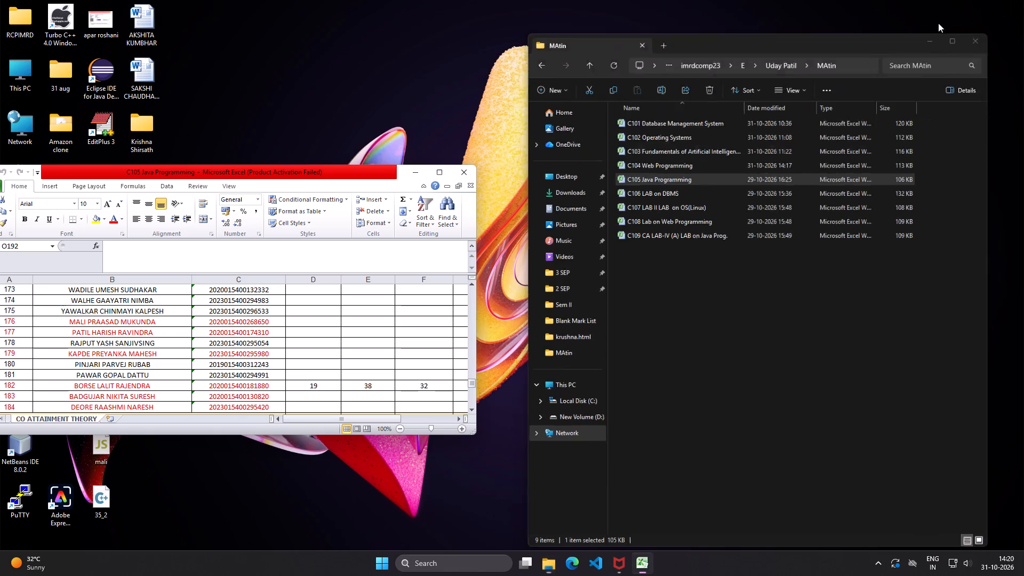
Start a separate Excel window and open the recent desktop workbook Roll no PRN no Wise Student List 2023-24 MCA-I in it.
right_click(644, 565)
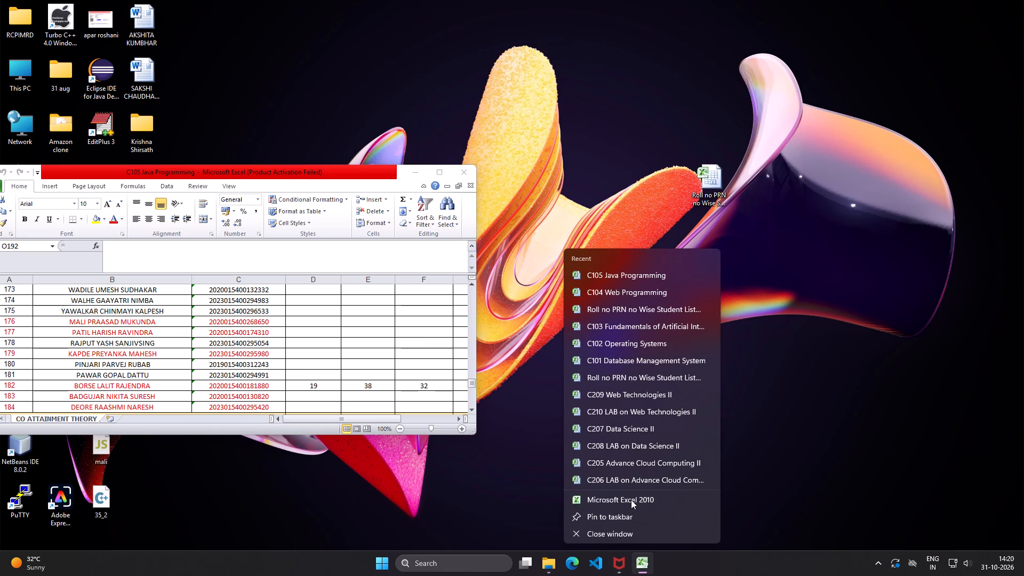
click(631, 500)
click(526, 75)
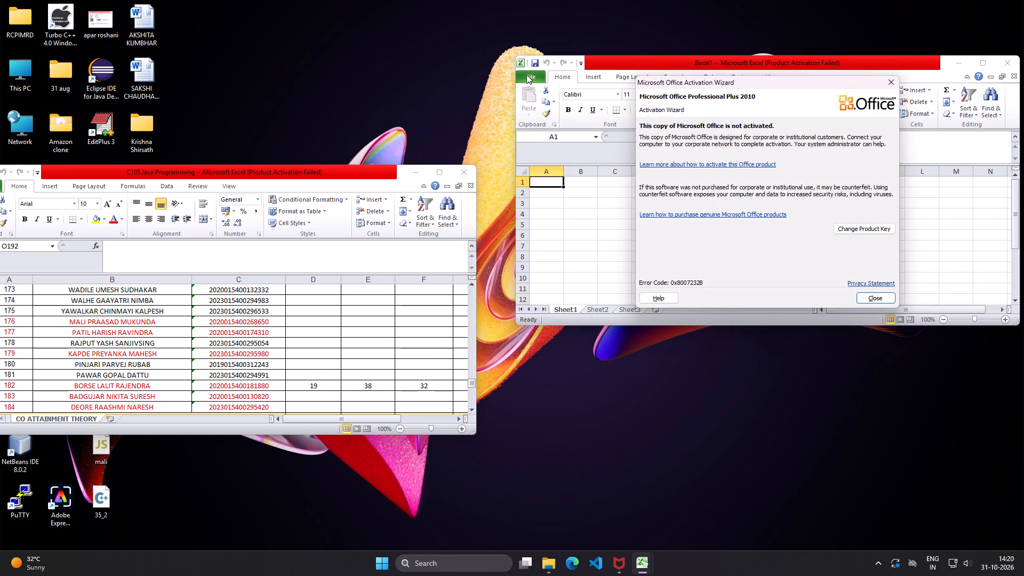
click(886, 75)
click(888, 79)
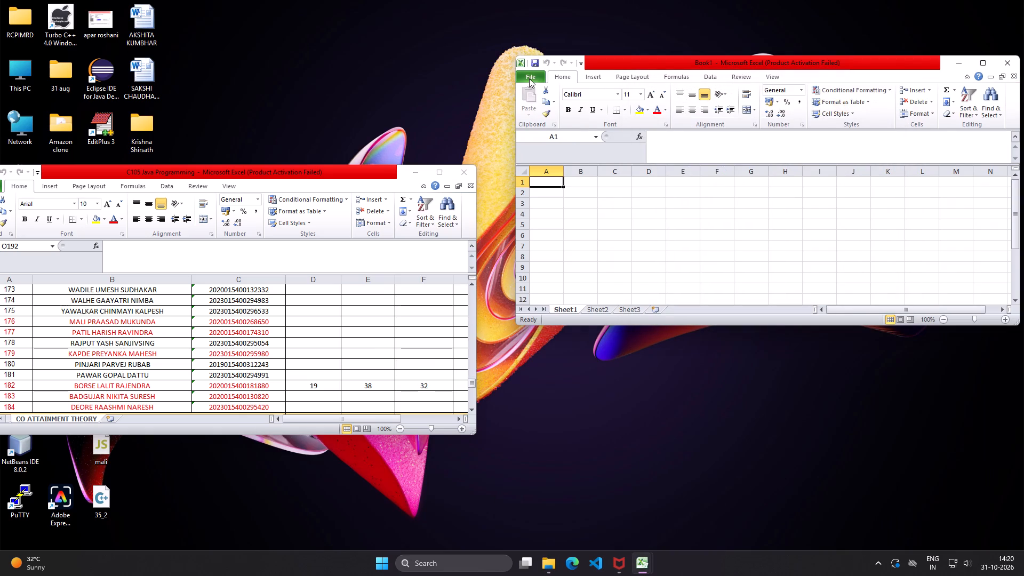
click(529, 78)
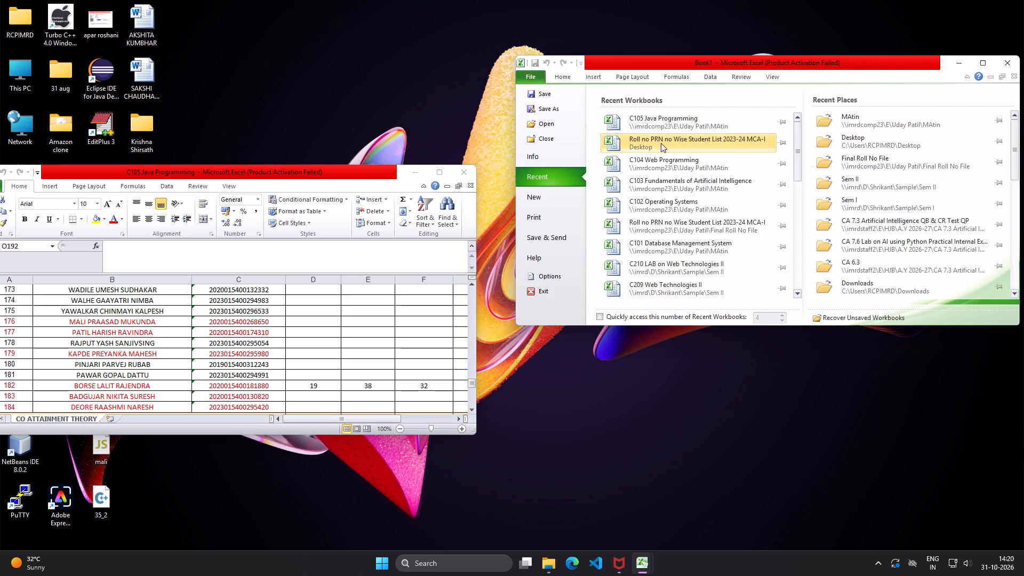
click(661, 143)
Arrange the C105 Java Programming workbook and the roll number list side by side, each filling half the screen.
drag(331, 173, 419, 132)
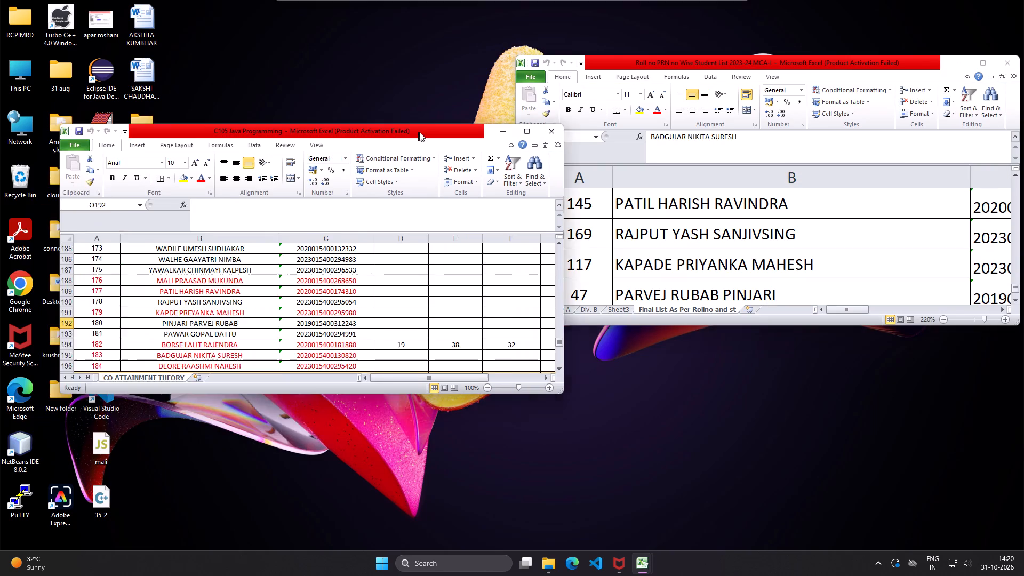
drag(419, 132, 418, 31)
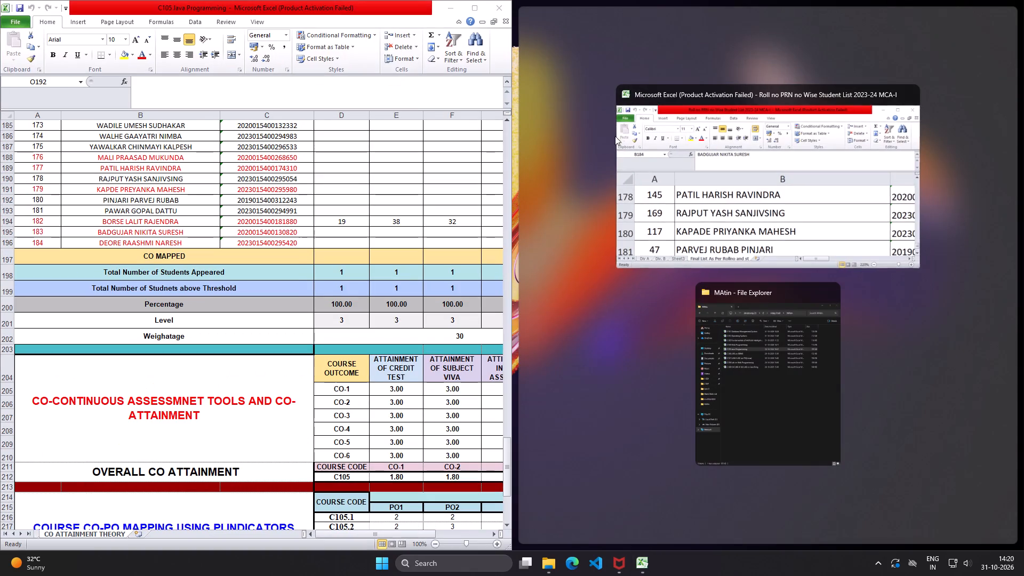
click(738, 94)
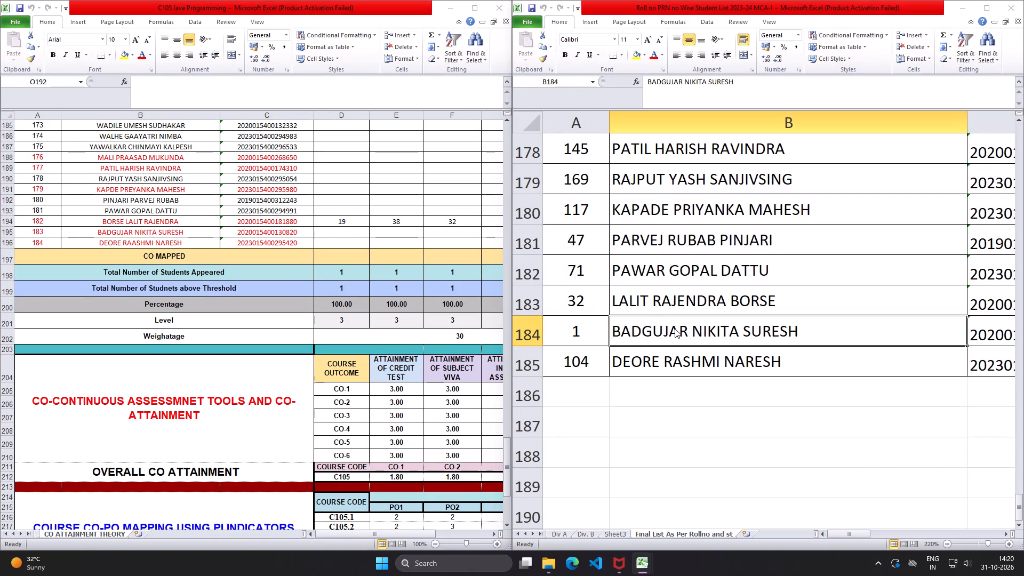
Select the first student's roll number, cell A2, in the roll number list.
scroll(675, 327, up, 7)
click(675, 325)
key(ctrl+Up)
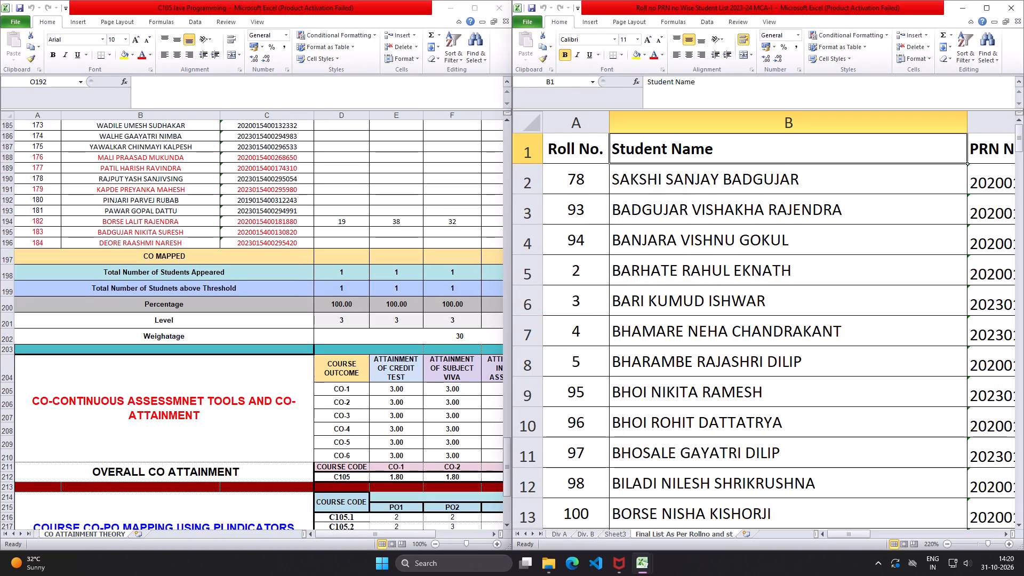
key(Left)
key(Down)
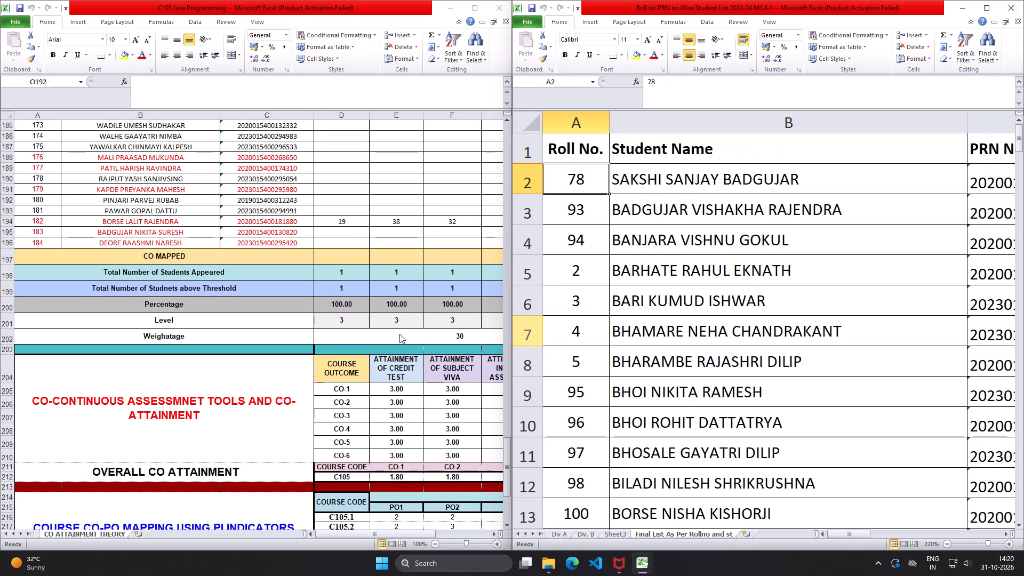
Select the first student's serial number, cell A13, in the C105 Java Programming workbook.
ctrl+click(70, 215)
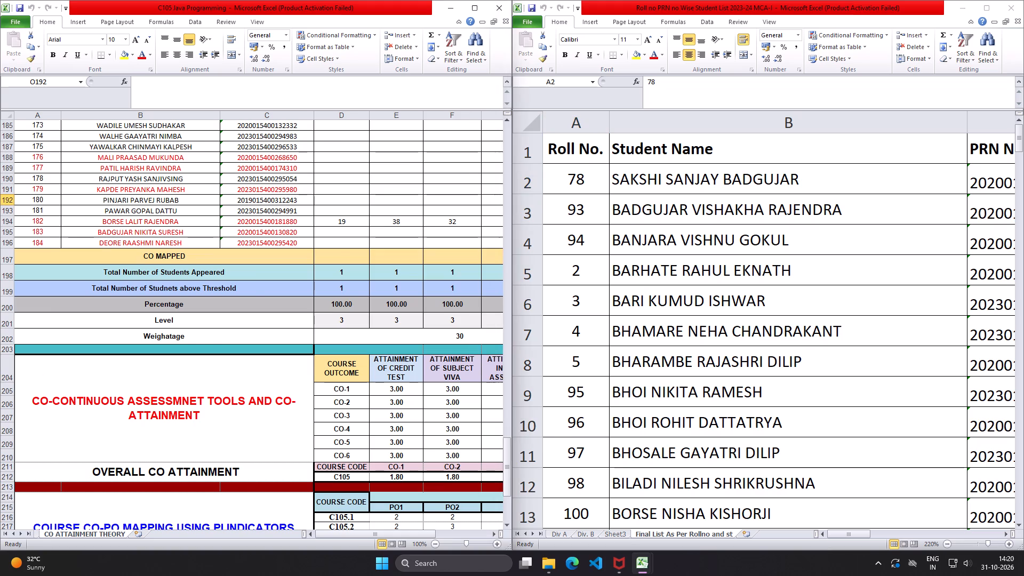
ctrl+scroll(71, 215, up, 5)
ctrl+scroll(73, 217, down, 2)
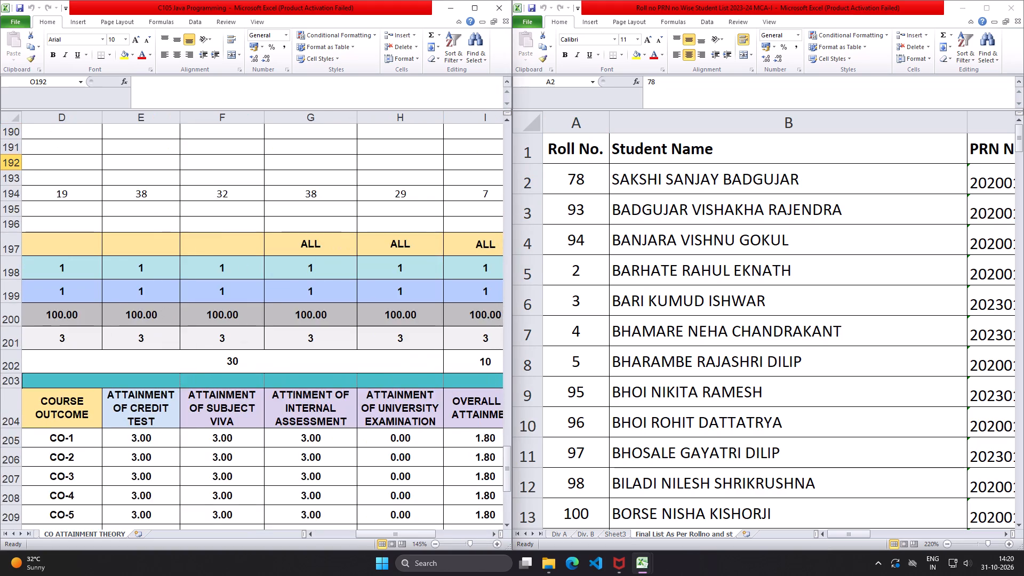
scroll(75, 219, up, 14)
scroll(76, 219, down, 9)
click(76, 219)
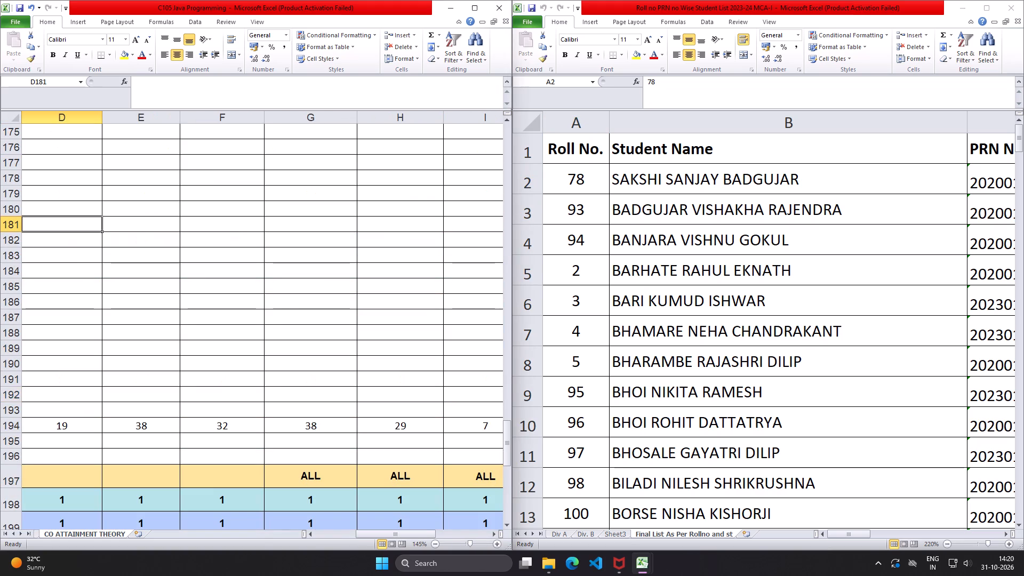
key(Home)
key(Down)
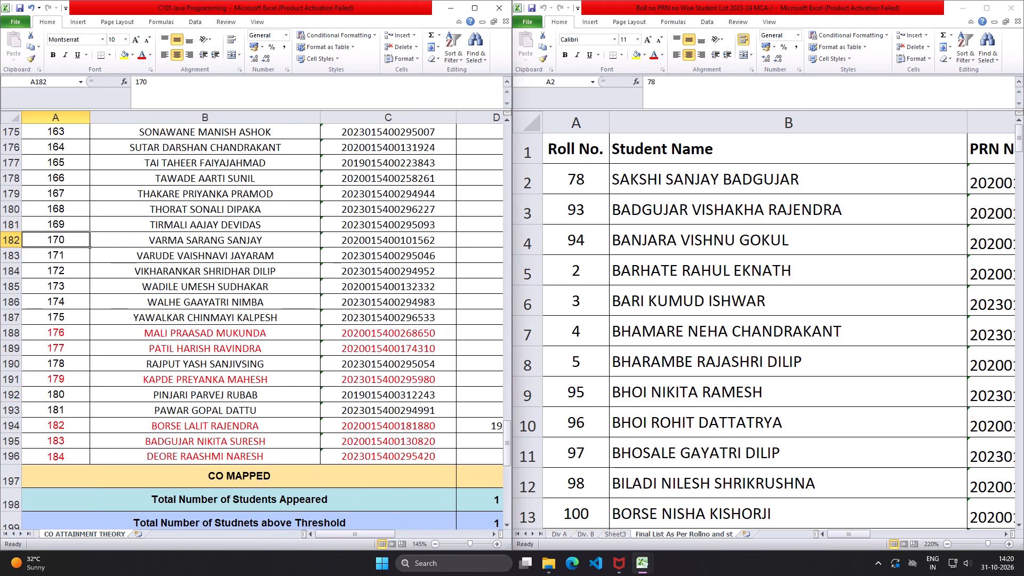
key(Up)
key(Up)
key(Up)
key(Up)
key(Up)
key(Up)
key(Up)
key(Up)
key(Up)
key(Up)
key(Up)
key(ctrl+Up)
key(Down)
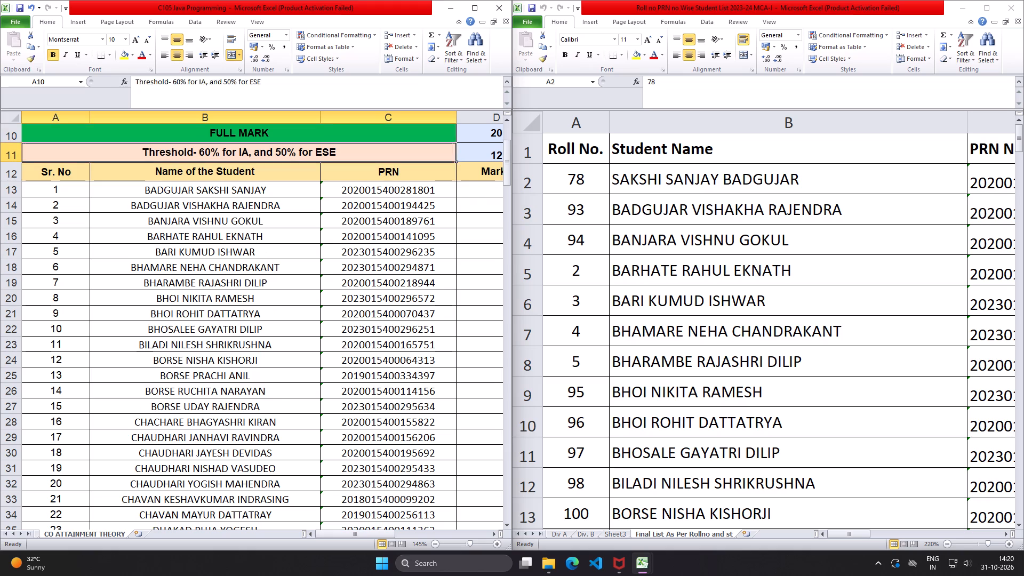
key(Down)
key(Down)
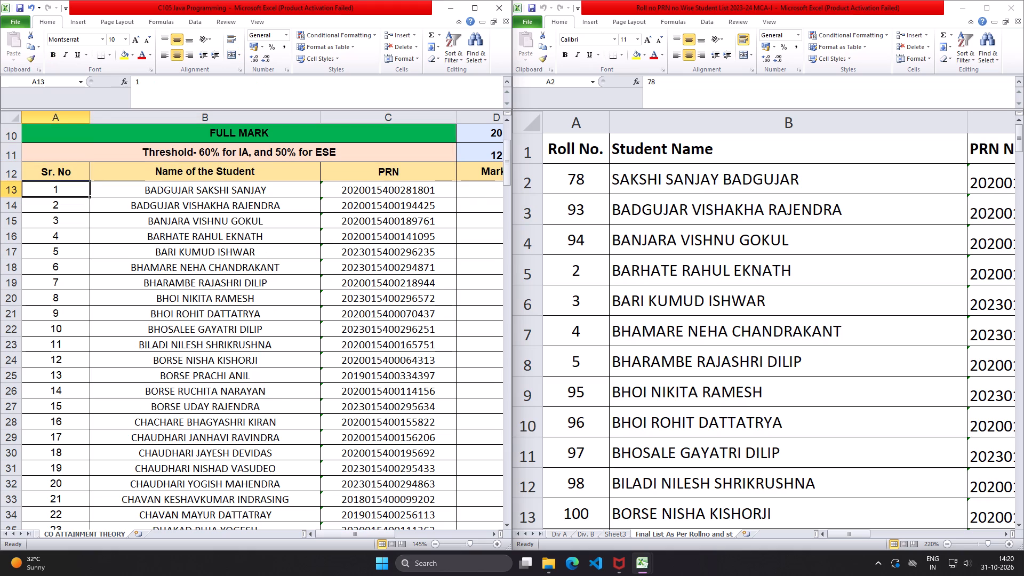
Copy all roll numbers from cell A2 down to A185 in the roll number list.
click(577, 180)
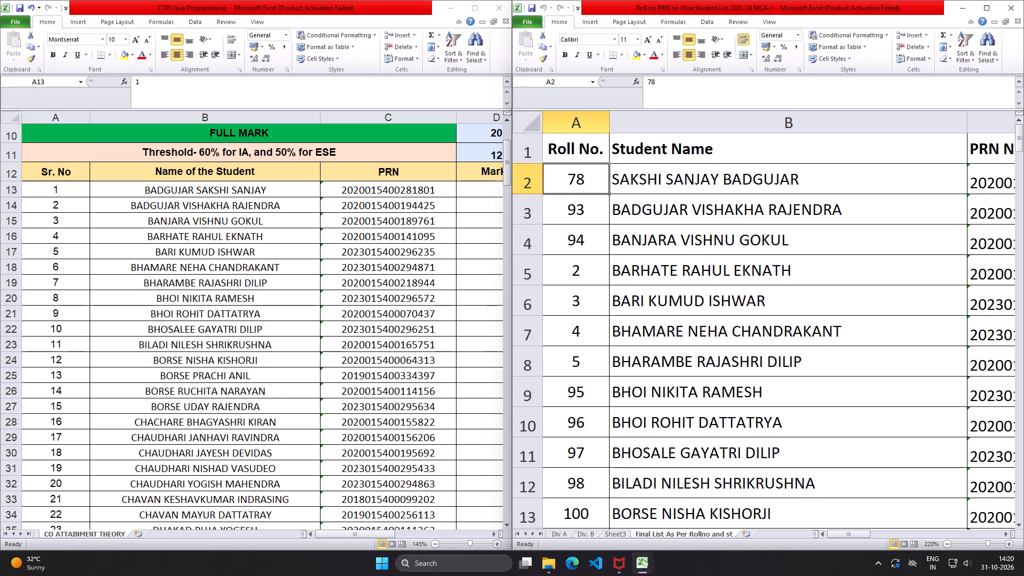
key(ctrl+shift+Down)
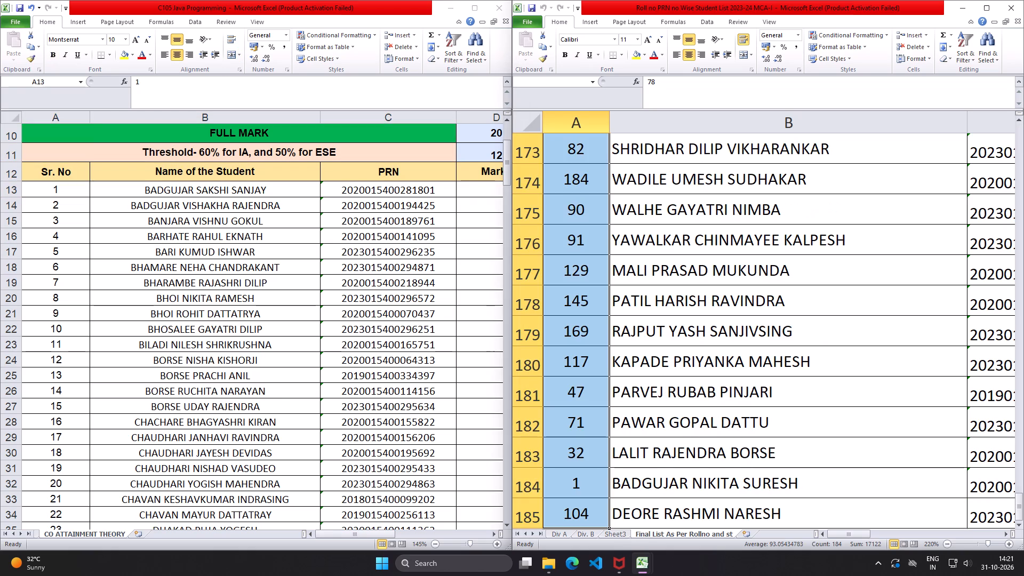
key(ctrl+c)
Replace the serial numbers in cells A13 to A196 of the C105 workbook with the copied roll numbers.
click(44, 183)
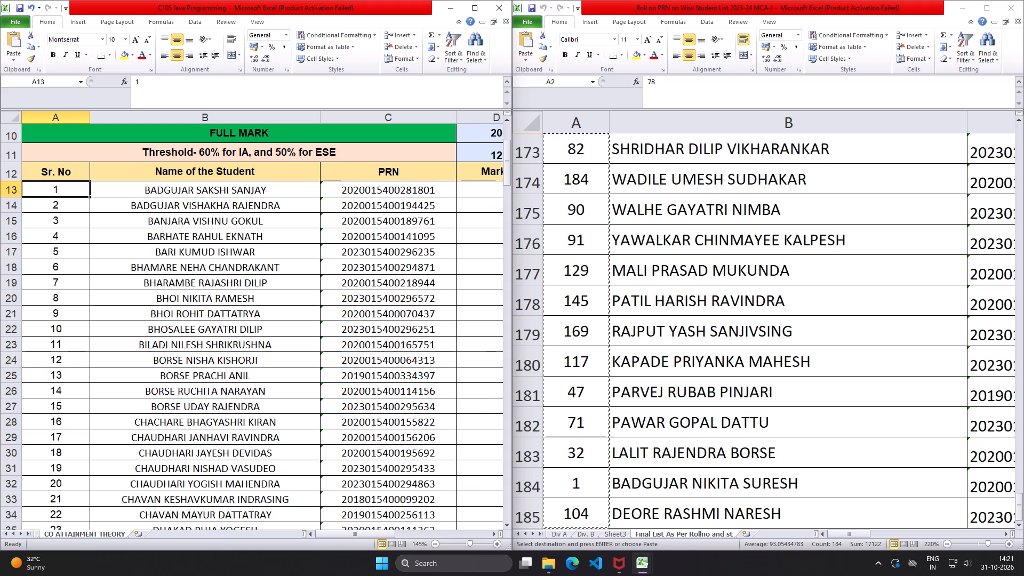
key(ctrl+shift+Down)
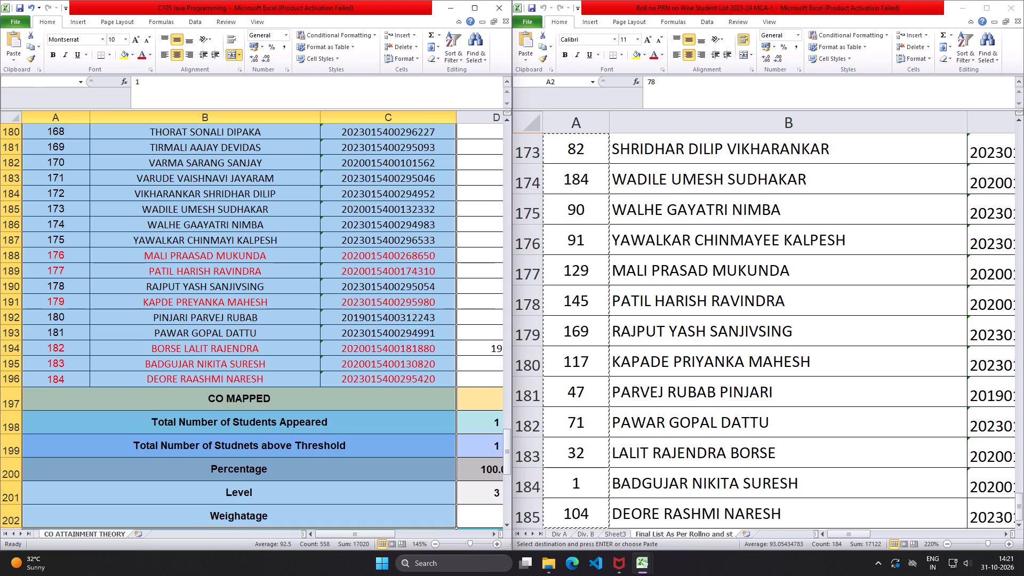
key(shift+Left)
key(shift+Up)
key(shift+Up)
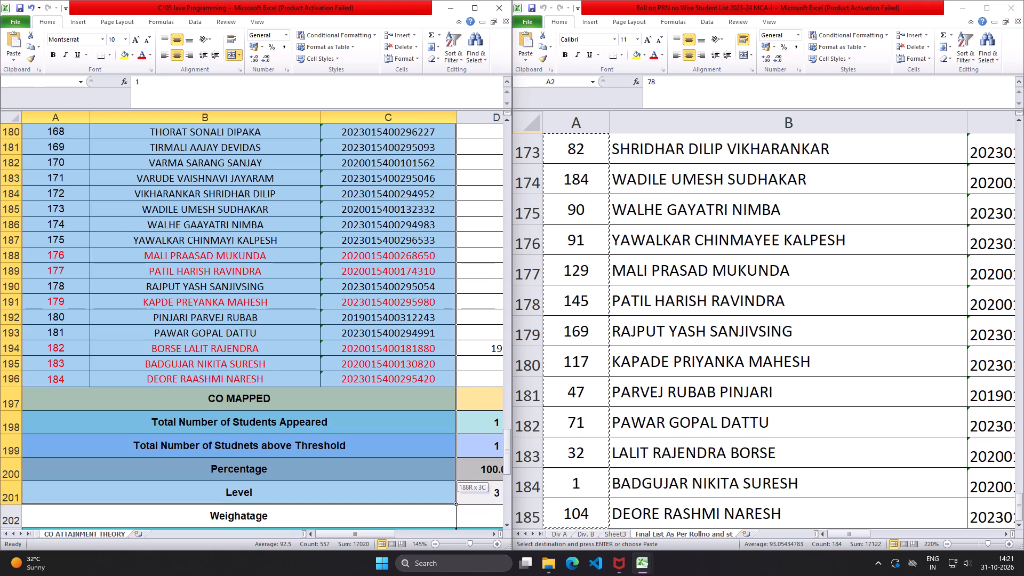
key(shift+Up)
key(shift+Up)
key(shift+Up)
key(shift+Up)
key(shift+Left)
key(shift+Left)
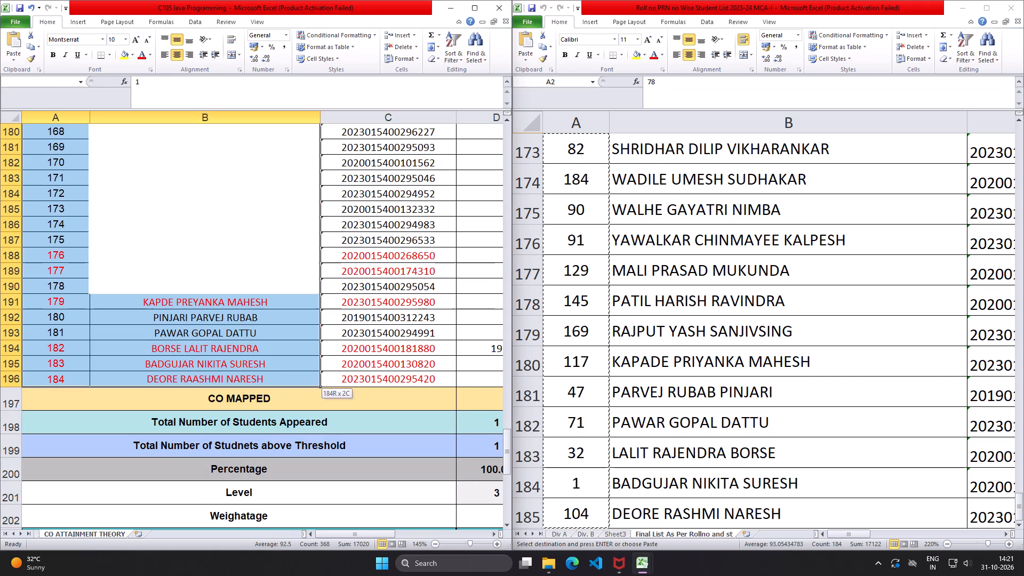
key(ctrl+v)
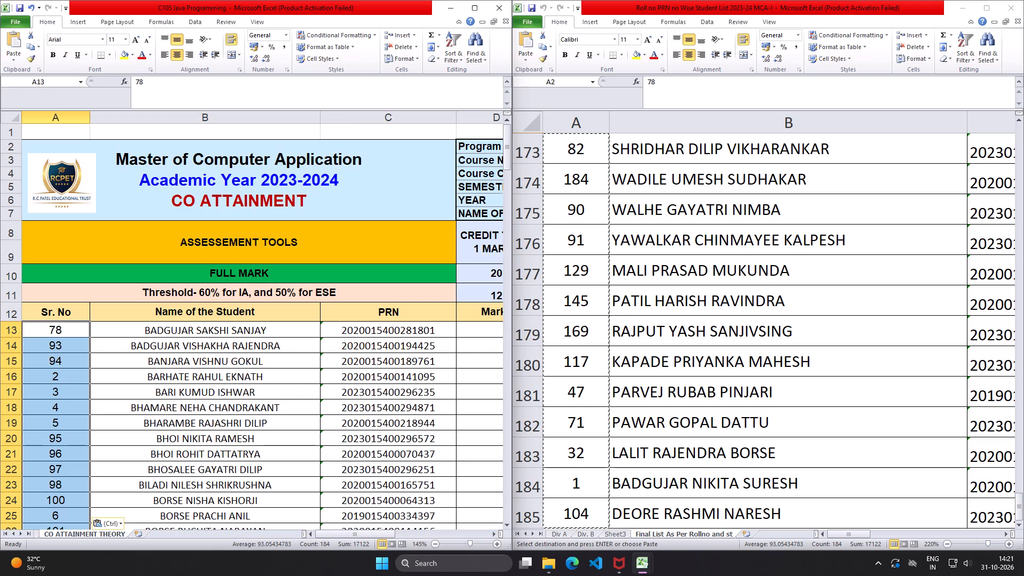
Compare the pasted roll numbers of the first students, from row 13 to row 17, with the start of the roll number list.
click(56, 365)
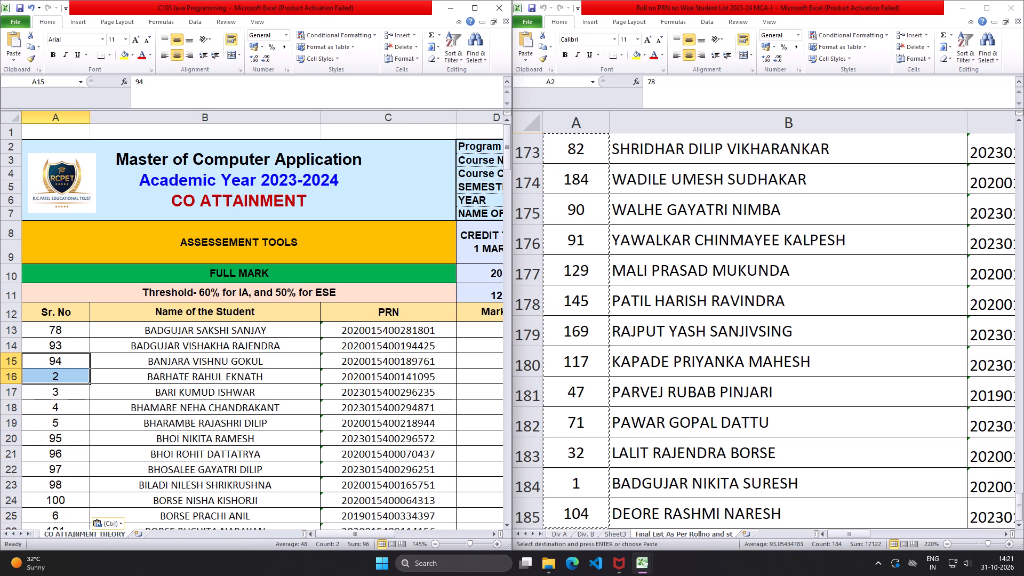
click(70, 347)
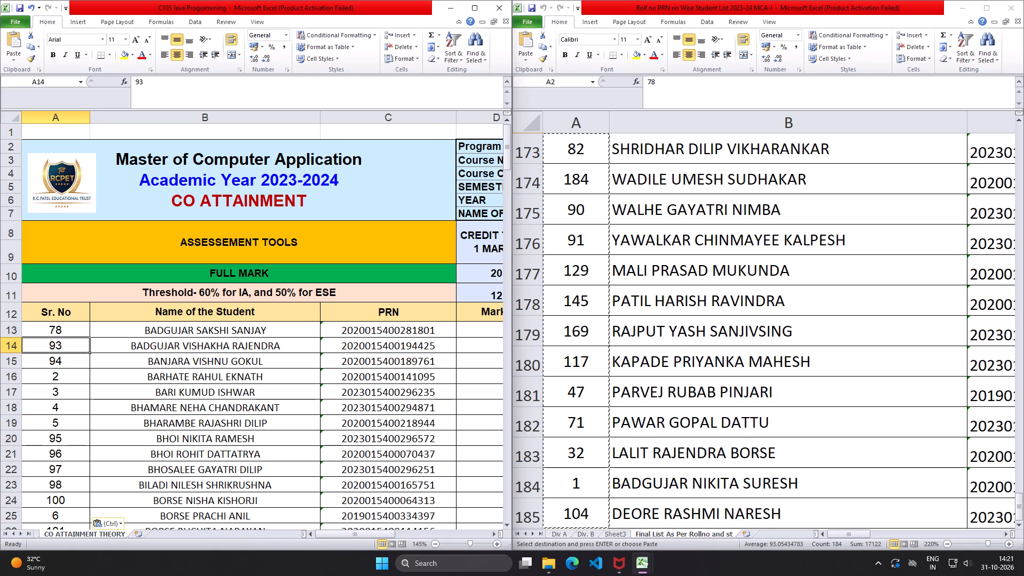
click(66, 328)
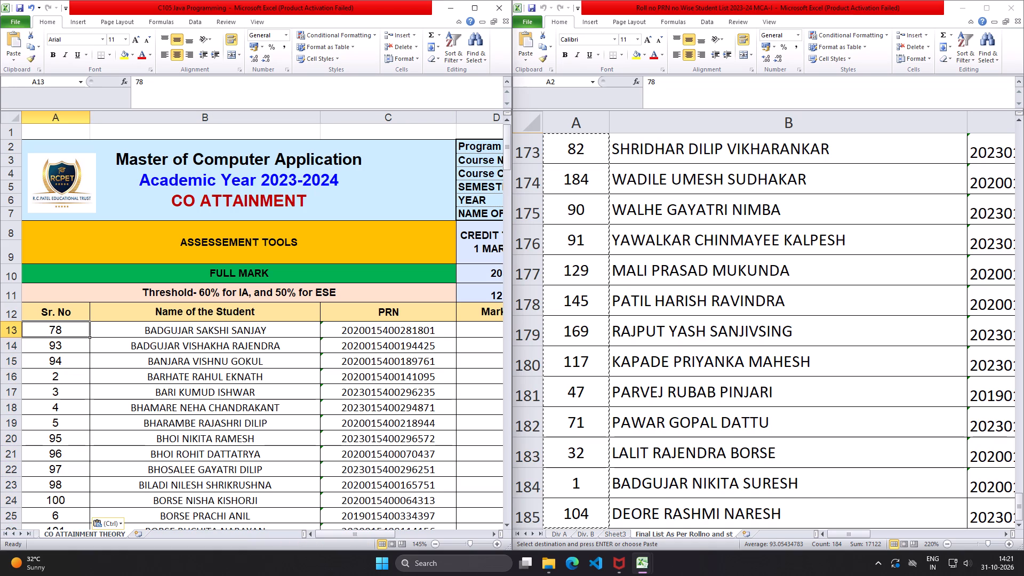
click(864, 176)
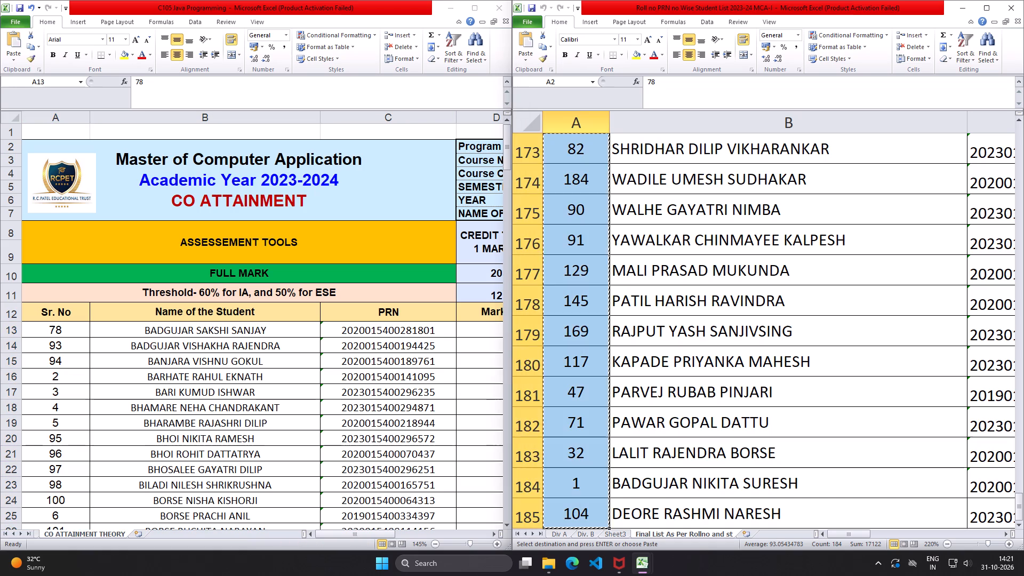
scroll(1006, 159, up, 1)
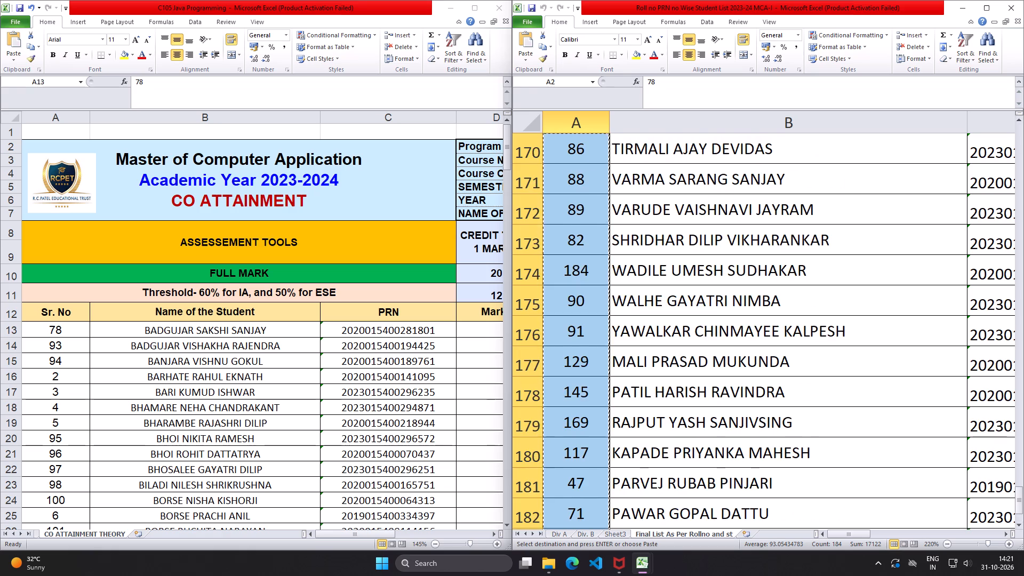
scroll(931, 221, up, 8)
scroll(931, 221, up, 16)
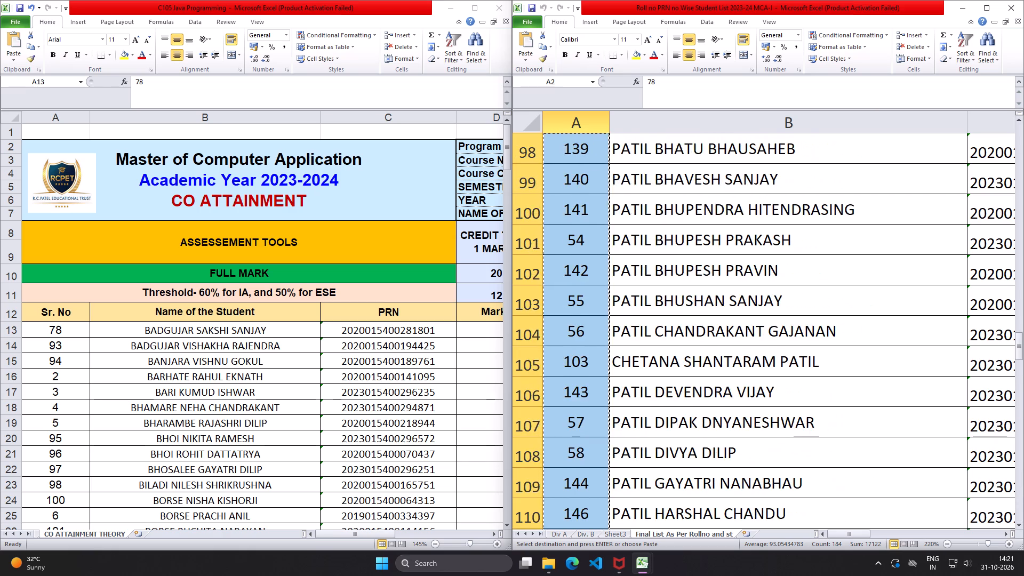
scroll(931, 221, up, 11)
scroll(931, 221, up, 15)
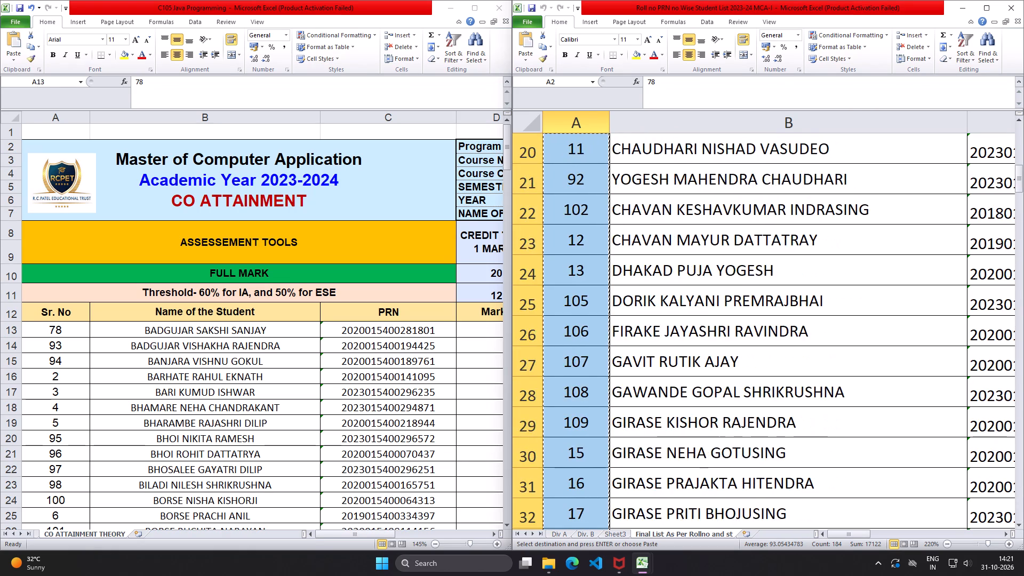
scroll(931, 221, up, 4)
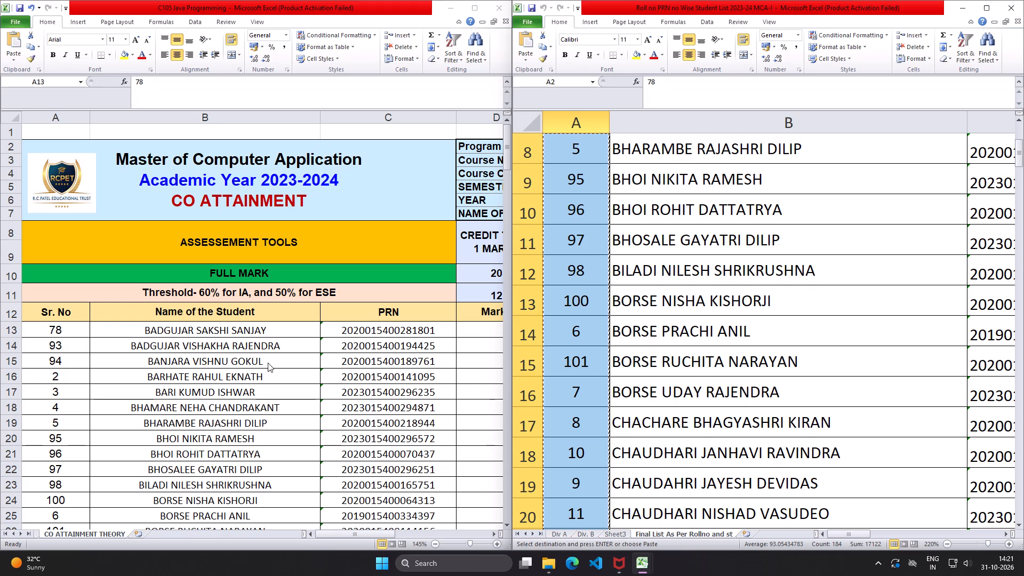
scroll(243, 394, up, 8)
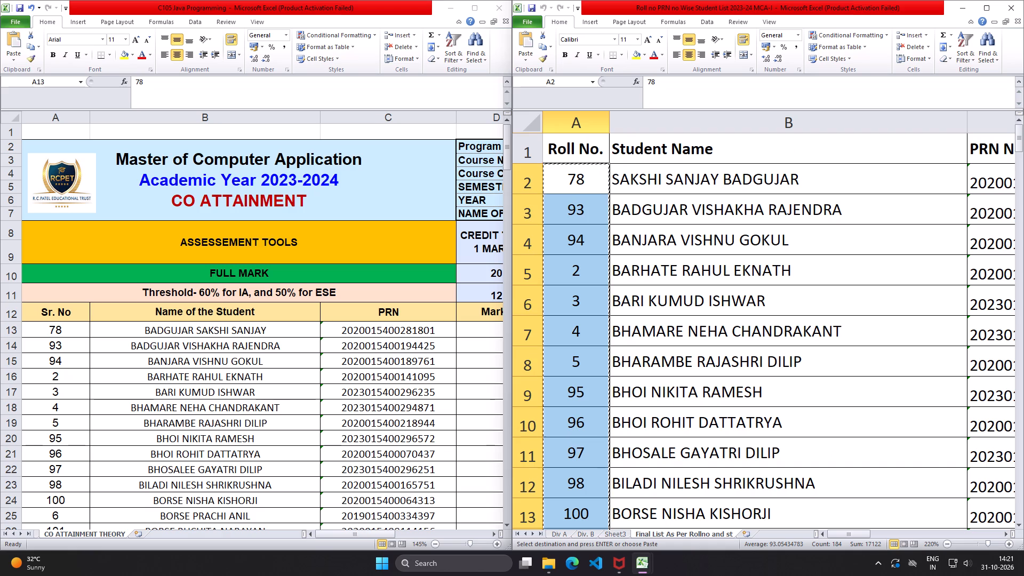
click(53, 334)
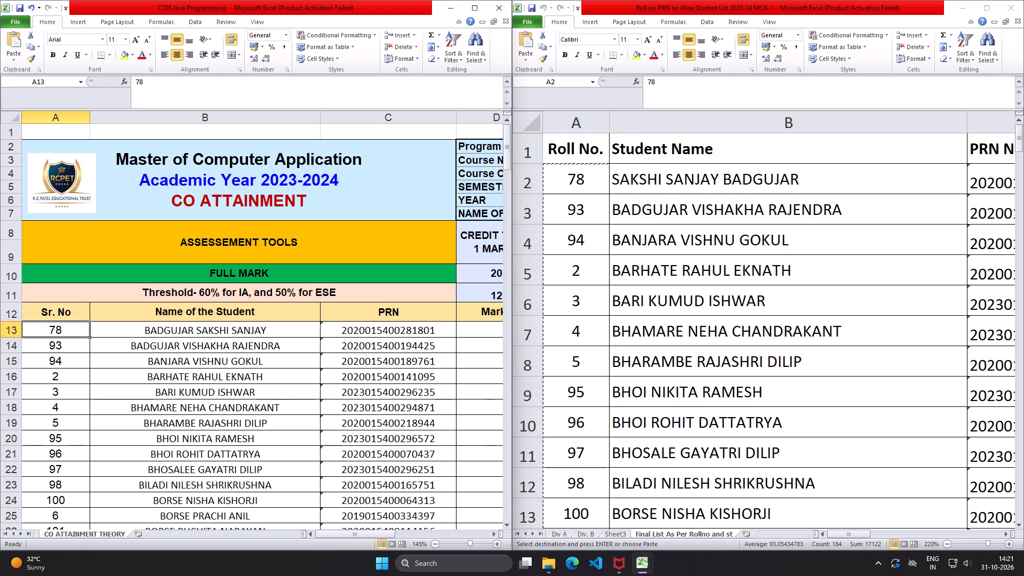
ctrl+scroll(55, 339, up, 2)
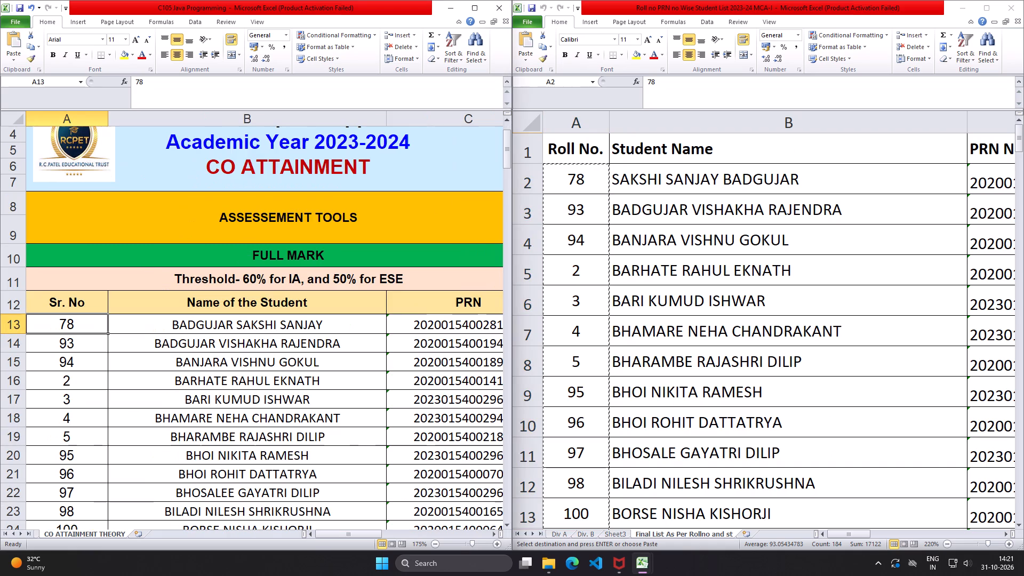
scroll(55, 339, down, 2)
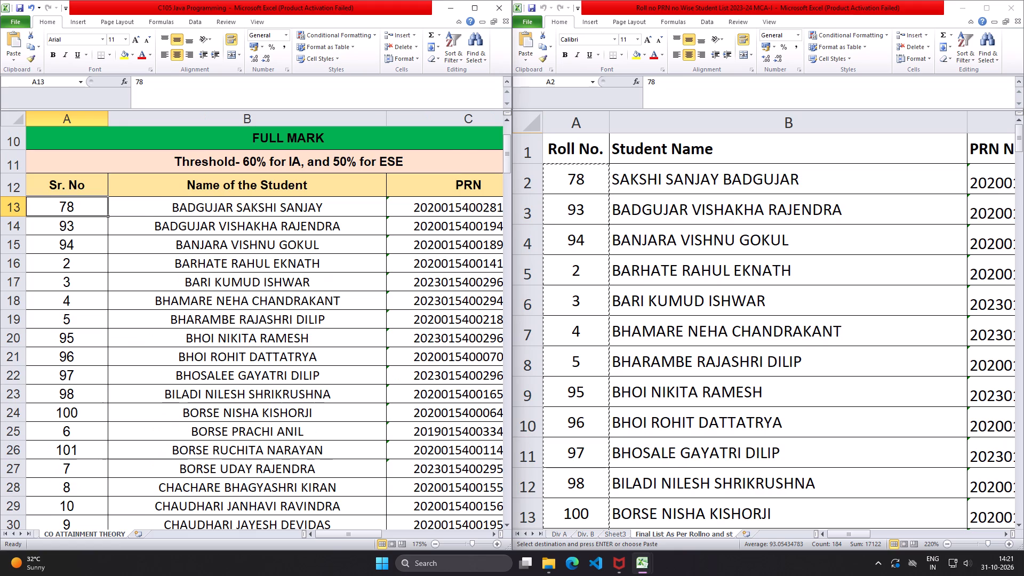
scroll(55, 339, down, 1)
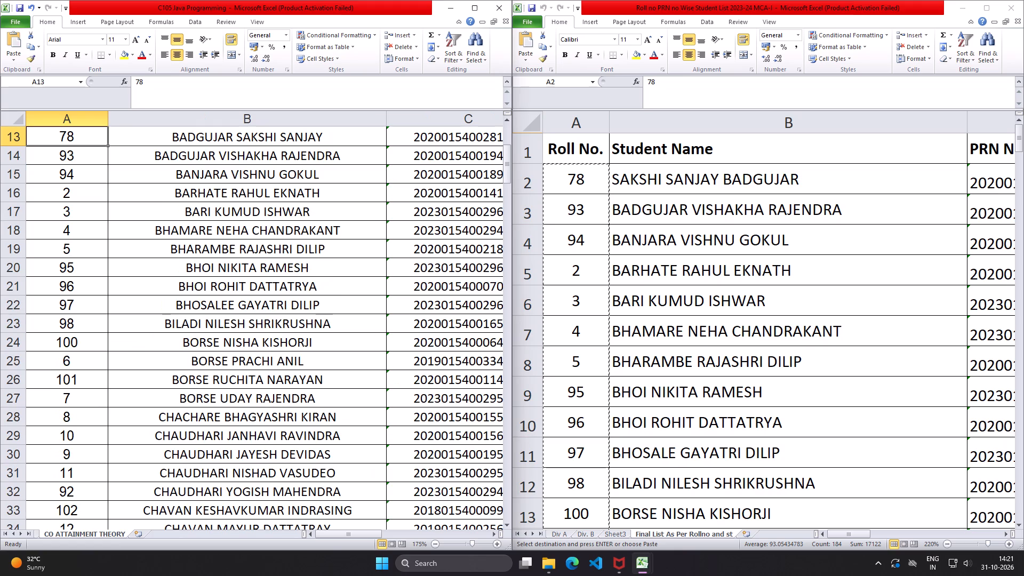
key(Down)
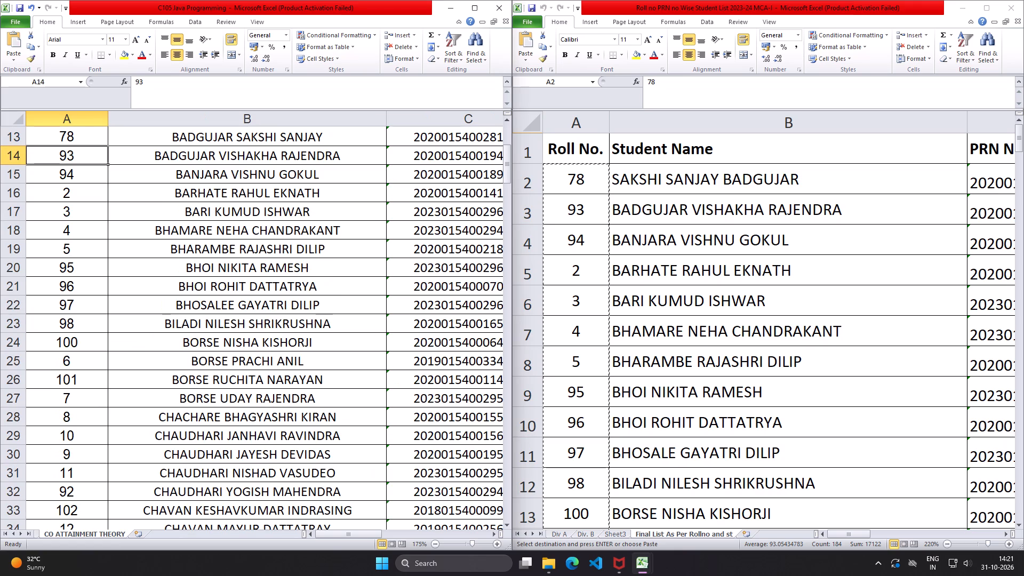
key(Down)
key(Down)
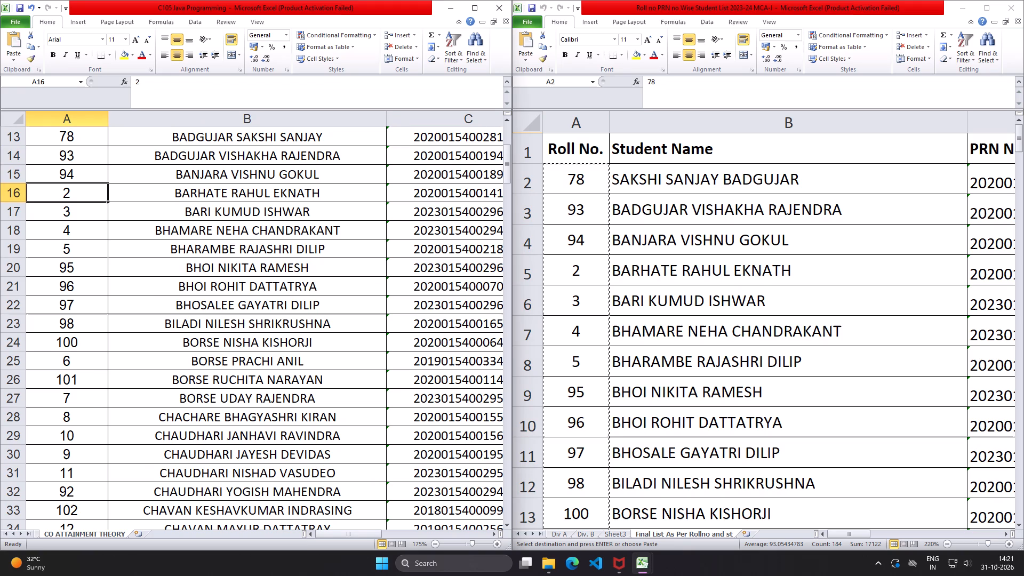
key(Down)
key(Down)
key(Up)
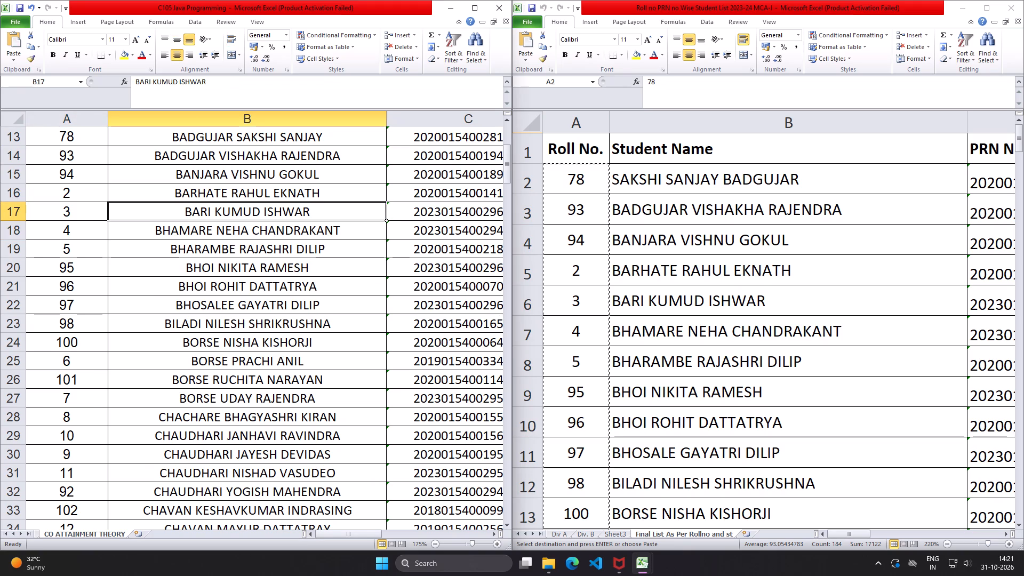
key(Left)
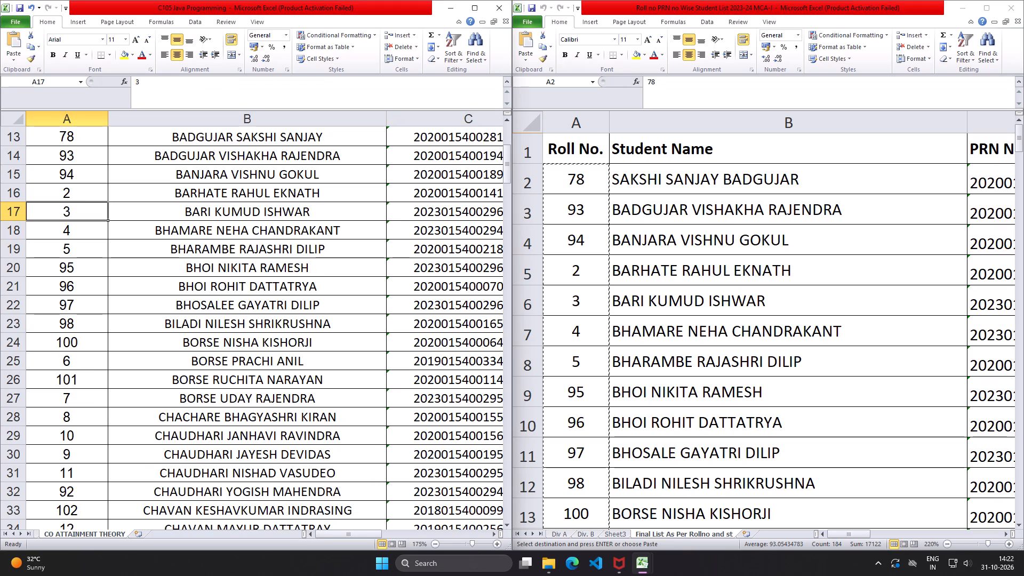
Compare the roll numbers and names in rows 24 to 31 of the C105 workbook with rows 13 to 20 of the roll number list.
click(658, 513)
click(700, 516)
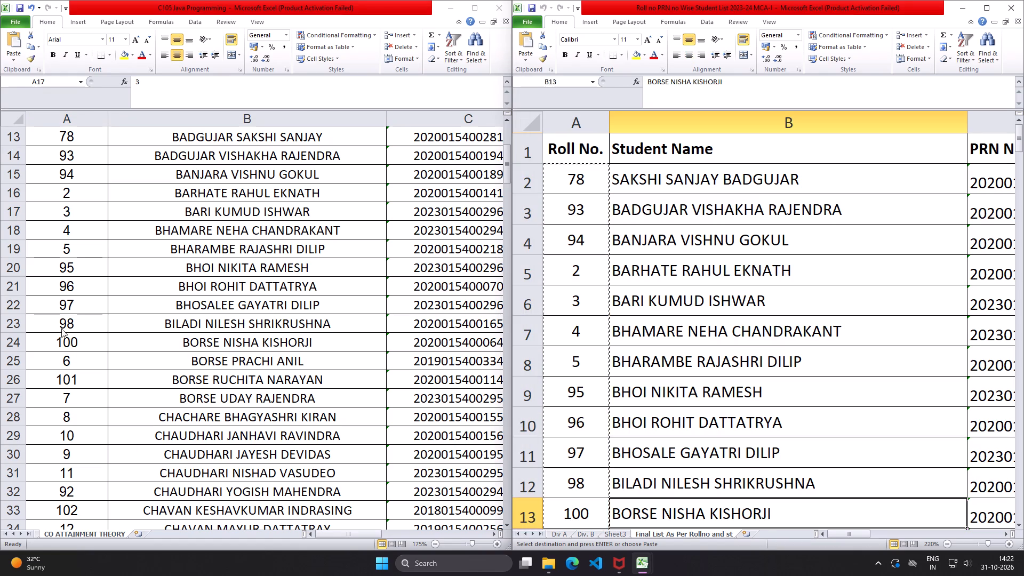
click(76, 340)
click(219, 344)
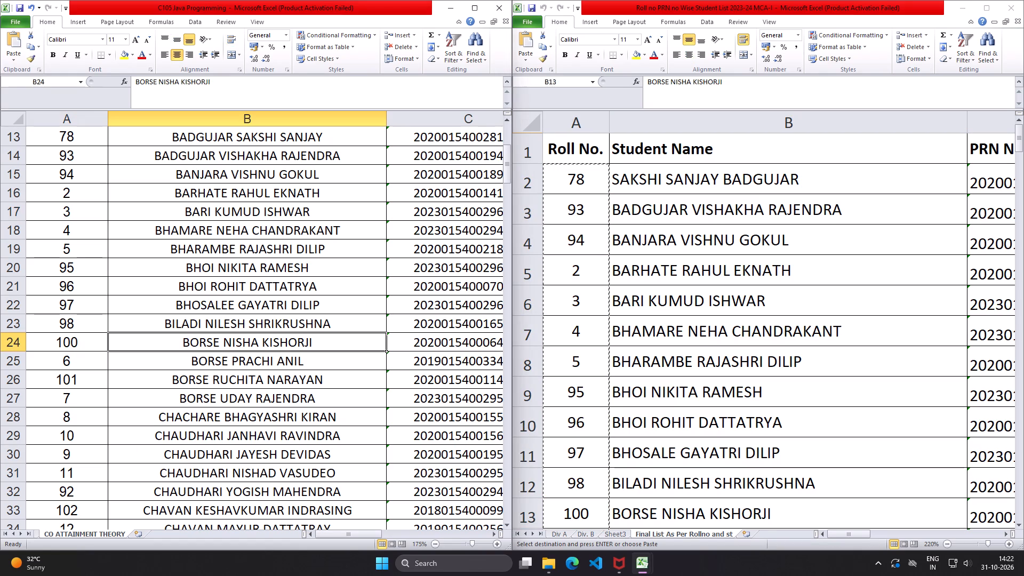
click(156, 383)
click(707, 431)
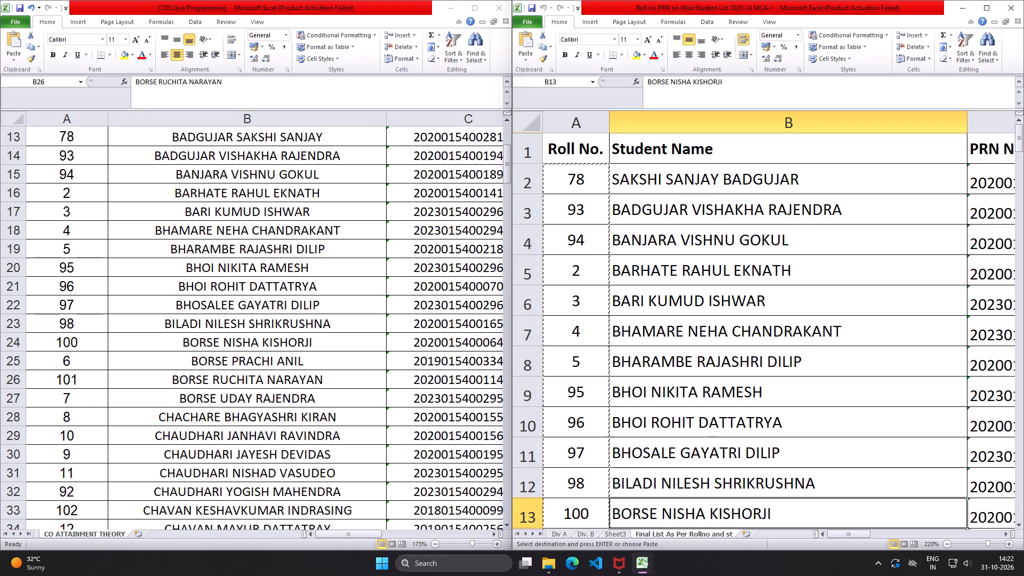
scroll(707, 431, down, 3)
click(664, 311)
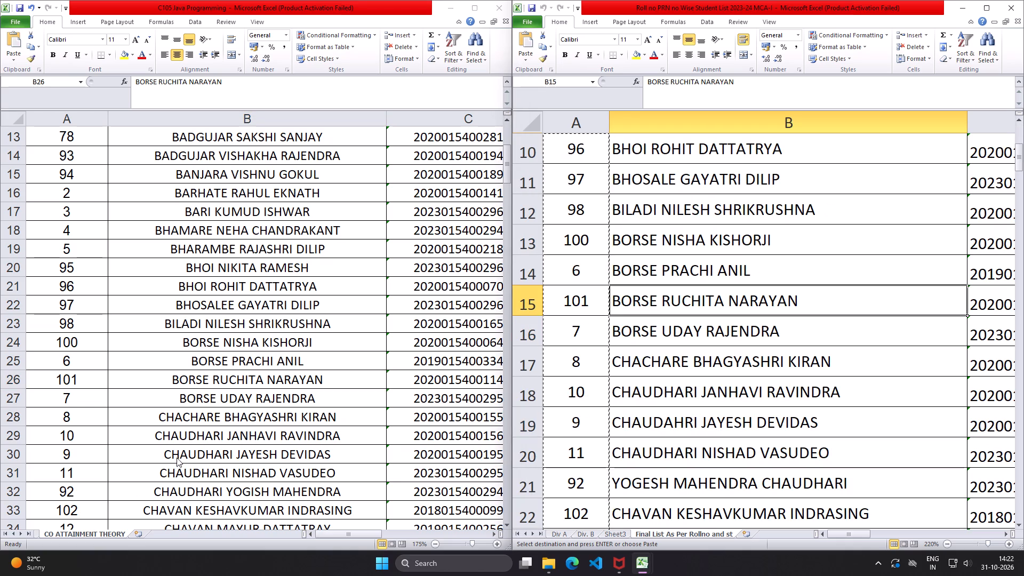
click(185, 471)
click(193, 477)
click(194, 478)
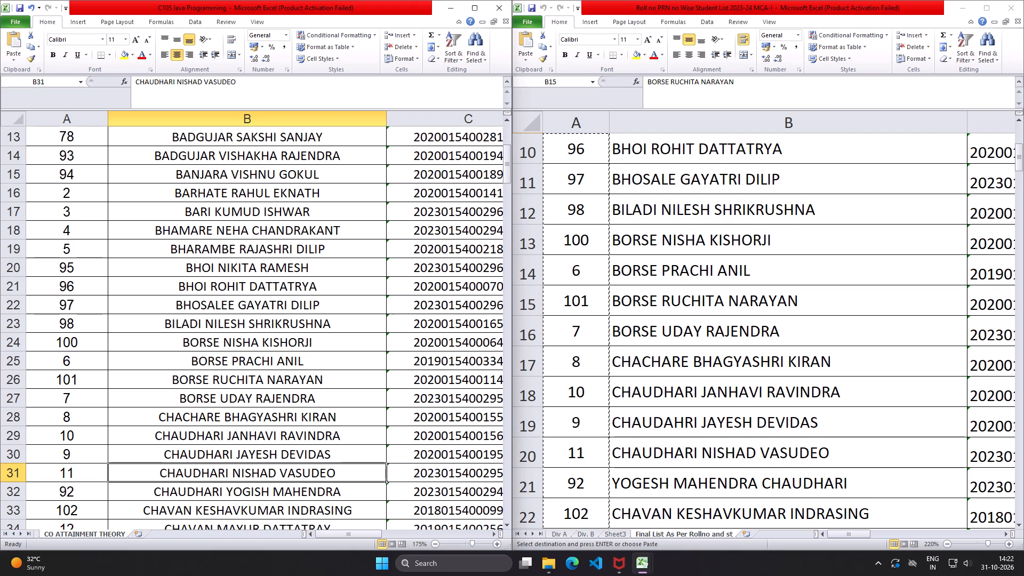
click(756, 446)
click(695, 458)
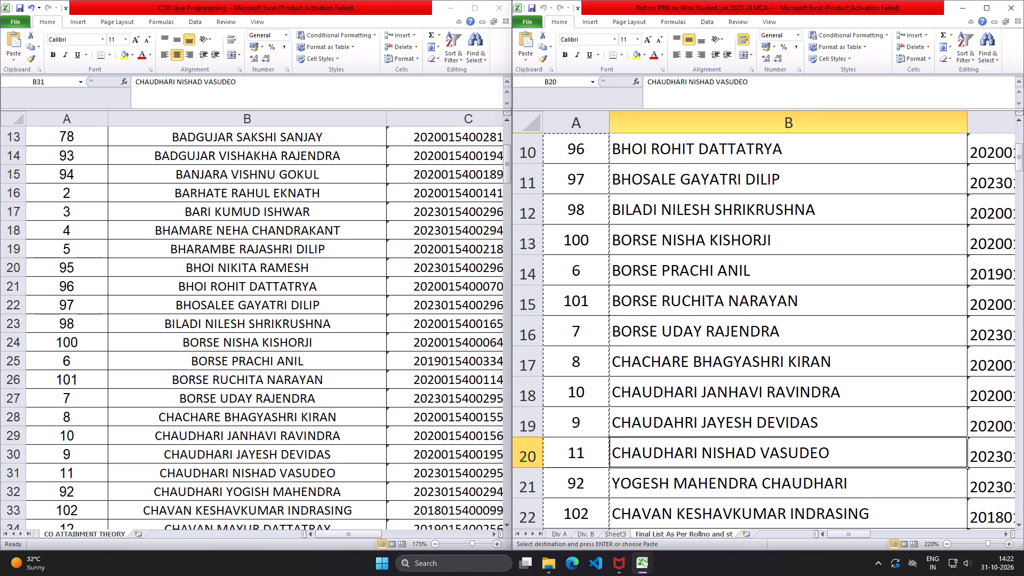
Compare the roll numbers and names in rows 36 to 47 of the C105 workbook with rows 25 to 36 of the roll number list.
scroll(694, 458, down, 5)
click(694, 458)
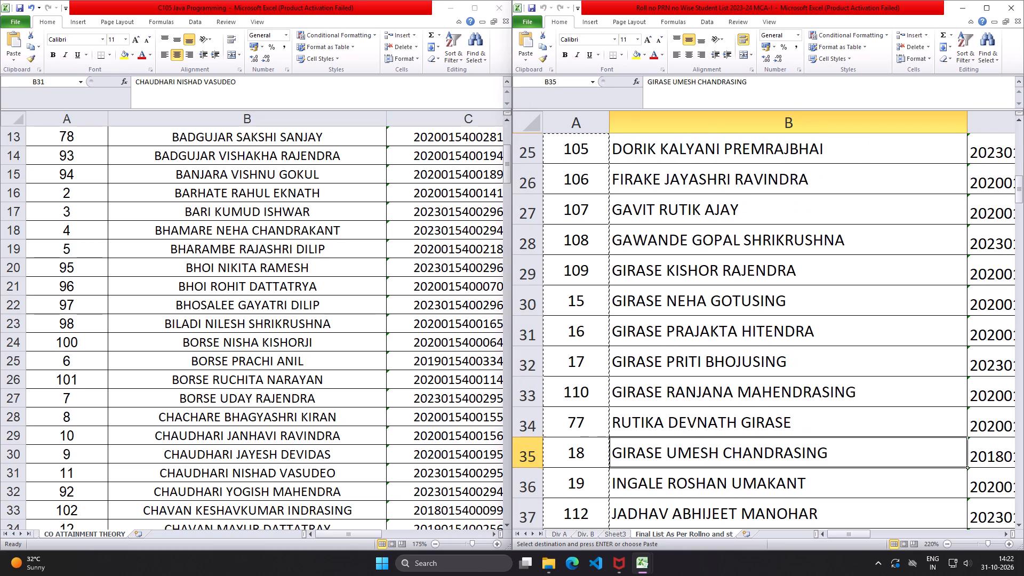
click(228, 441)
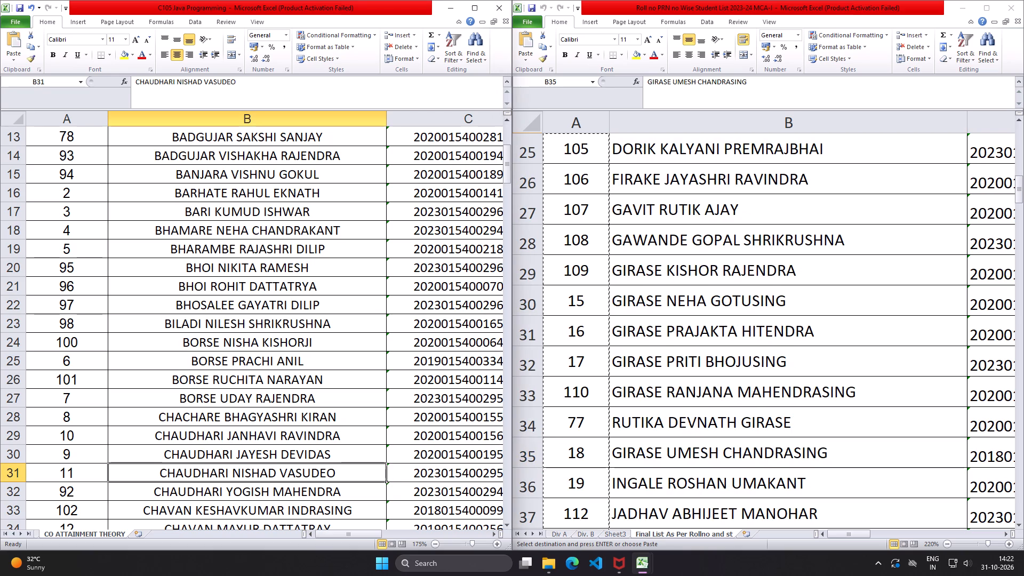
scroll(228, 441, down, 3)
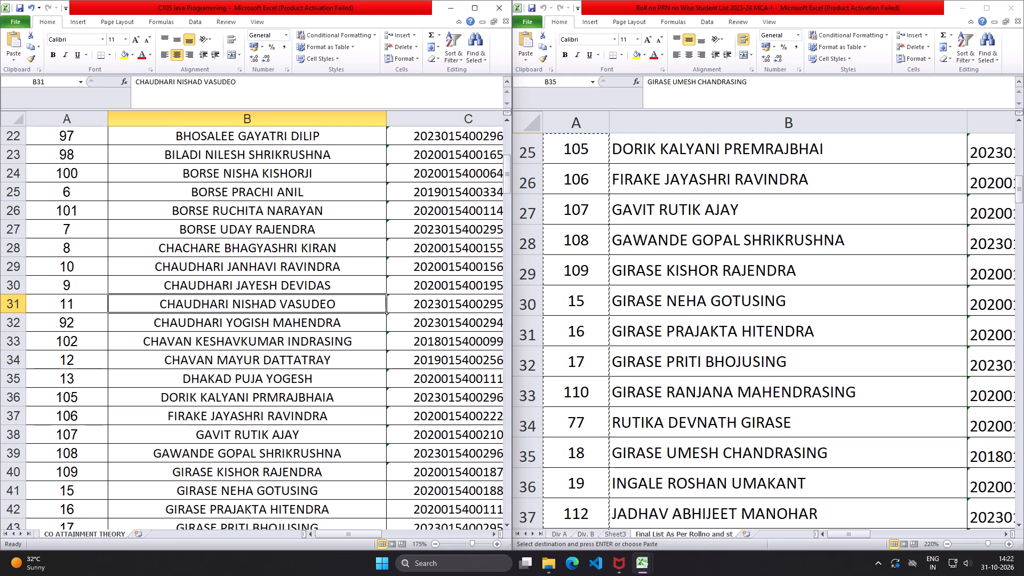
scroll(83, 290, up, 4)
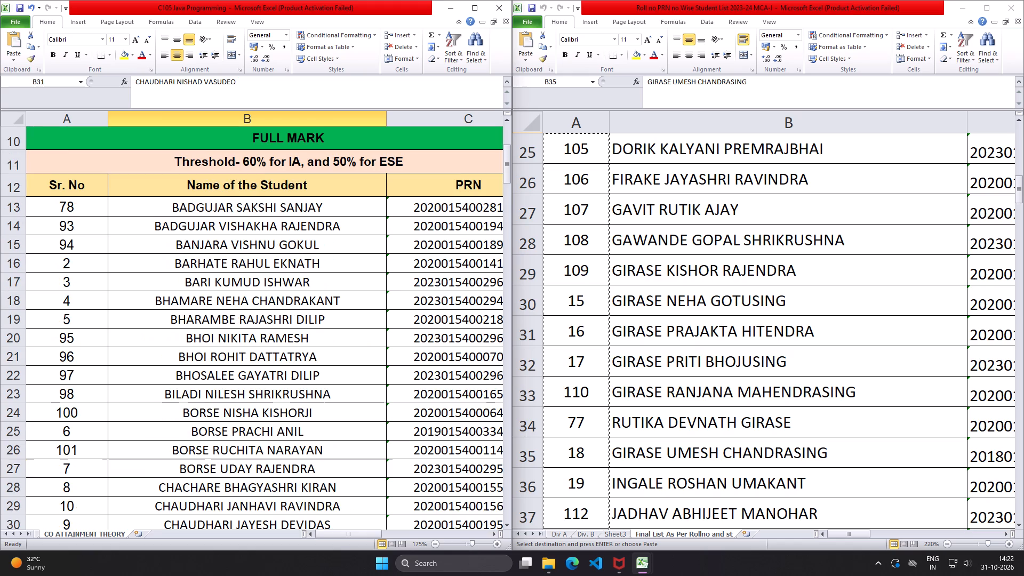
scroll(83, 290, down, 5)
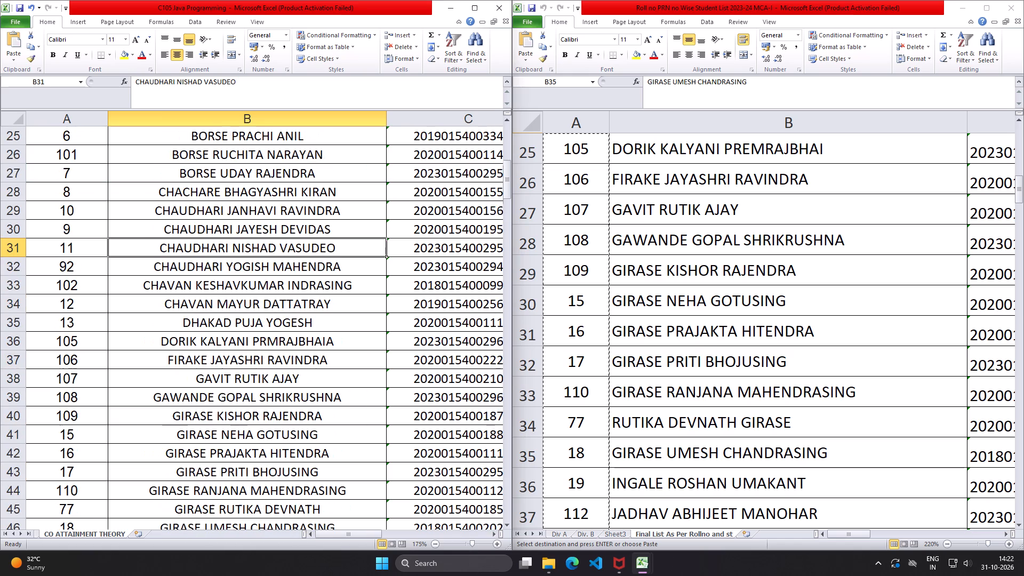
scroll(86, 299, down, 1)
click(218, 473)
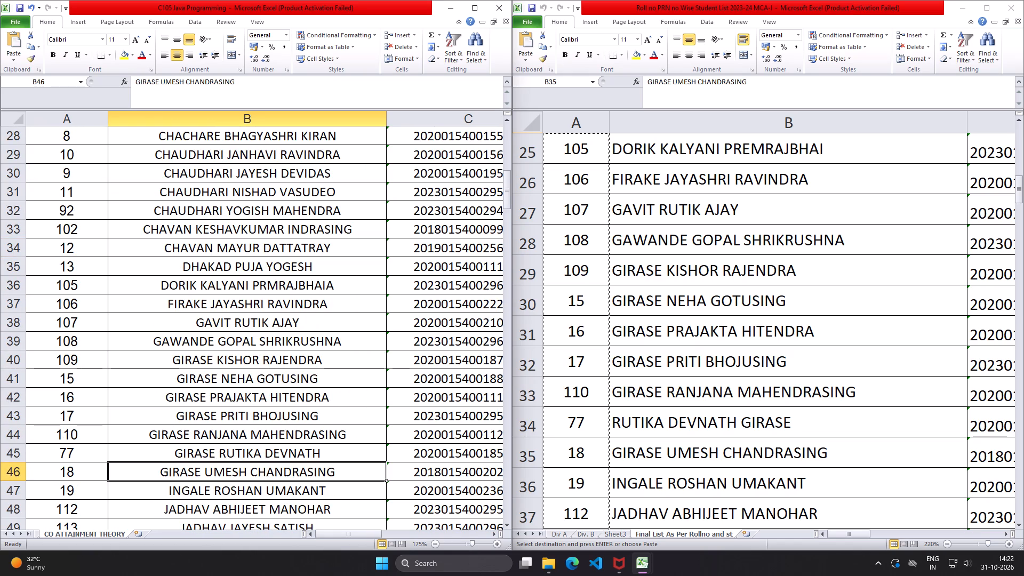
click(215, 494)
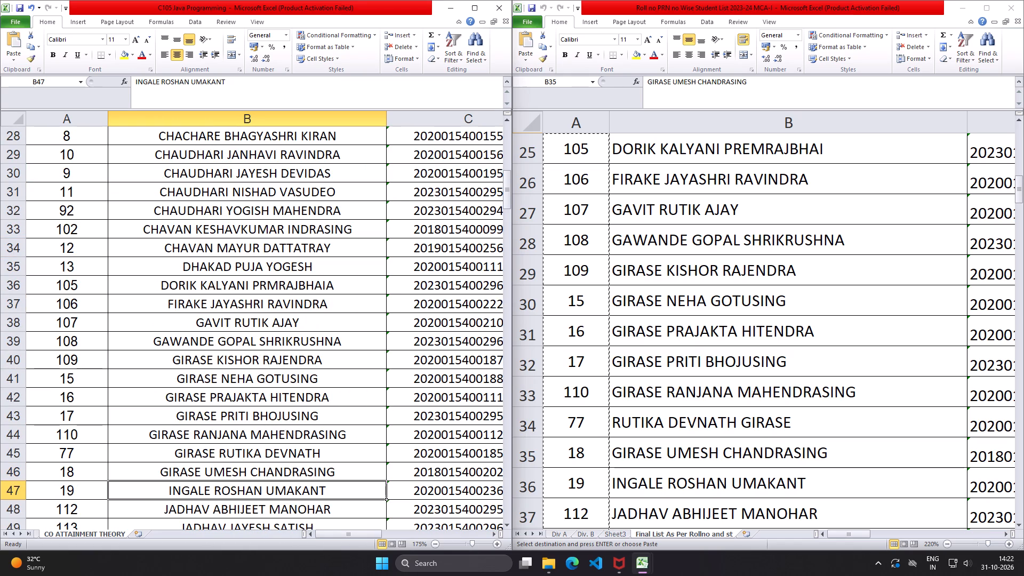
Compare the roll numbers and names in rows 54 to 62 of the C105 workbook with rows 43 to 51 of the roll number list.
scroll(215, 452, down, 1)
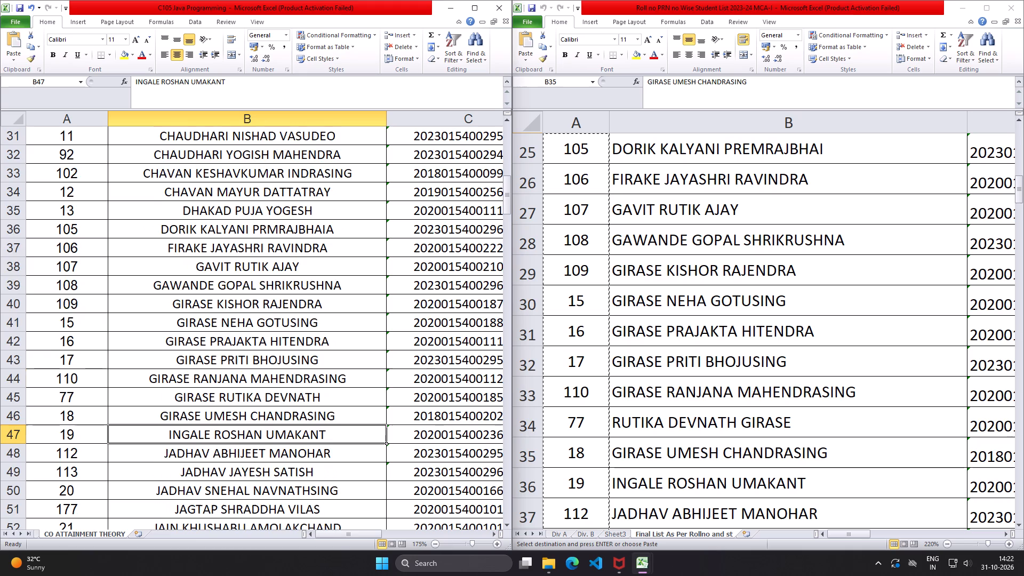
scroll(215, 452, down, 2)
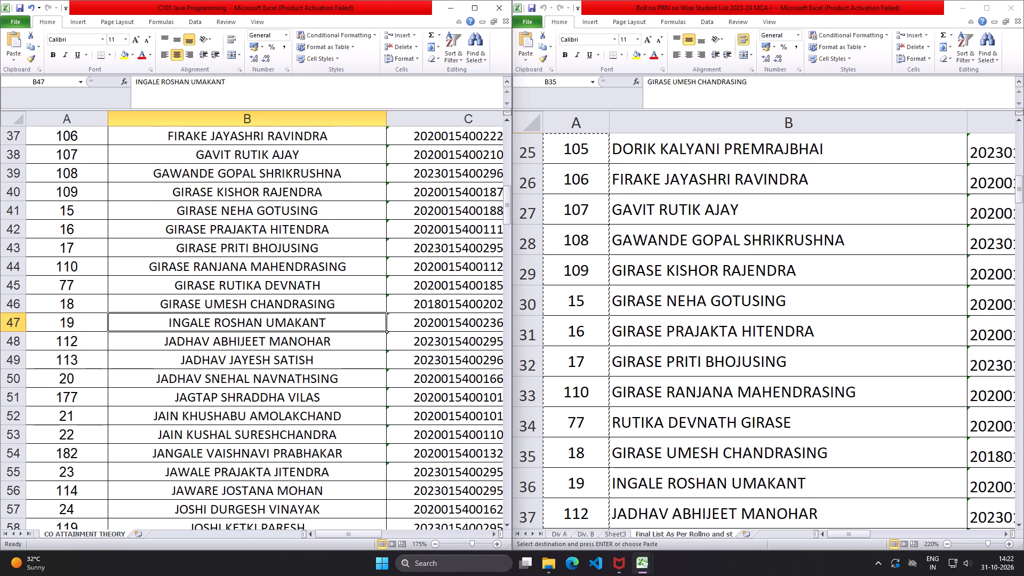
click(222, 452)
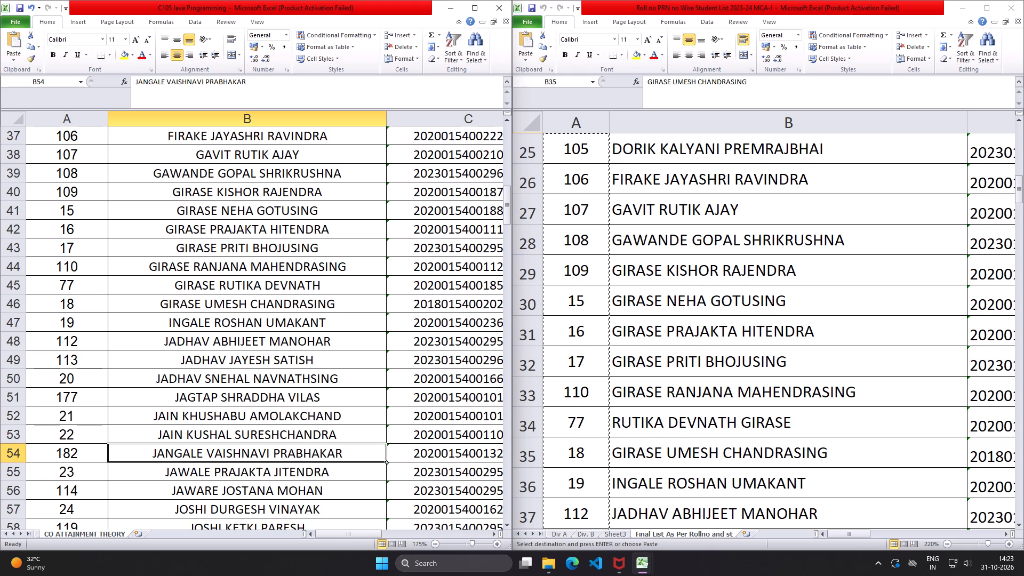
click(230, 430)
click(222, 459)
scroll(223, 459, down, 3)
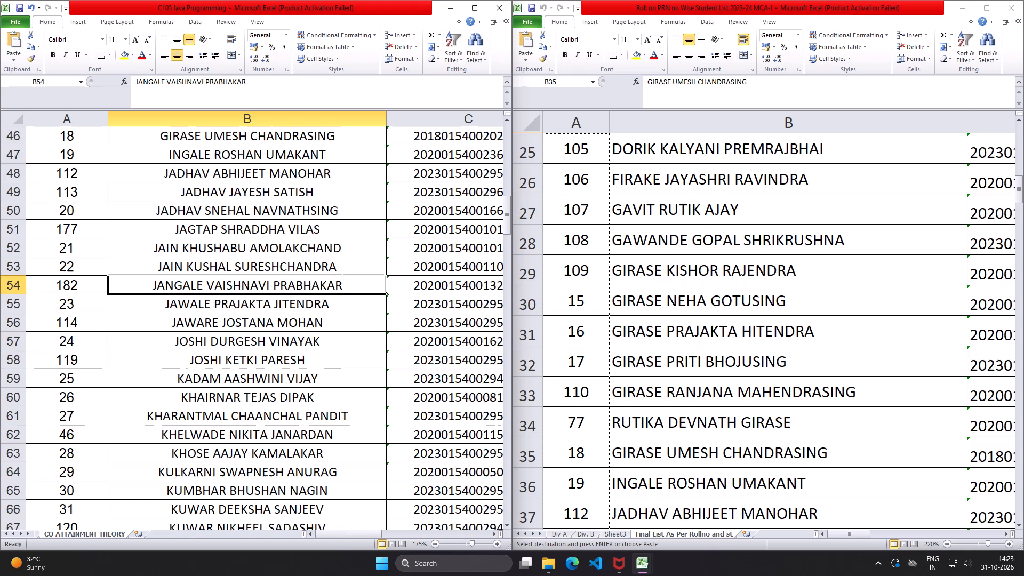
click(247, 385)
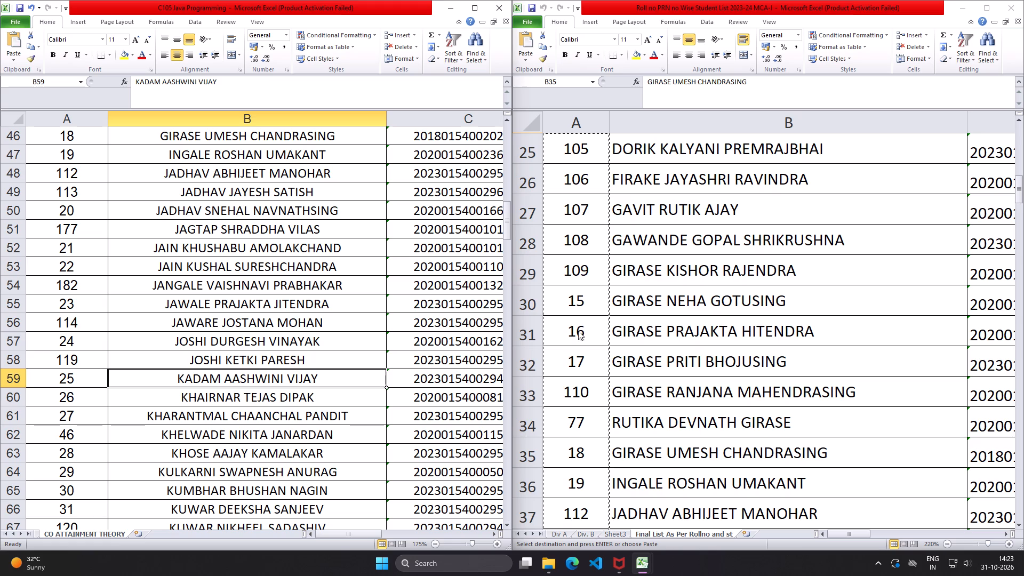
double_click(572, 343)
scroll(572, 344, down, 6)
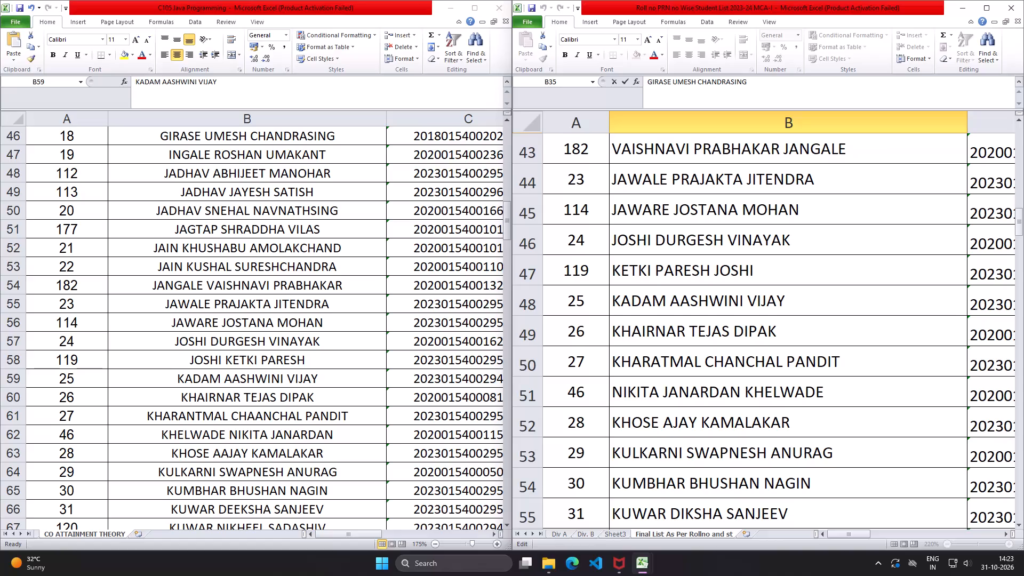
click(647, 300)
click(661, 393)
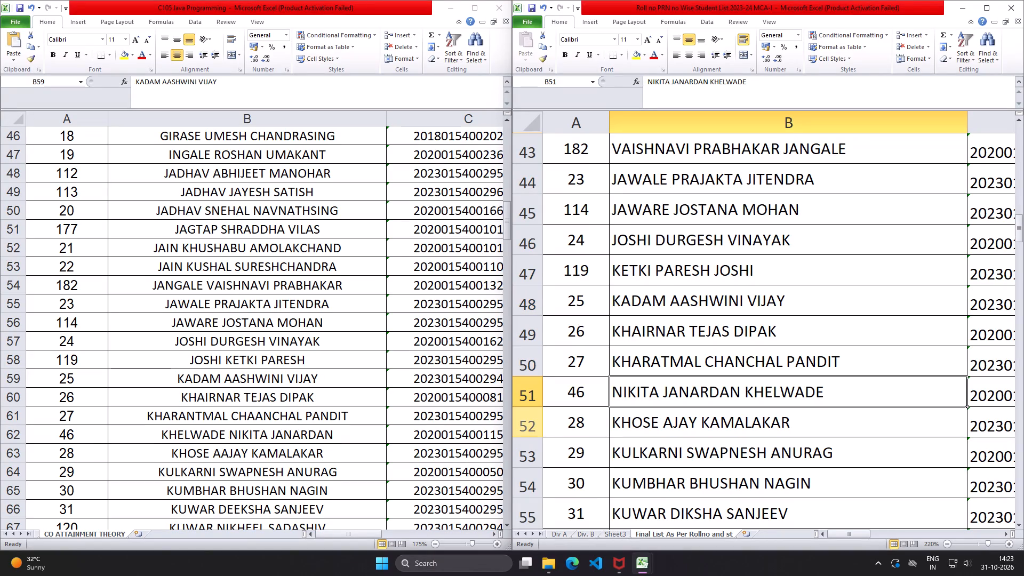
click(134, 368)
scroll(166, 473, down, 4)
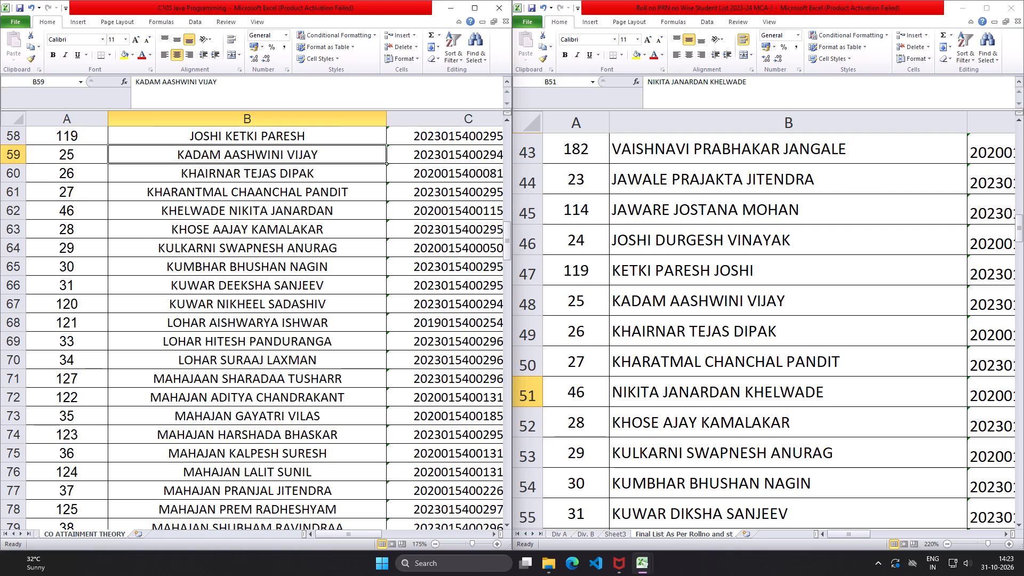
click(170, 209)
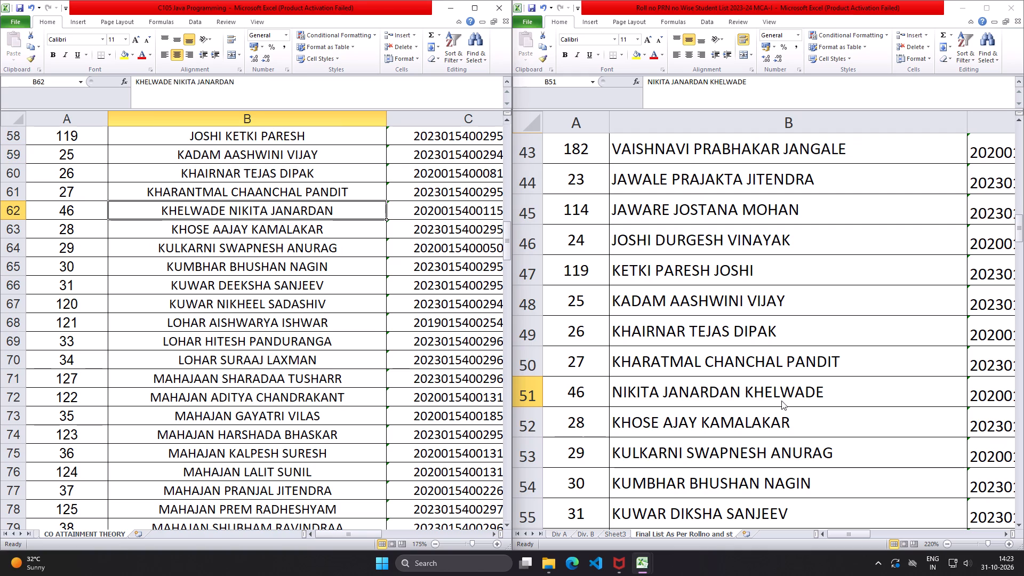
Compare the roll numbers and names in rows 65 to 71 of the C105 workbook with rows 54 to 60 of the roll number list.
click(634, 483)
click(634, 483)
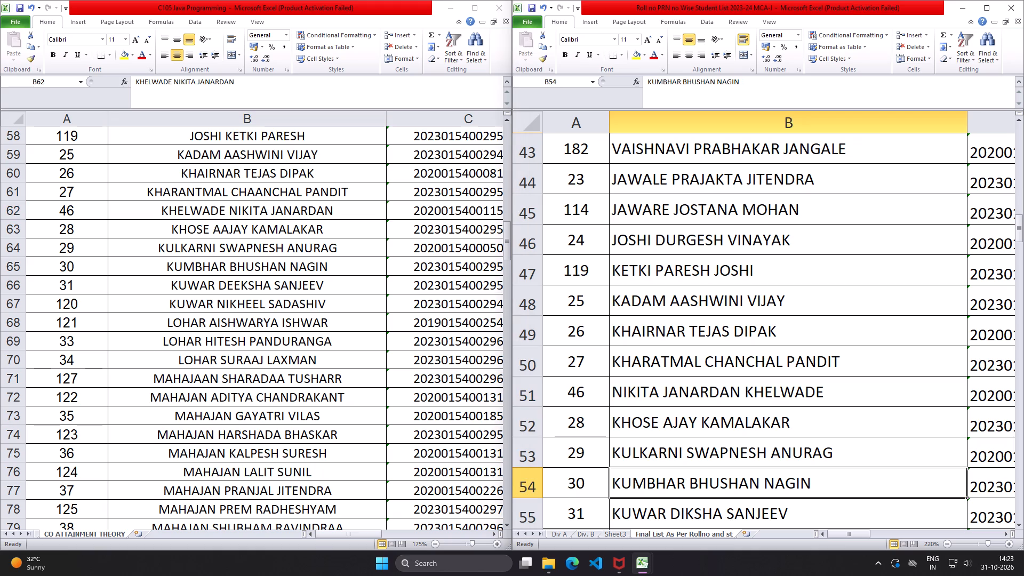
click(218, 270)
click(218, 270)
click(219, 291)
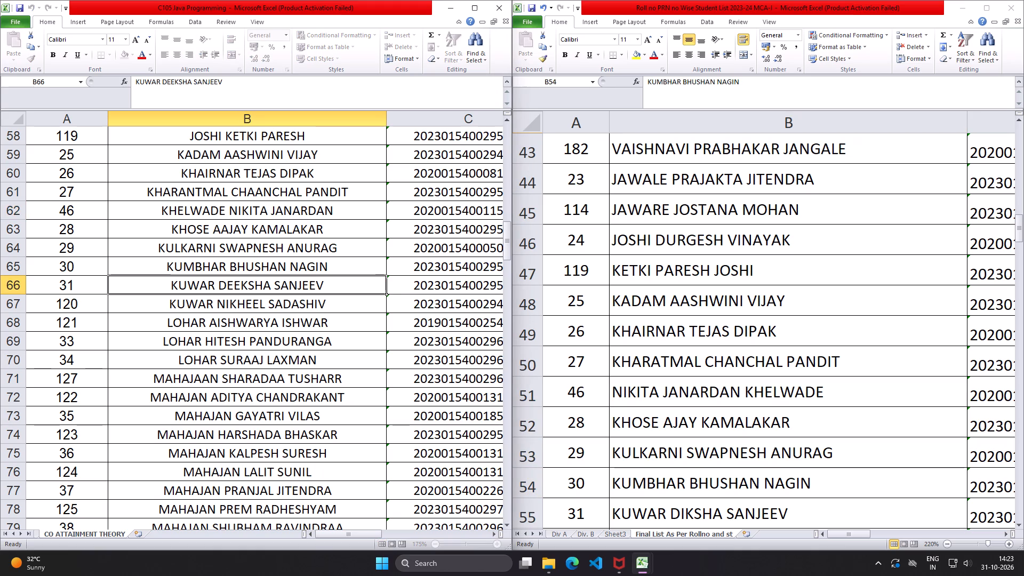
click(256, 370)
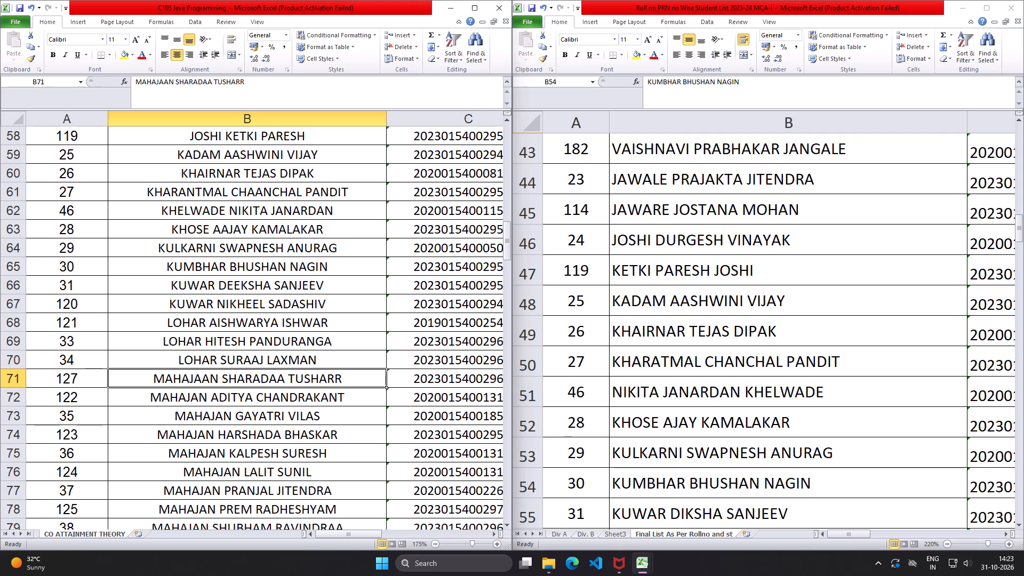
click(612, 447)
scroll(613, 446, down, 3)
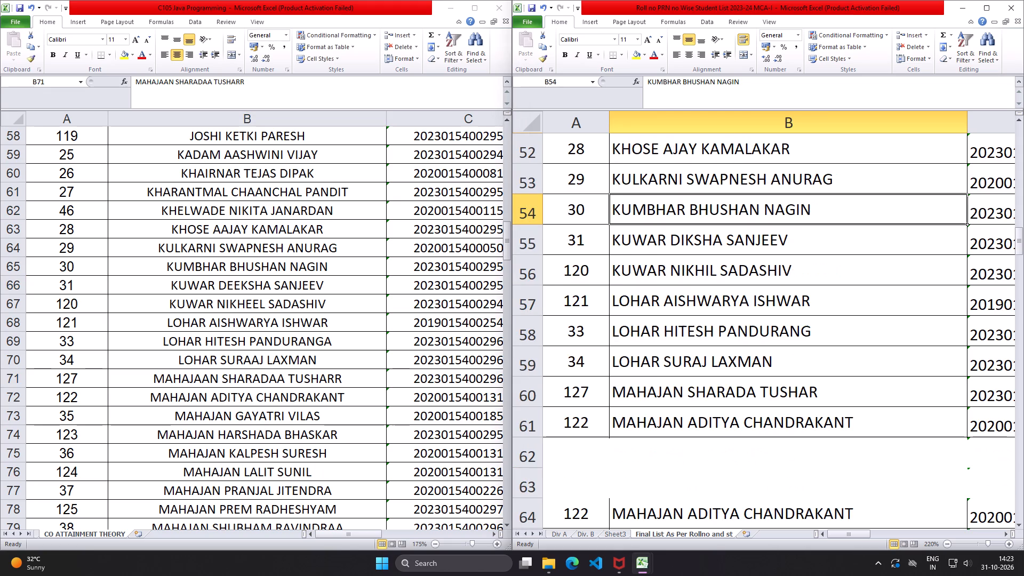
click(642, 391)
Compare the roll numbers and names in rows 76 to 83 of the C105 workbook with rows 65 to 72 of the roll number list.
scroll(646, 391, down, 4)
click(646, 391)
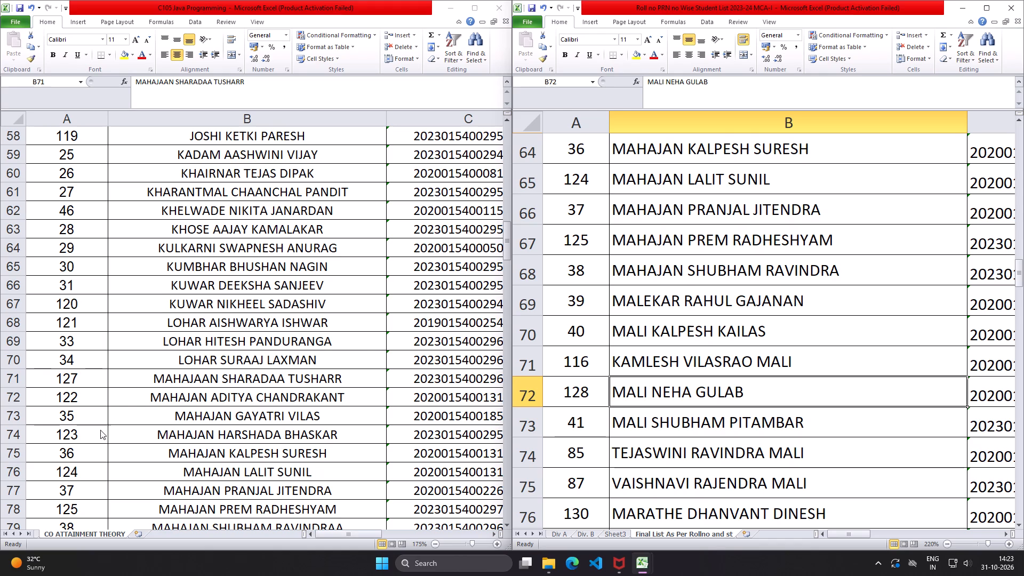
click(78, 478)
click(78, 478)
scroll(78, 478, down, 1)
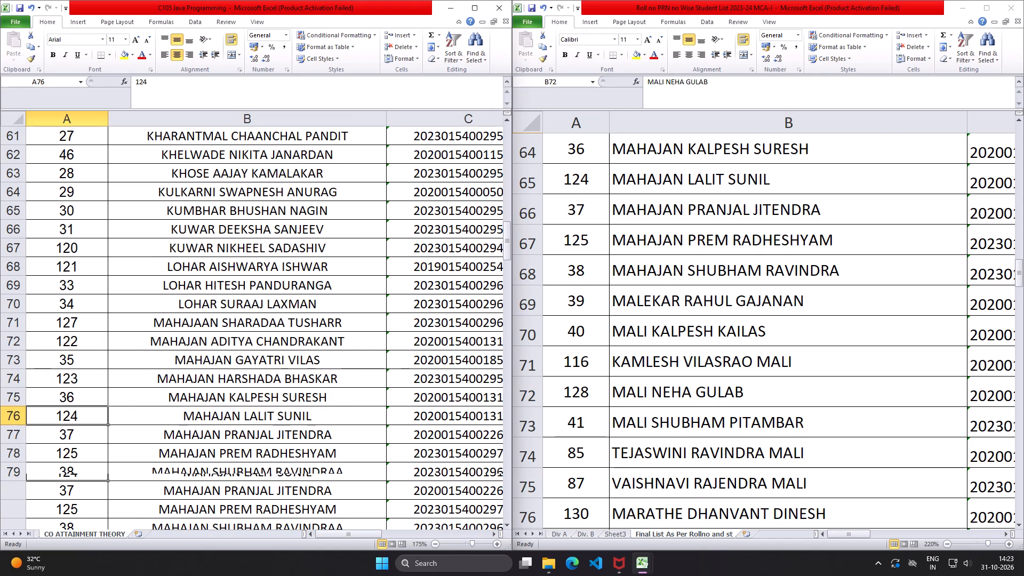
scroll(78, 478, down, 2)
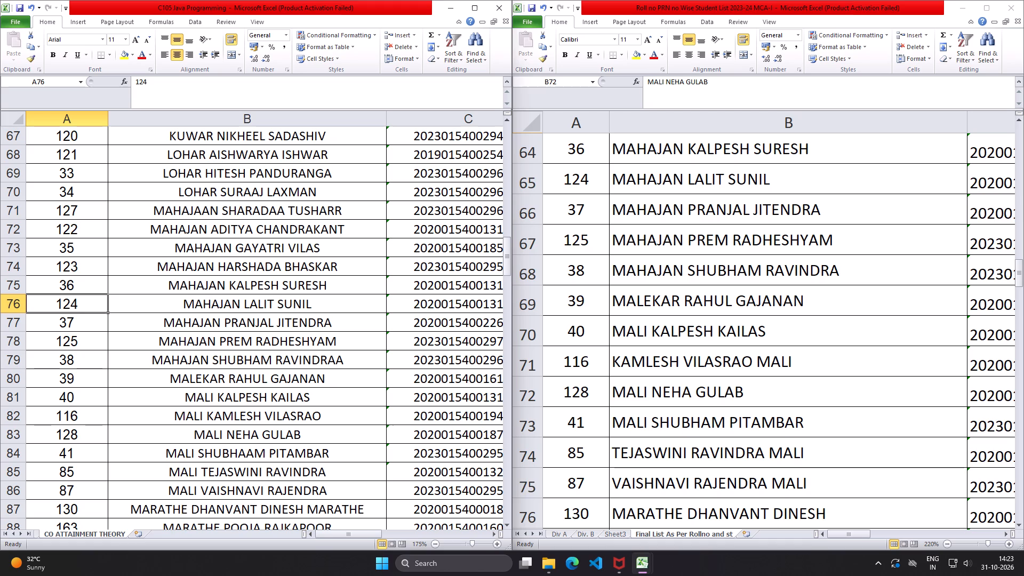
scroll(79, 478, up, 1)
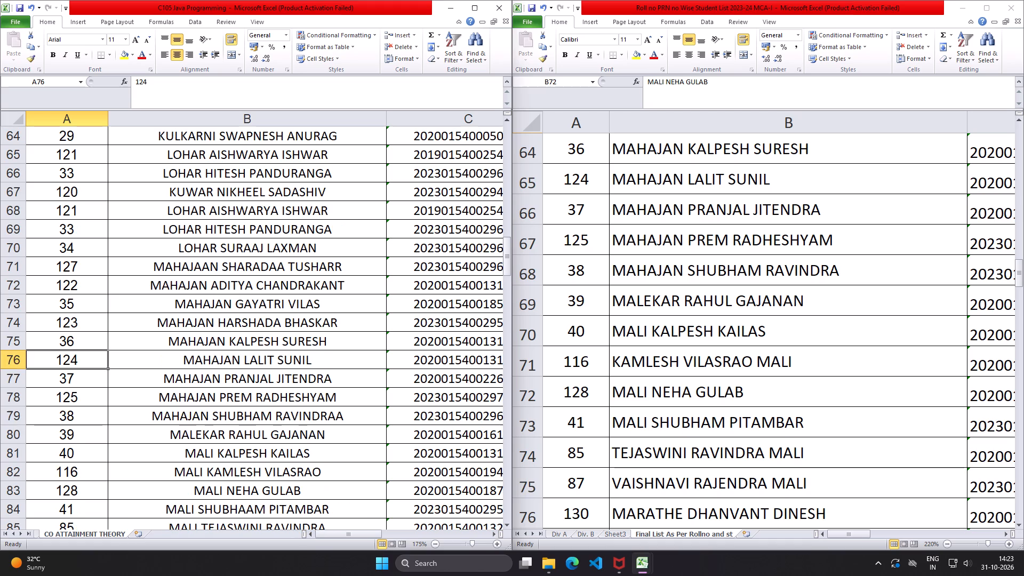
scroll(79, 478, down, 4)
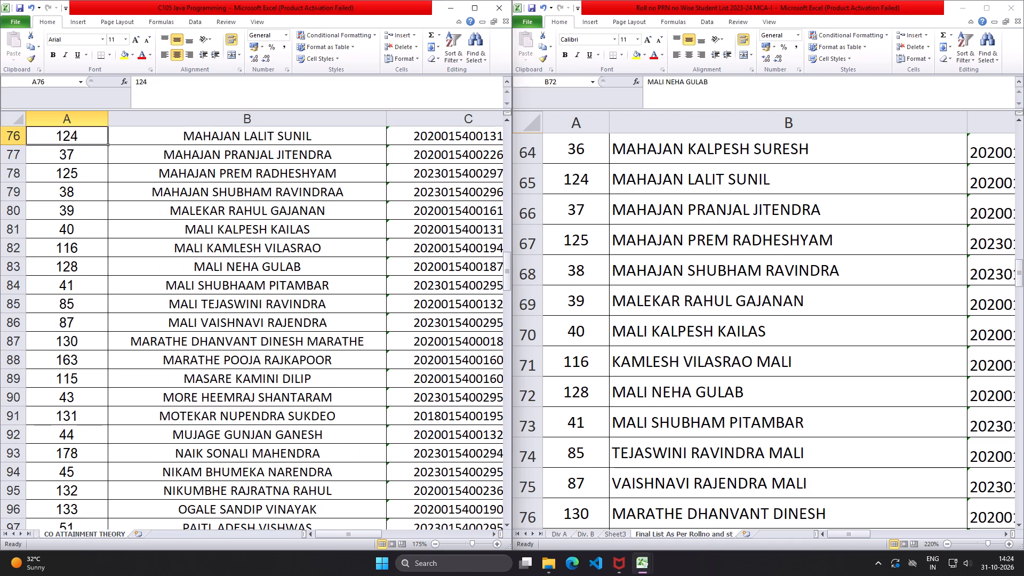
click(228, 265)
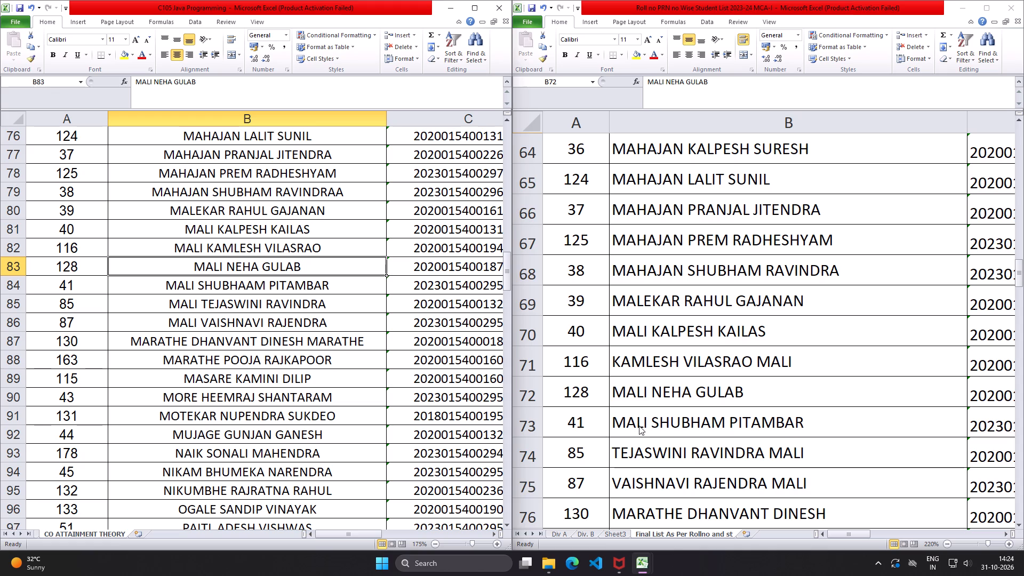
Compare the roll numbers and names in rows 87 to 93 of the C105 workbook with rows 76 to 82 of the roll number list.
click(635, 509)
click(640, 516)
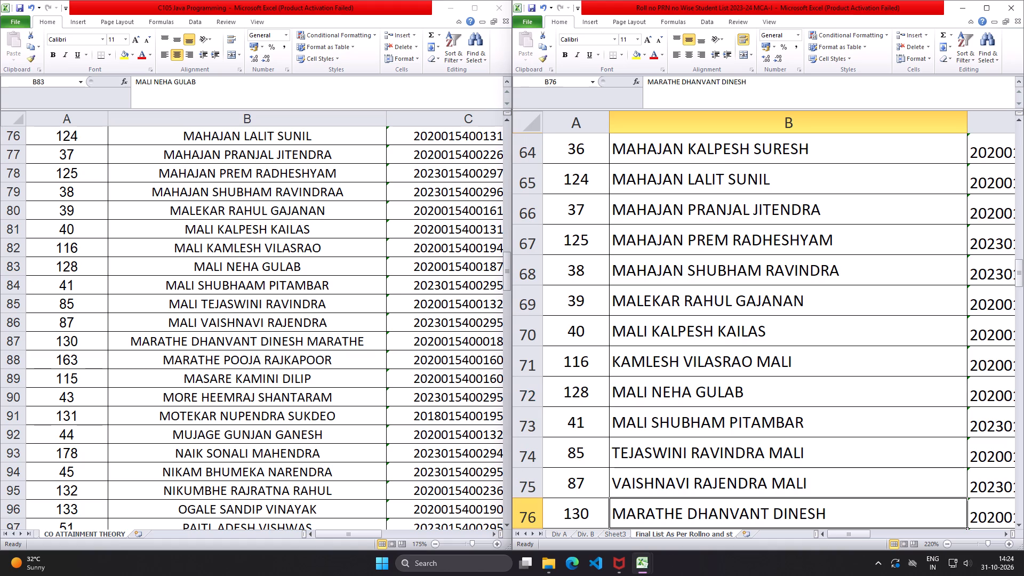
click(194, 350)
click(194, 350)
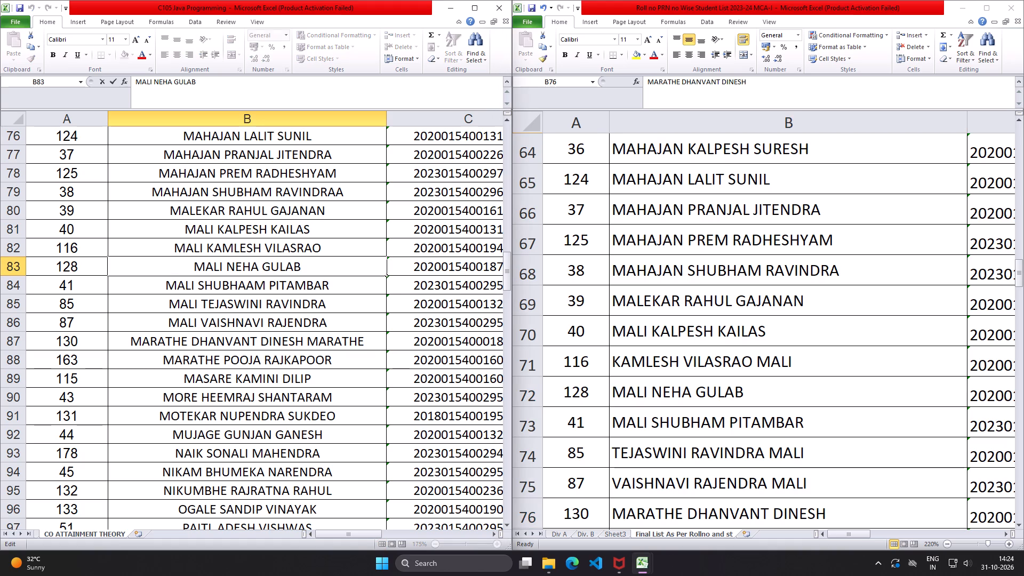
click(206, 380)
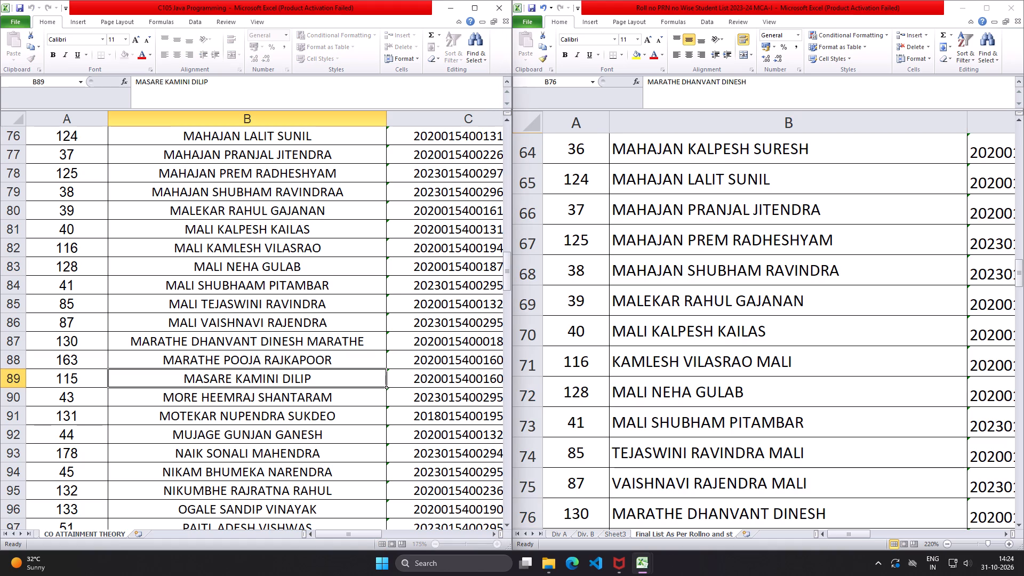
click(580, 408)
click(581, 409)
scroll(582, 409, down, 2)
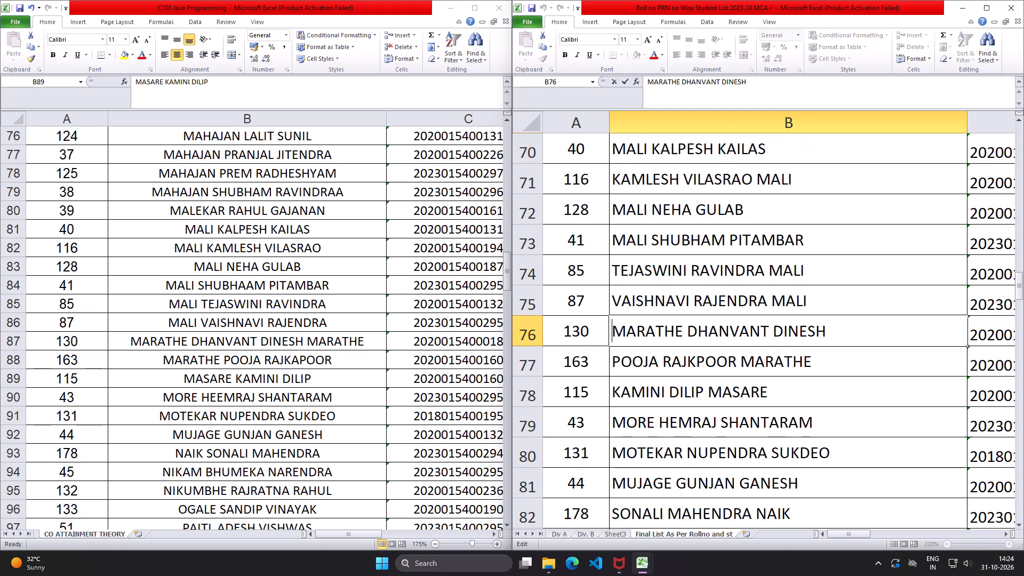
scroll(582, 409, down, 1)
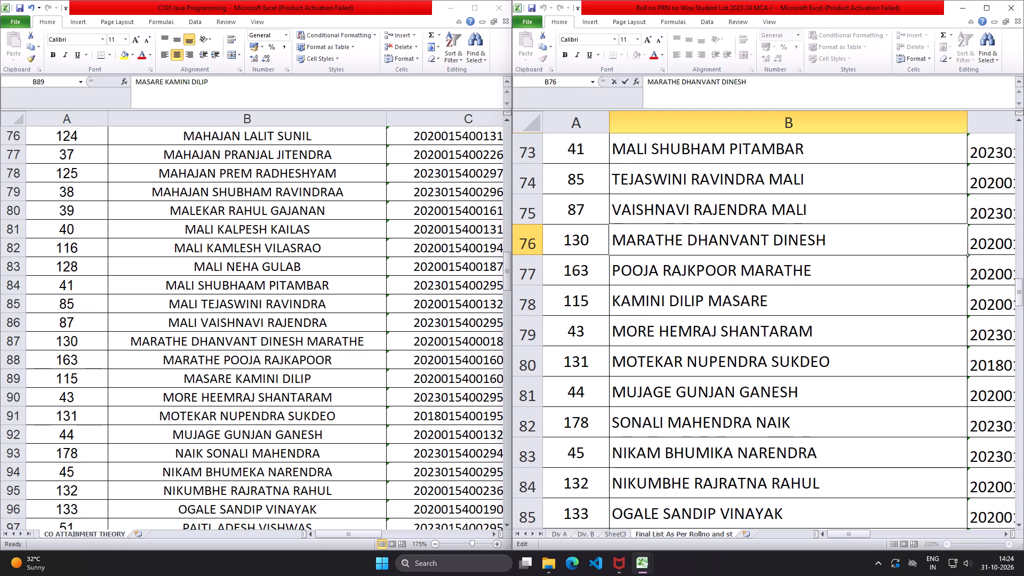
click(586, 409)
scroll(586, 409, down, 2)
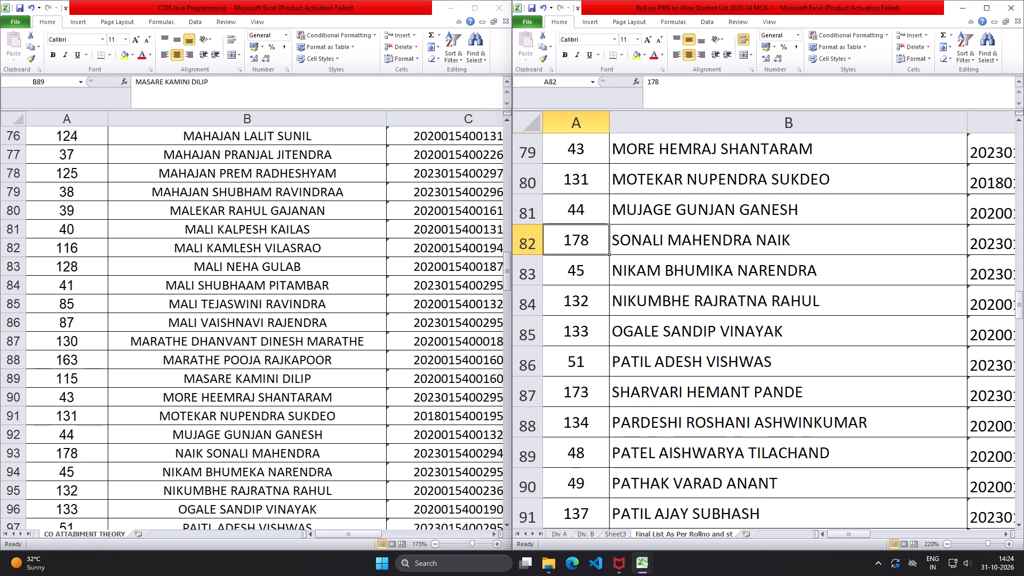
Examine the roll number list through row 115, and compare its row 78 with row 89 of the C105 workbook.
scroll(586, 409, down, 3)
scroll(587, 410, up, 2)
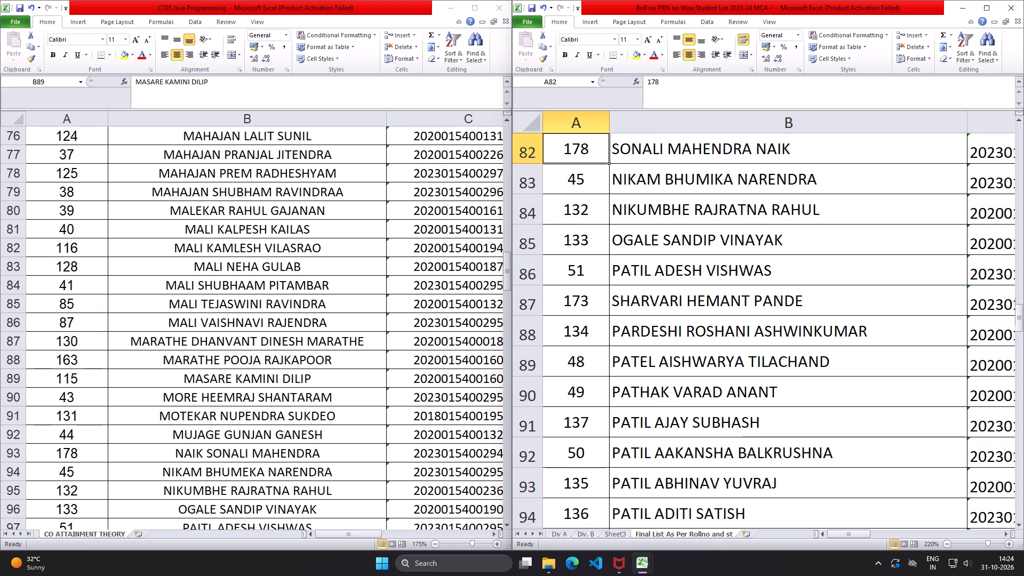
scroll(587, 411, up, 1)
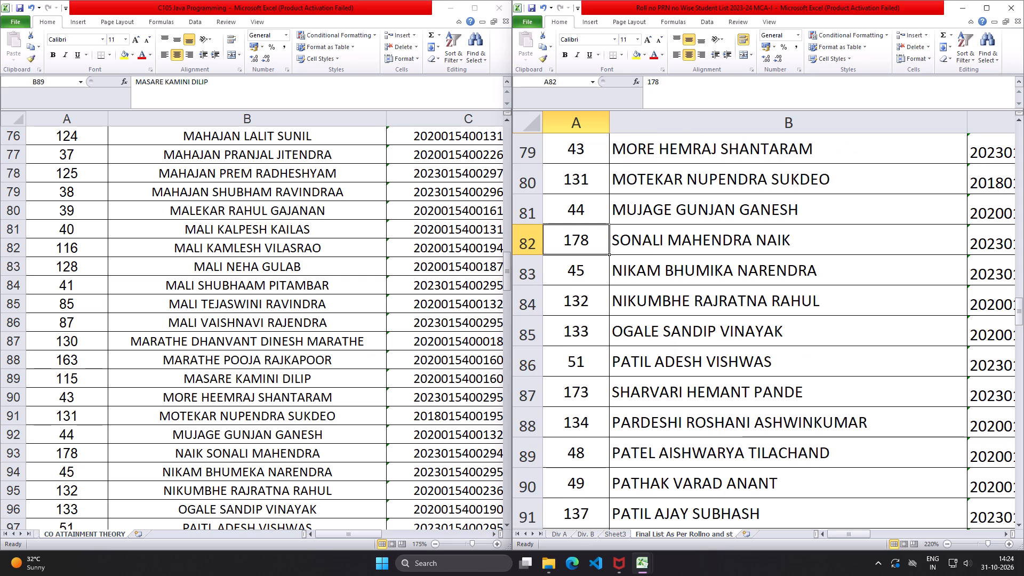
scroll(587, 411, up, 1)
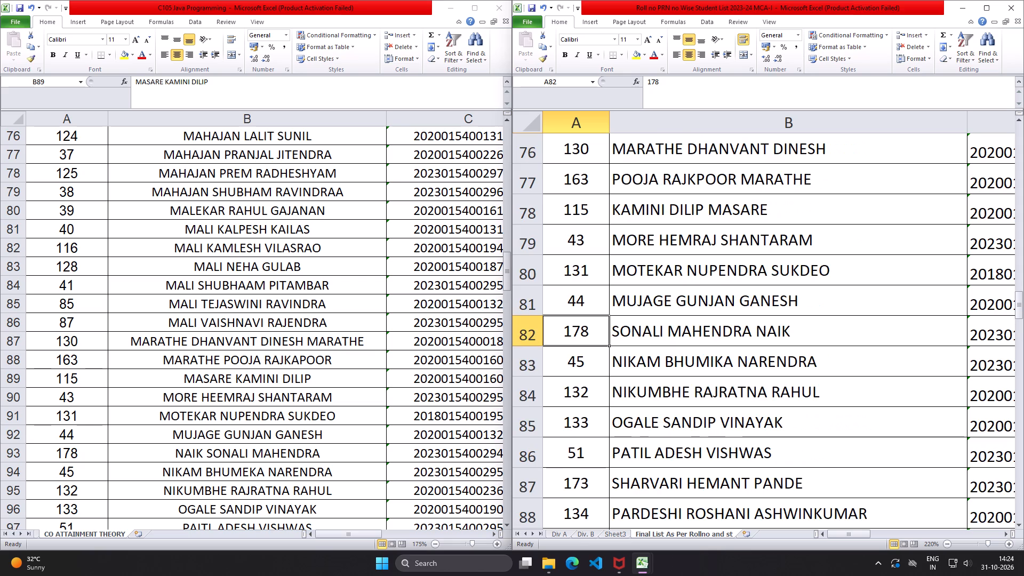
scroll(591, 412, down, 4)
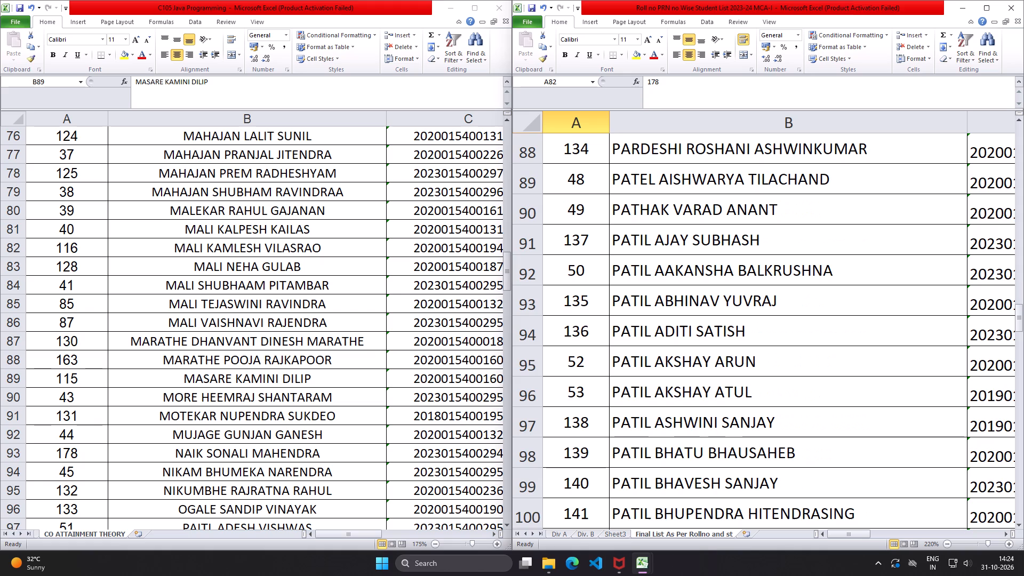
scroll(591, 412, down, 3)
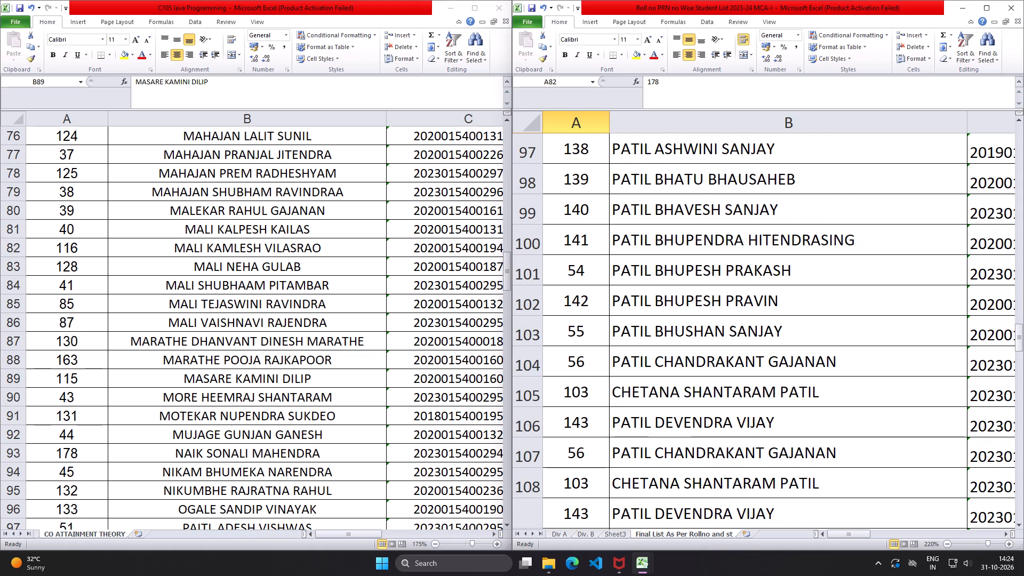
scroll(591, 412, down, 2)
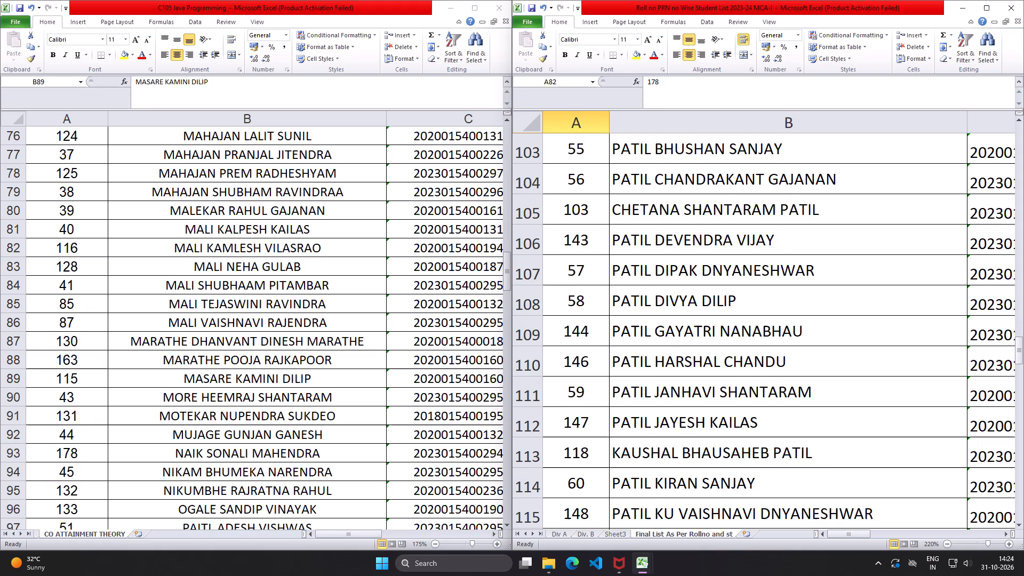
scroll(591, 412, up, 7)
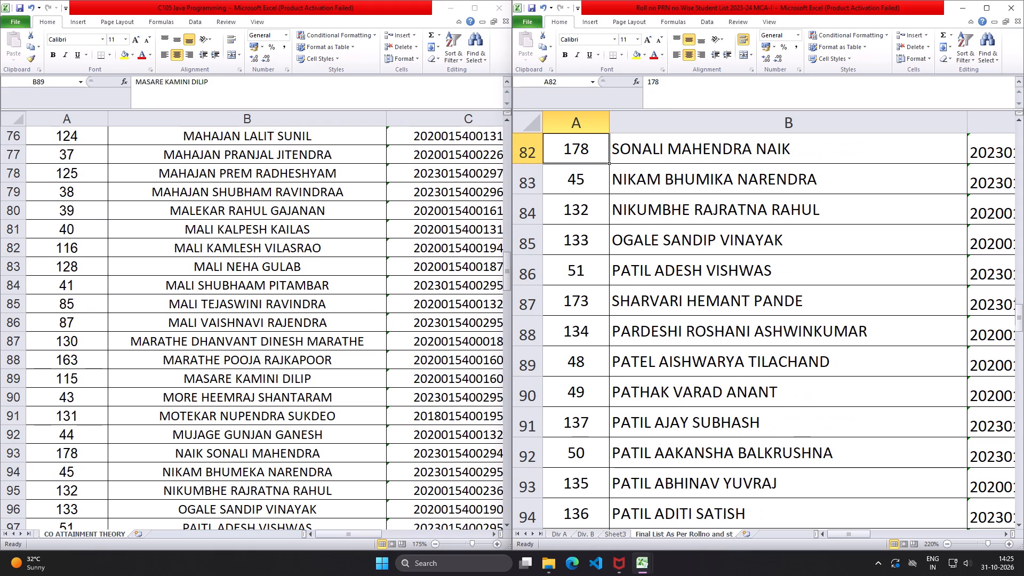
scroll(605, 418, up, 5)
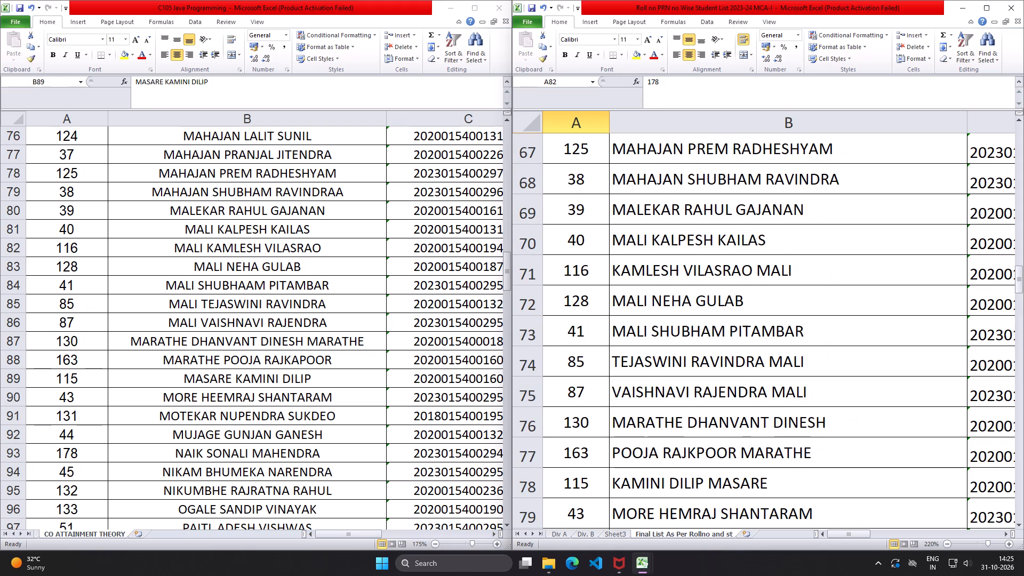
scroll(605, 418, down, 1)
scroll(637, 457, down, 1)
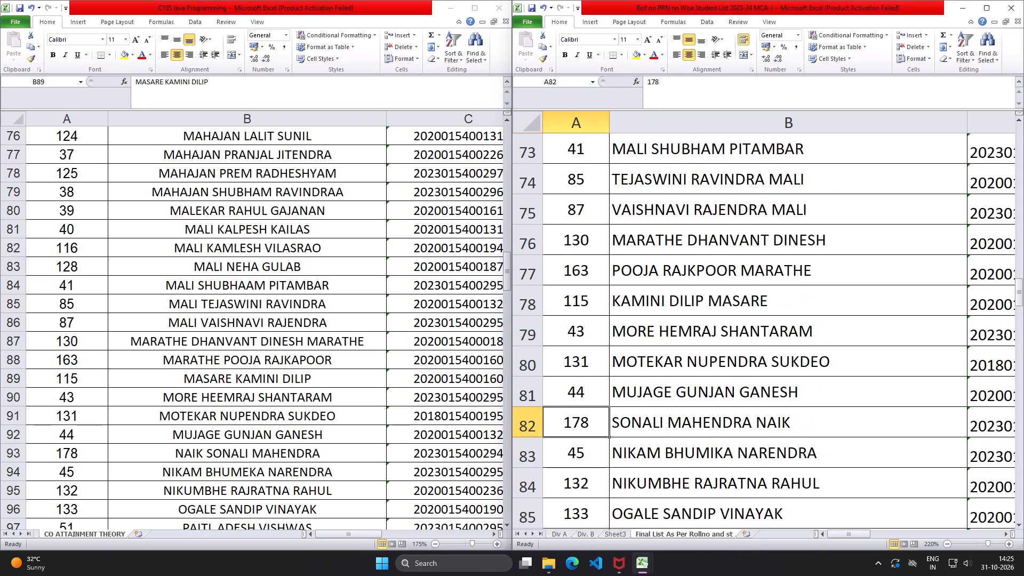
click(654, 306)
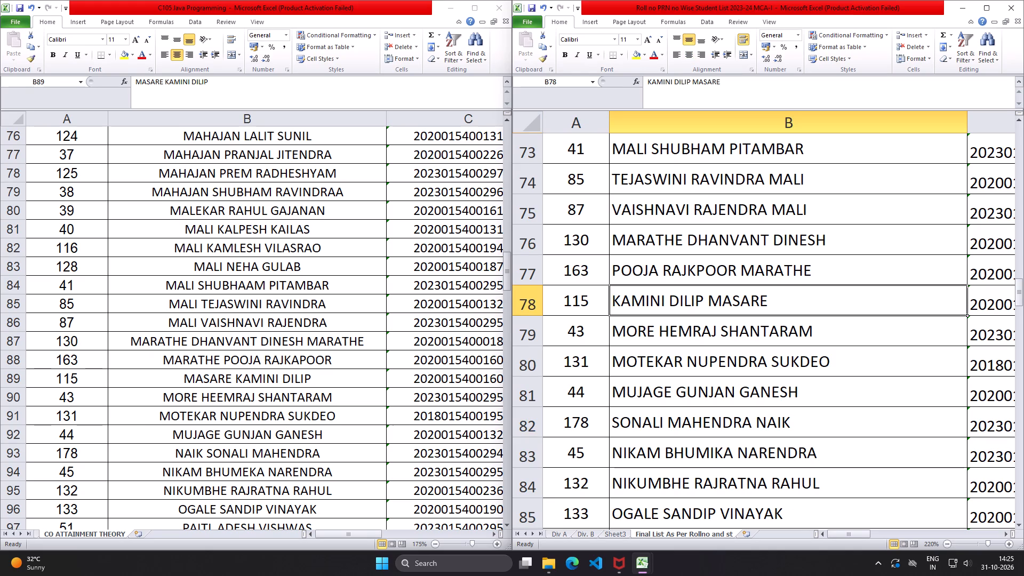
Search the C105 workbook for roll number 52 from row 95 of the list to check that the student matches.
click(652, 375)
scroll(652, 375, down, 5)
click(654, 369)
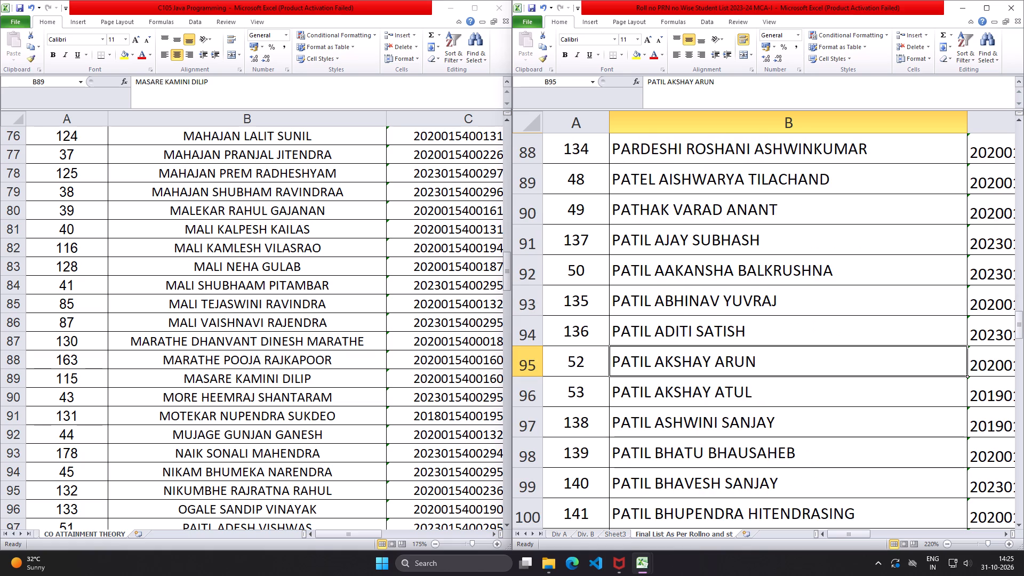
click(54, 407)
click(54, 407)
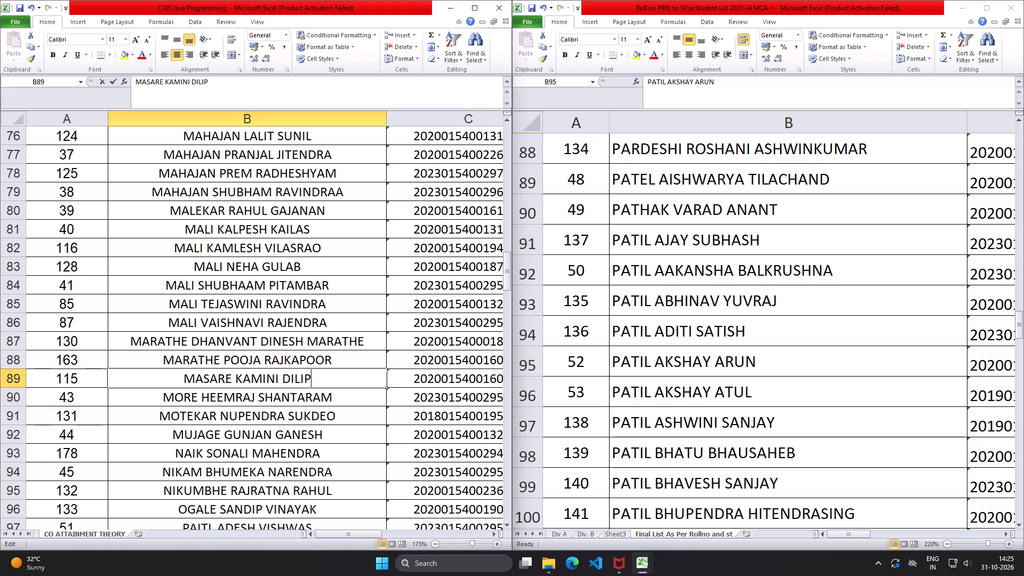
click(54, 407)
scroll(63, 424, down, 3)
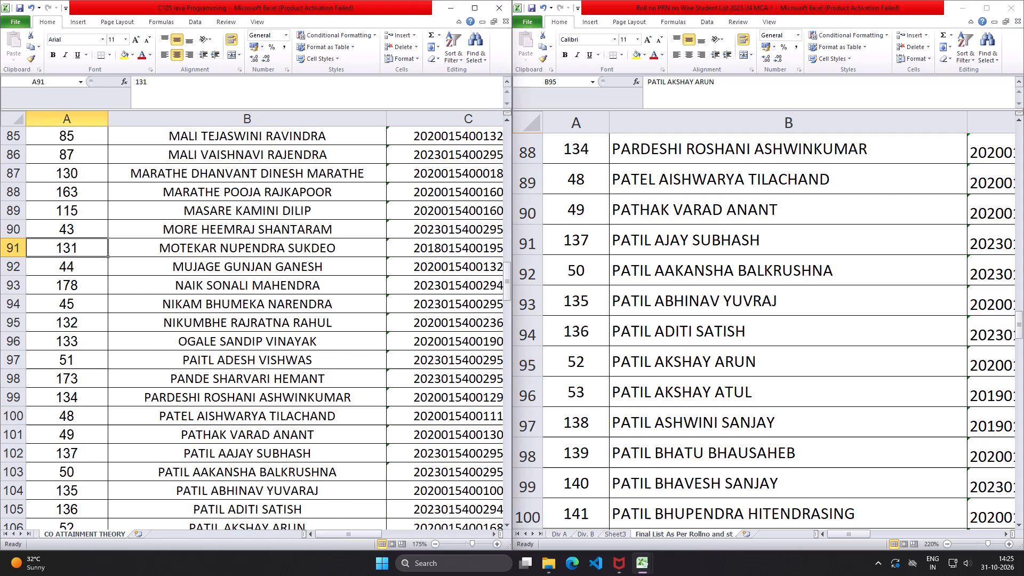
click(73, 364)
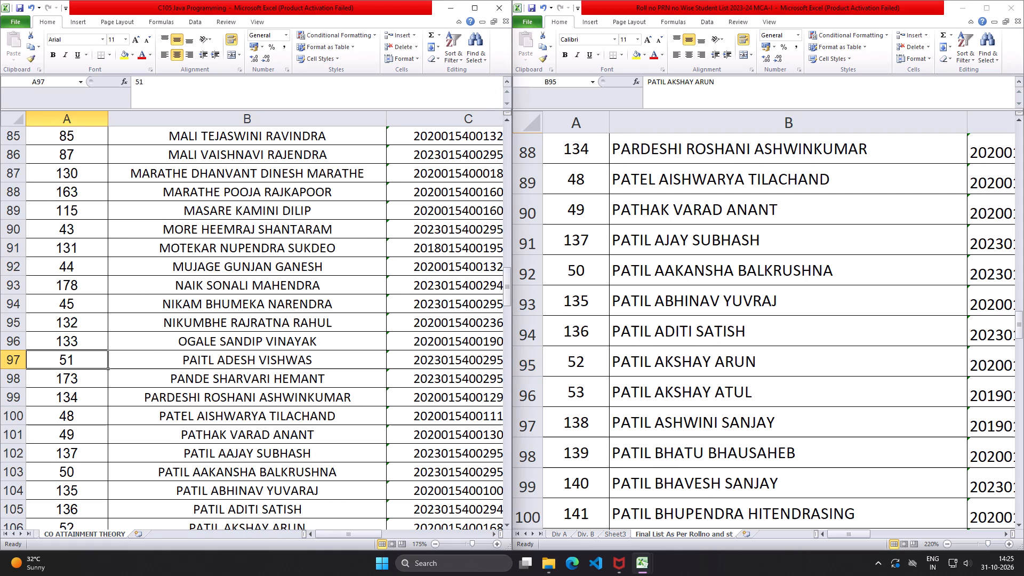
key(ctrl+f)
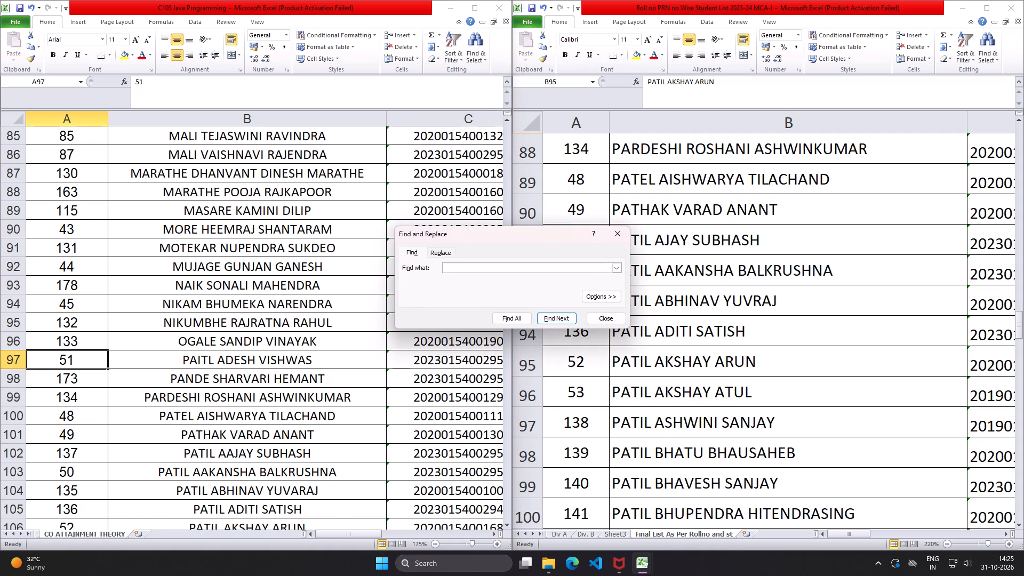
text(52)
key(Return)
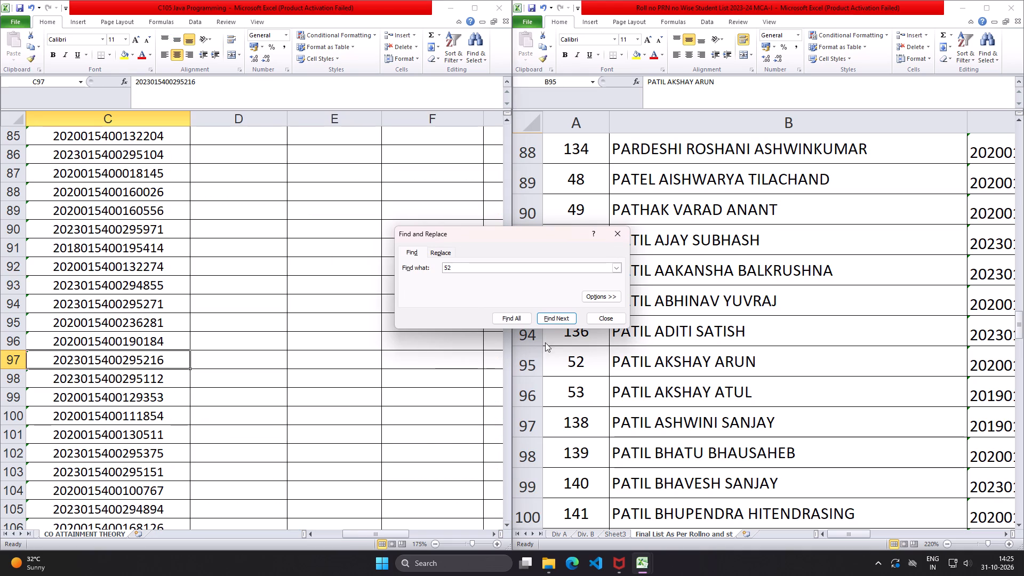
click(554, 319)
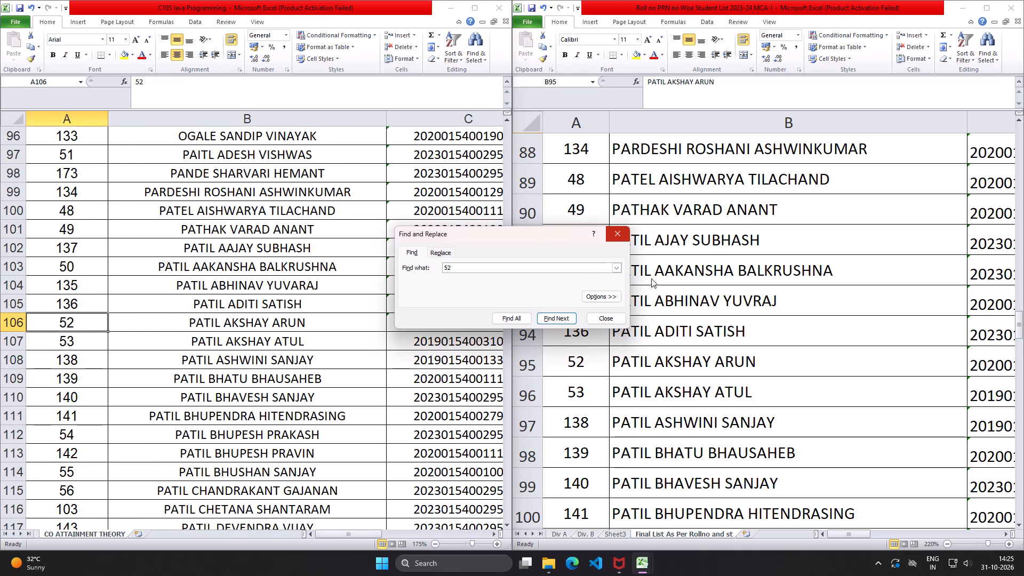
click(716, 399)
scroll(715, 400, down, 2)
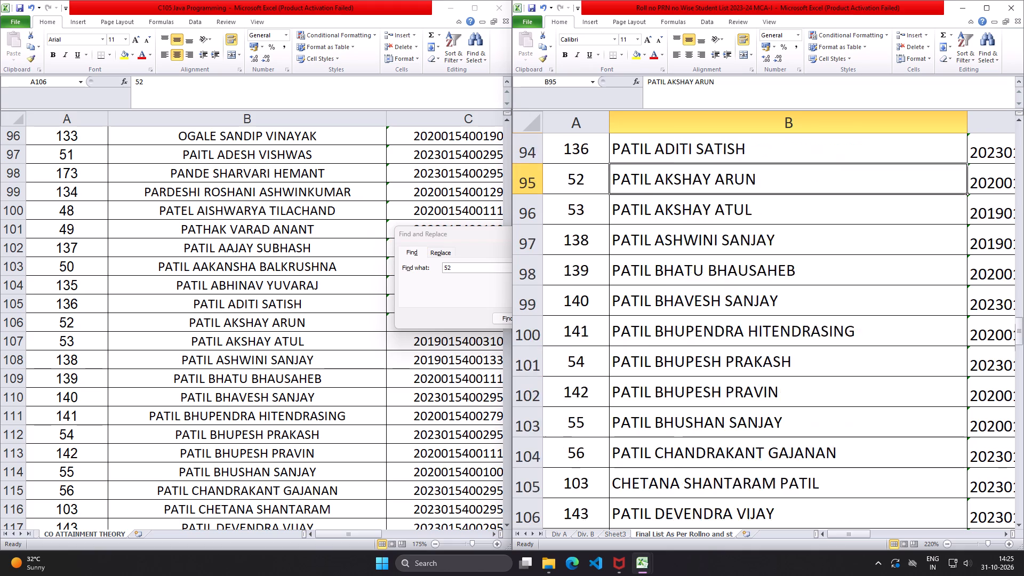
scroll(715, 400, down, 1)
click(715, 400)
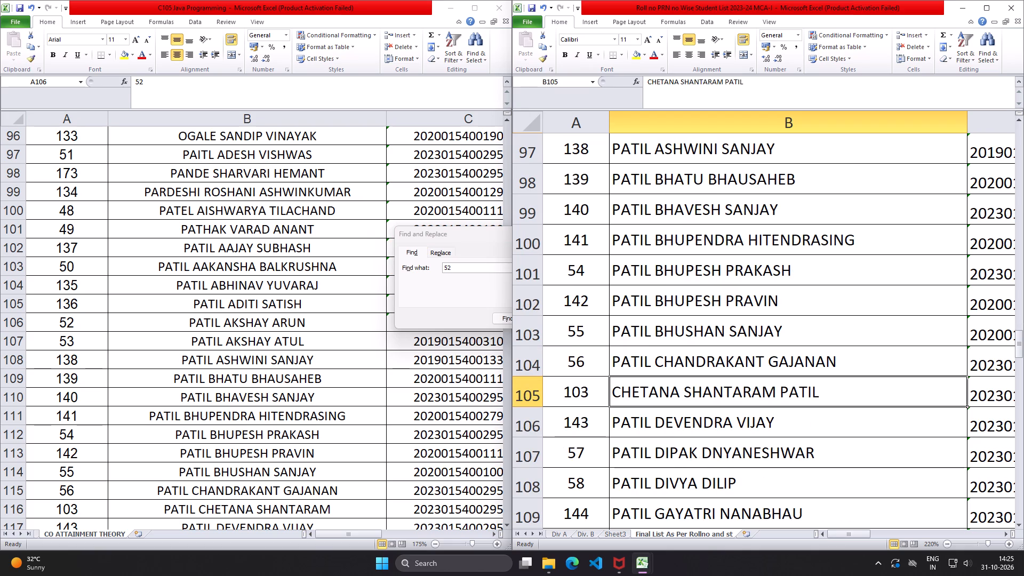
click(431, 302)
key(BackSpace)
key(BackSpace)
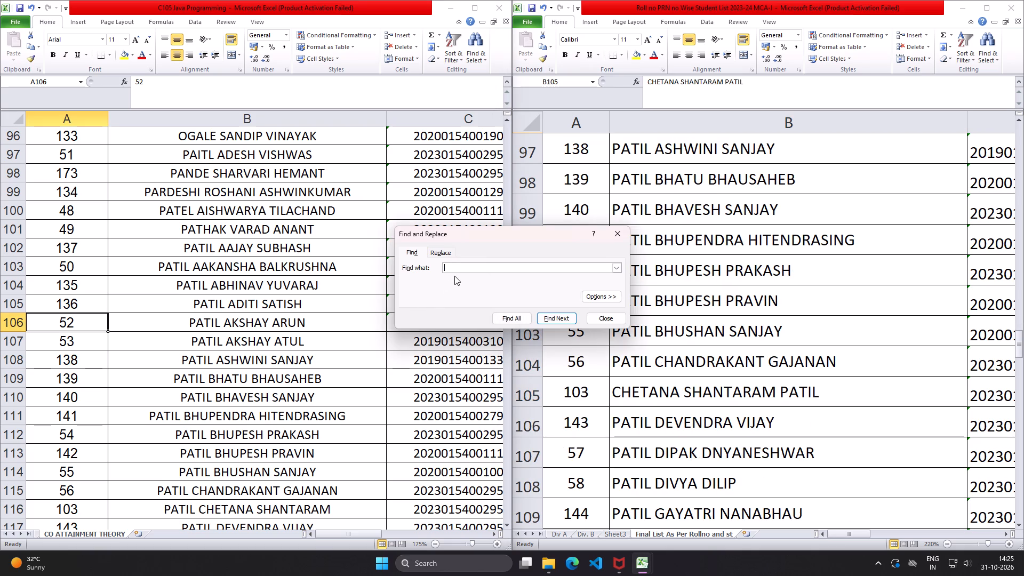
text(103)
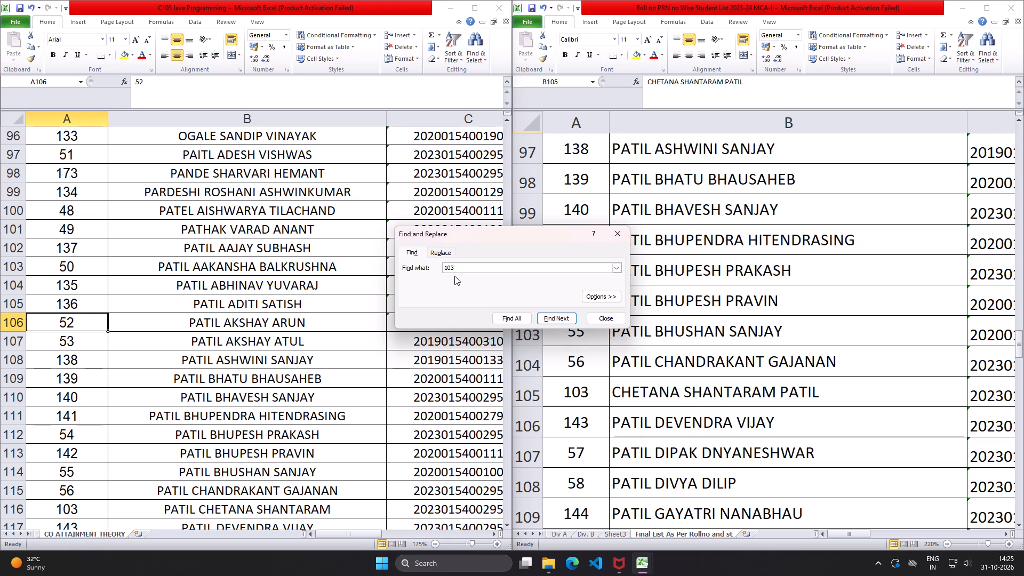
key(Return)
click(287, 265)
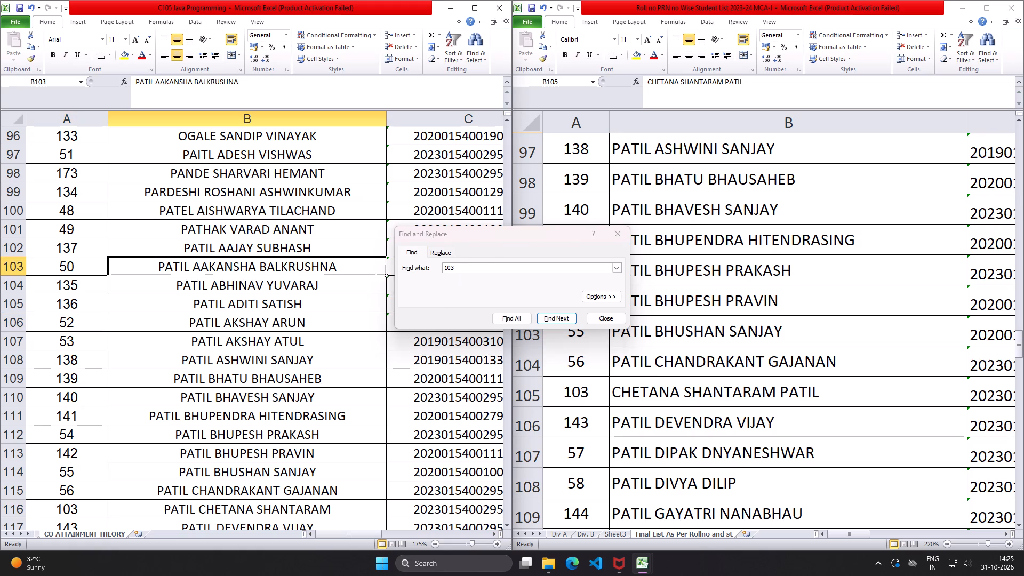
click(567, 321)
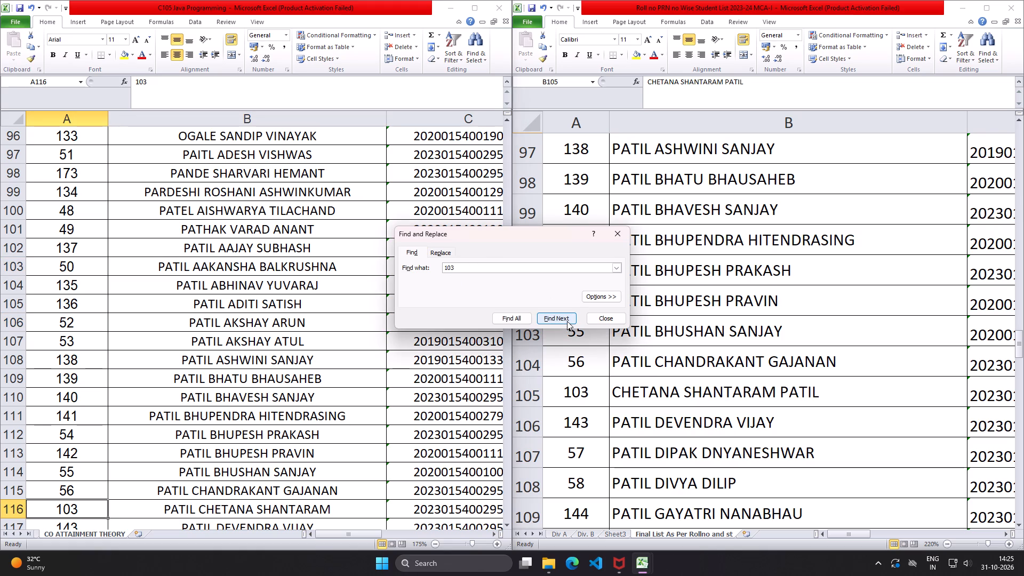
click(567, 321)
Search the C105 workbook for roll number 63 from row 119 of the list to check that the student matches.
click(707, 358)
scroll(707, 358, down, 5)
click(708, 361)
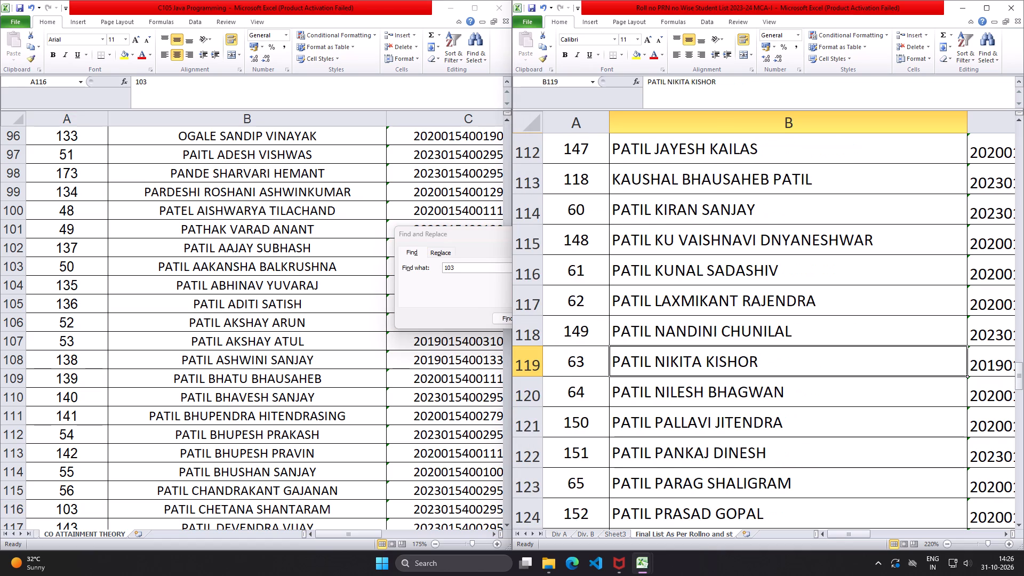
click(444, 294)
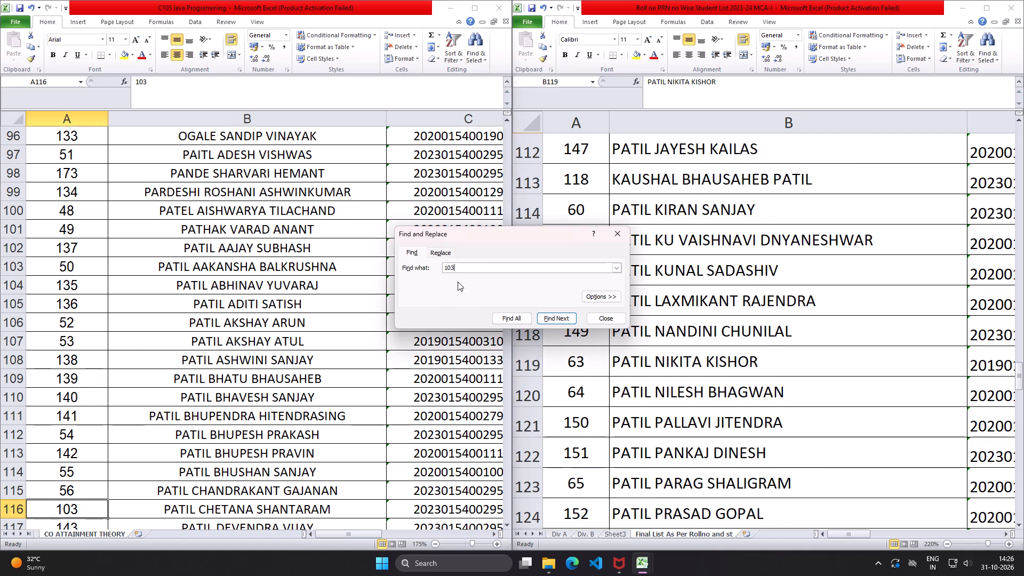
click(318, 363)
drag(457, 270, 409, 279)
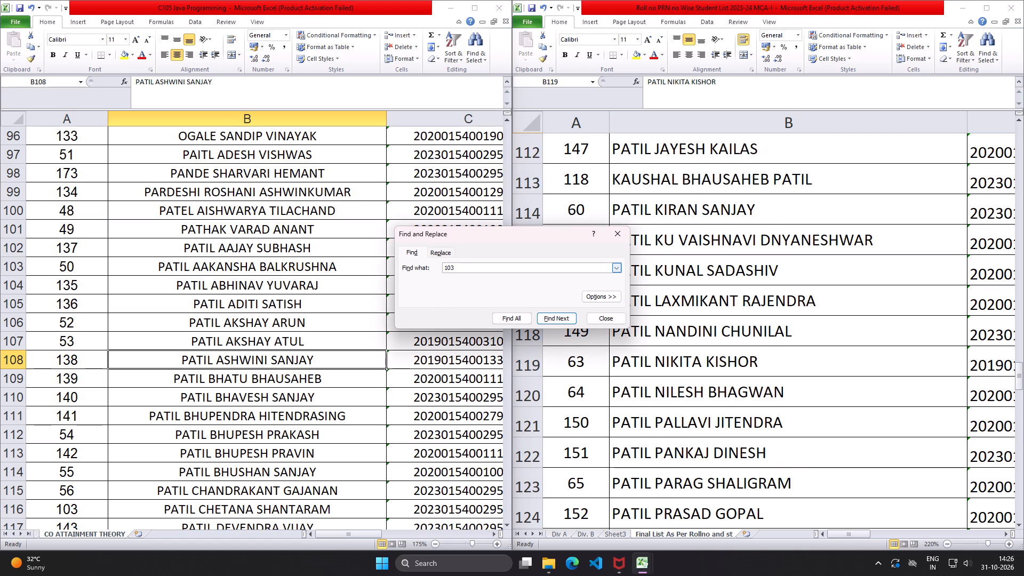
drag(409, 279, 407, 279)
key(BackSpace)
key(BackSpace)
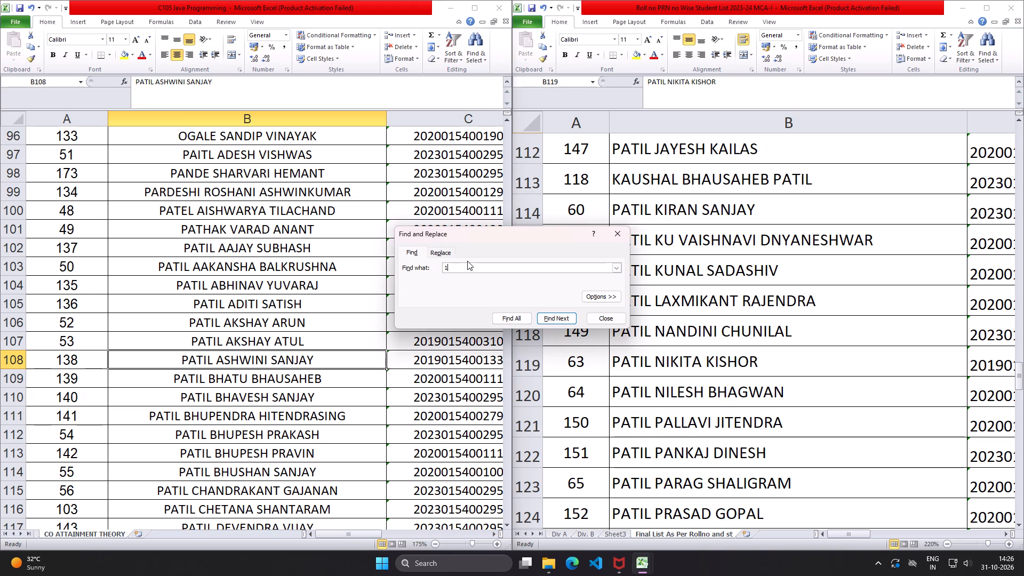
key(BackSpace)
text(63)
key(Return)
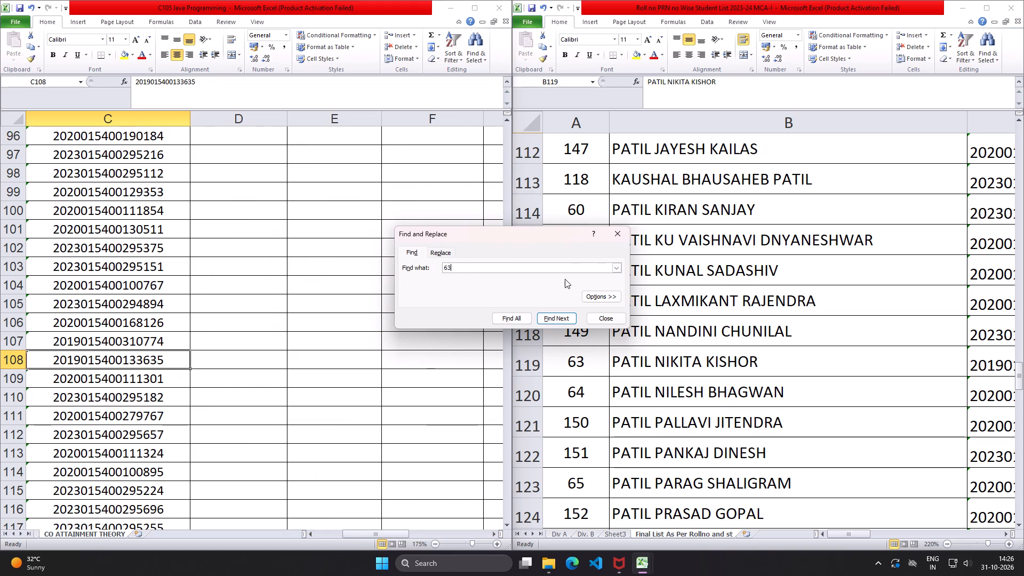
click(567, 321)
click(565, 321)
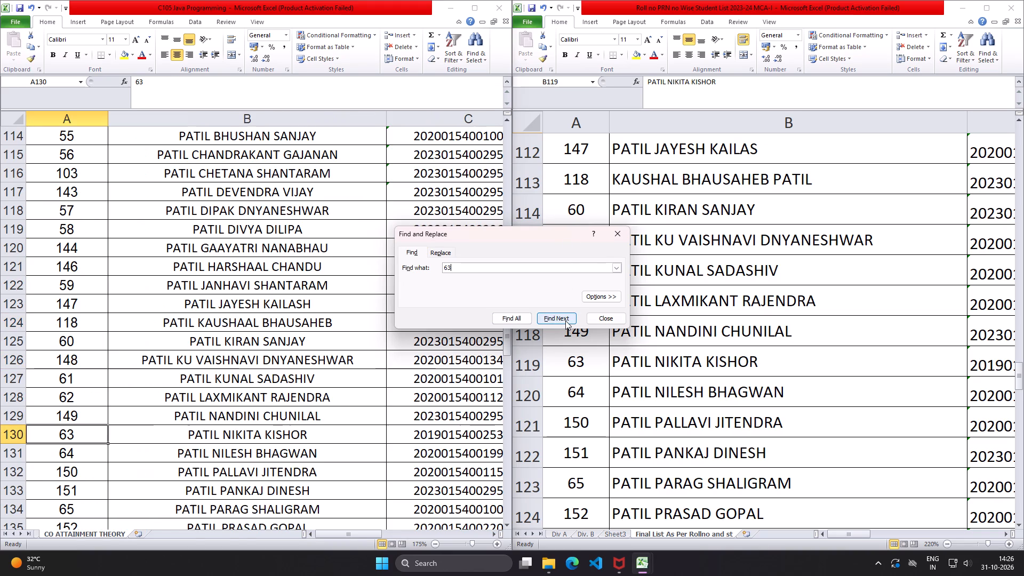
click(612, 241)
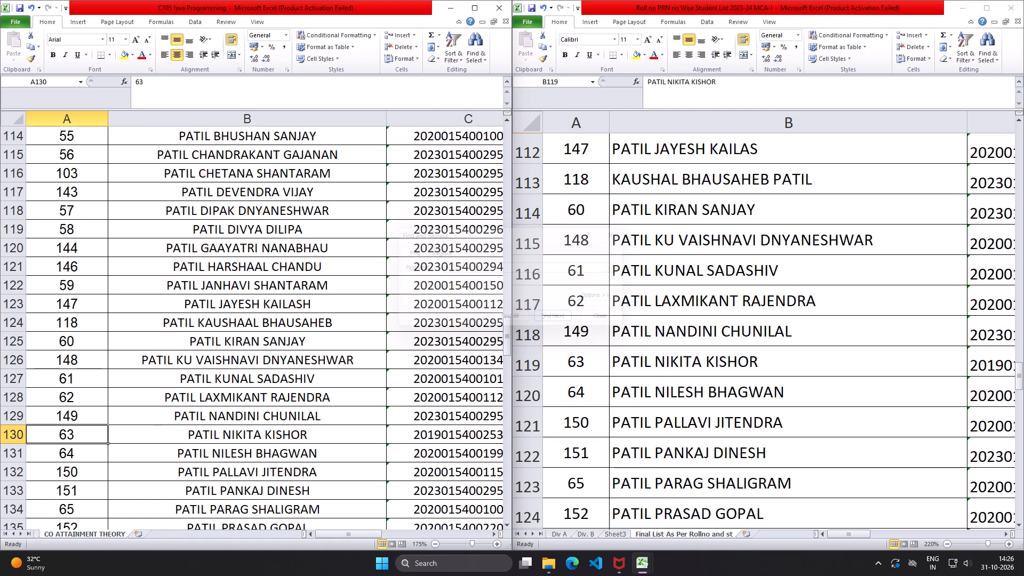
Search the roll number list for roll number 160, the number in its row 137.
click(674, 441)
click(674, 441)
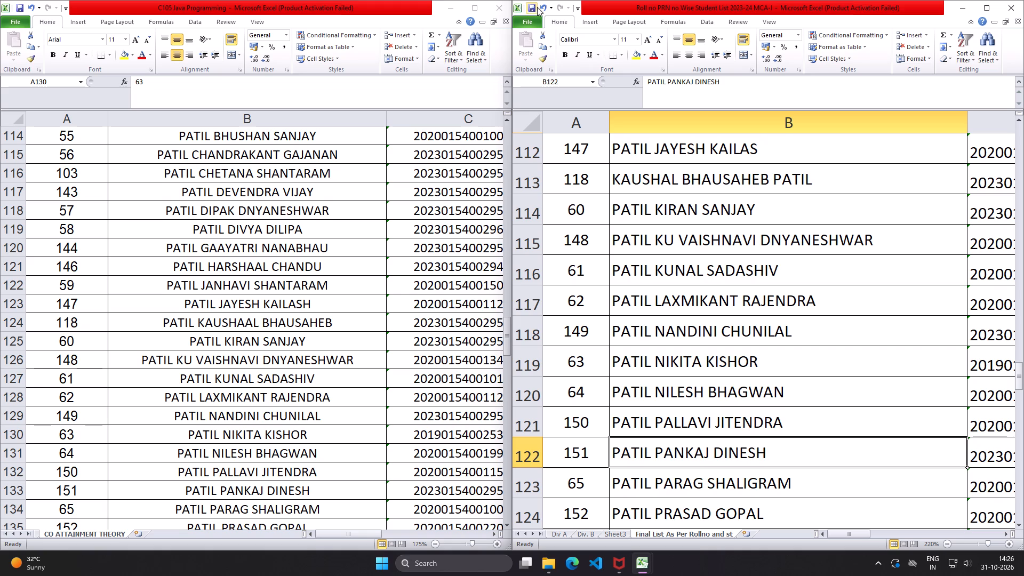
click(717, 375)
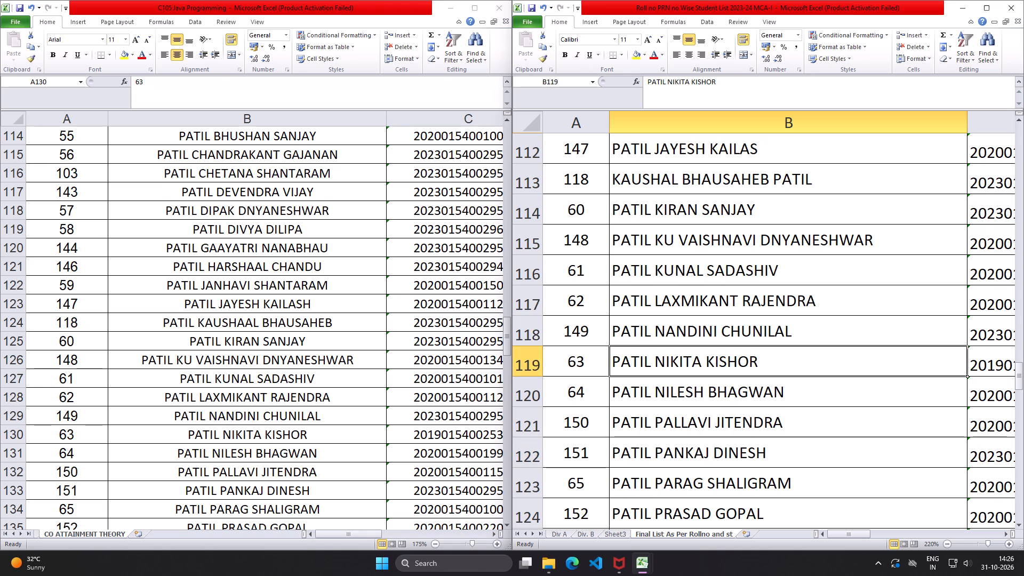
scroll(717, 375, down, 6)
click(717, 375)
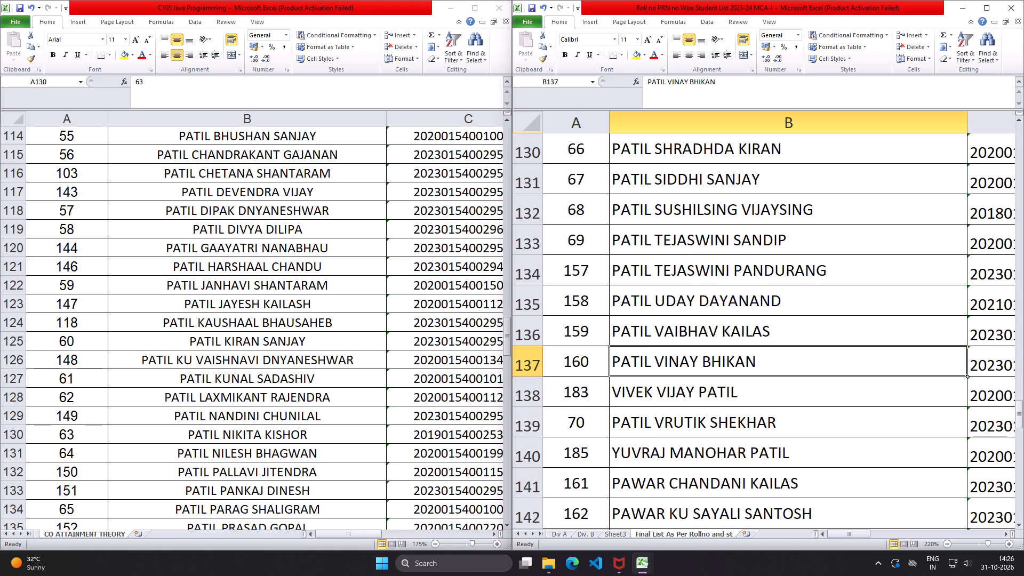
key(ctrl+f)
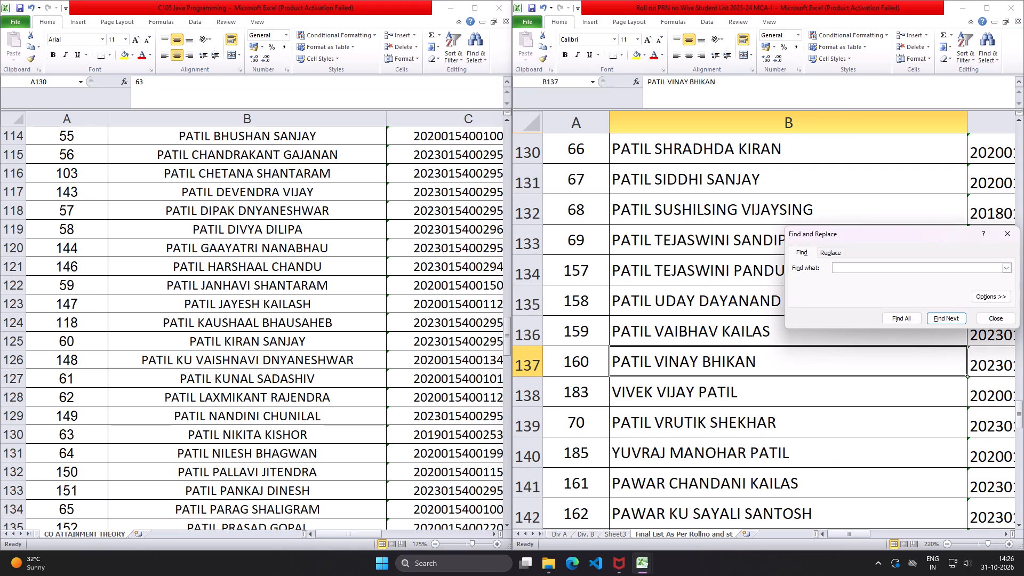
click(270, 382)
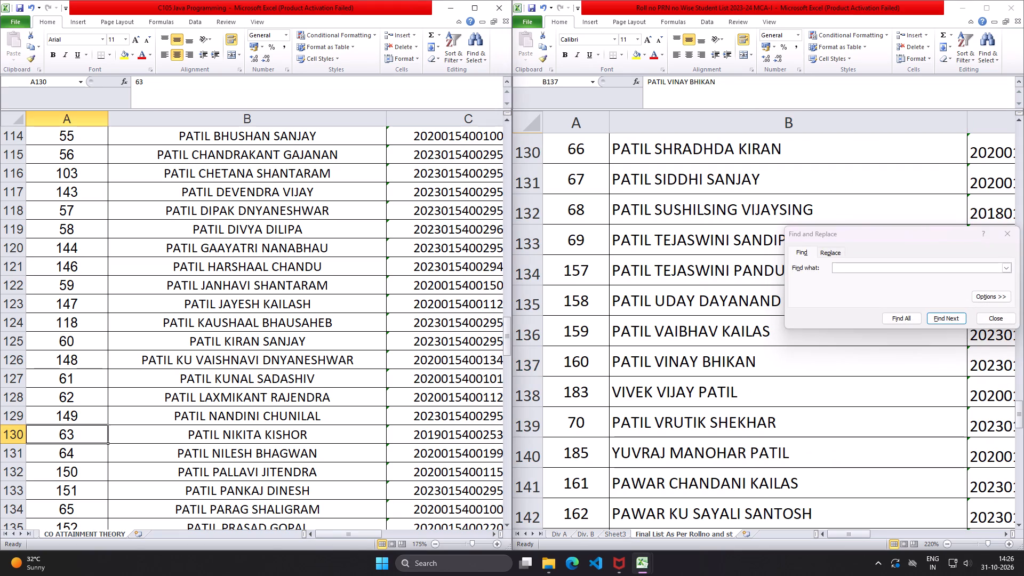
click(850, 267)
text(160)
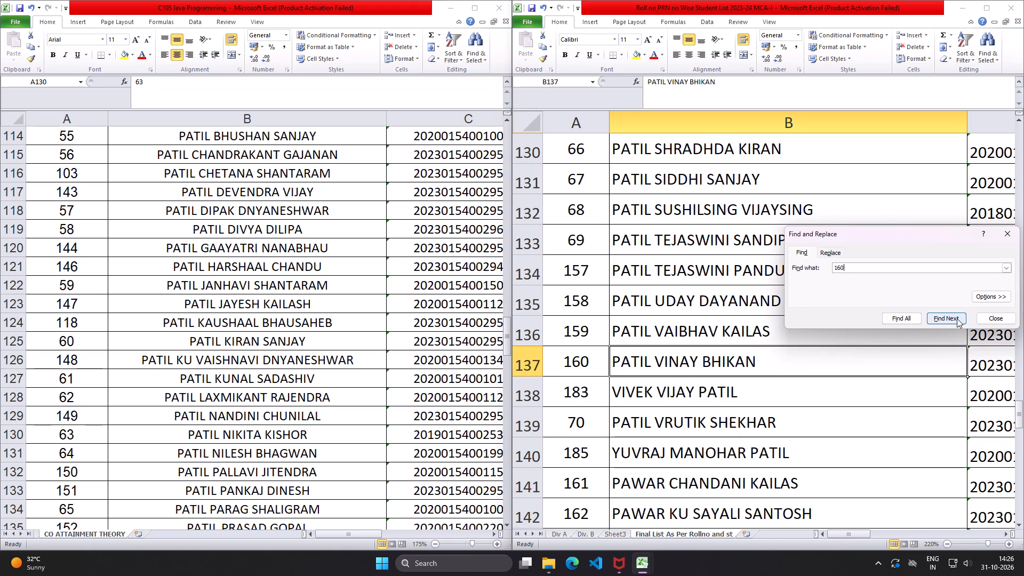
click(957, 318)
click(957, 318)
click(957, 318)
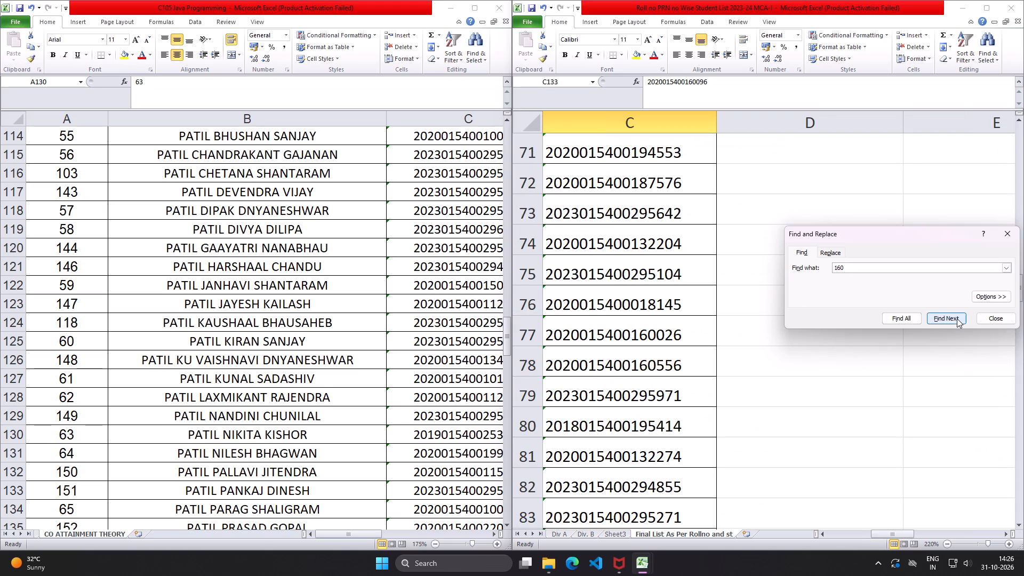
click(957, 318)
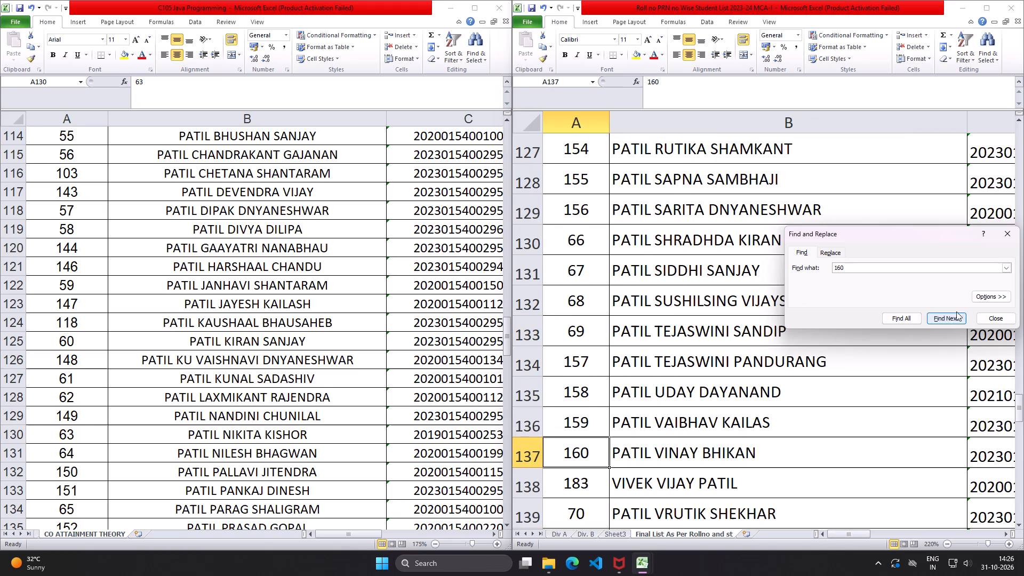
Search the C105 workbook for roll number 160 from row 137 of the list to check that the student matches.
drag(935, 233, 320, 259)
click(342, 212)
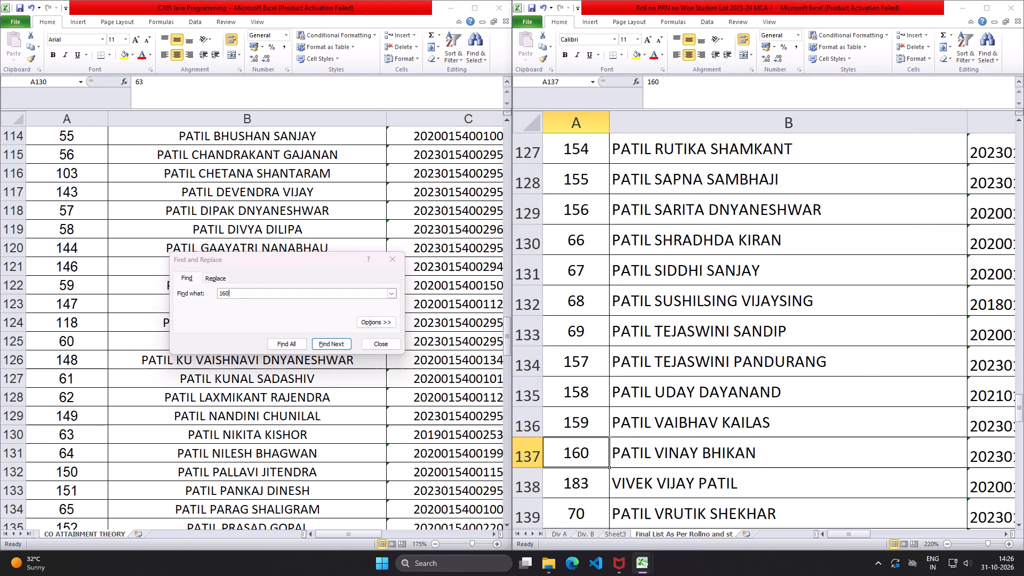
click(342, 212)
click(341, 284)
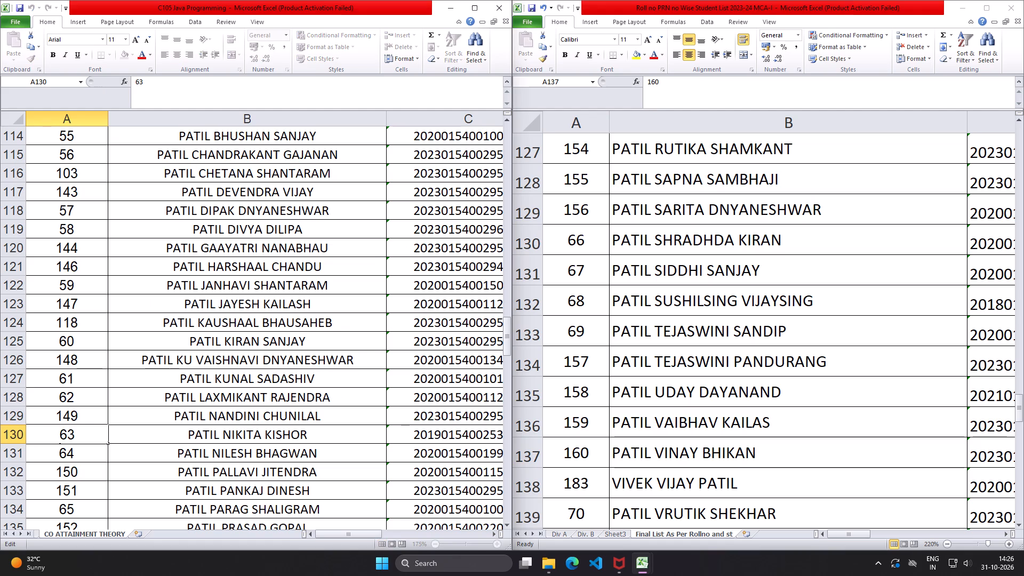
key(ctrl+f)
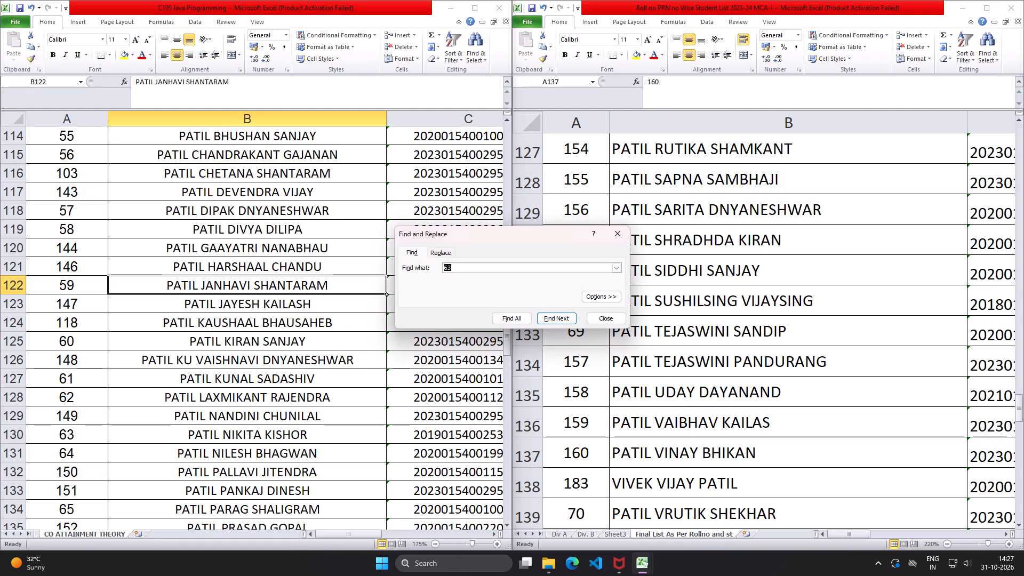
text(160)
key(Return)
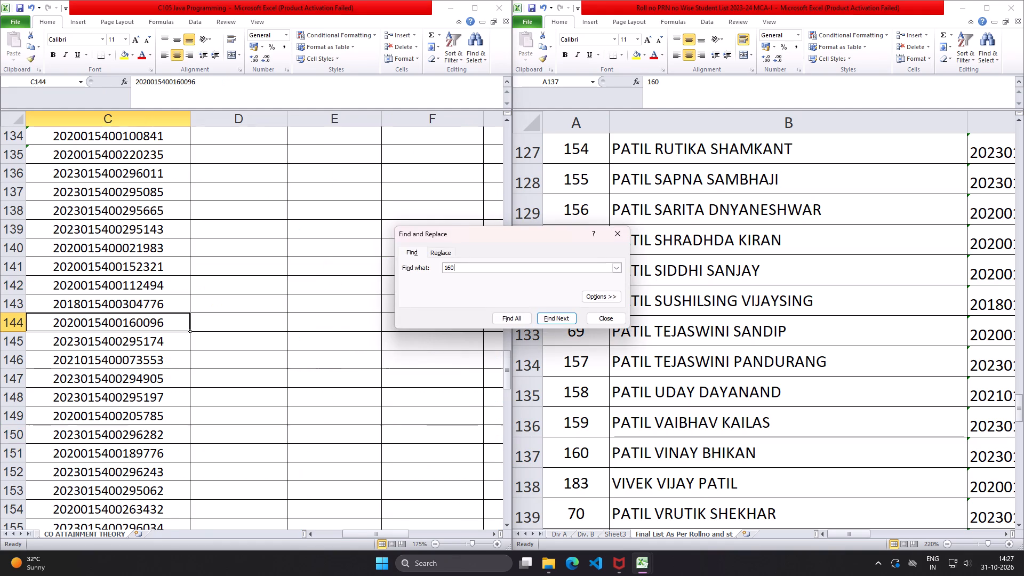
key(Return)
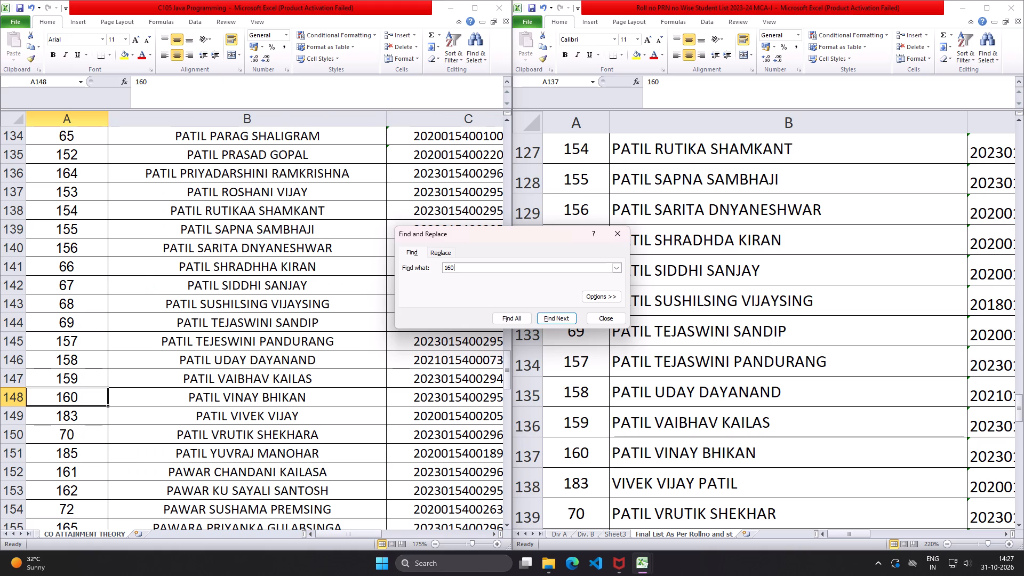
click(618, 237)
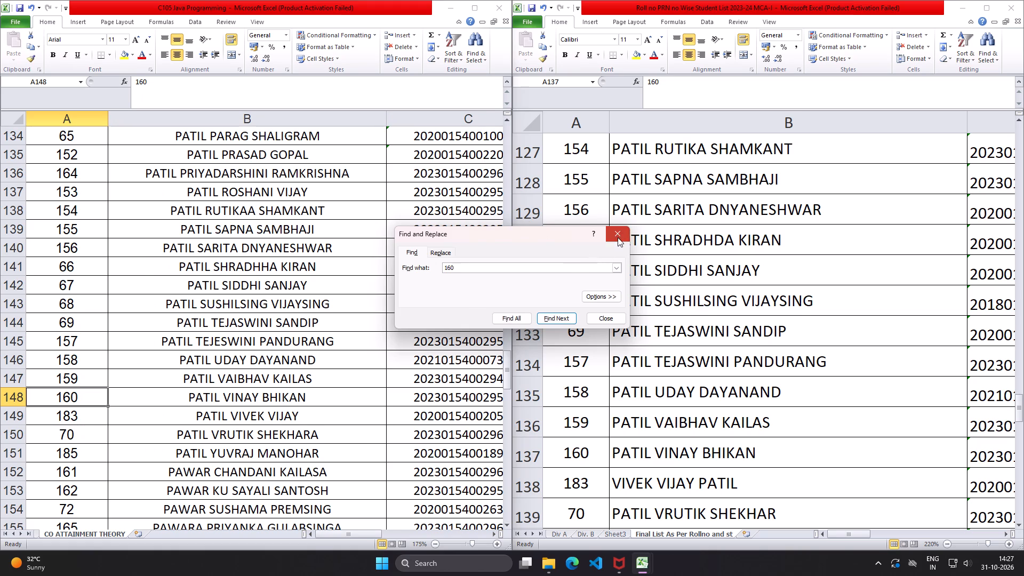
Search the C105 workbook for roll number 80 from row 155 of the list to check that the student matches.
scroll(684, 423, down, 2)
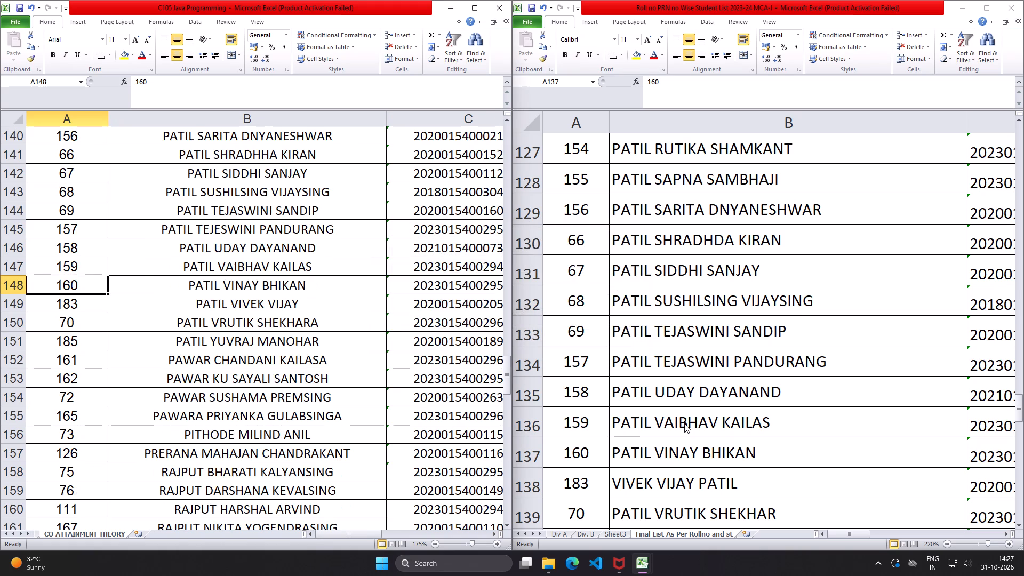
click(639, 434)
scroll(639, 434, down, 6)
click(639, 438)
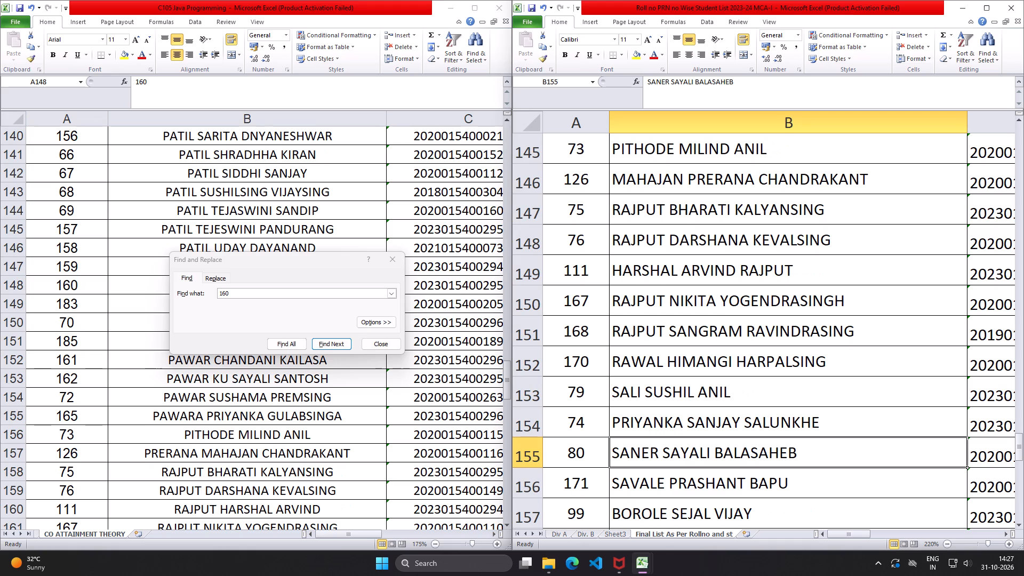
drag(264, 296, 75, 282)
click(99, 293)
click(155, 287)
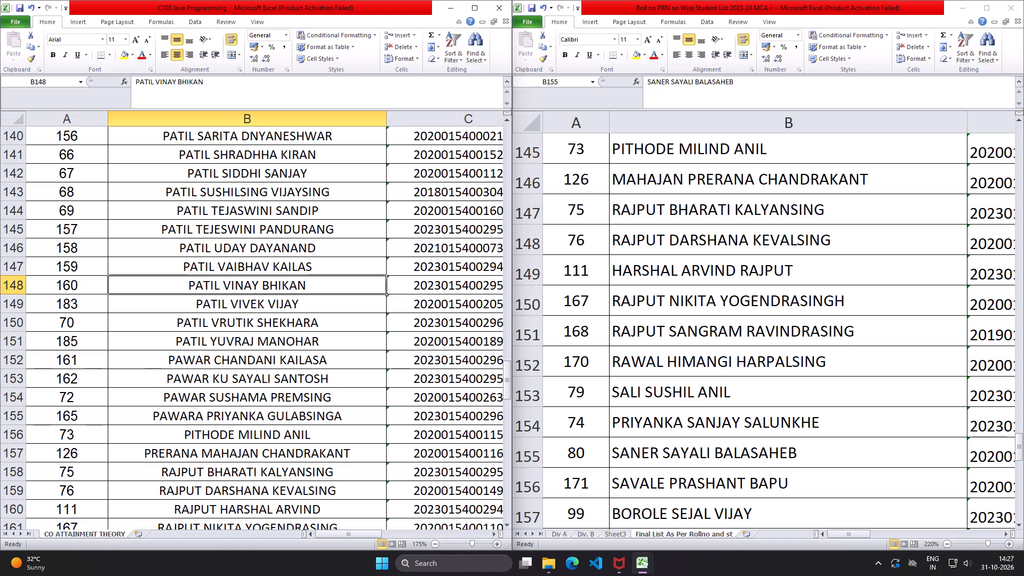
key(ctrl+f)
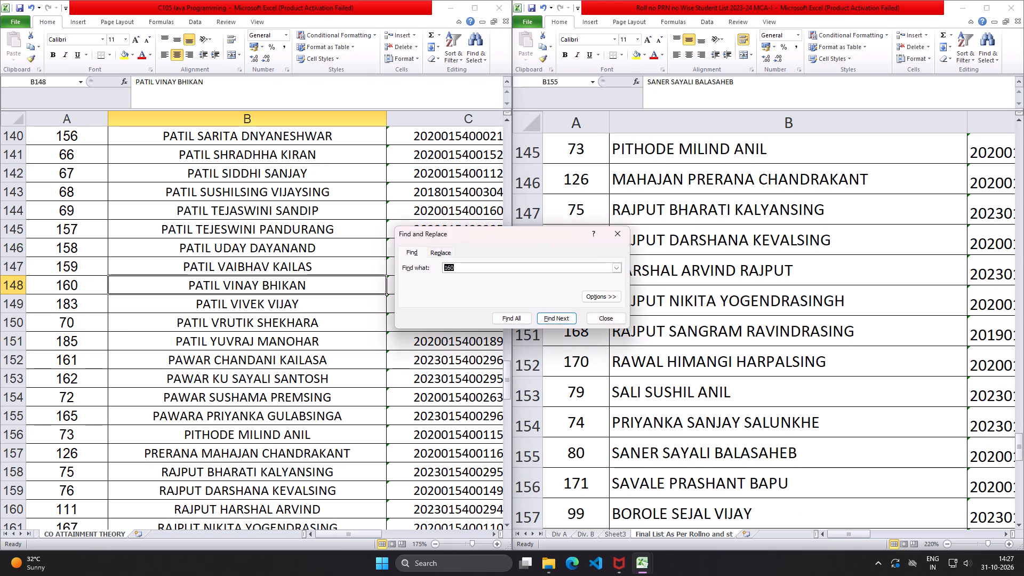
text(80.)
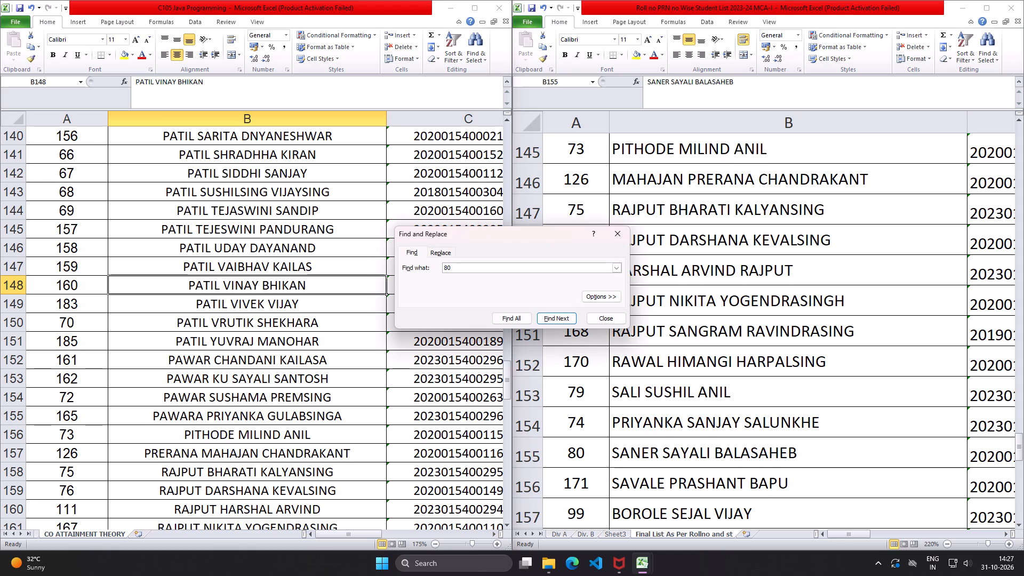
key(BackSpace)
key(Return)
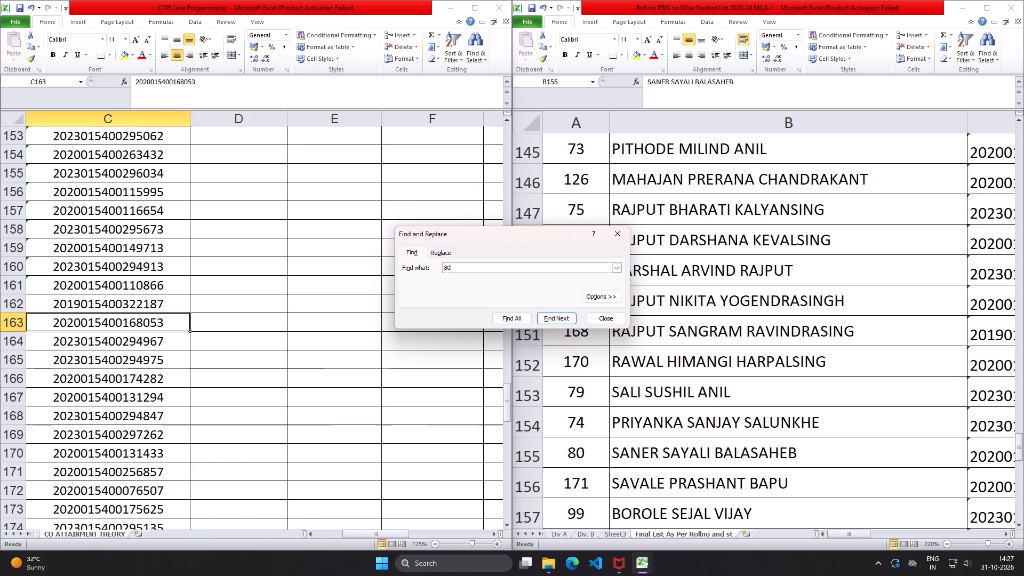
key(Return)
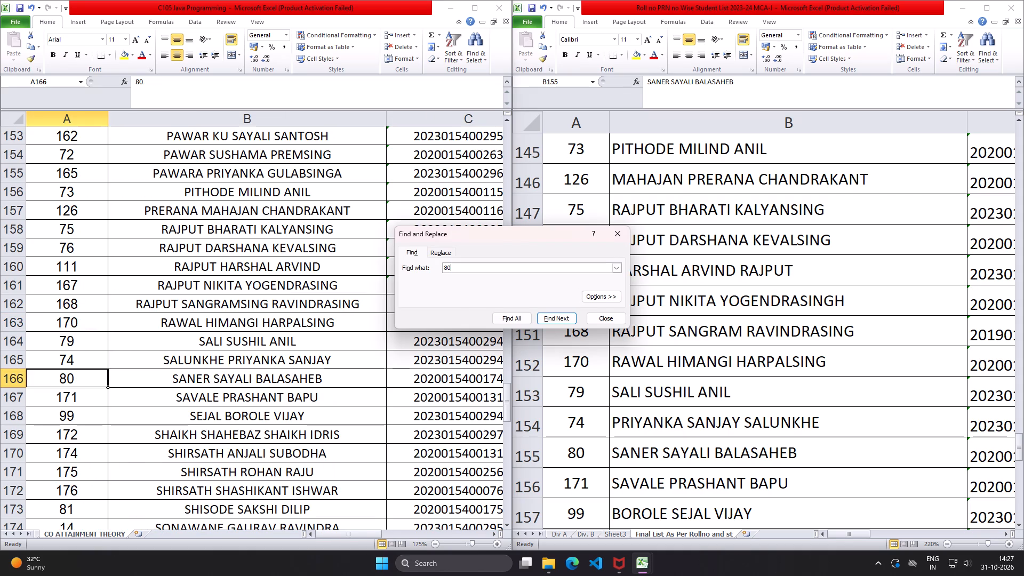
click(621, 235)
Search the roll number list for roll number 180 from row 177 of the C105 workbook to check that the student matches.
scroll(684, 354, down, 4)
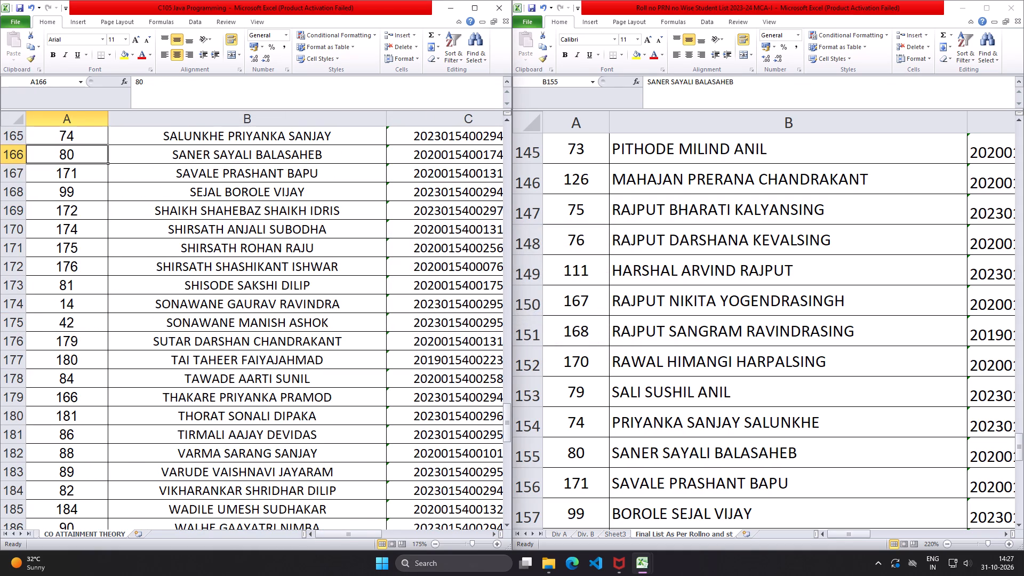
click(258, 358)
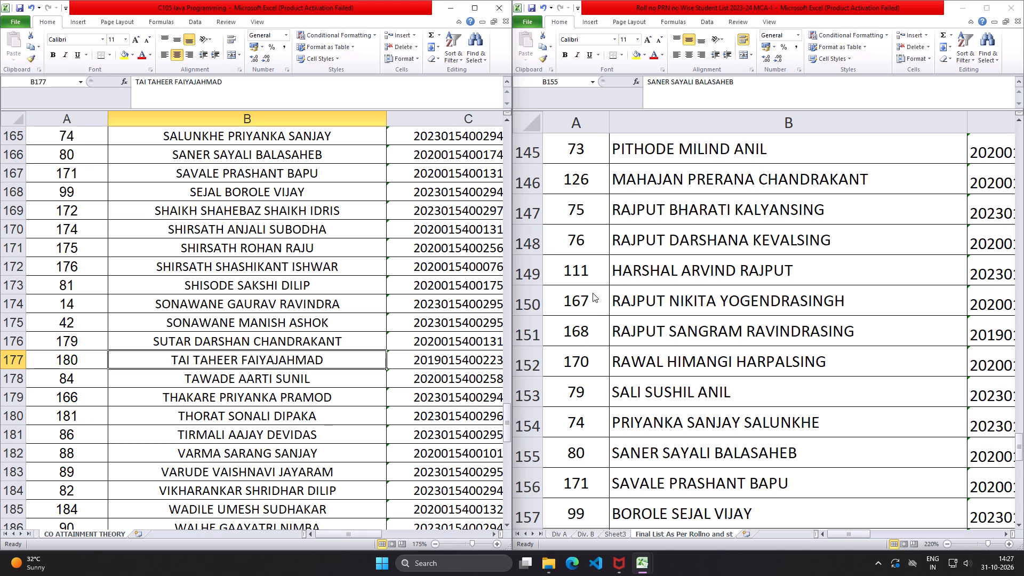
click(682, 364)
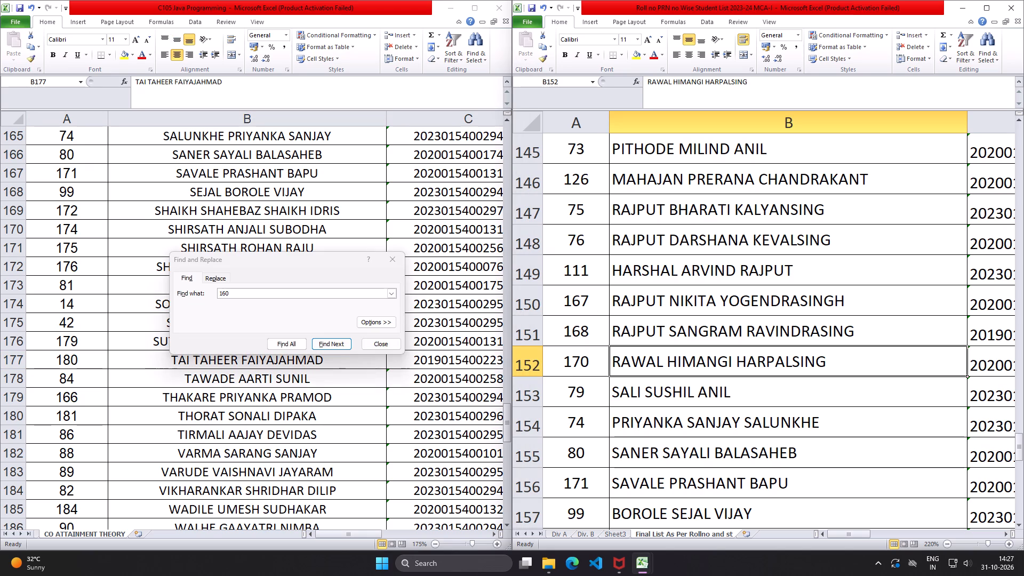
click(389, 255)
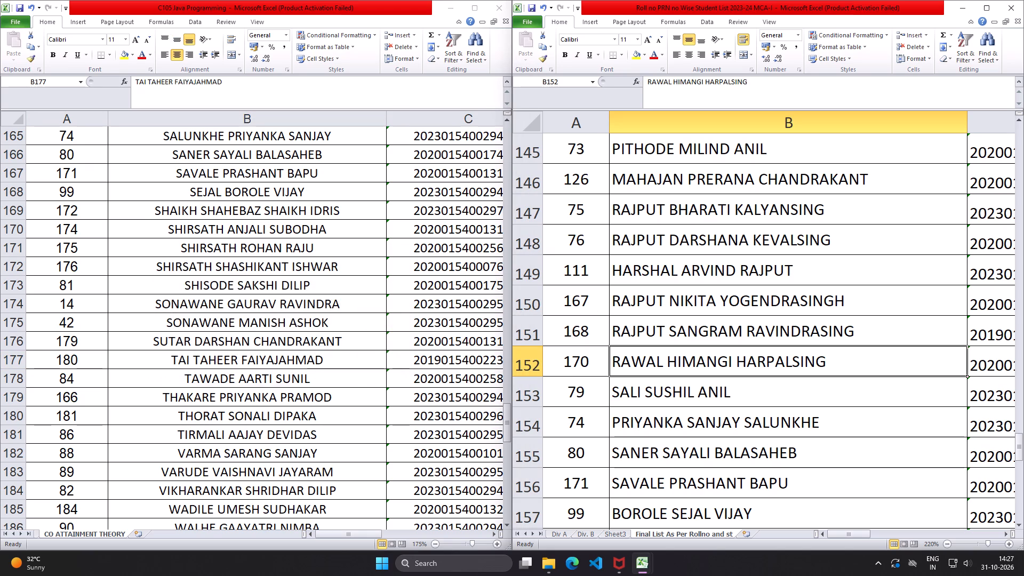
key(ctrl+f)
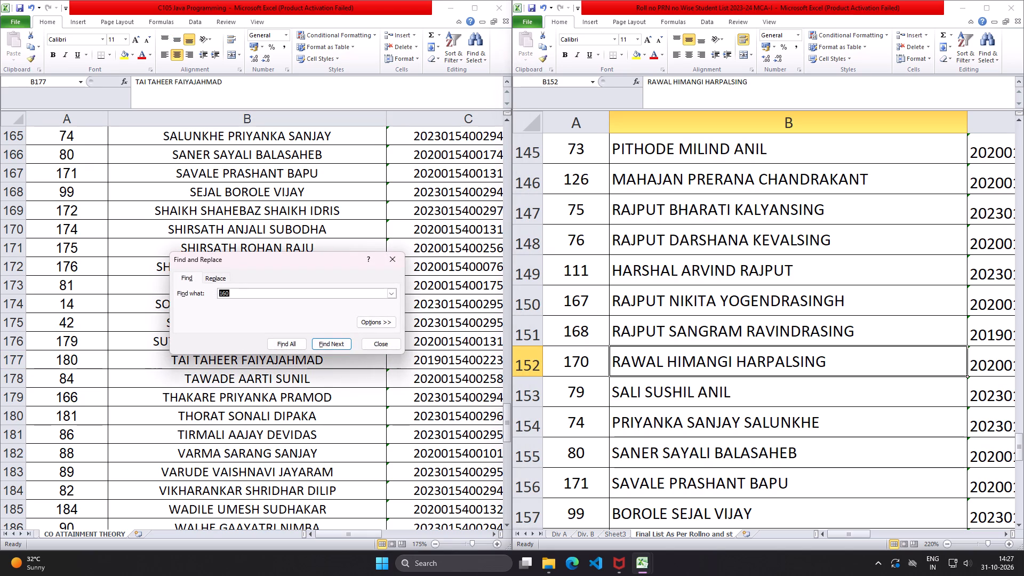
text(180)
key(Return)
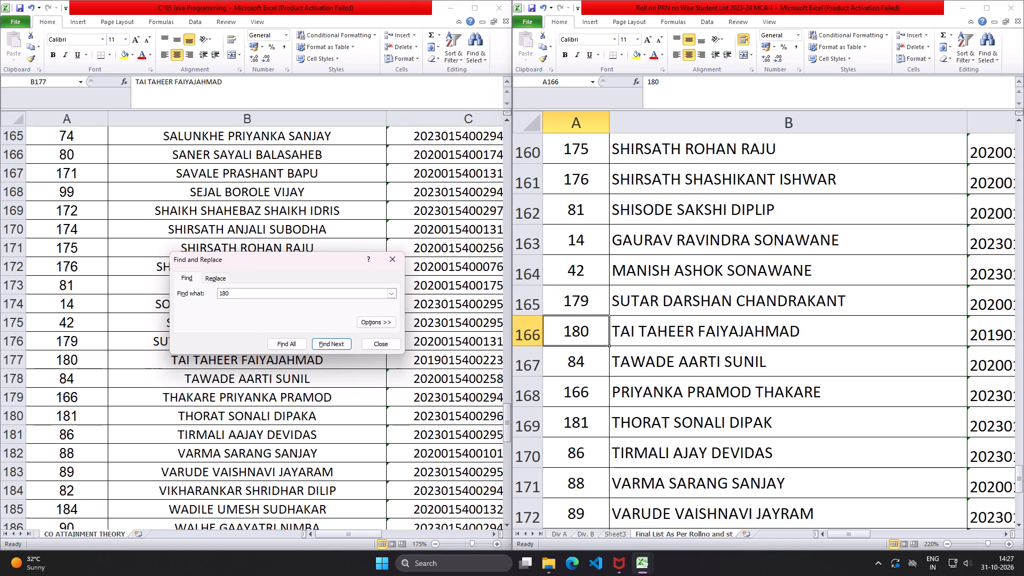
Compare the students beside roll numbers 181, 86 and 47 in the C105 workbook's last student rows with the roll number list.
click(393, 266)
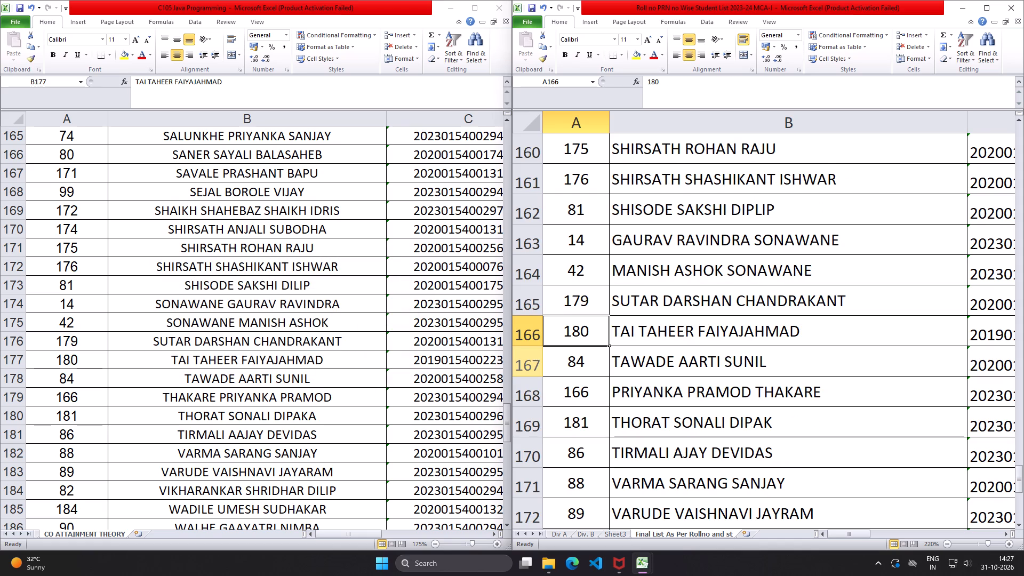
click(686, 424)
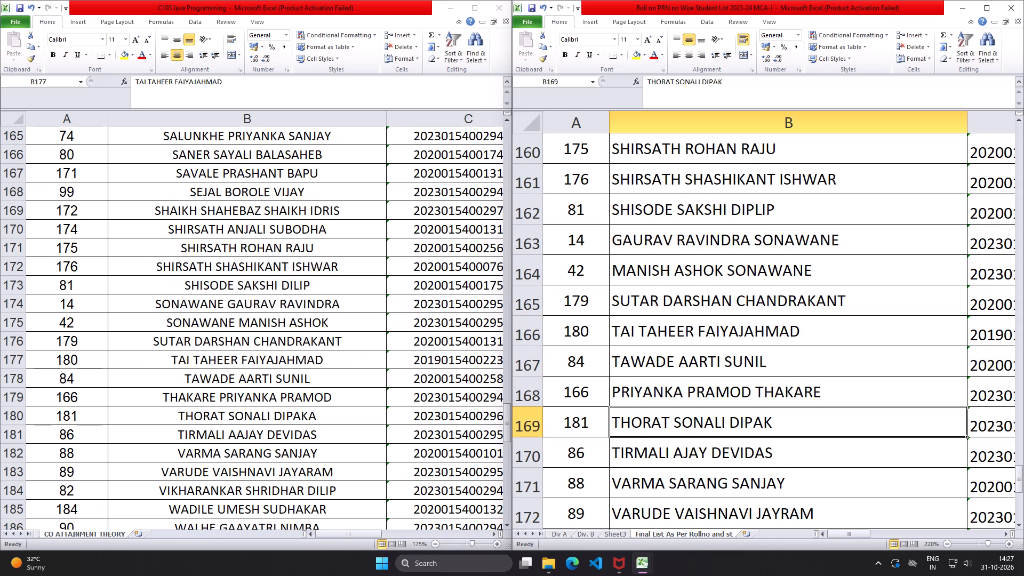
click(72, 417)
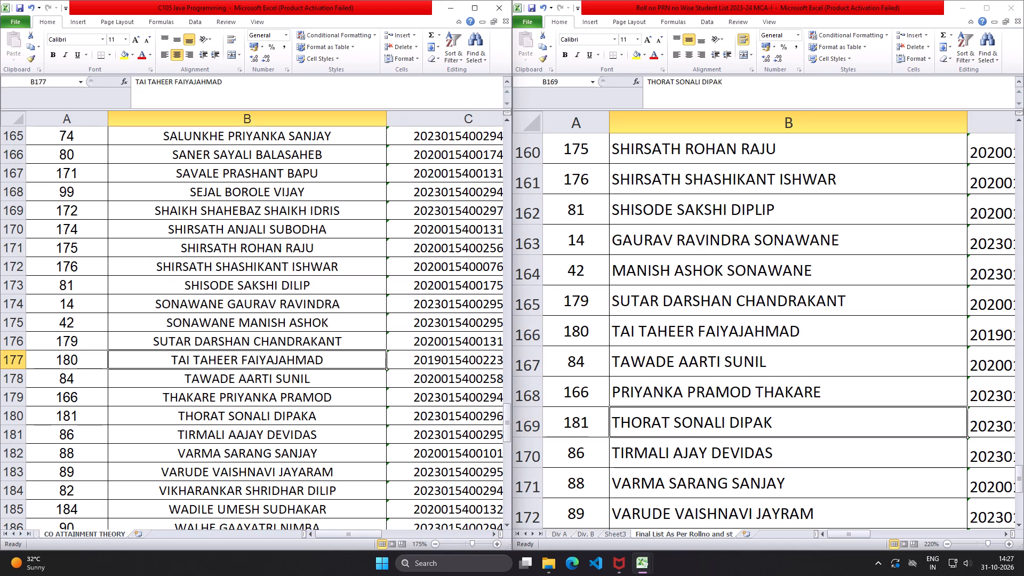
click(158, 415)
click(193, 434)
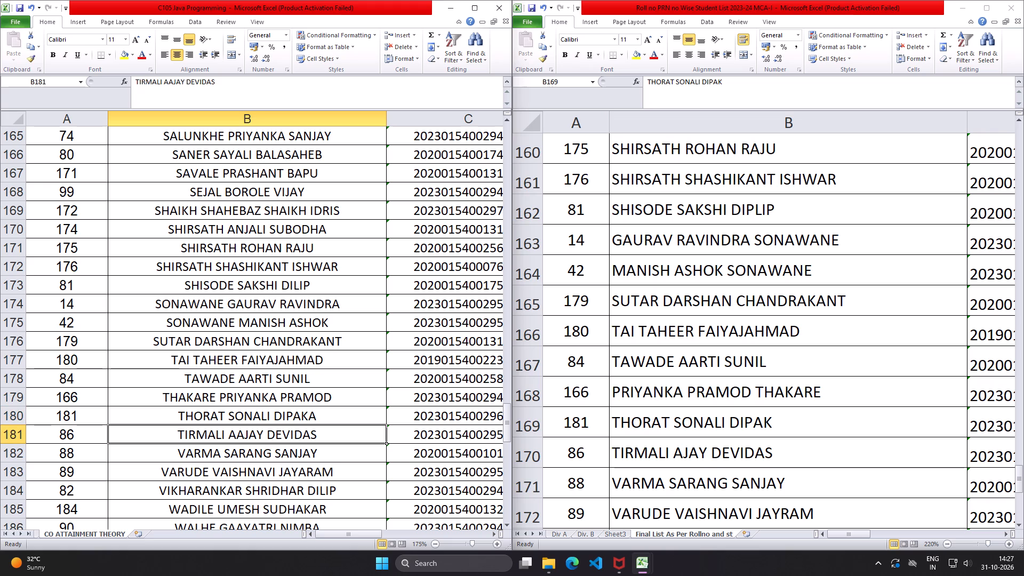
click(698, 458)
scroll(698, 458, down, 4)
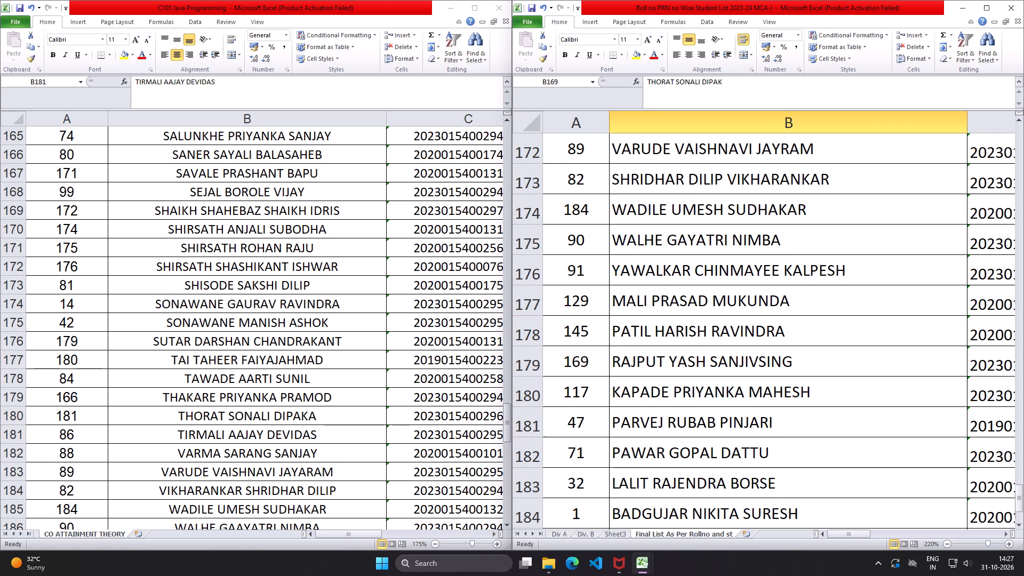
click(691, 426)
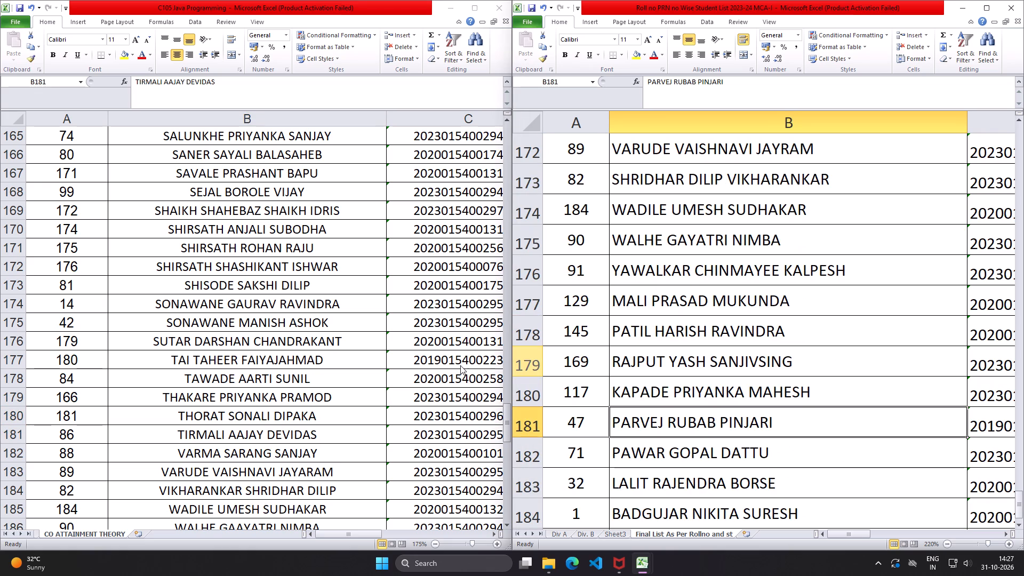
click(257, 411)
scroll(257, 412, down, 2)
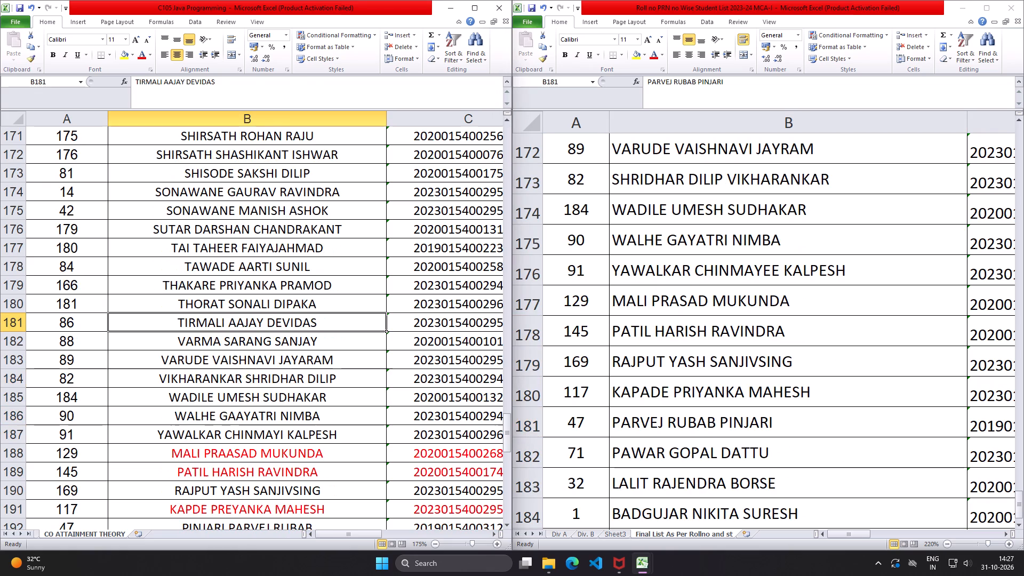
scroll(257, 412, down, 3)
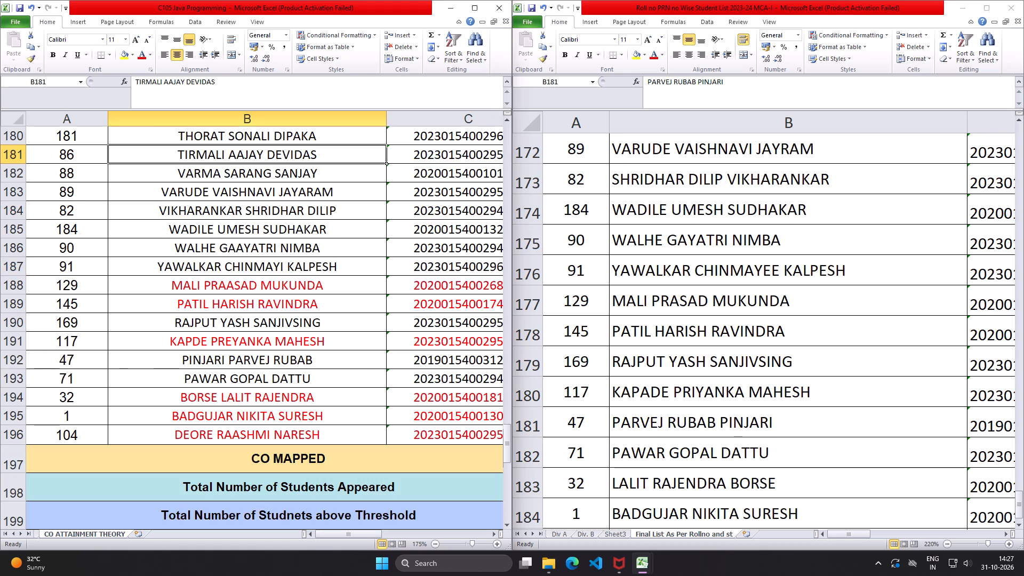
click(127, 346)
click(122, 361)
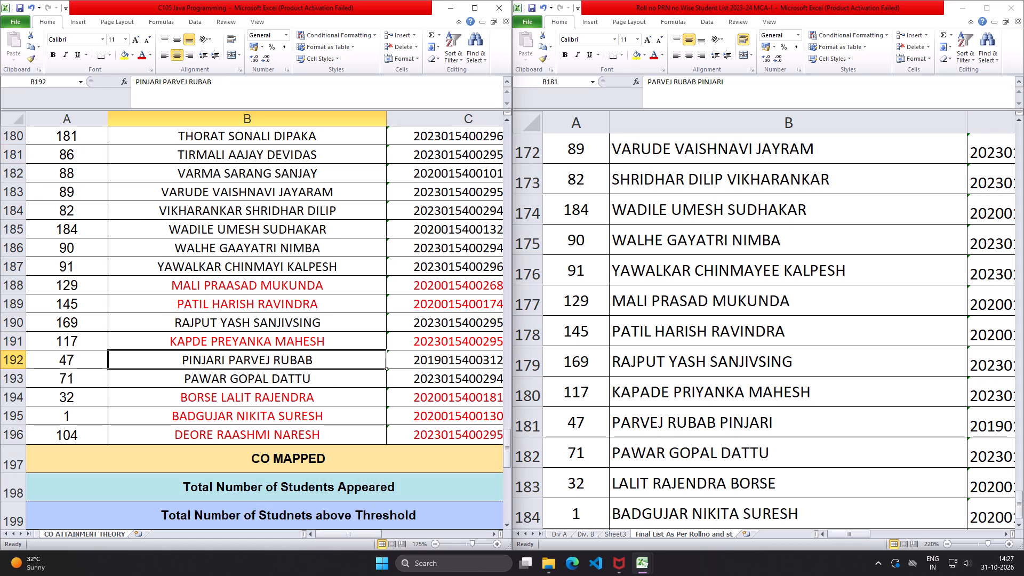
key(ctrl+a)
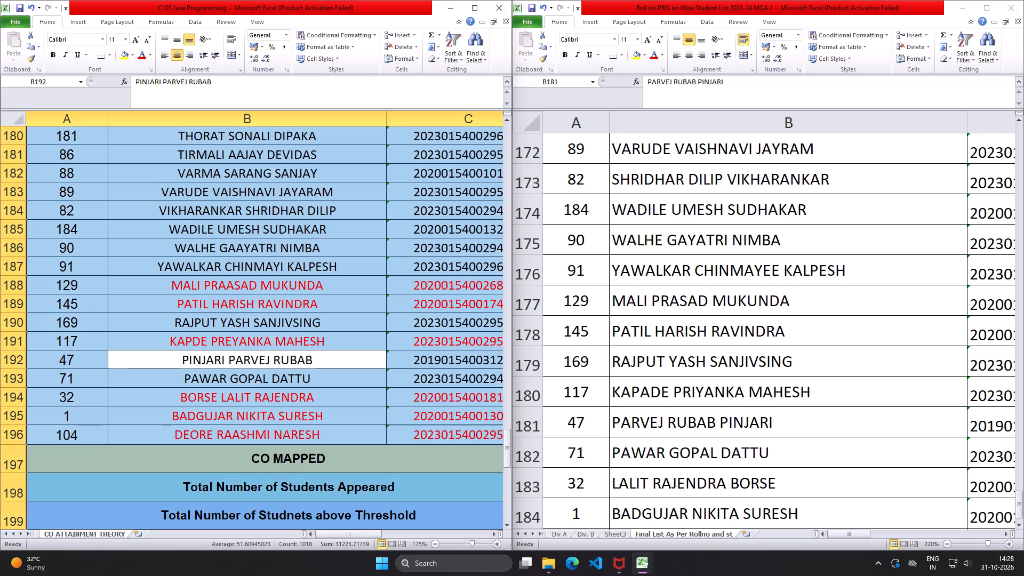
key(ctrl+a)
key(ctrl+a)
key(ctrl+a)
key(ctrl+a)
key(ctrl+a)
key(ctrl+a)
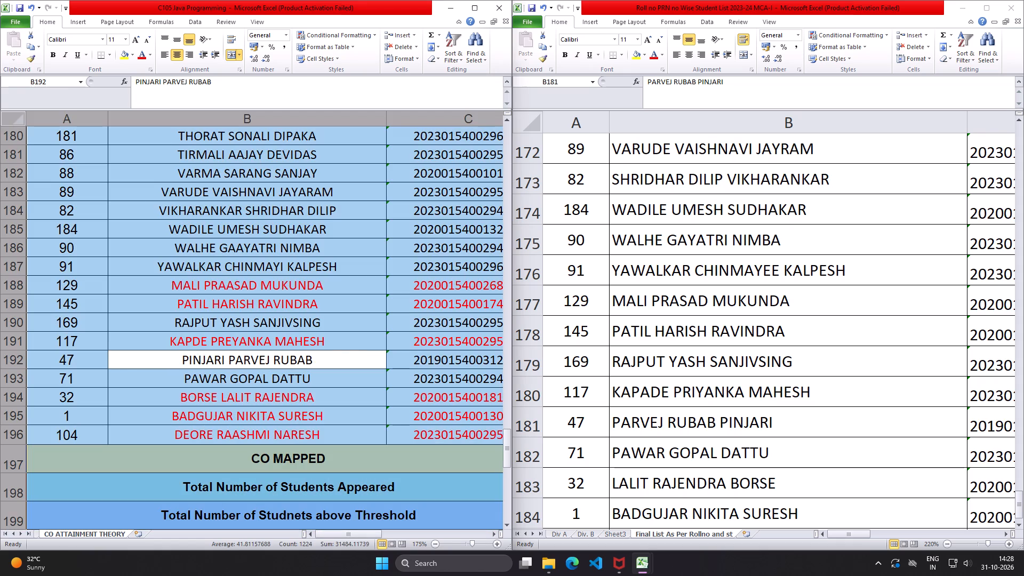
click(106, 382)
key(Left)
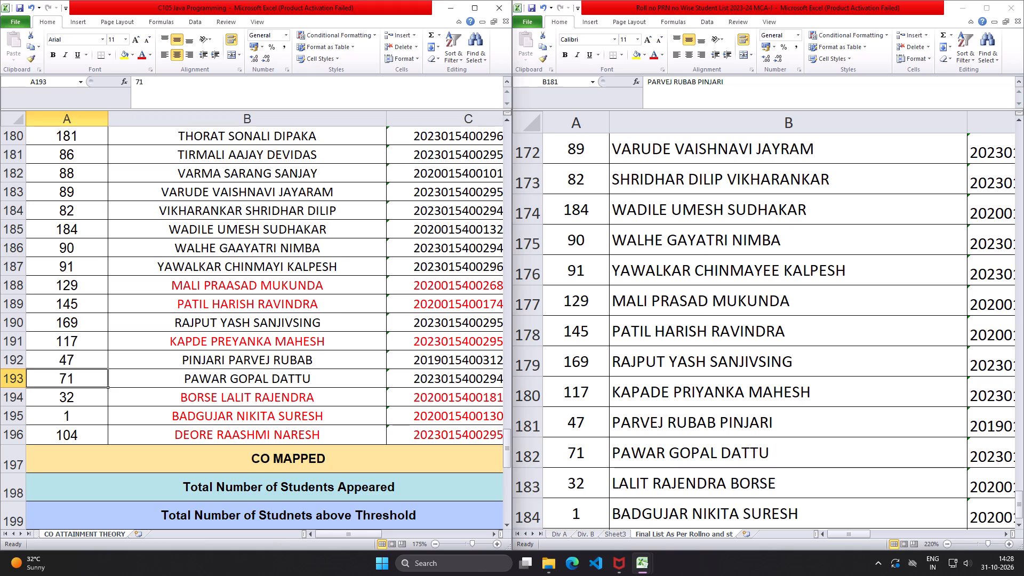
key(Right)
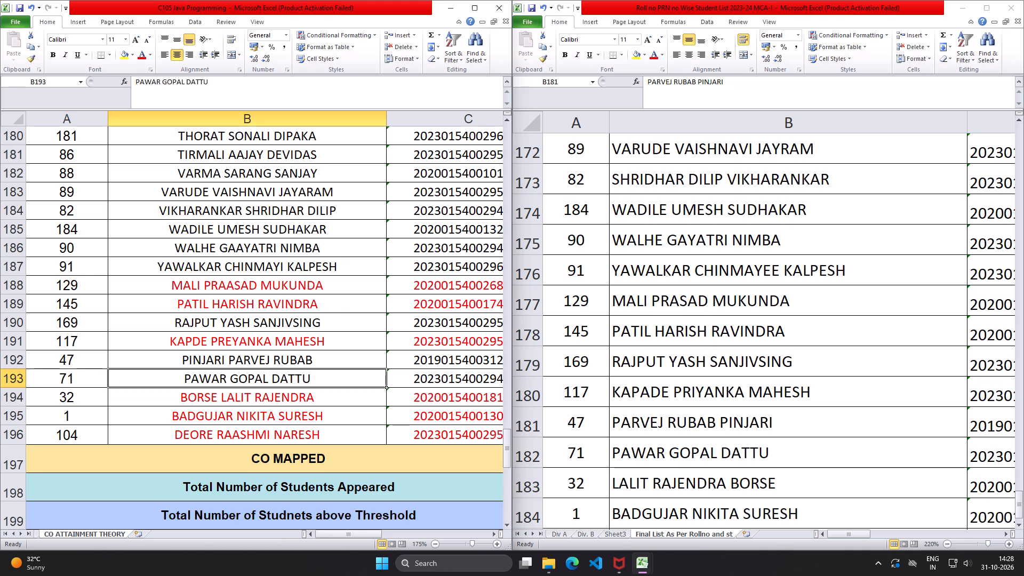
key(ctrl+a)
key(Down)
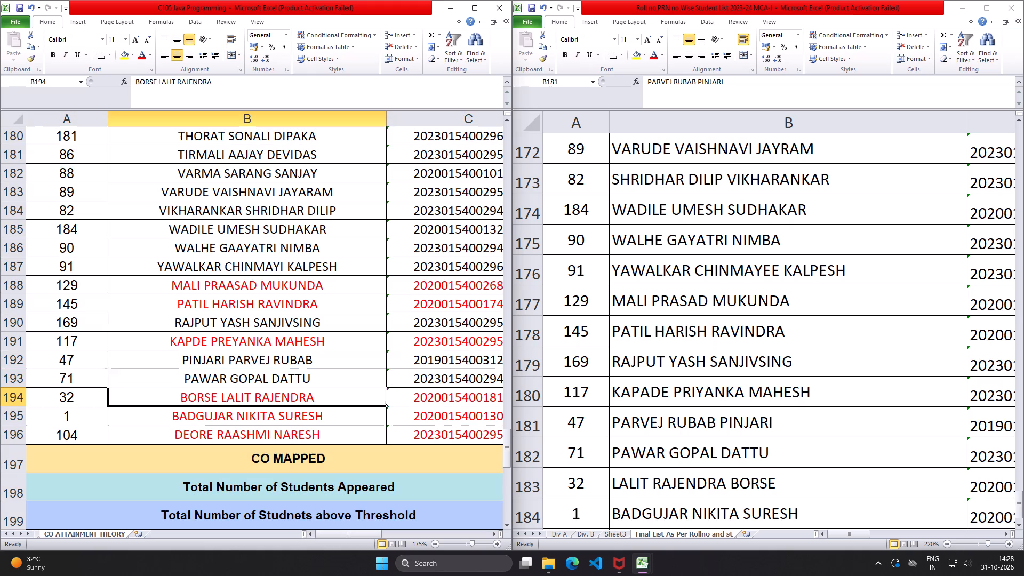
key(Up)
Save the C105 workbook with its replaced roll numbers.
key(ctrl+s)
key(ctrl+s)
key(ctrl+s)
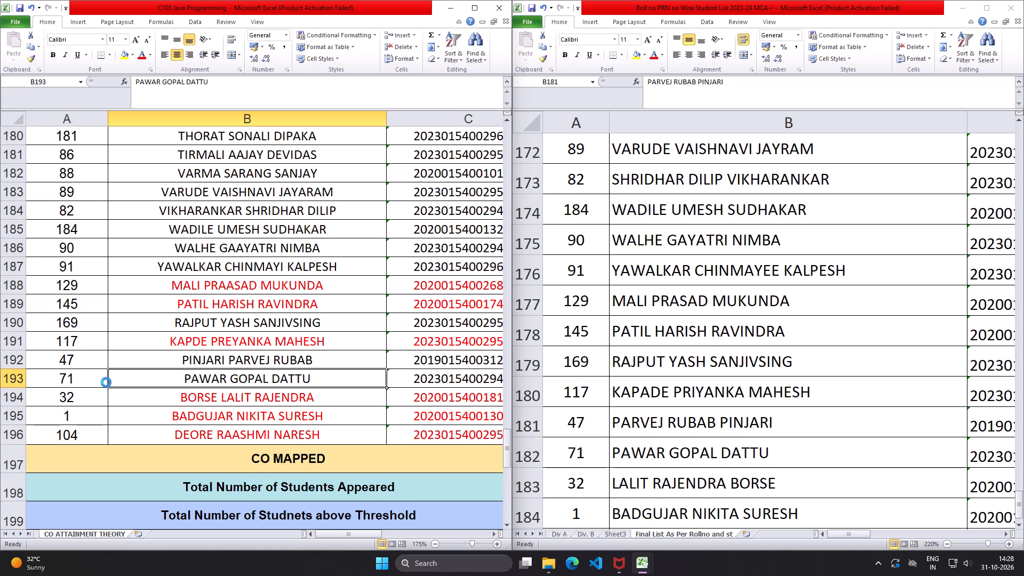
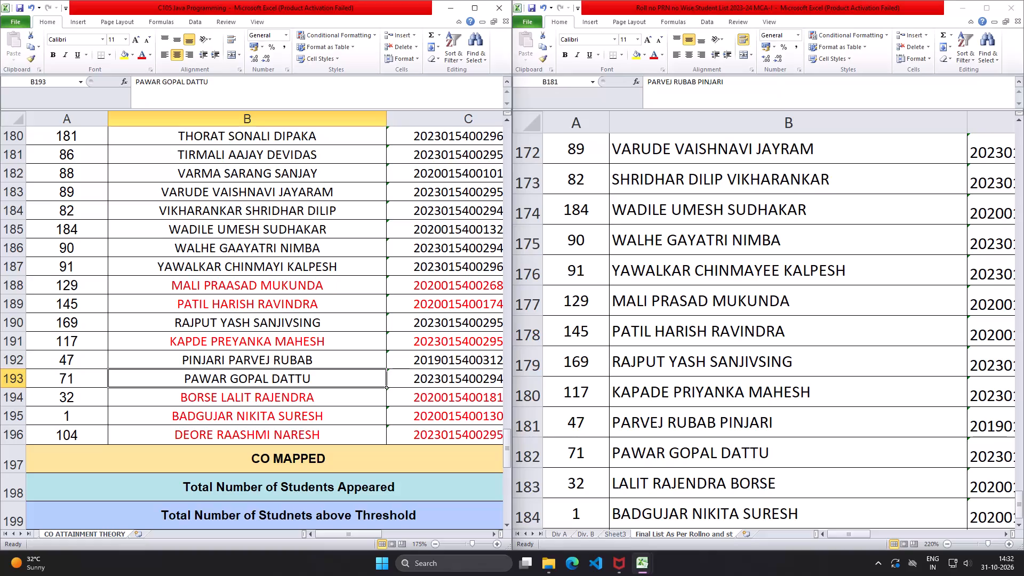
Compare the student beside roll number 104 in the C105 workbook's last student row with the roll number list.
click(110, 425)
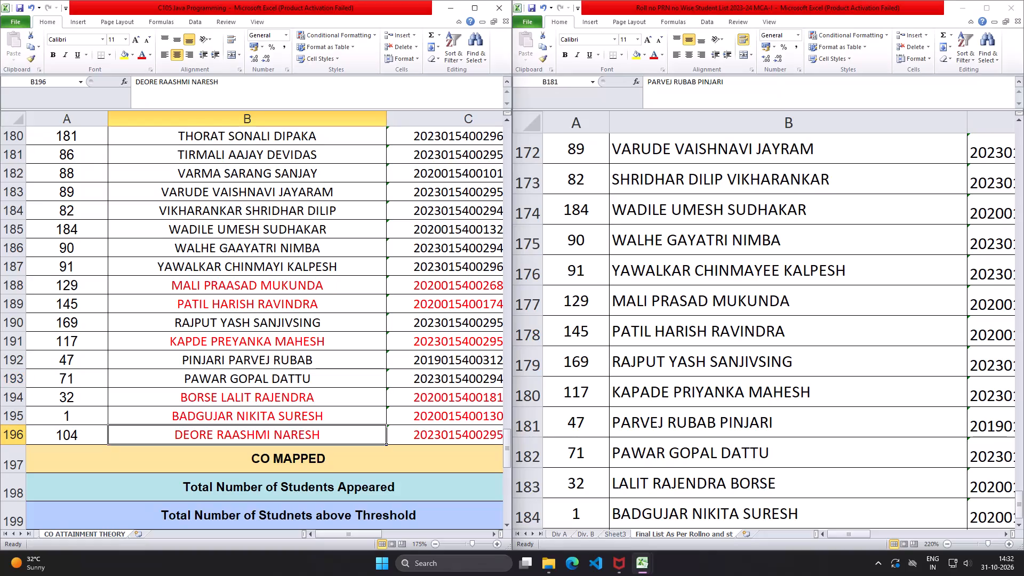
click(610, 441)
scroll(610, 441, down, 1)
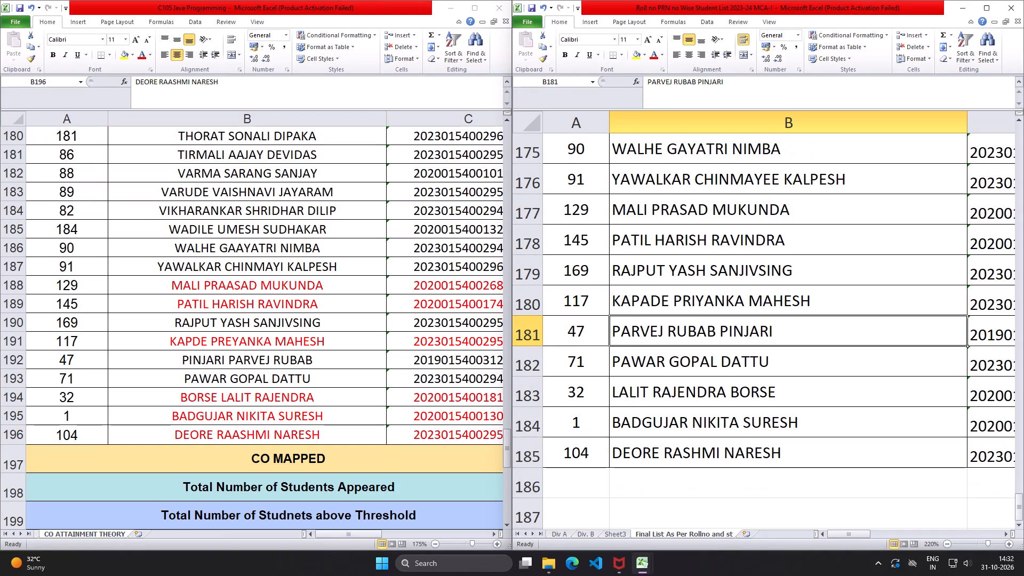
click(597, 453)
click(85, 433)
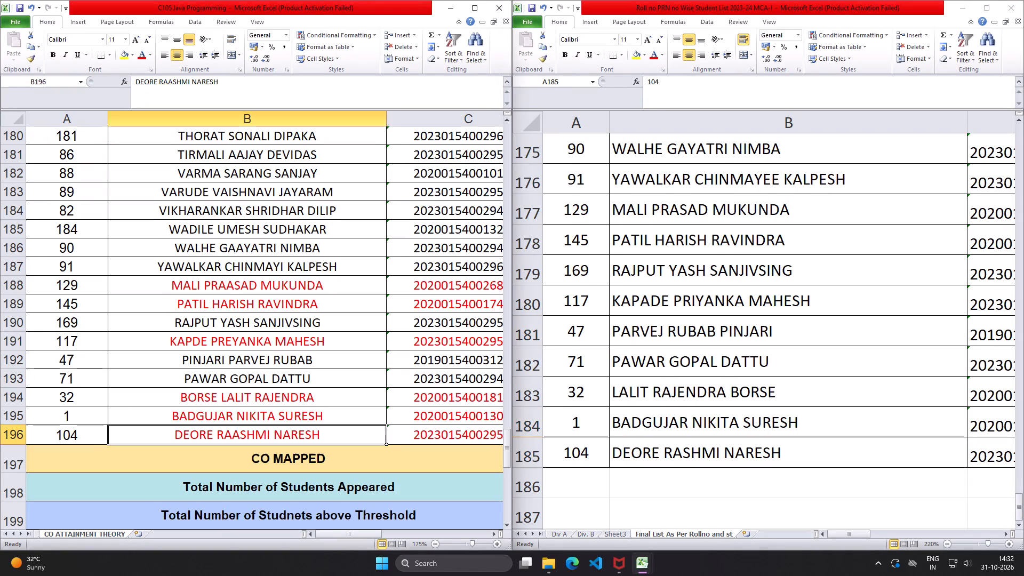
click(85, 433)
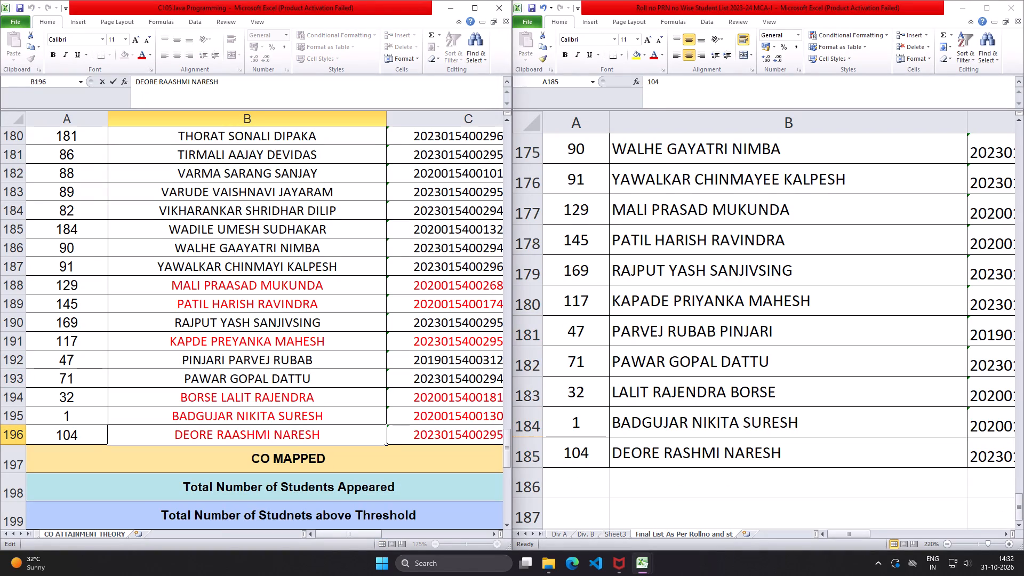
click(60, 434)
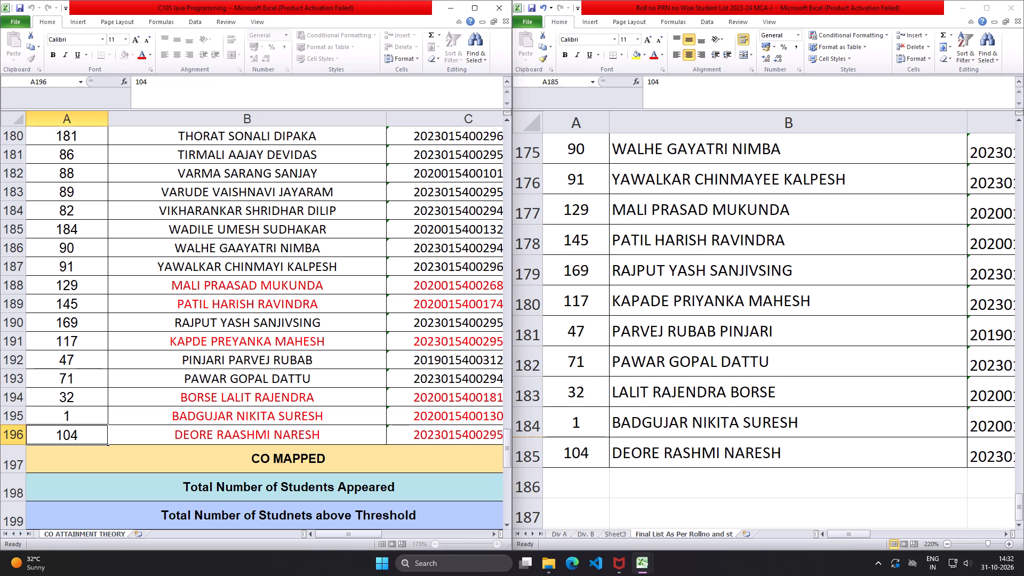
Save the C105 Java Programming workbook and close it.
key(ctrl+s)
key(ctrl+s)
key(ctrl+s)
key(ctrl+s)
key(ctrl+s)
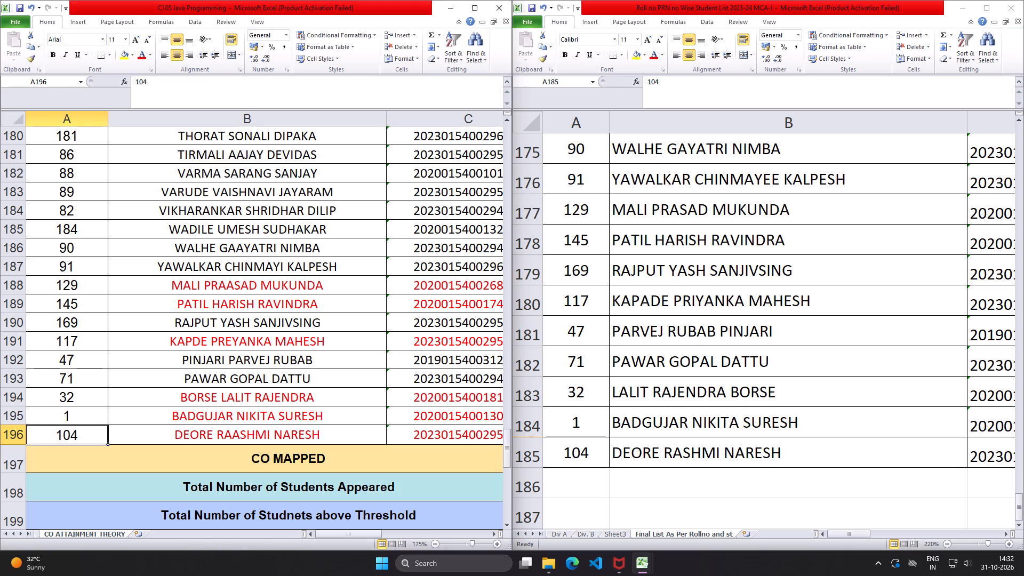
key(ctrl+s)
key(ctrl+s)
key(ctrl+s)
key(ctrl+s)
key(ctrl+s)
click(507, 6)
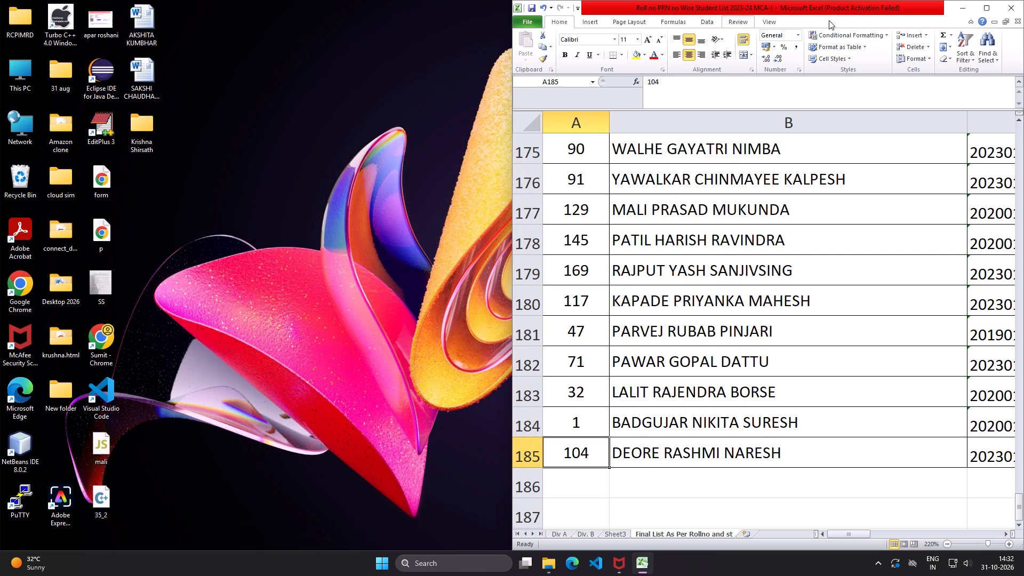
Start a separate Excel window and open the C106 LAB on DBMS workbook from the MAtin folder in it.
click(989, 7)
click(989, 7)
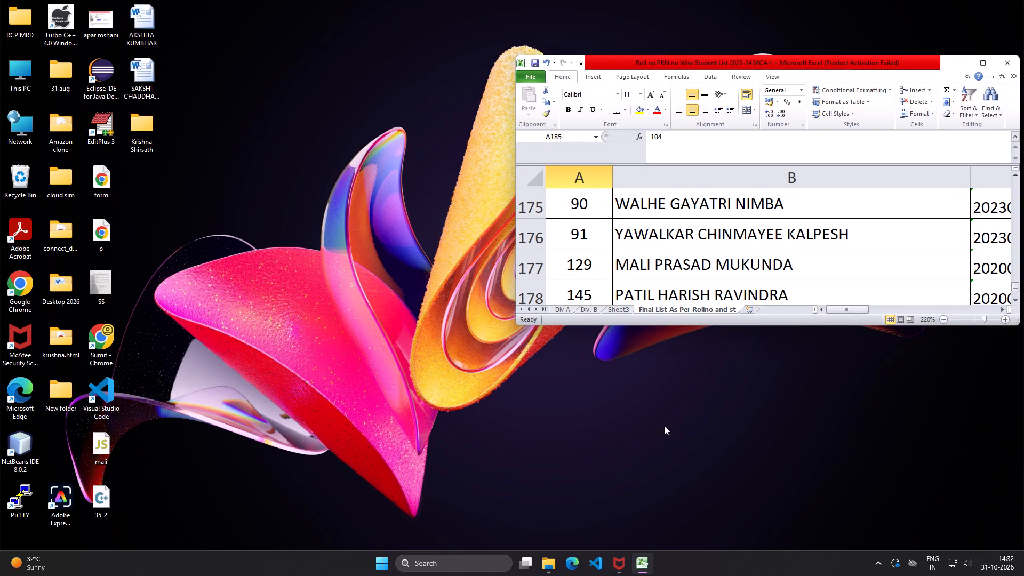
right_click(634, 566)
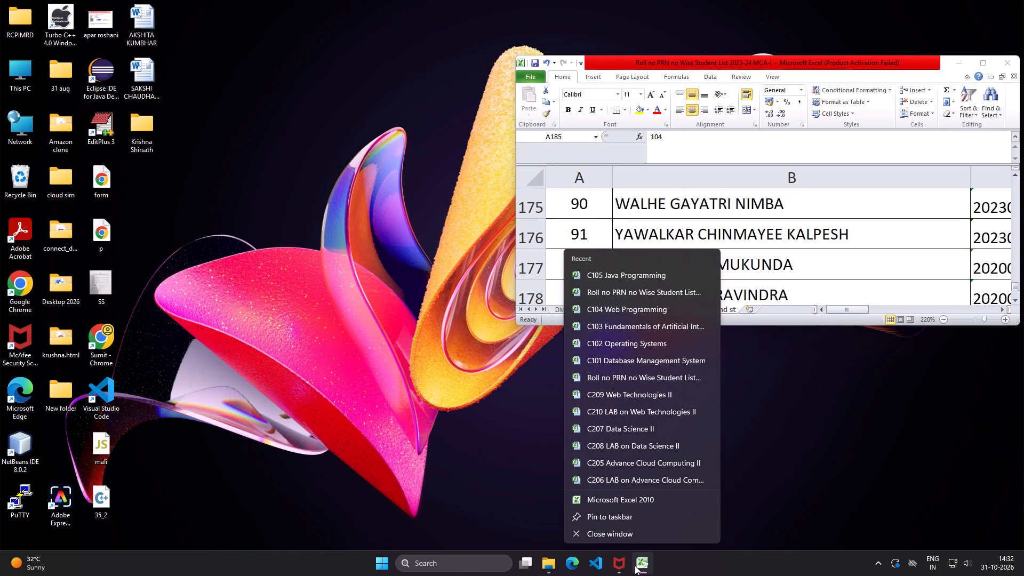
click(610, 496)
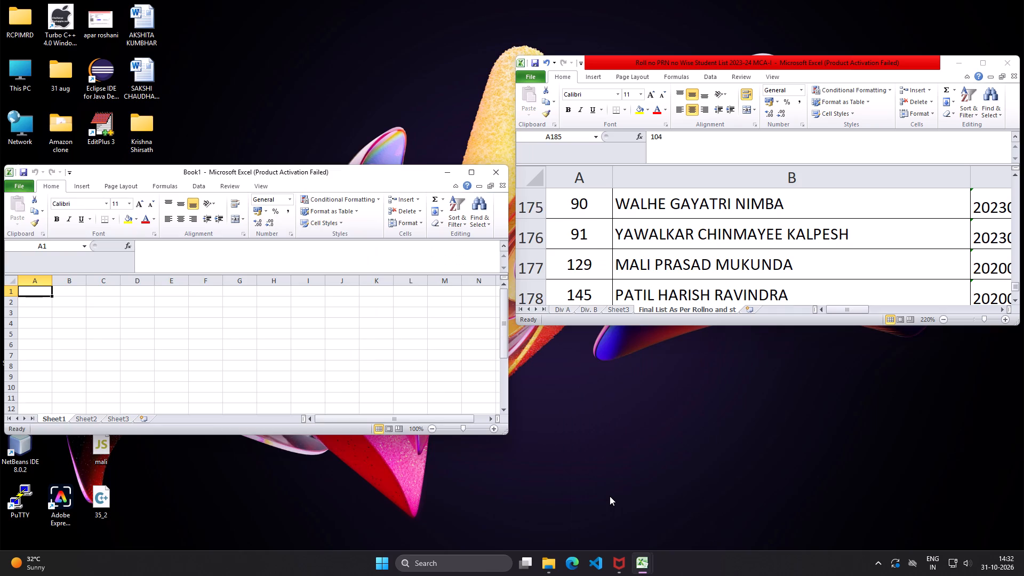
click(377, 191)
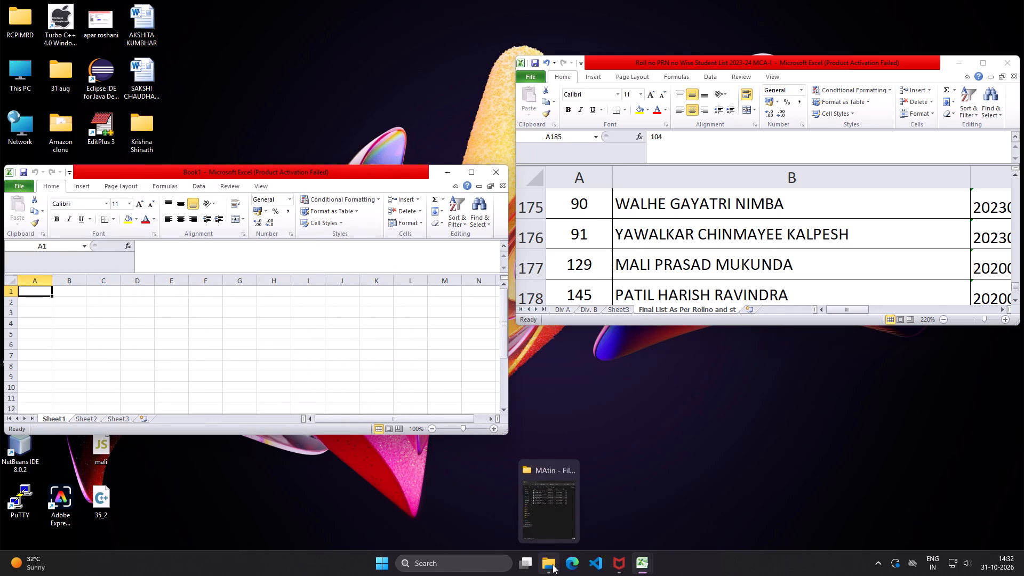
click(539, 527)
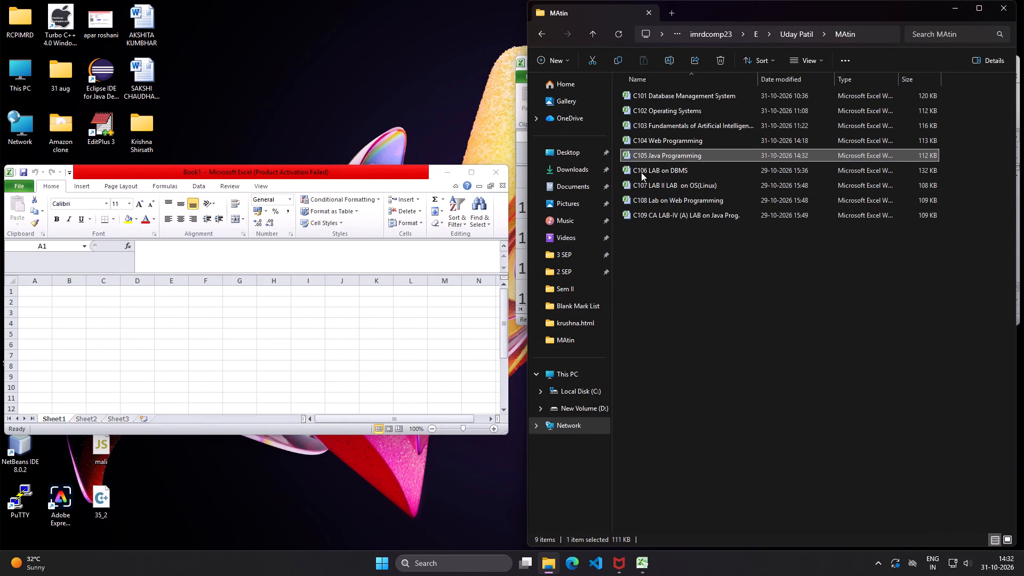
click(641, 171)
drag(641, 170, 638, 564)
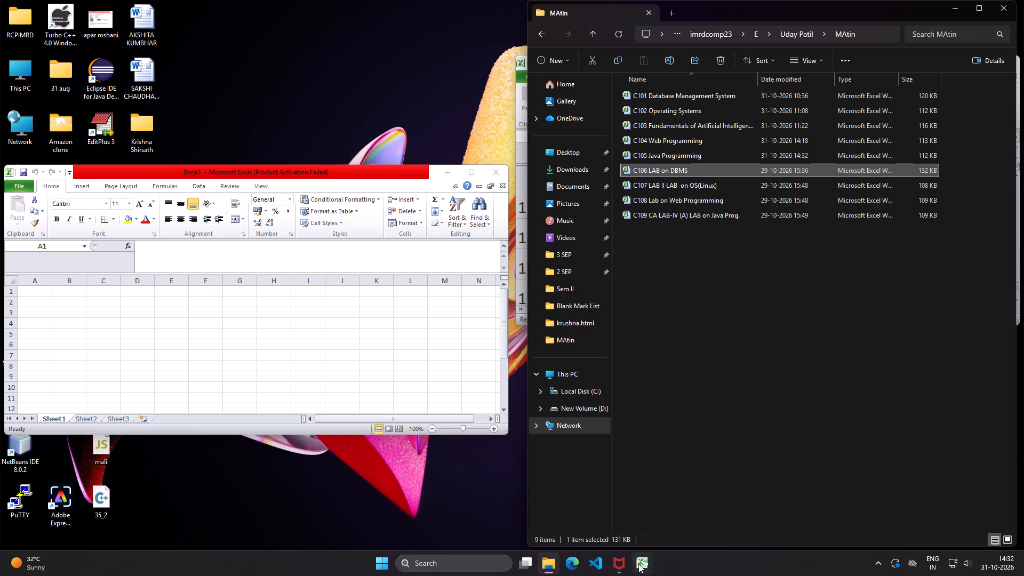
drag(638, 564, 676, 529)
drag(676, 167, 296, 306)
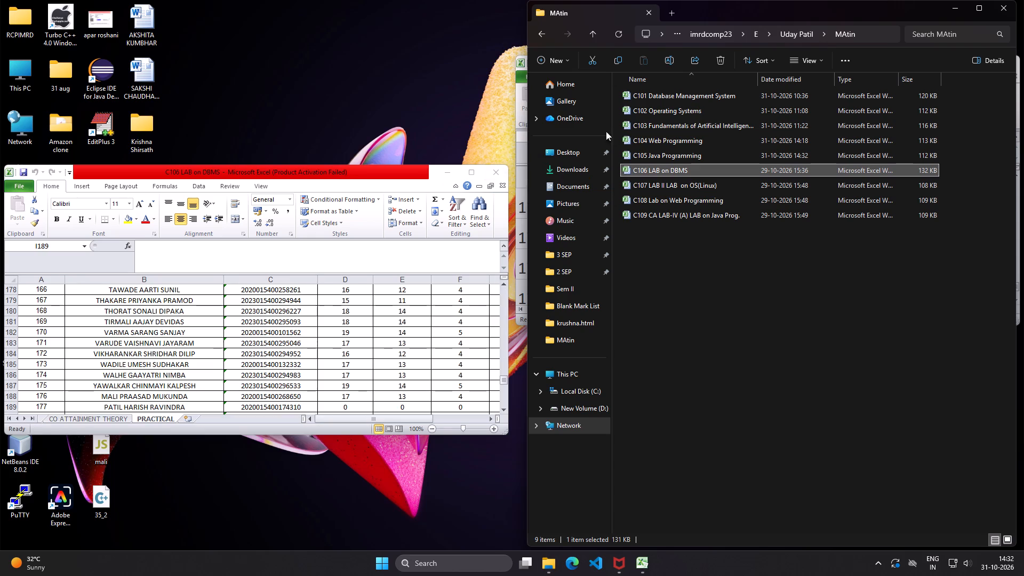
click(959, 9)
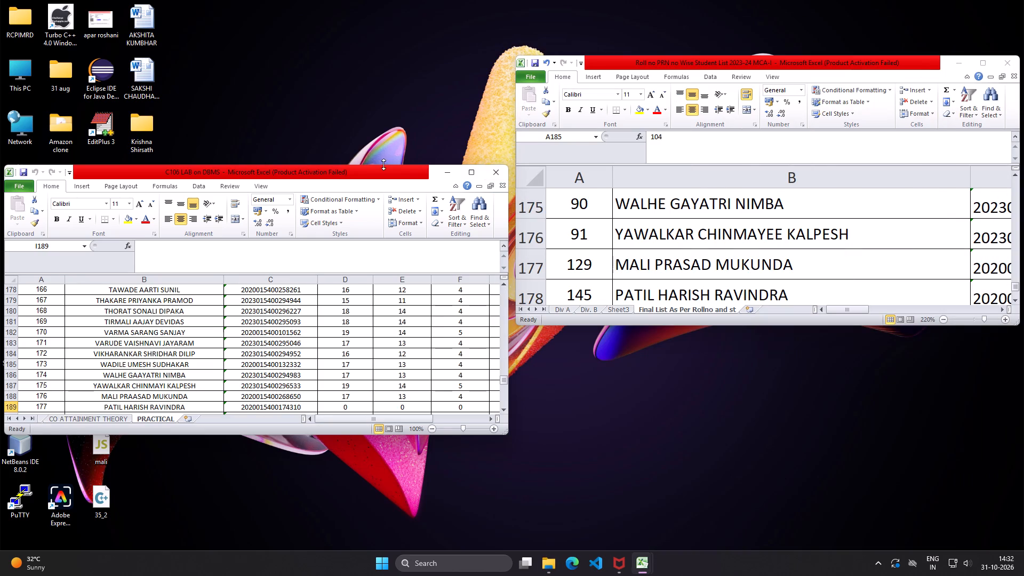
Arrange the C106 workbook and the roll number list side by side, with C106 in the left half.
drag(327, 174, 444, 35)
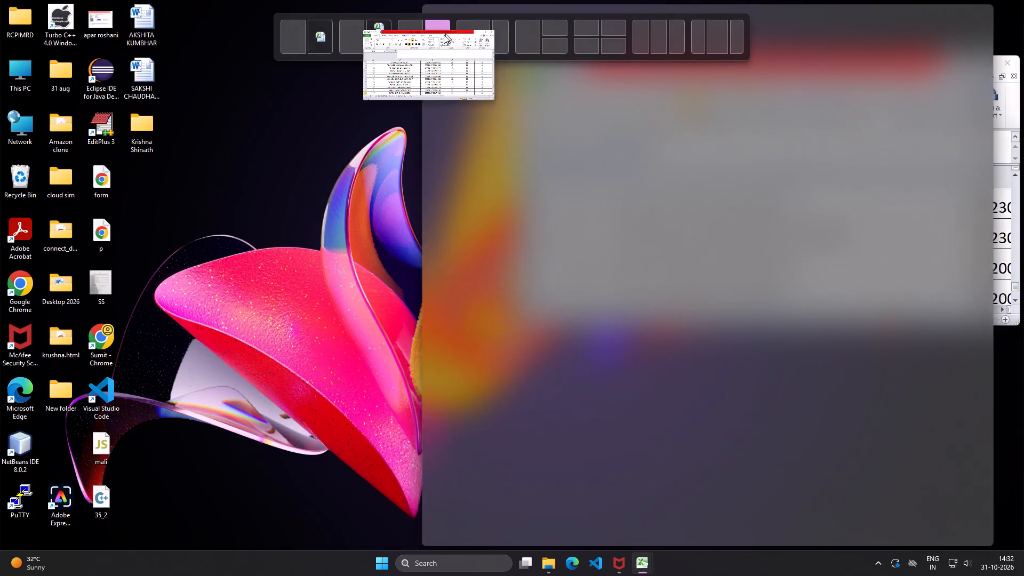
drag(444, 35, 404, 48)
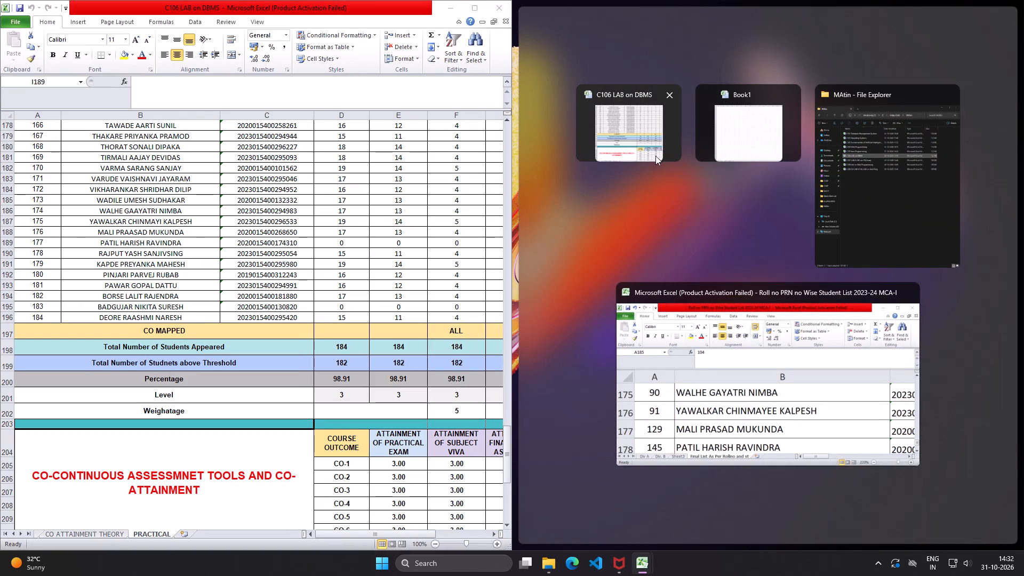
click(723, 302)
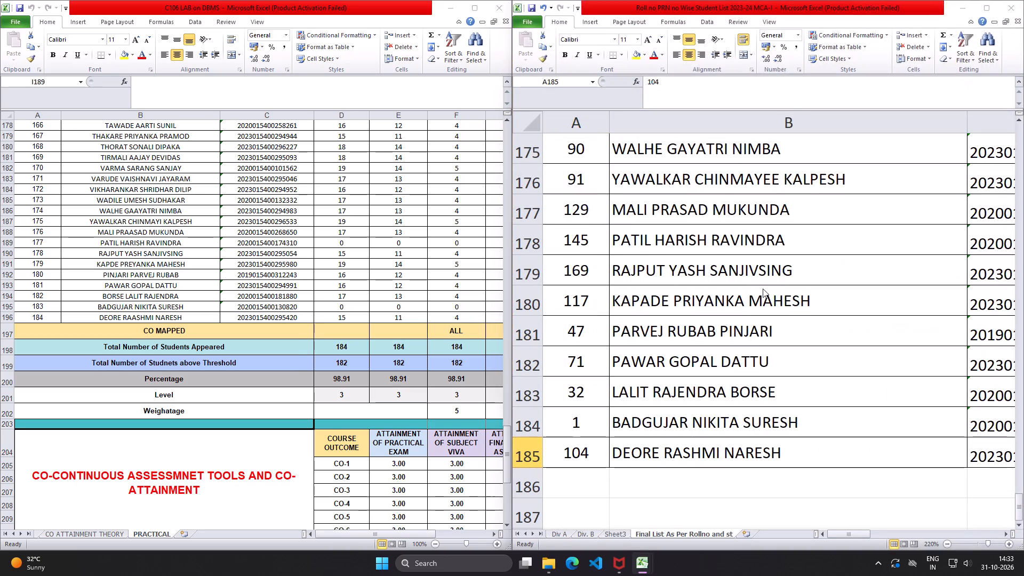
Copy all the students' roll numbers, cells A2 to A185, from the final roll number list.
click(37, 229)
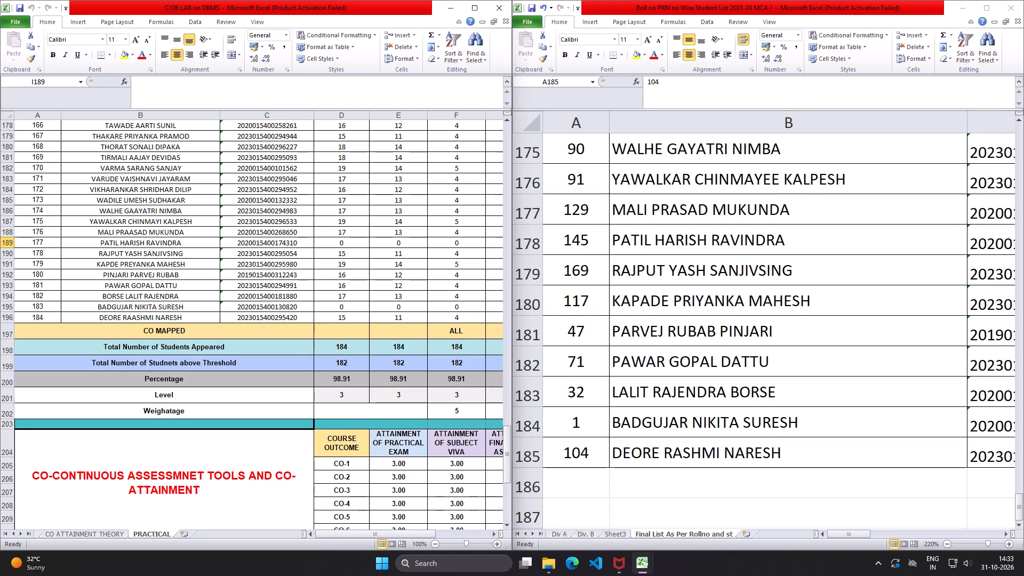
click(37, 229)
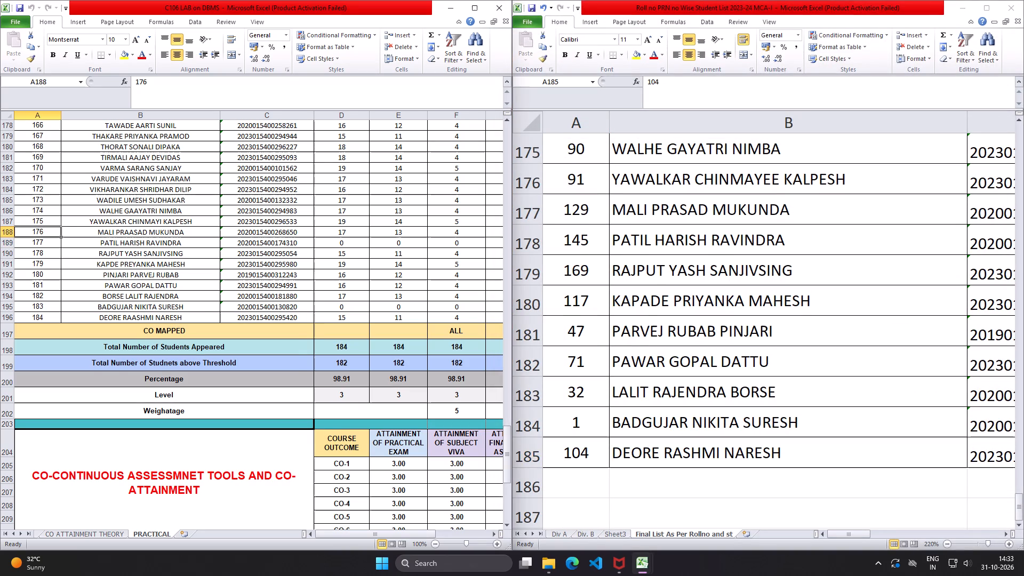
key(ctrl+Up)
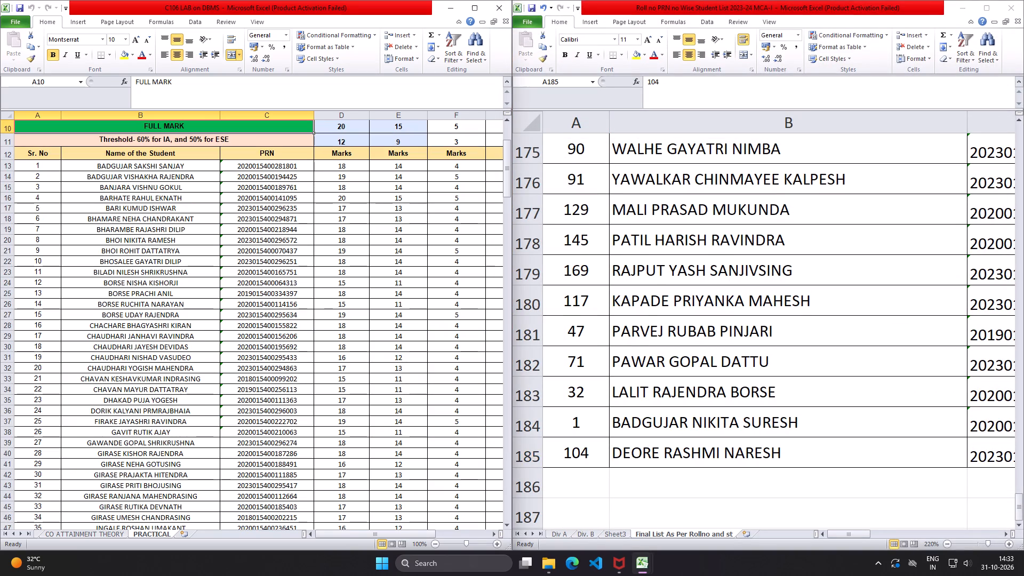
key(Down)
key(Down)
key(Down)
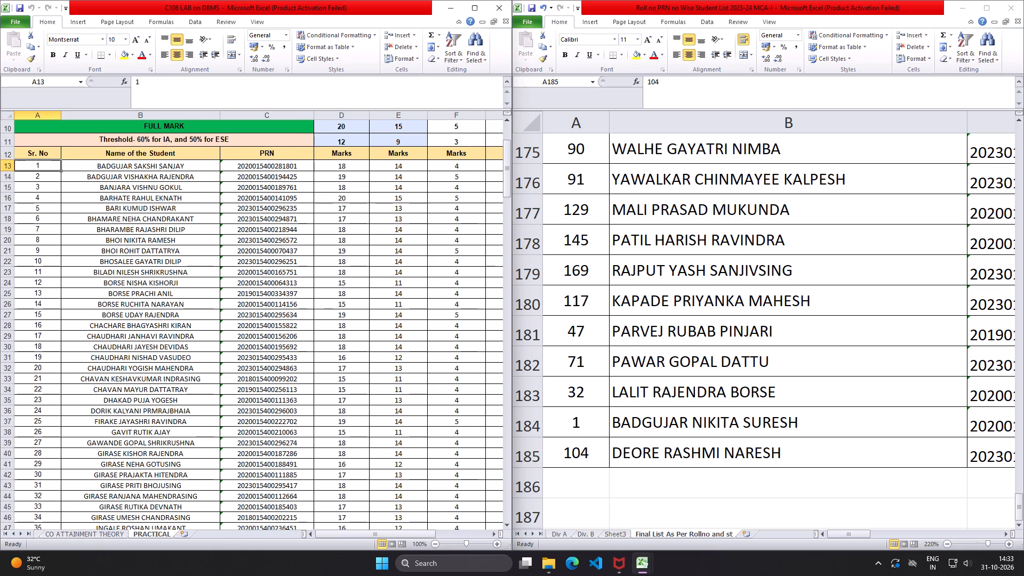
click(573, 321)
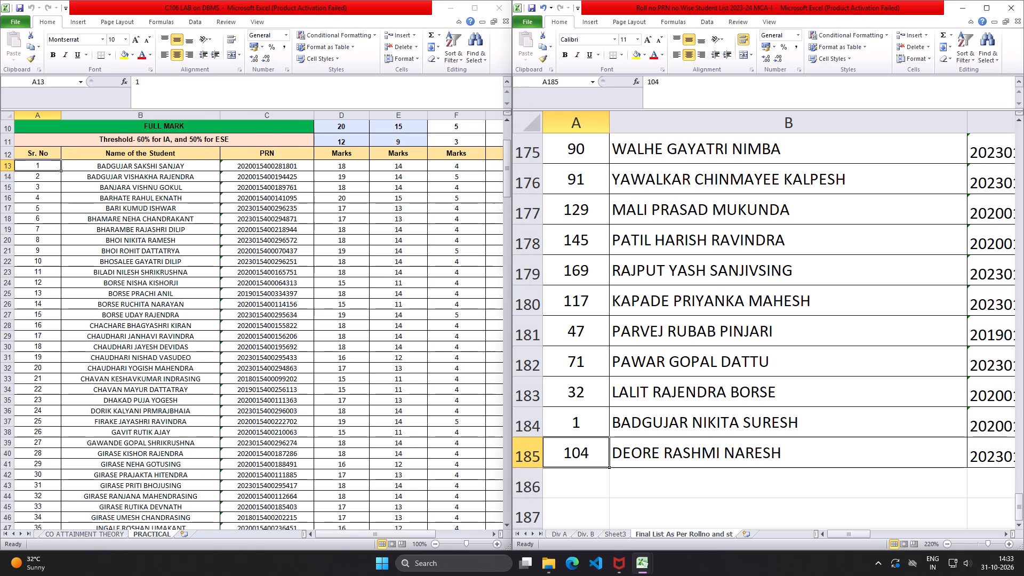
key(ctrl+Up)
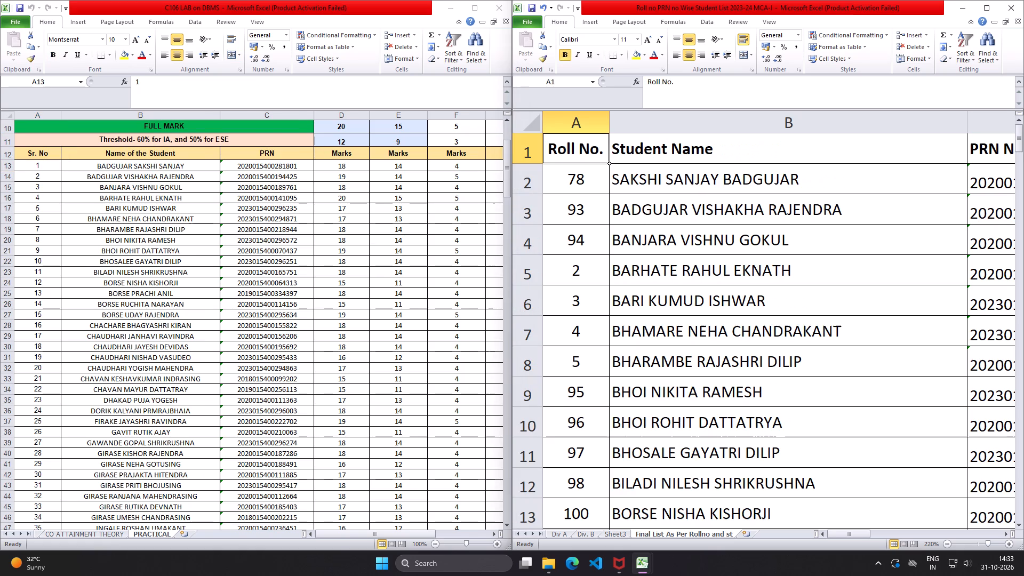
key(Down)
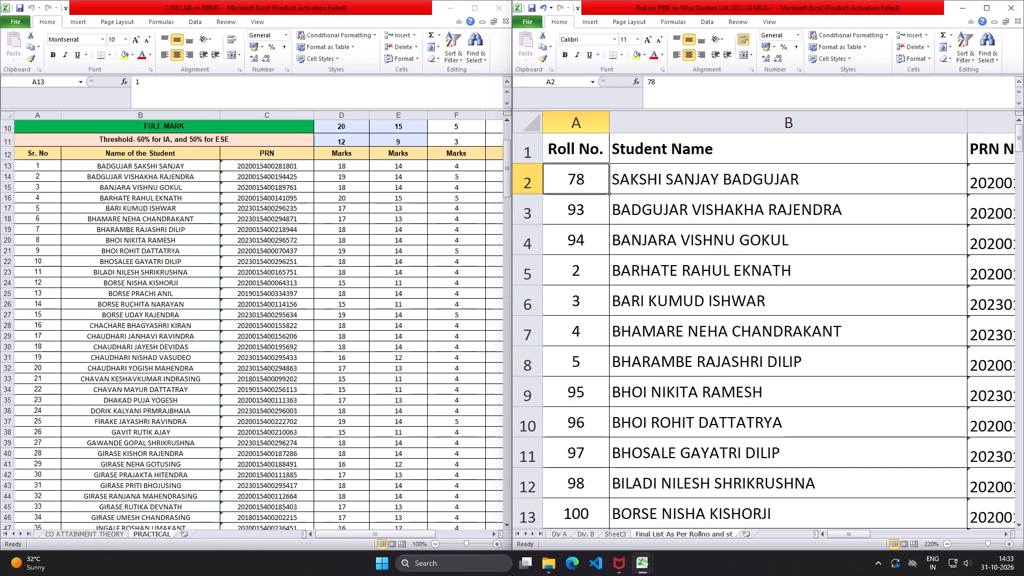
key(ctrl+shift+Down)
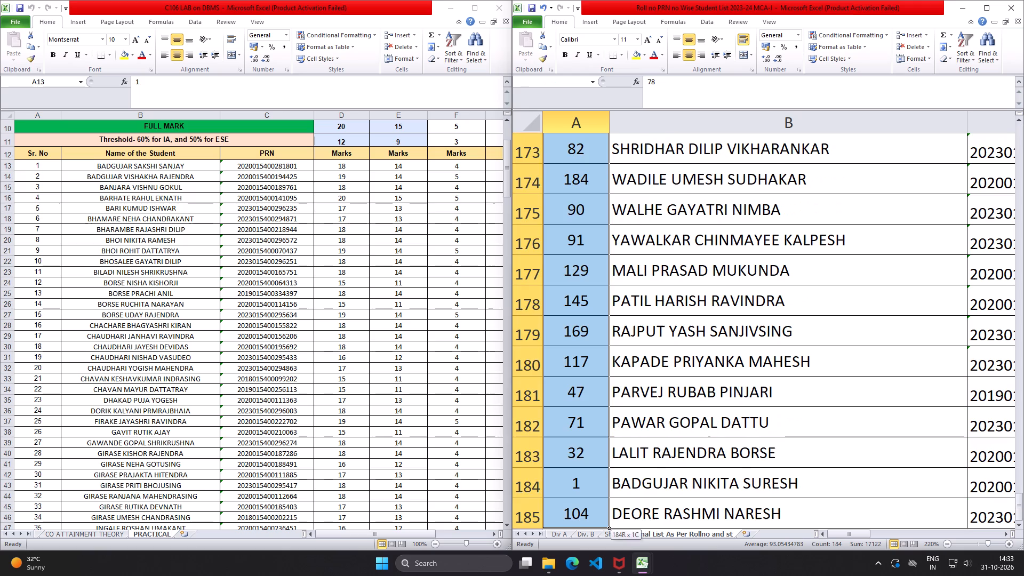
key(ctrl+c)
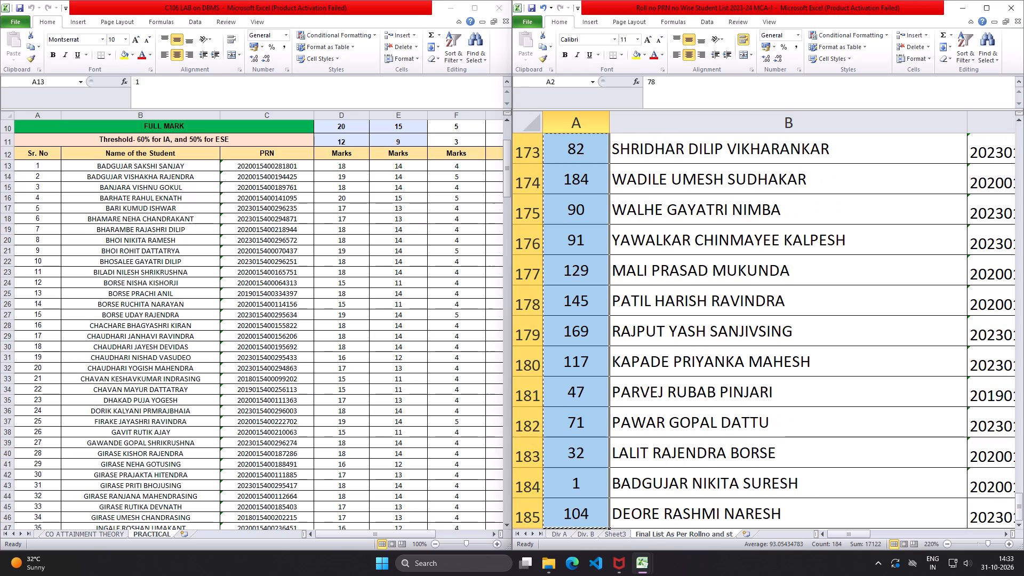
Paste the copied roll numbers over the serial numbers in A13 to A196 of C106's PRACTICAL sheet.
click(44, 163)
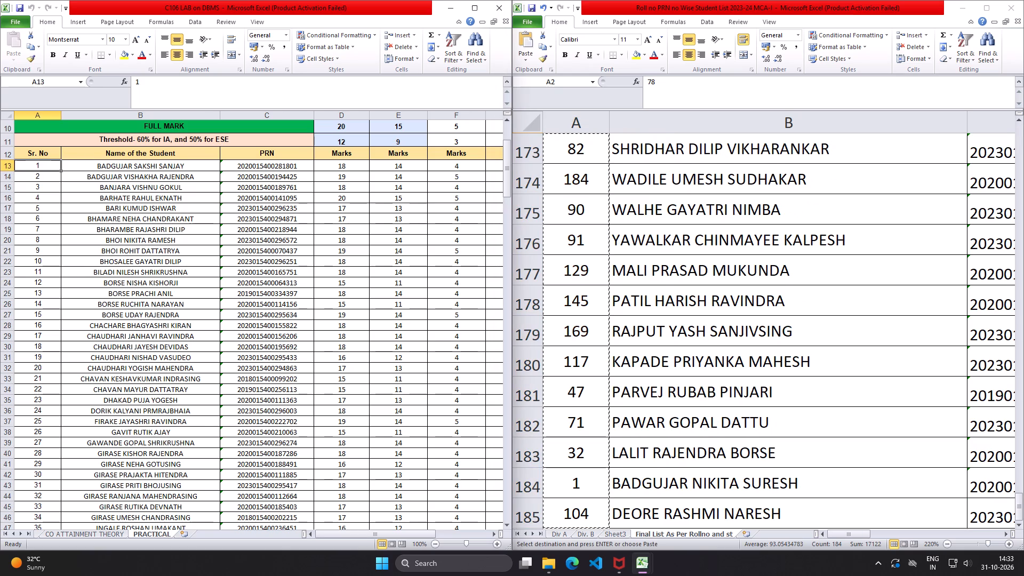
key(ctrl+shift+Down)
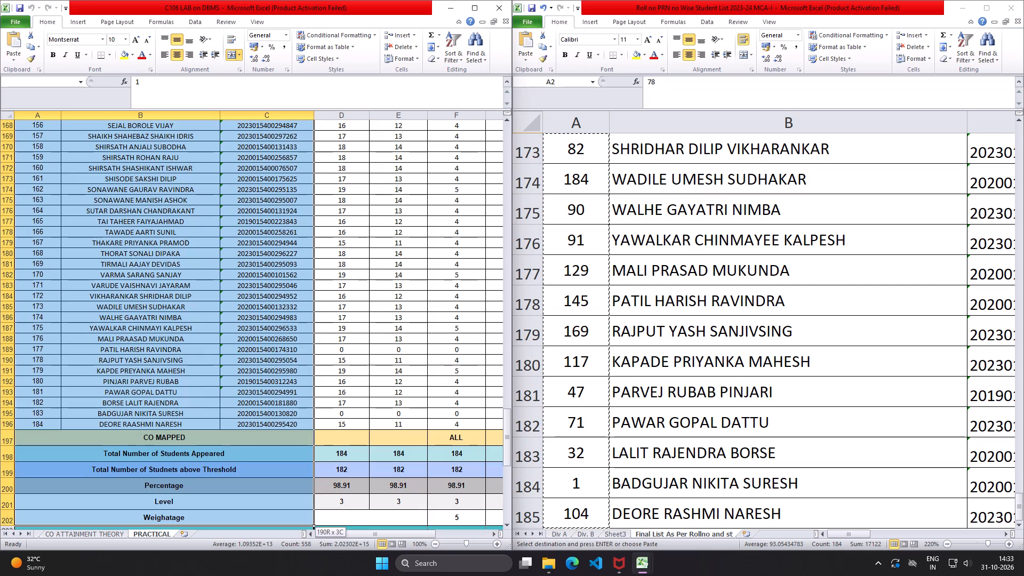
key(shift+Up)
key(shift+Up)
key(shift+Up)
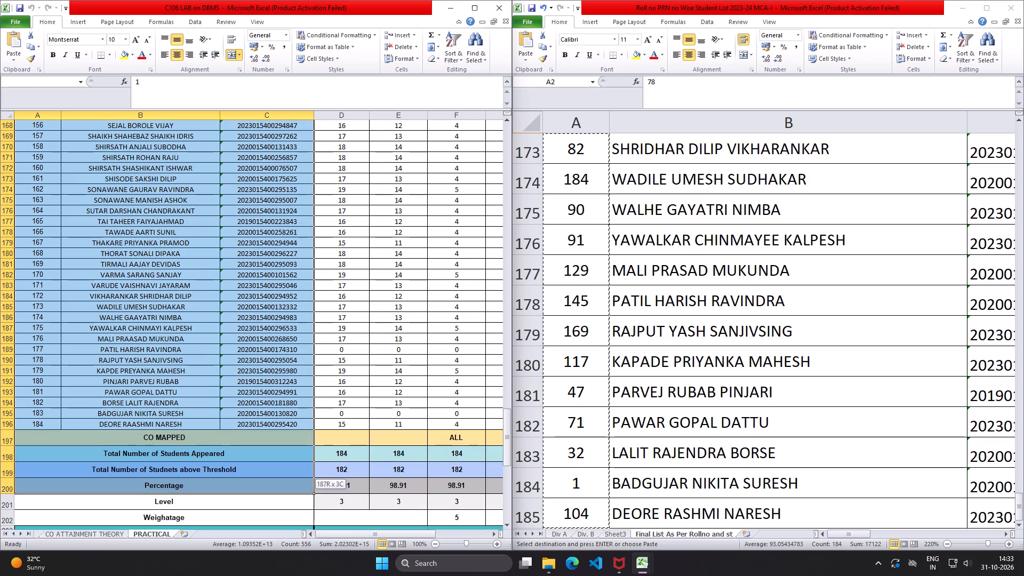
key(shift+Up)
key(shift+Up)
key(shift+Up)
key(shift+Left)
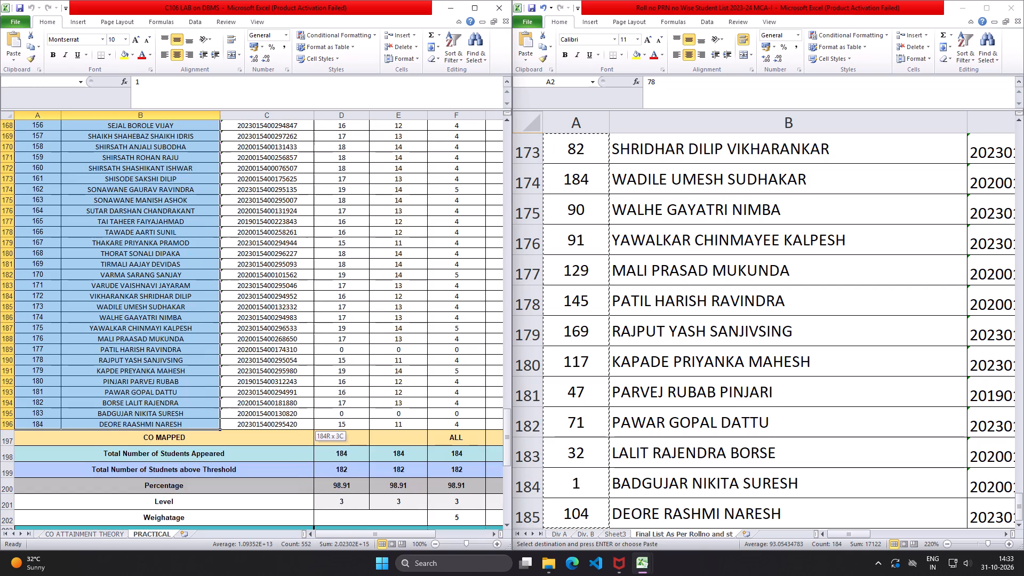
key(shift+Left)
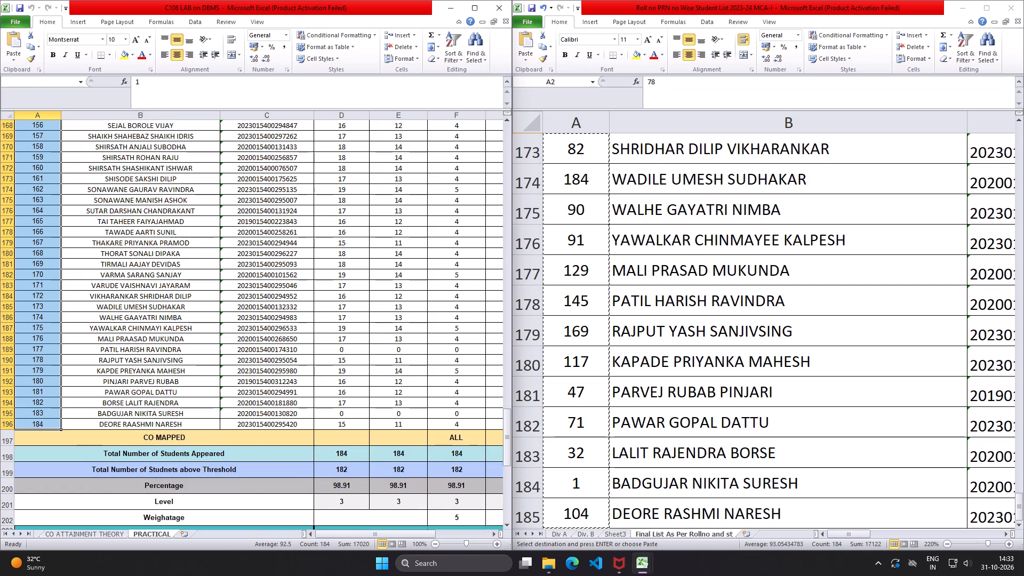
key(ctrl+v)
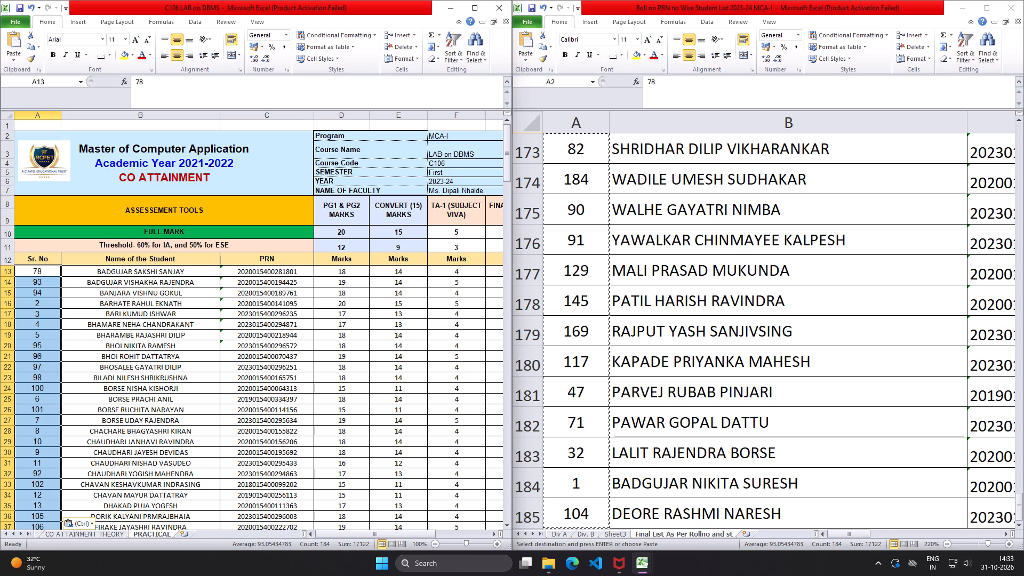
Examine the start of the pasted roll numbers beside the student names in C106's PRACTICAL sheet, from cell A13.
click(69, 278)
ctrl+scroll(69, 278, up, 3)
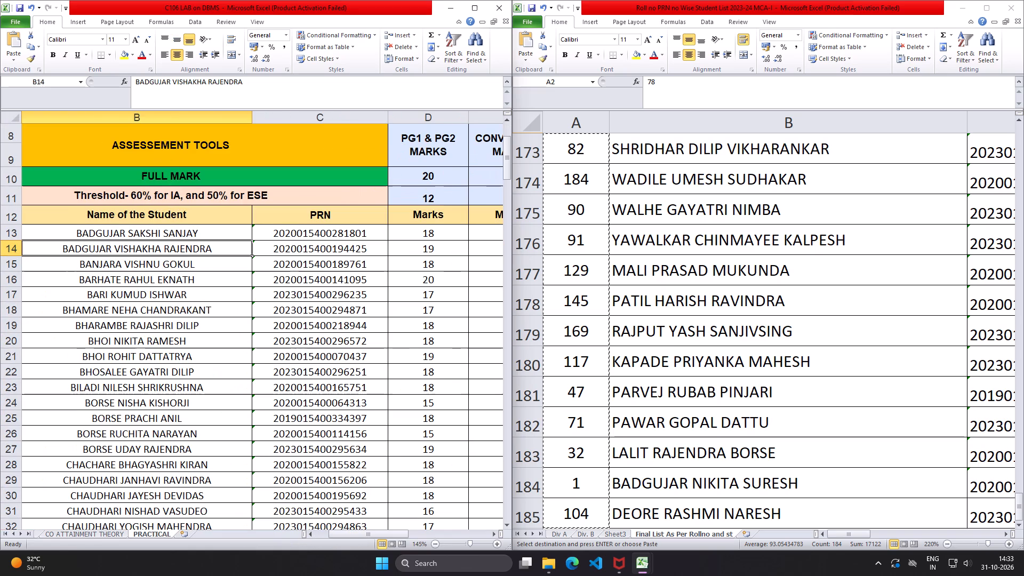
ctrl+scroll(69, 279, up, 1)
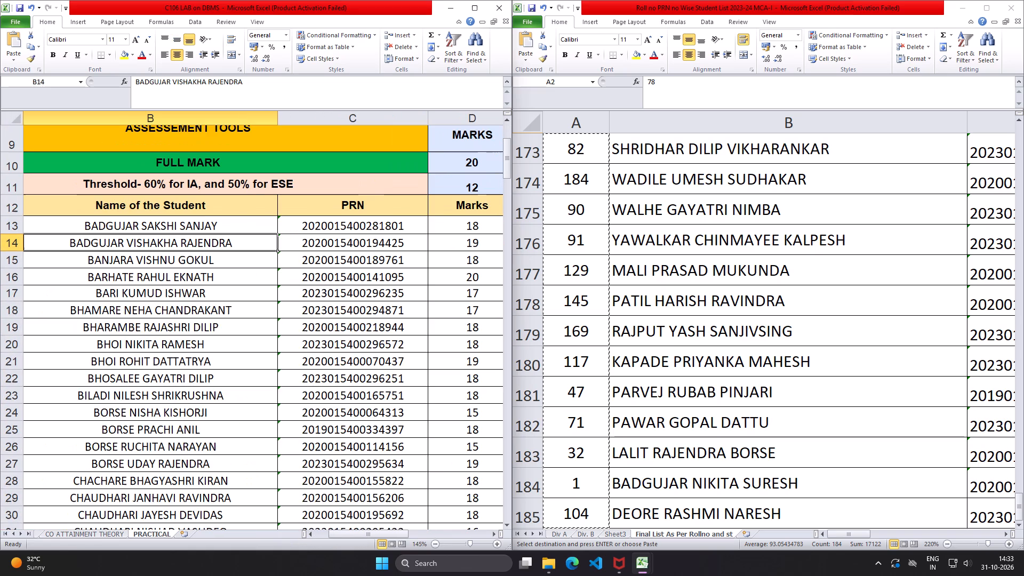
click(654, 319)
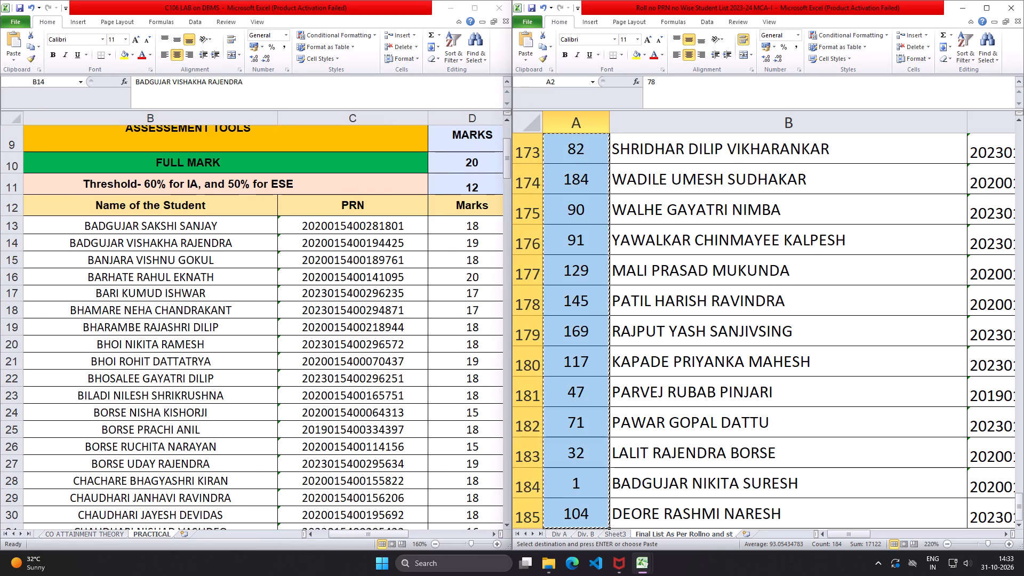
ctrl+scroll(654, 319, down, 1)
ctrl+scroll(654, 319, up, 1)
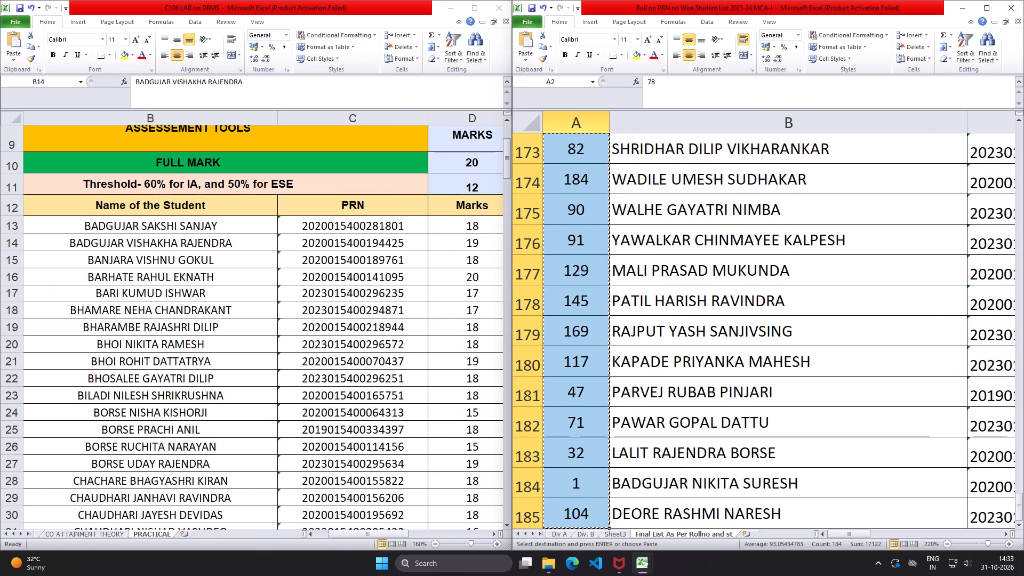
click(140, 312)
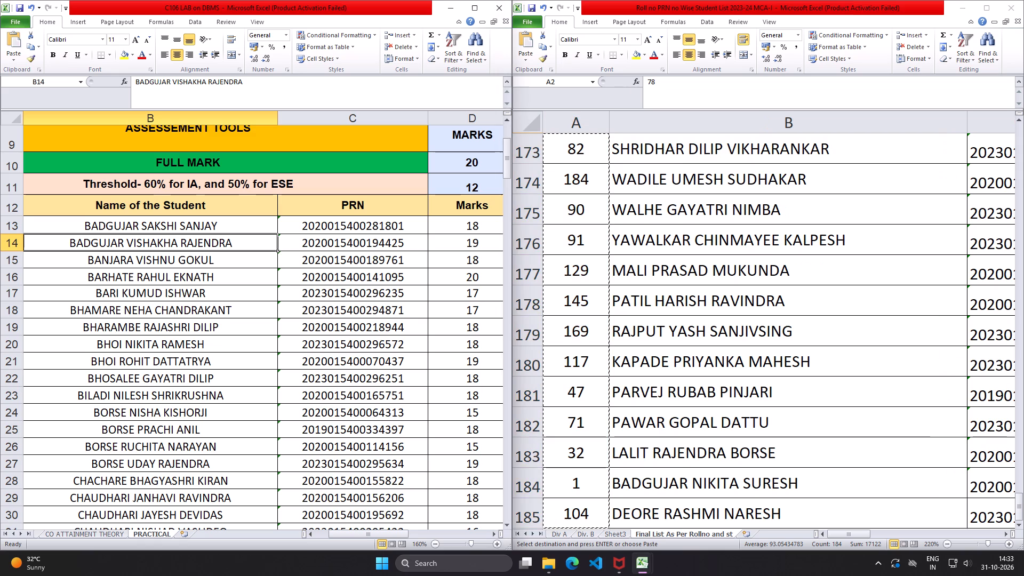
key(Home)
key(Up)
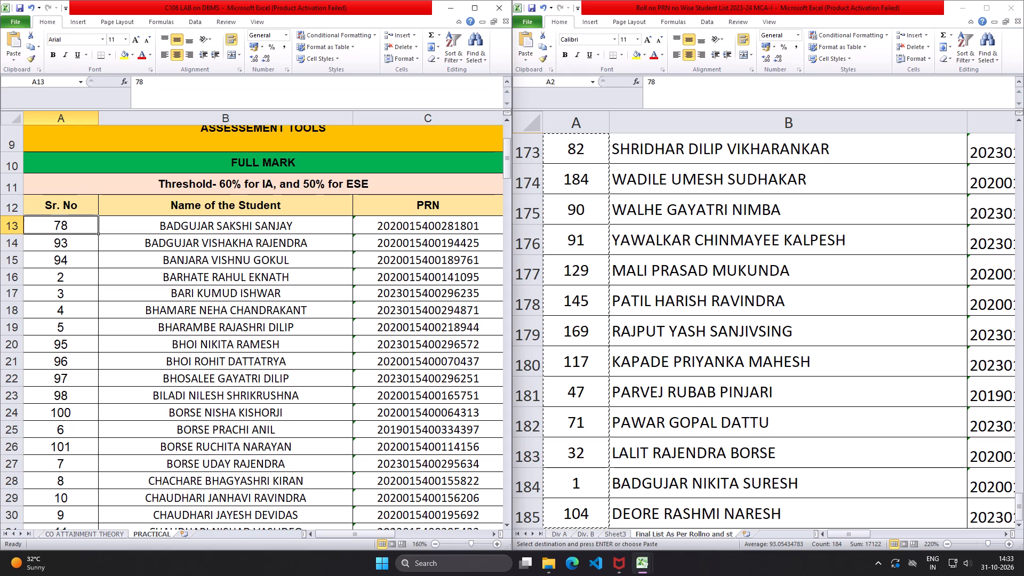
Save the C106 LAB on DBMS workbook with the roll numbers in its PRACTICAL sheet.
key(ctrl+s)
key(ctrl+s)
key(ctrl+s)
key(ctrl+s)
key(ctrl+s)
key(ctrl+s)
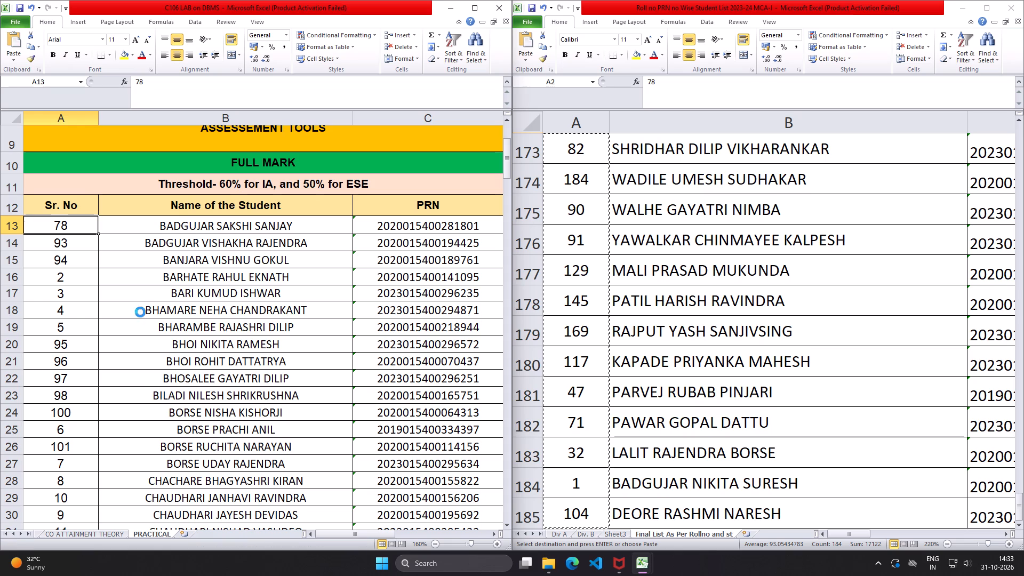
key(ctrl+s)
key(ctrl+s)
key(ctrl+s)
key(ctrl+s)
key(ctrl+s)
key(ctrl+s)
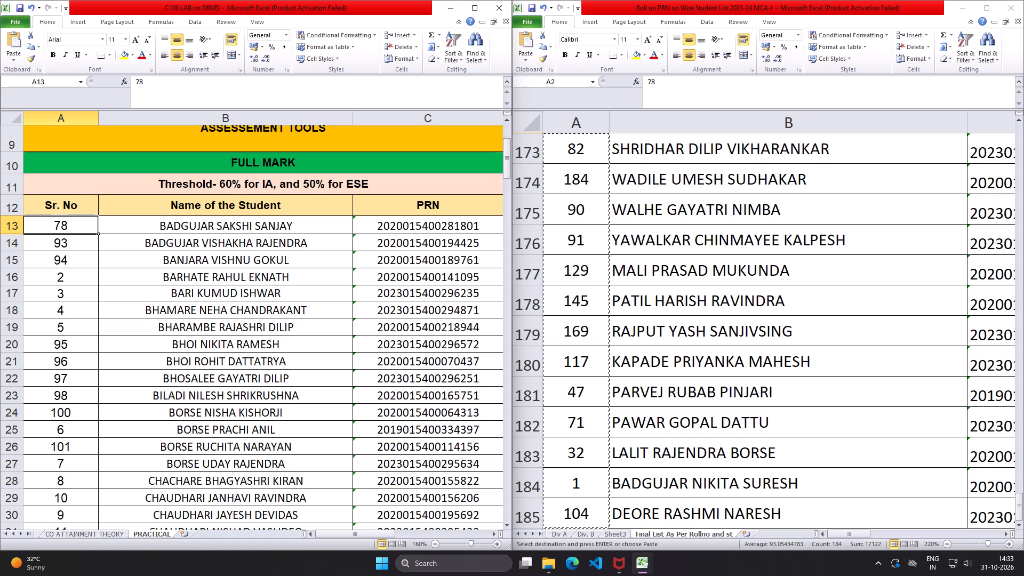
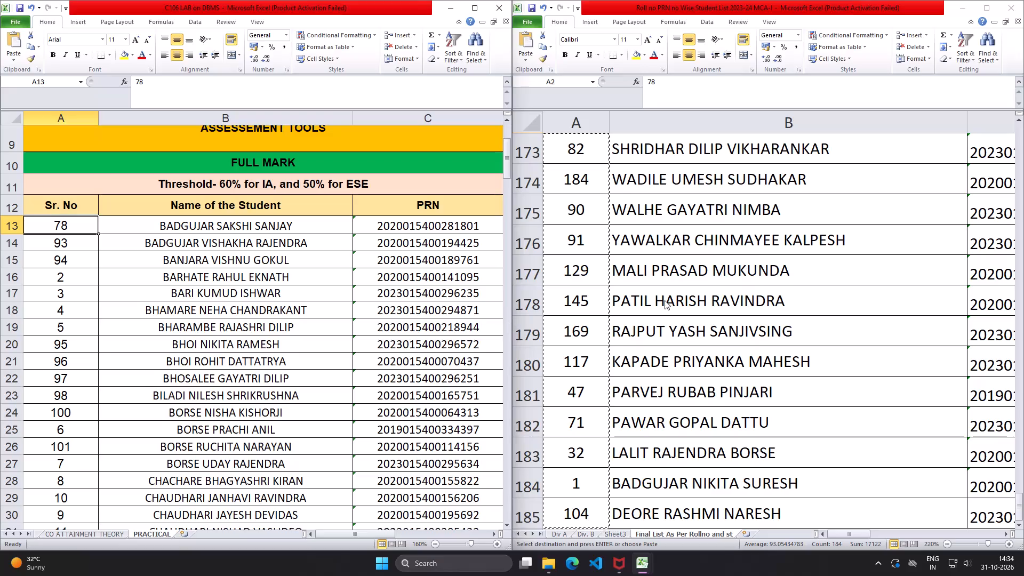
Compare the first students and roll numbers in the final list with the rows from A13 in C106's PRACTICAL sheet.
scroll(665, 308, up, 16)
scroll(658, 294, down, 3)
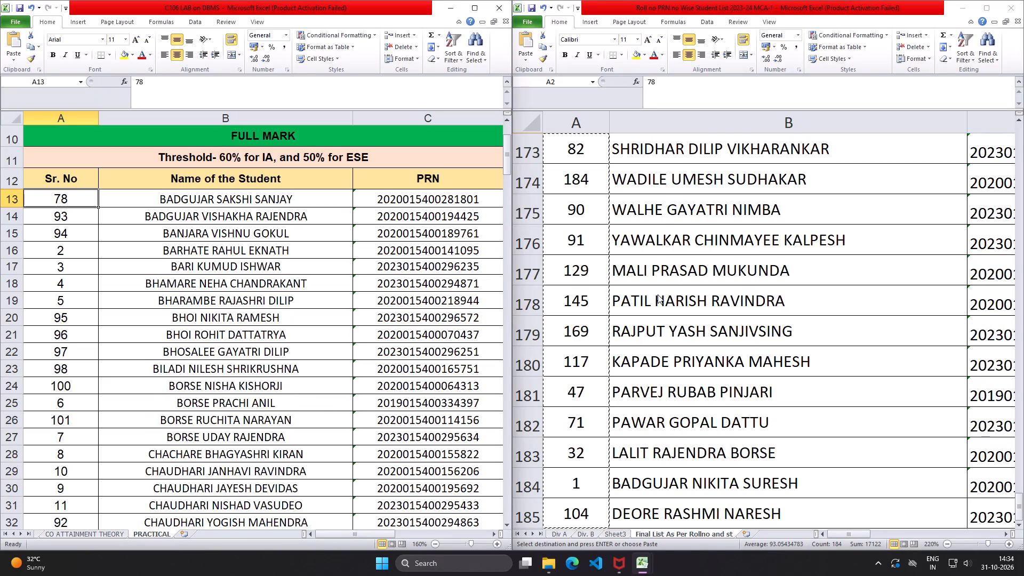
click(660, 181)
click(660, 181)
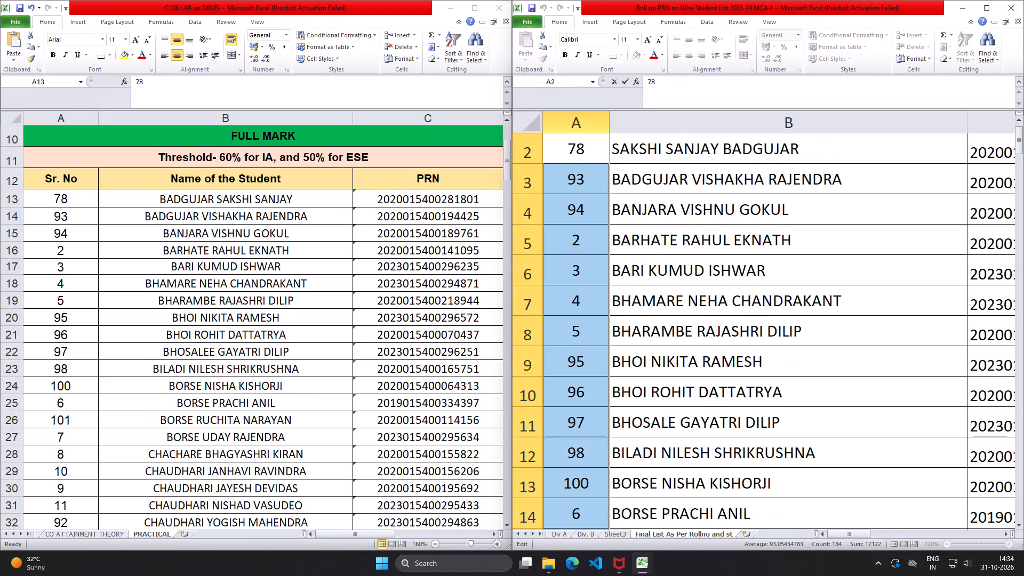
click(660, 181)
scroll(659, 181, up, 3)
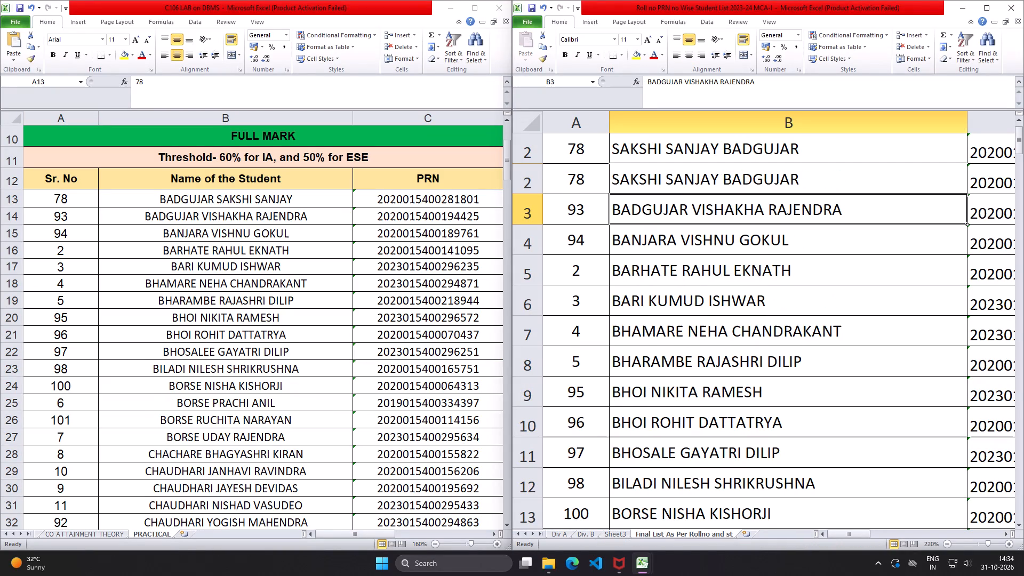
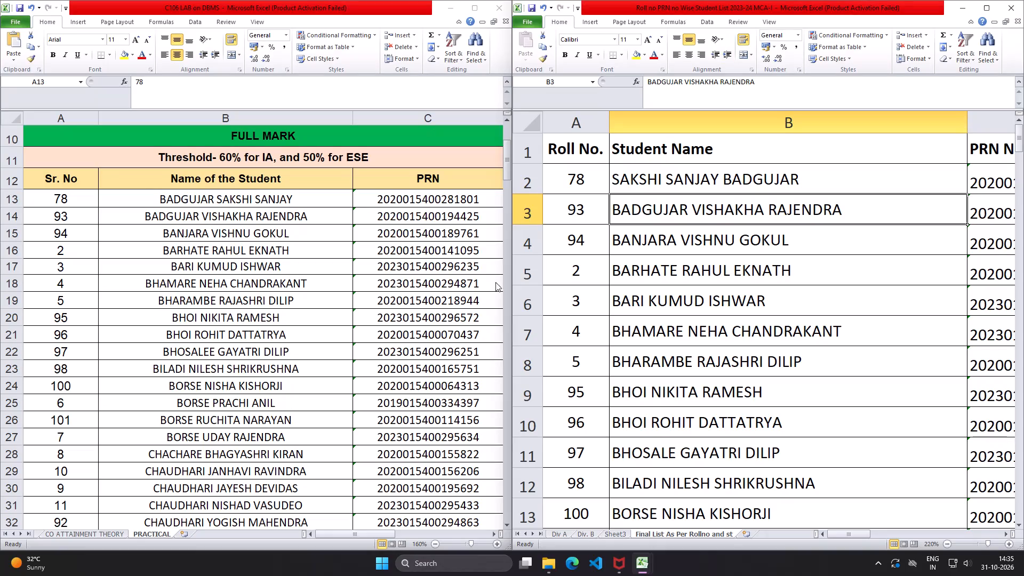
Compare the names and roll numbers in PRACTICAL rows 13 to 18 with rows 2 to 7 of the final list.
click(240, 196)
click(241, 196)
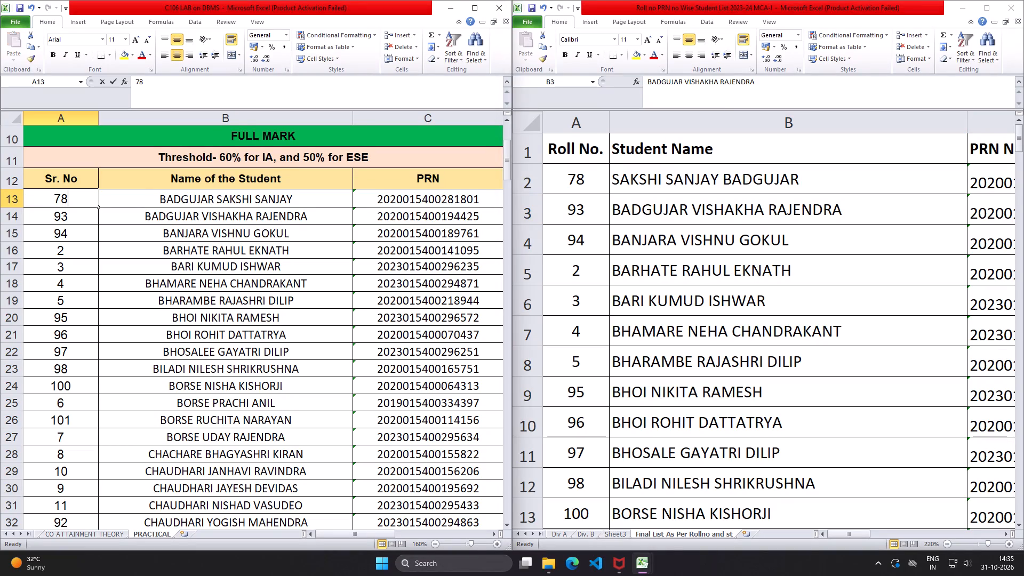
click(243, 195)
scroll(682, 204, up, 1)
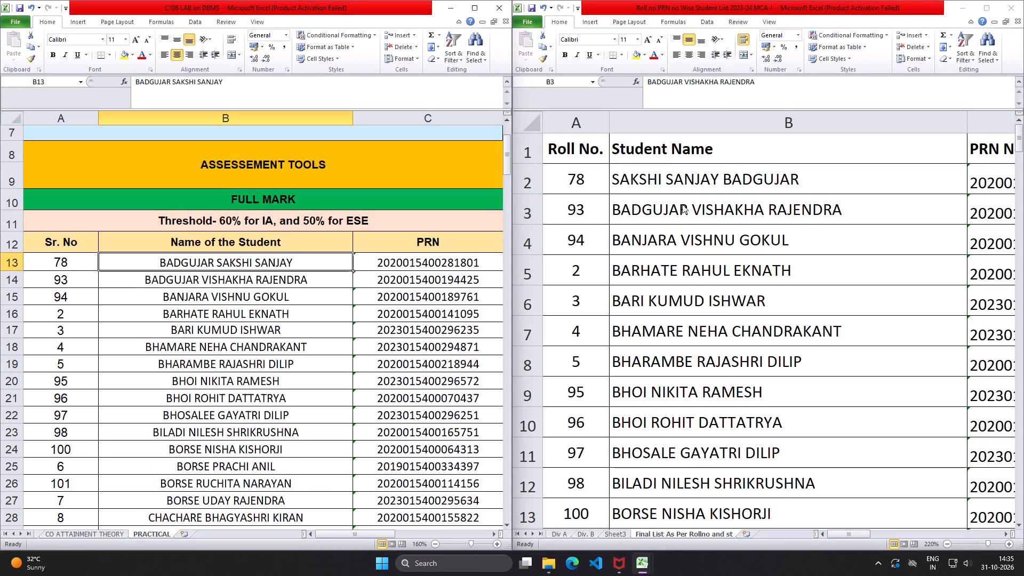
scroll(682, 204, down, 1)
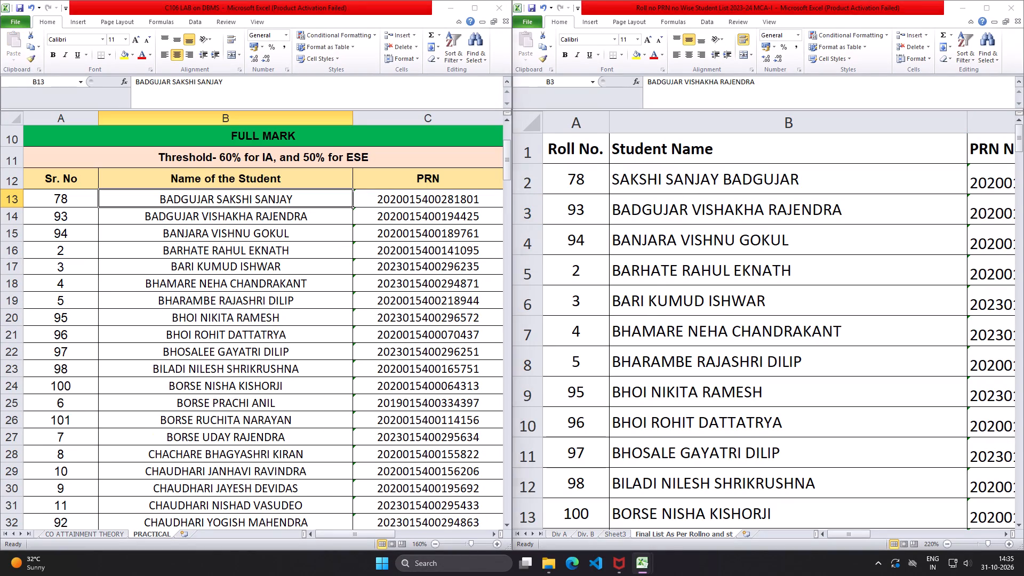
click(651, 306)
click(663, 326)
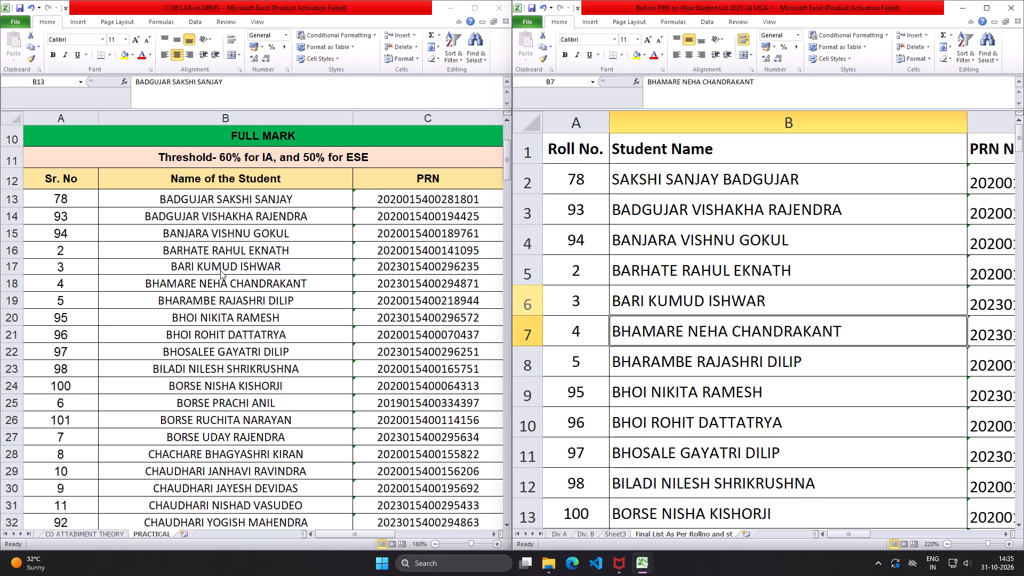
click(220, 270)
click(212, 280)
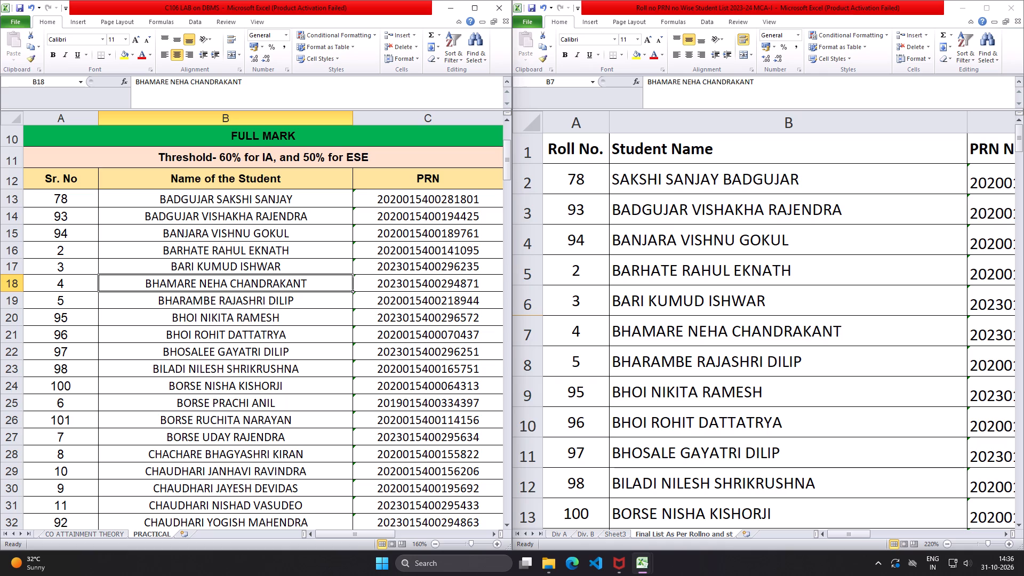
Compare the final list's names and roll numbers in rows 8 to 25 with PRACTICAL rows 19 to 36.
click(665, 447)
scroll(666, 451, down, 1)
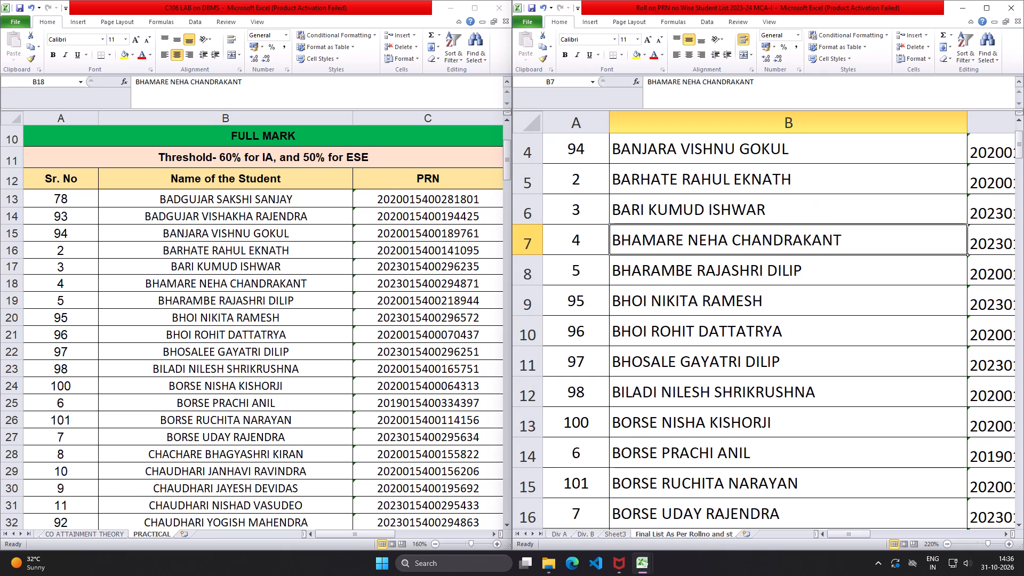
click(670, 473)
scroll(670, 473, down, 3)
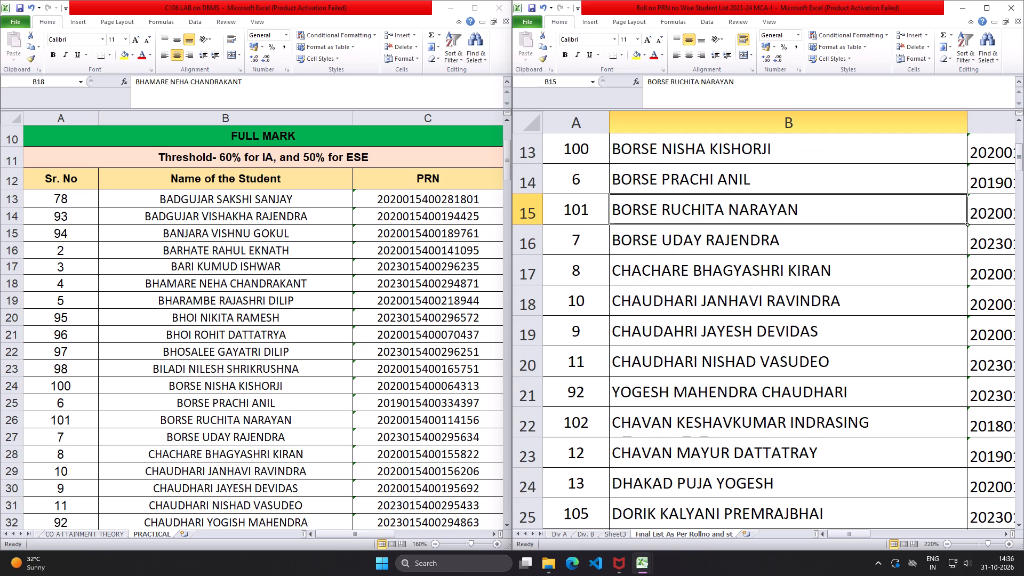
click(570, 418)
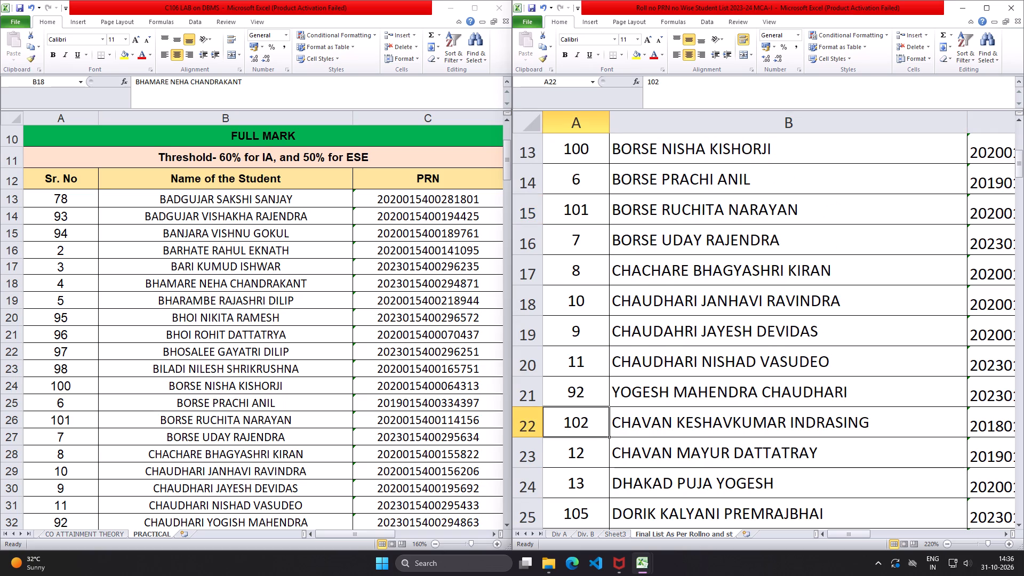
click(221, 506)
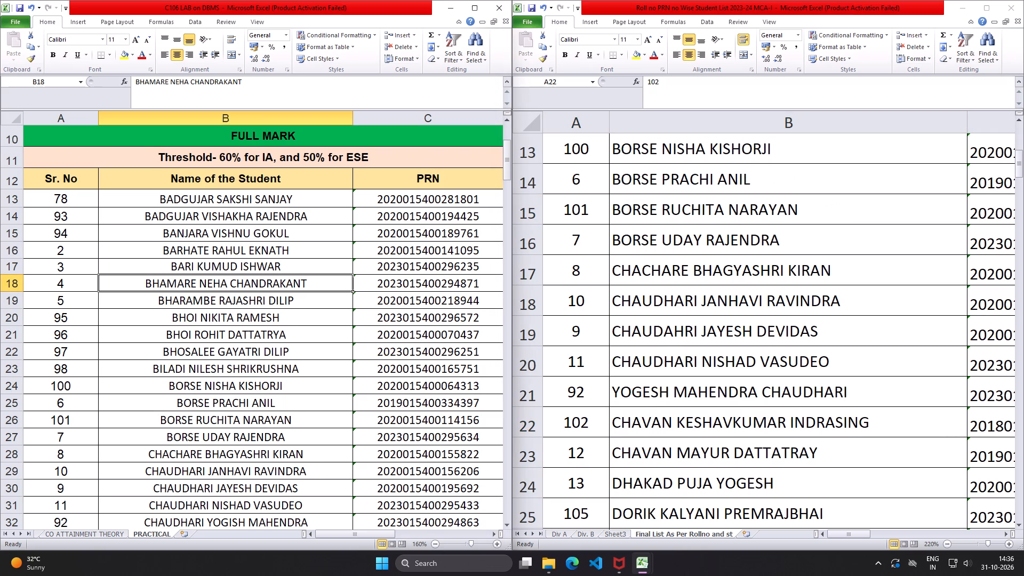
scroll(225, 503, down, 1)
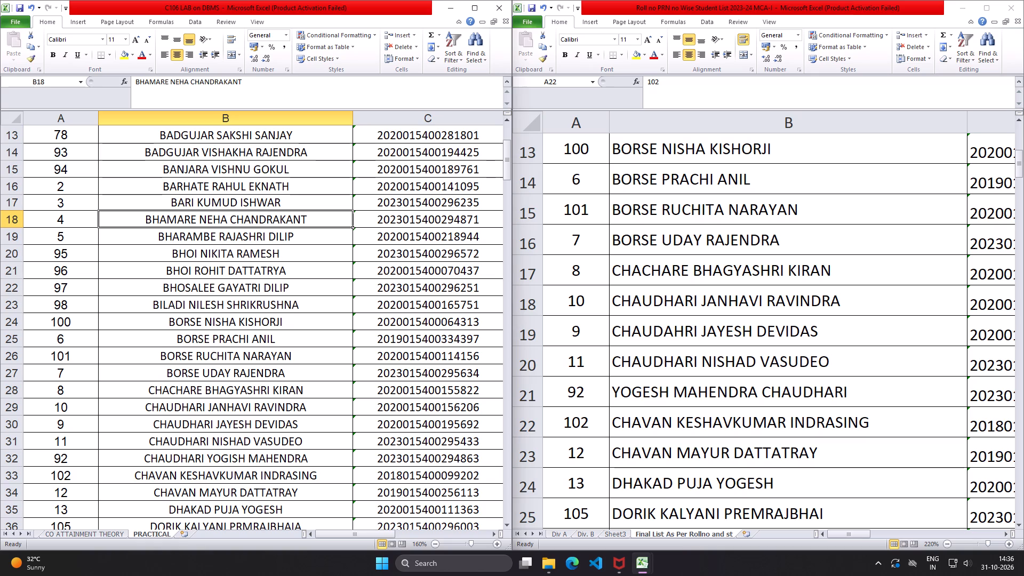
click(229, 474)
scroll(229, 474, down, 2)
click(229, 474)
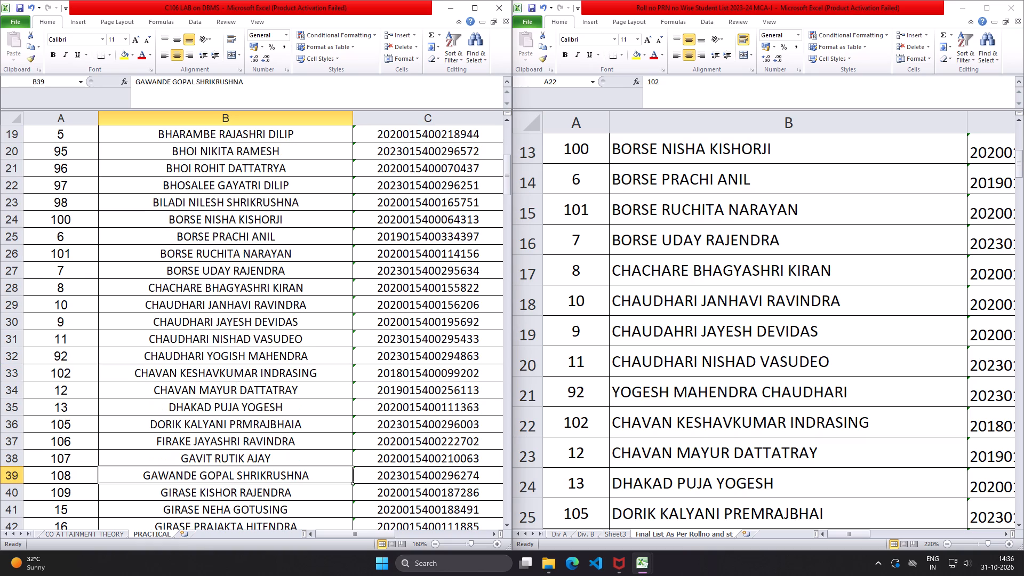
click(98, 422)
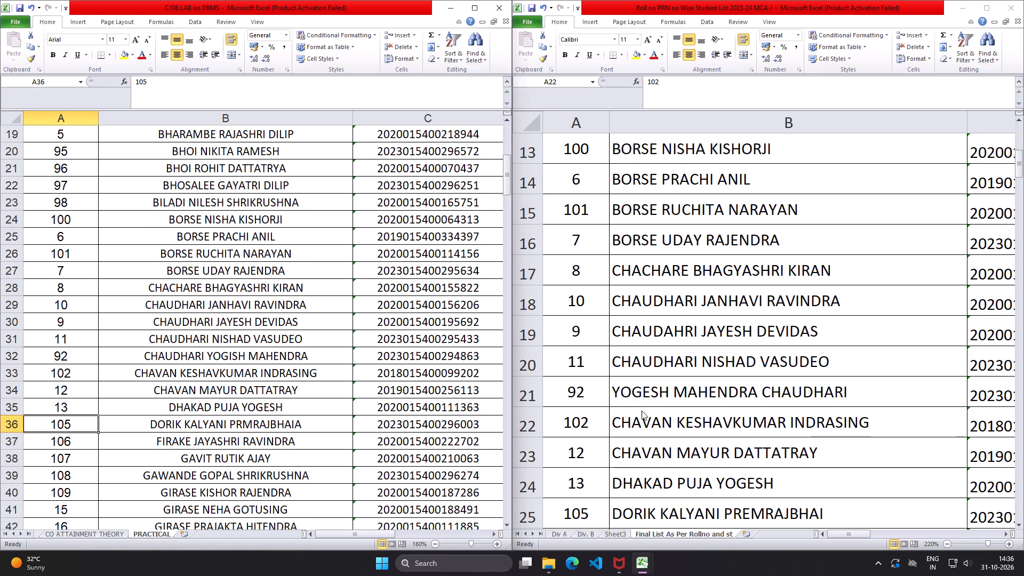
click(664, 429)
click(646, 517)
scroll(647, 505, down, 3)
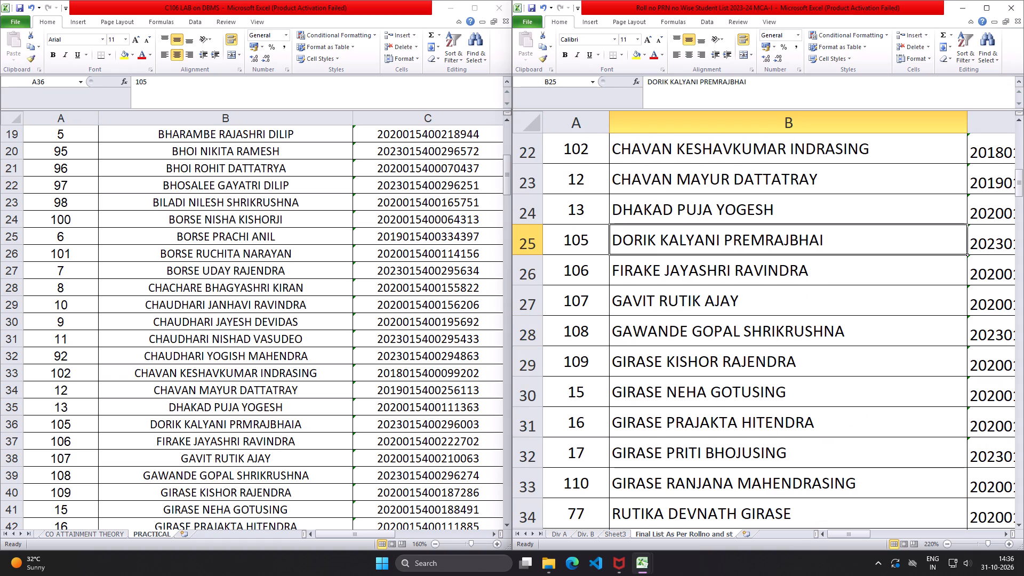
Compare roll numbers 105 to 109 and 15 to 17 in the final list with PRACTICAL rows 36 to 43.
drag(579, 236, 704, 366)
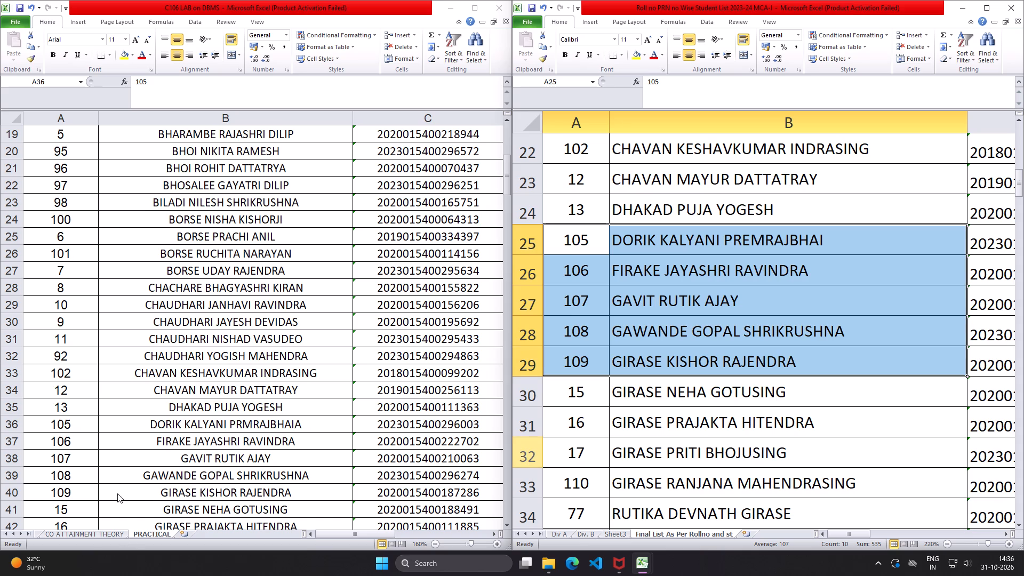
scroll(135, 493, down, 2)
scroll(135, 493, up, 2)
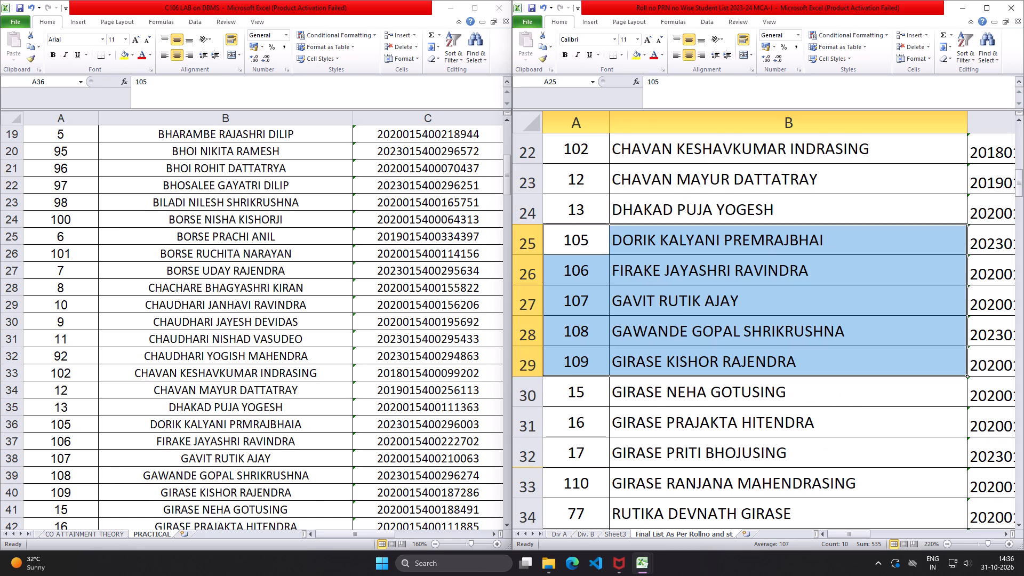
drag(579, 394, 665, 448)
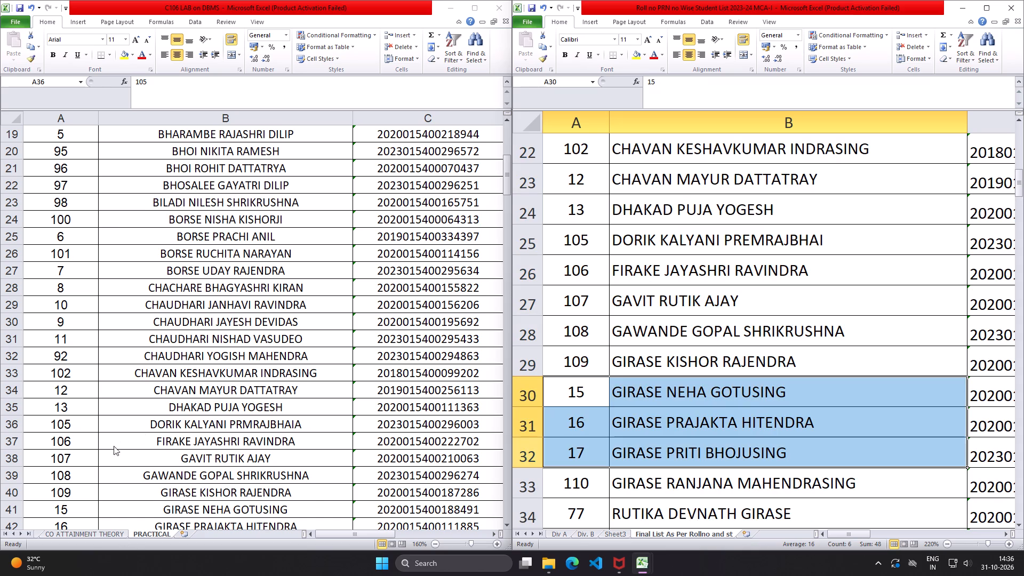
click(111, 461)
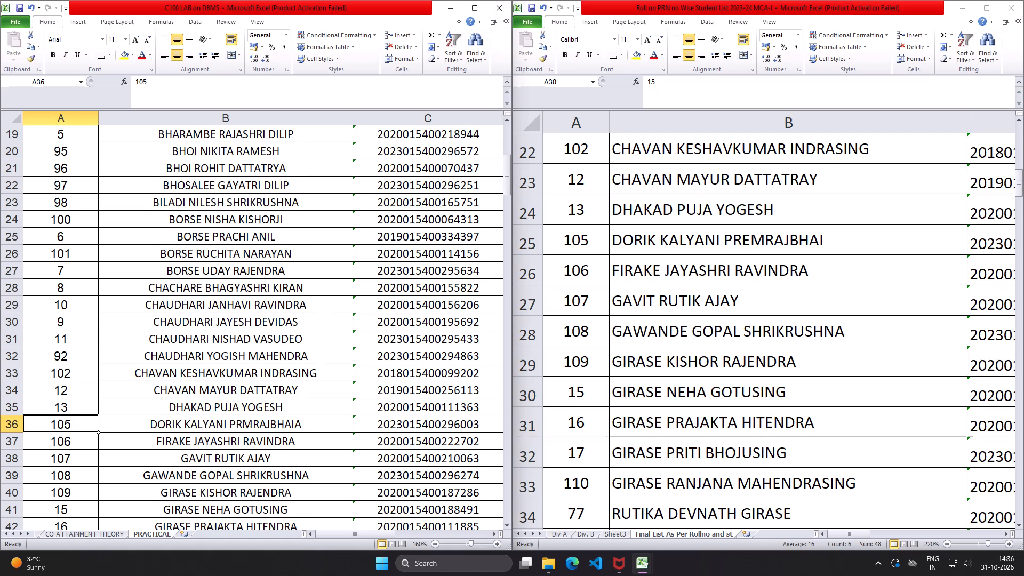
scroll(111, 461, down, 1)
drag(578, 389, 666, 407)
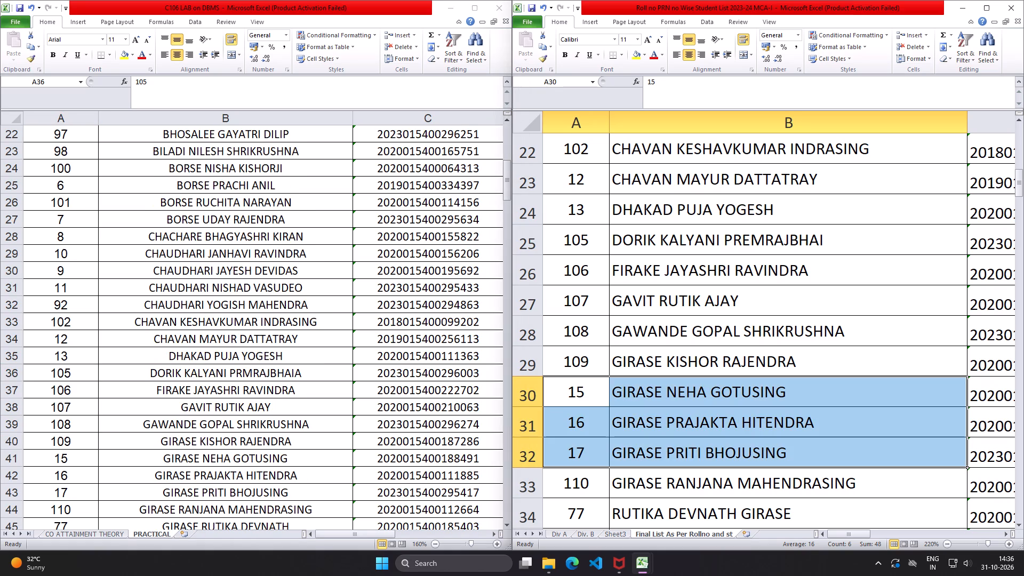
Compare the final list's names and roll numbers from row 31 to row 43 with PRACTICAL rows 42 to 54.
click(666, 408)
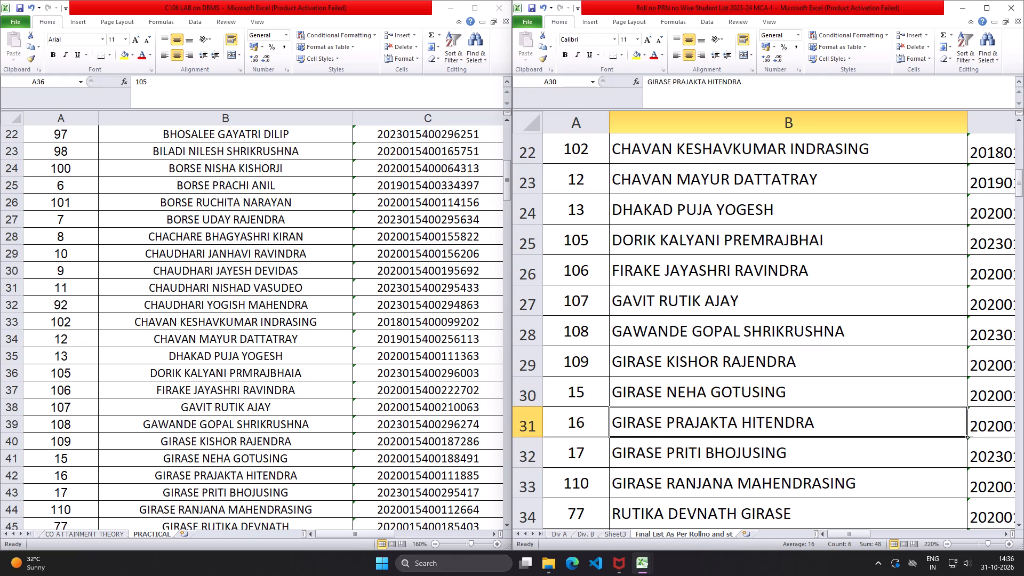
scroll(666, 408, down, 3)
click(666, 408)
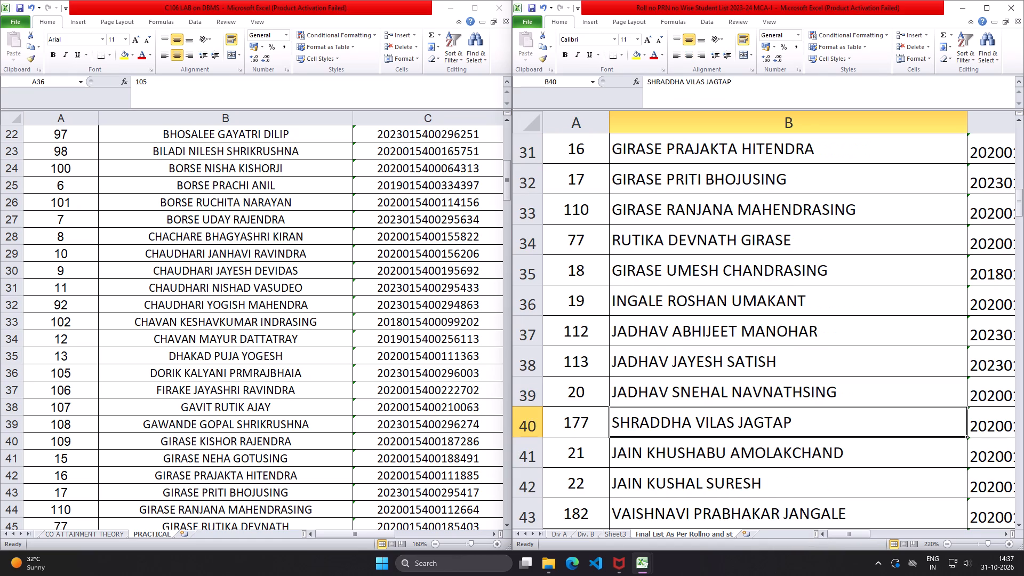
click(132, 449)
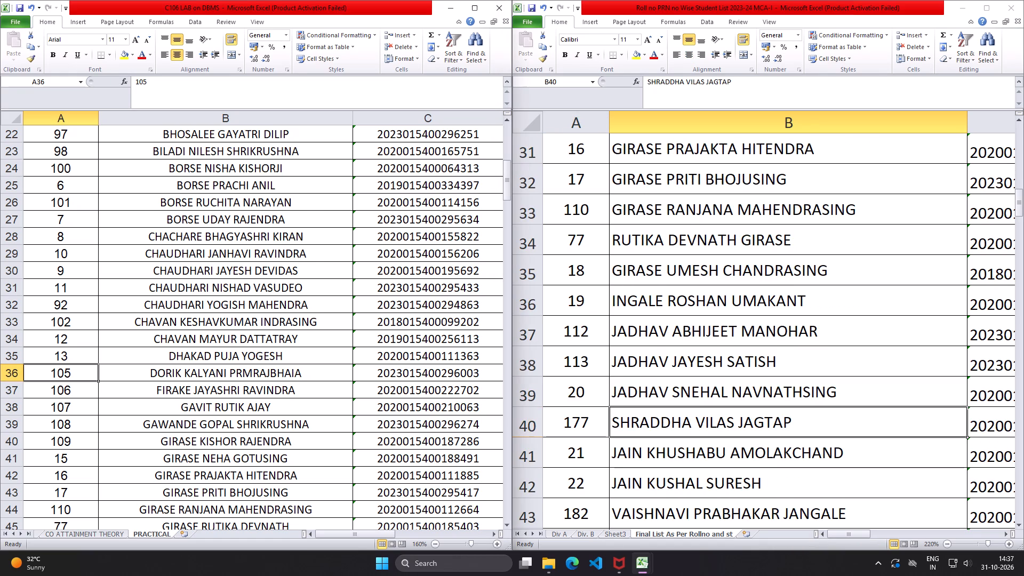
scroll(169, 449, down, 3)
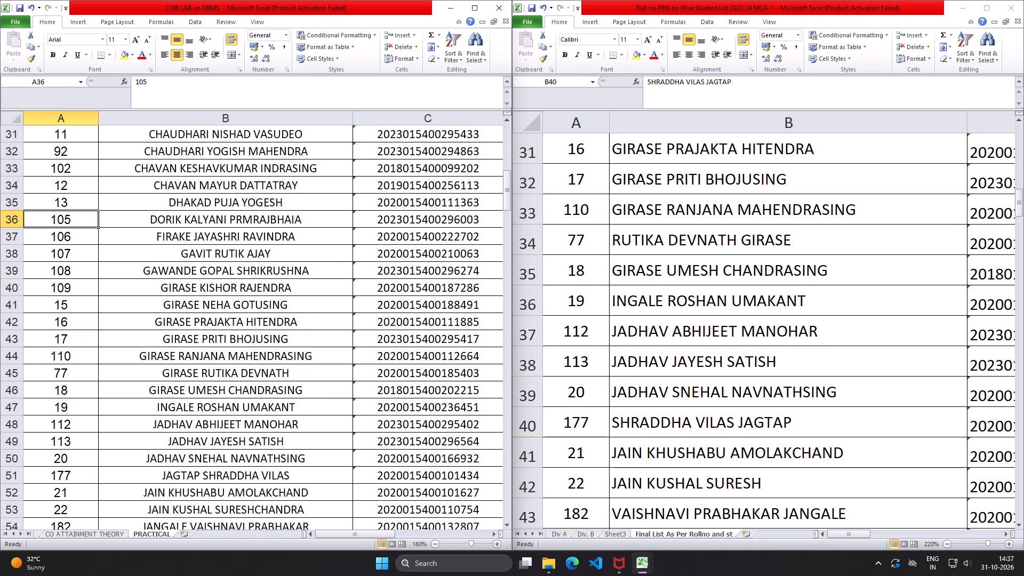
click(165, 377)
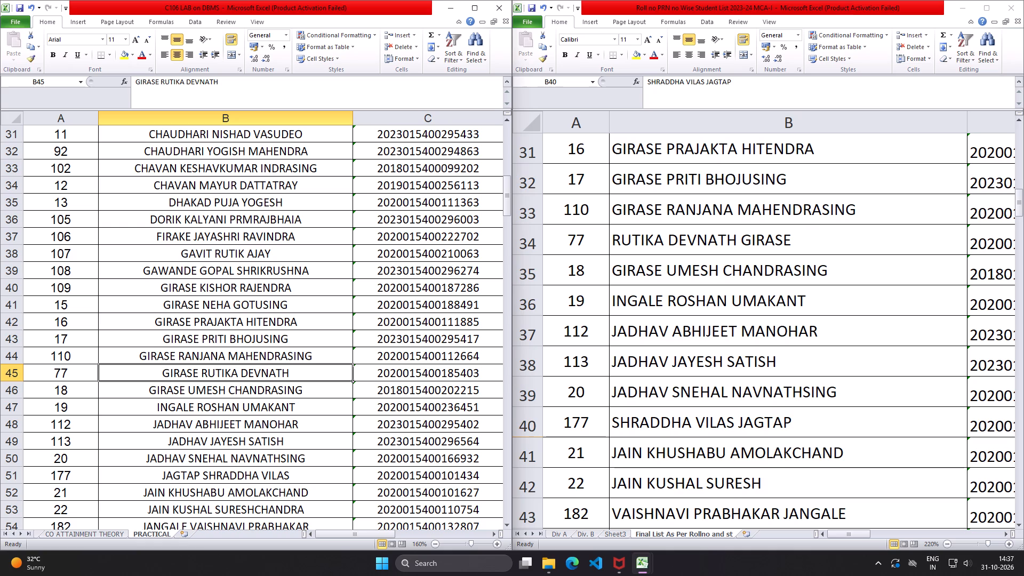
drag(208, 389, 213, 387)
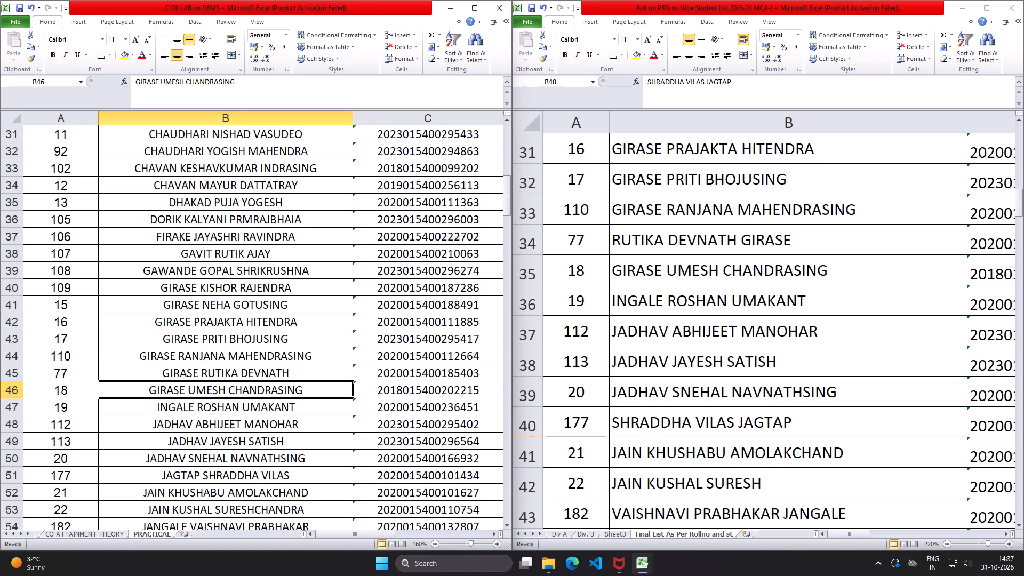
Search the final list for 18 and go through the successive matches.
click(628, 397)
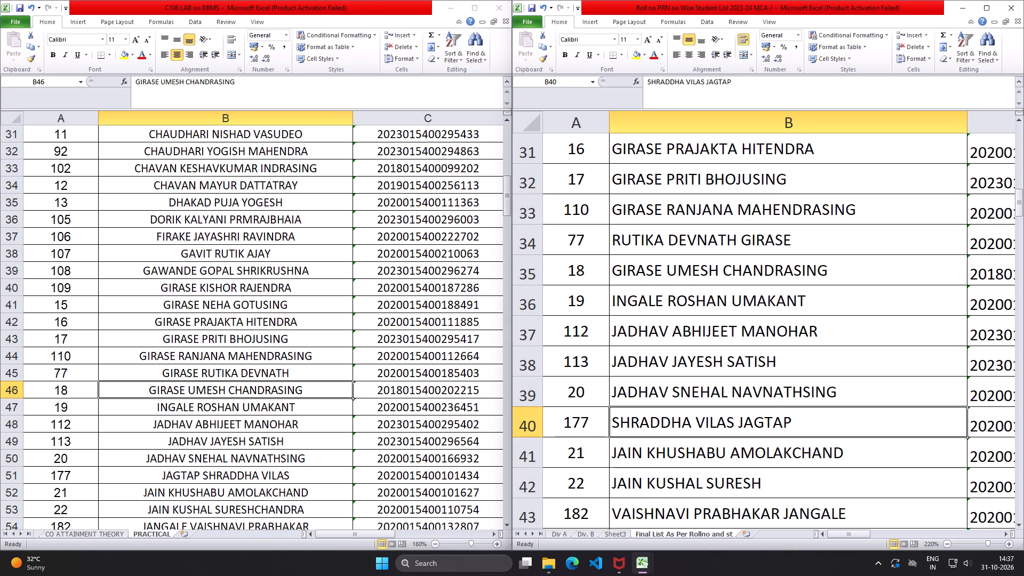
key(ctrl+f)
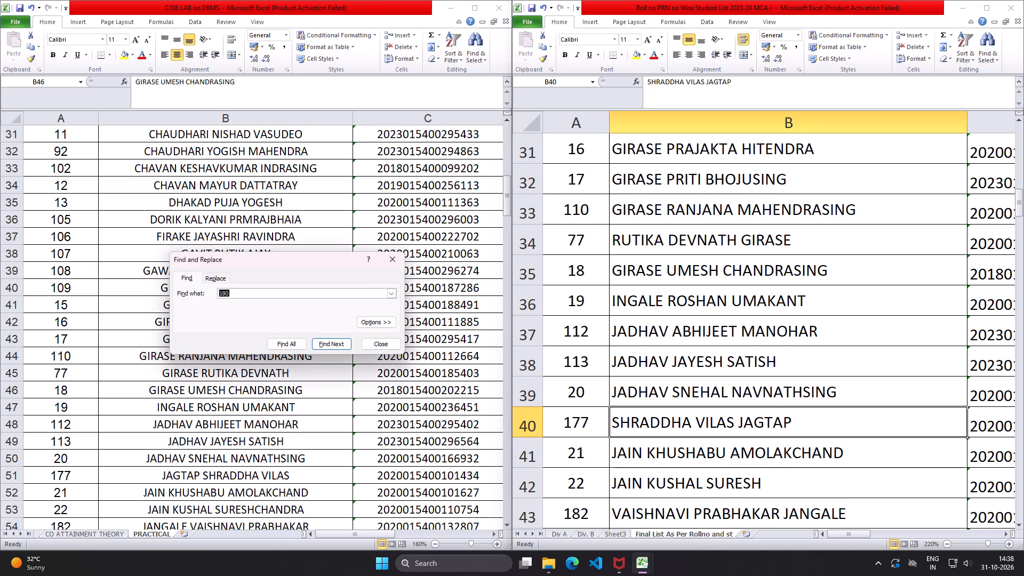
text(18)
key(Return)
key(Return)
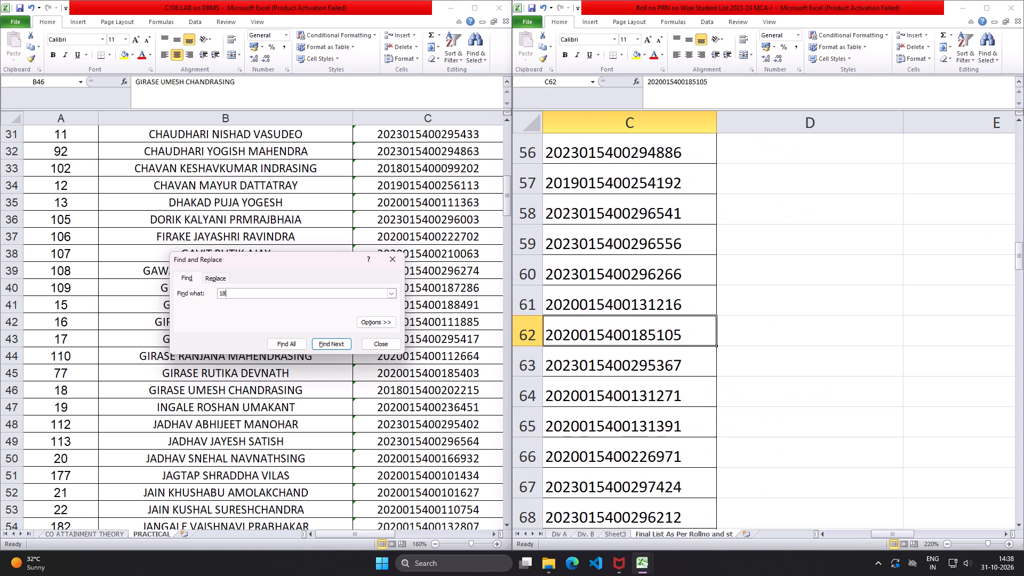
key(Return)
key(Return)
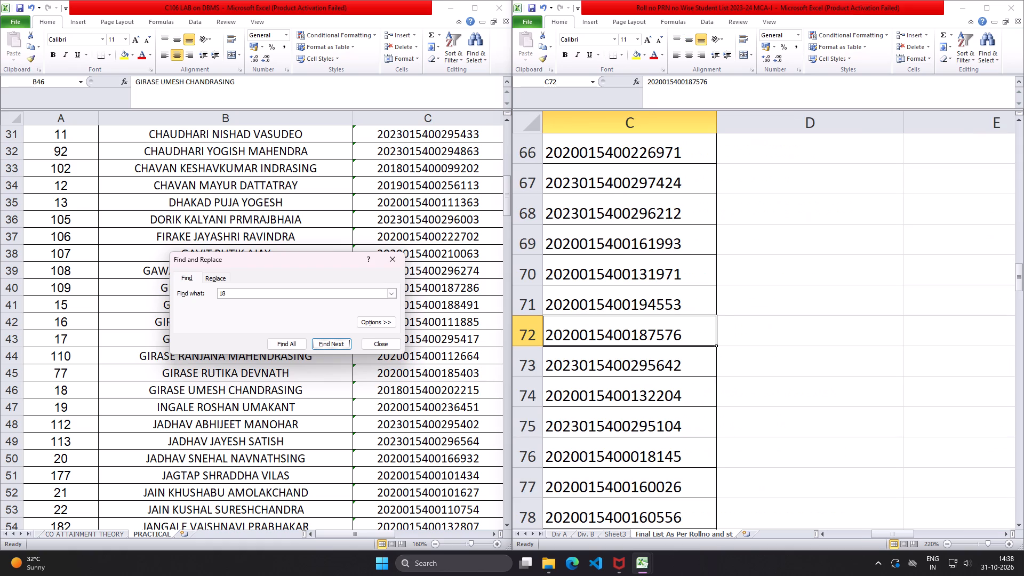
key(Return)
key(Return)
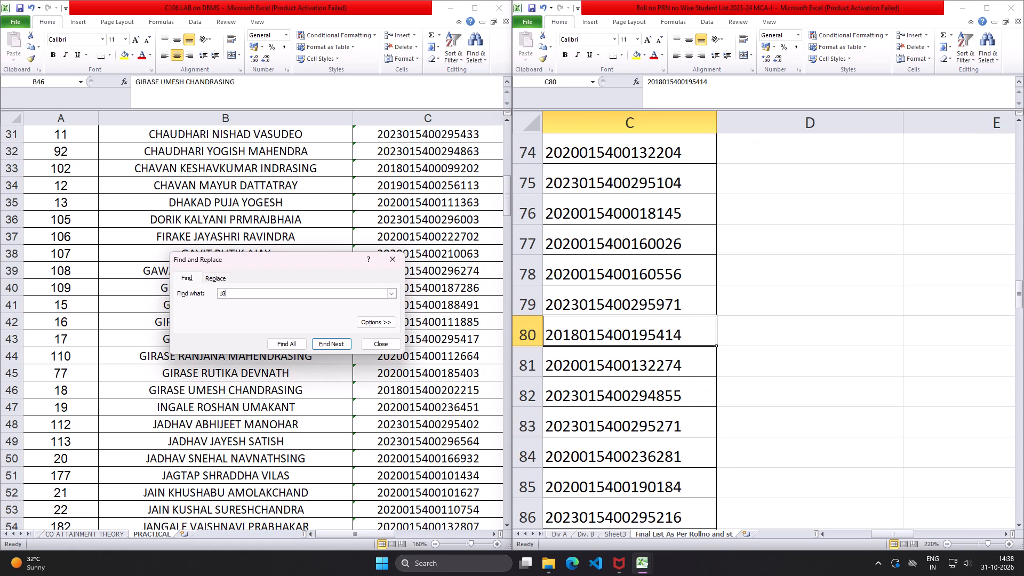
key(Return)
key(Return)
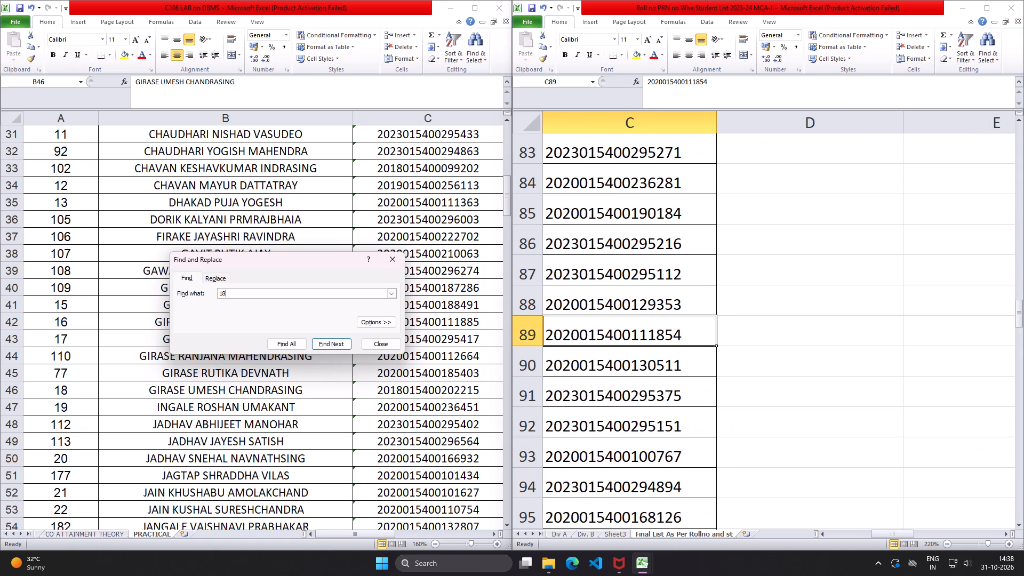
key(Return)
key(Return)
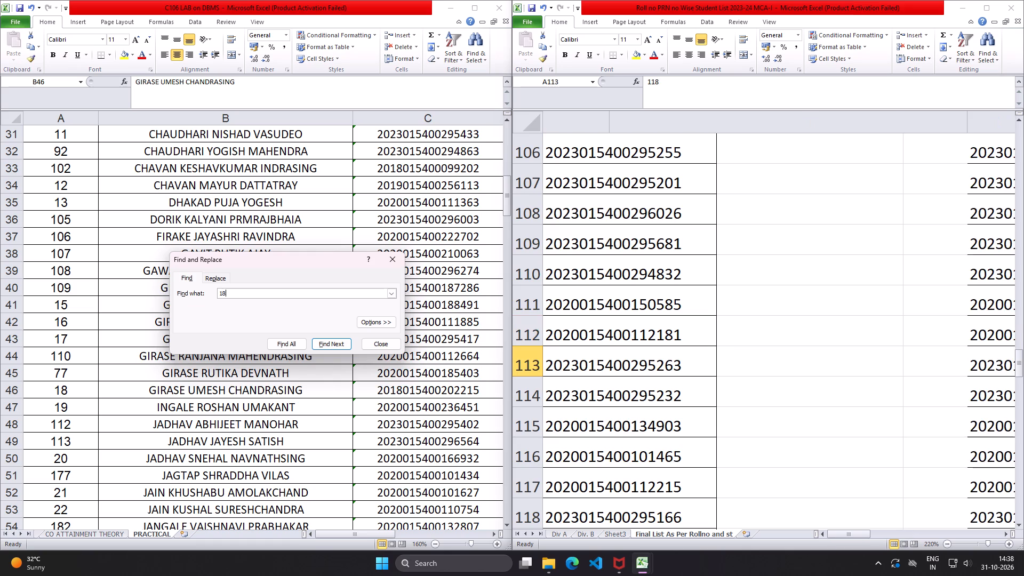
key(Return)
key(Return)
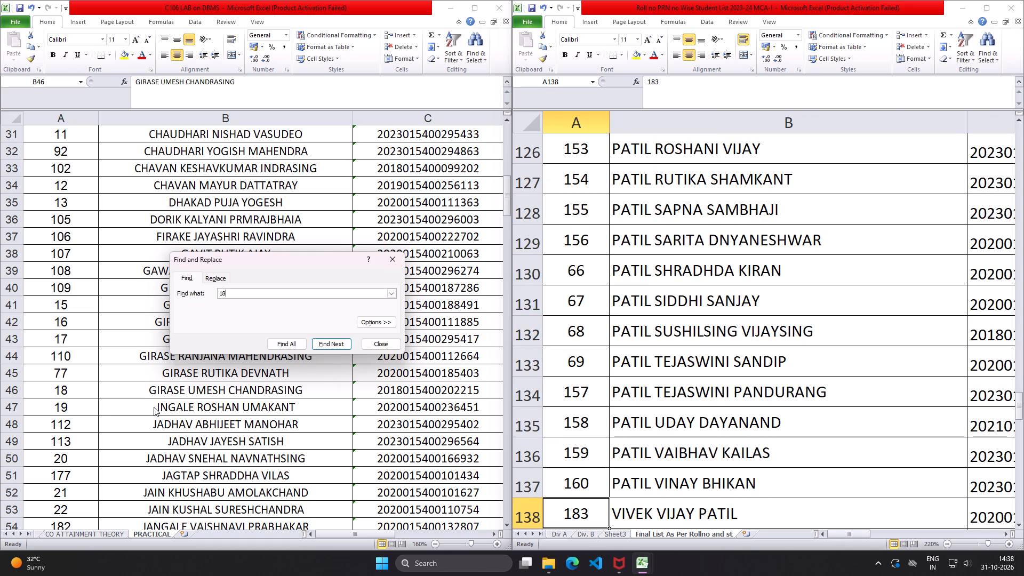
Search the final list for the student name copied from PRACTICAL row 46.
click(178, 394)
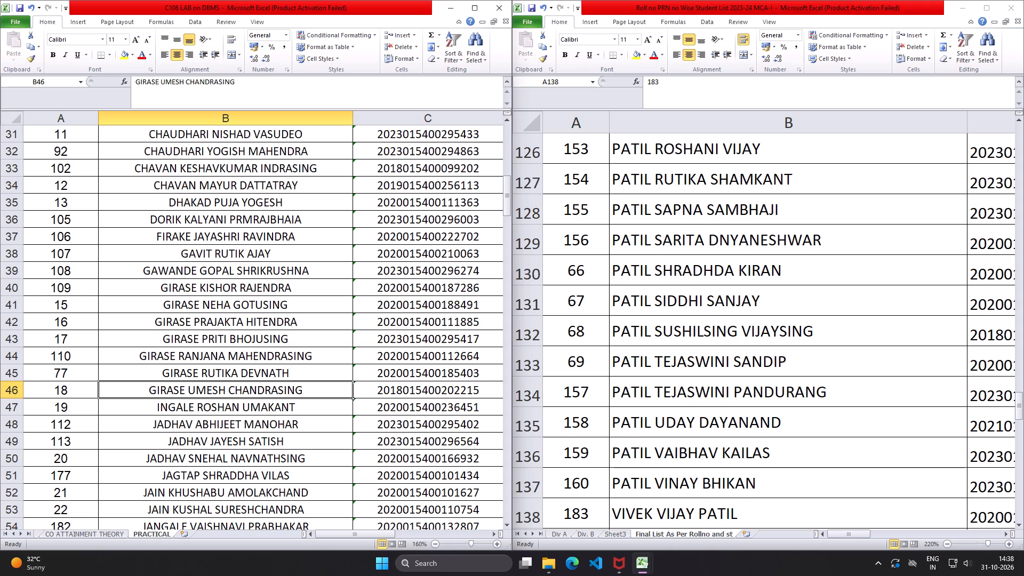
key(ctrl+c)
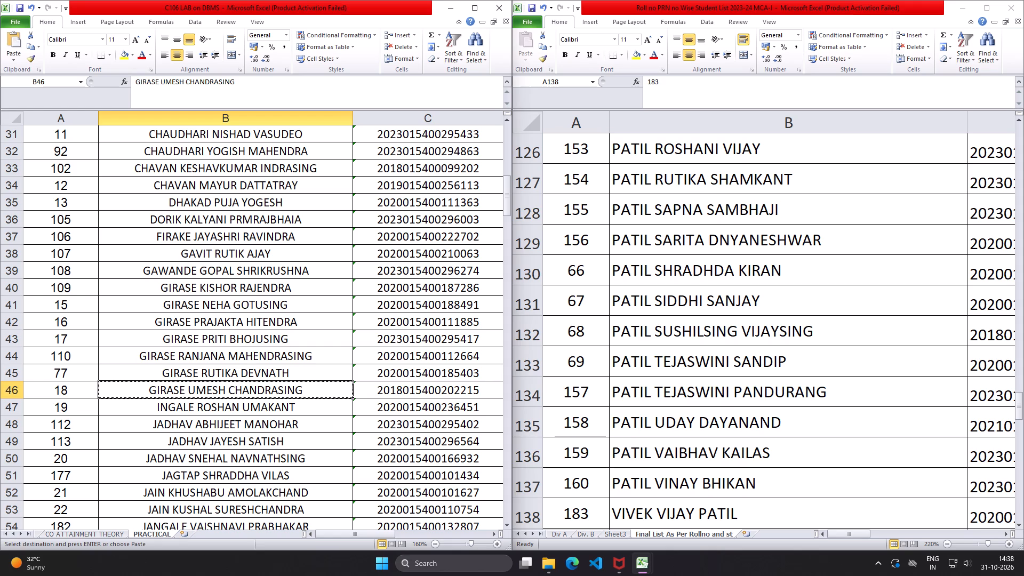
click(742, 373)
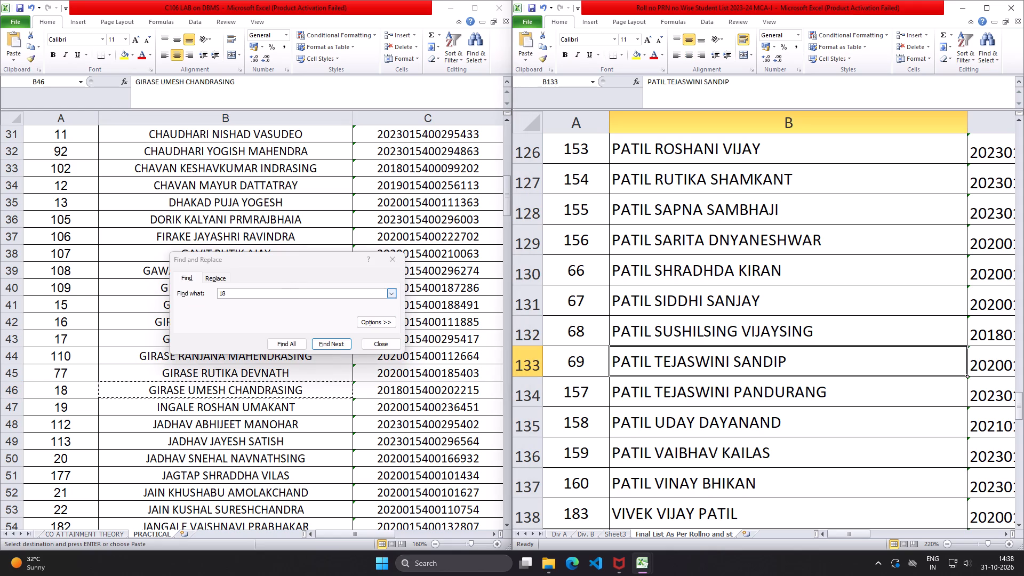
click(290, 294)
key(BackSpace)
key(BackSpace)
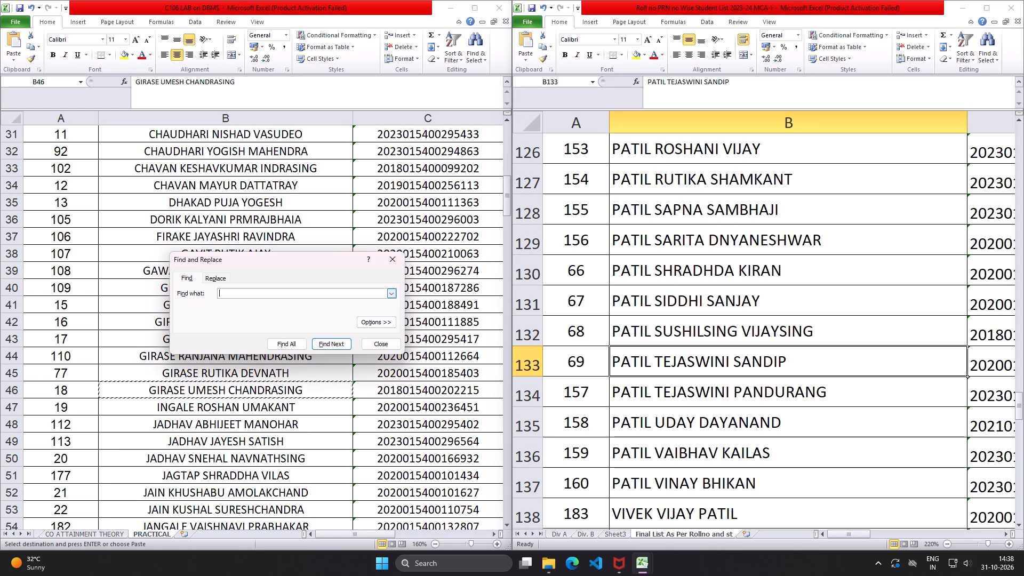
key(ctrl+v)
key(Return)
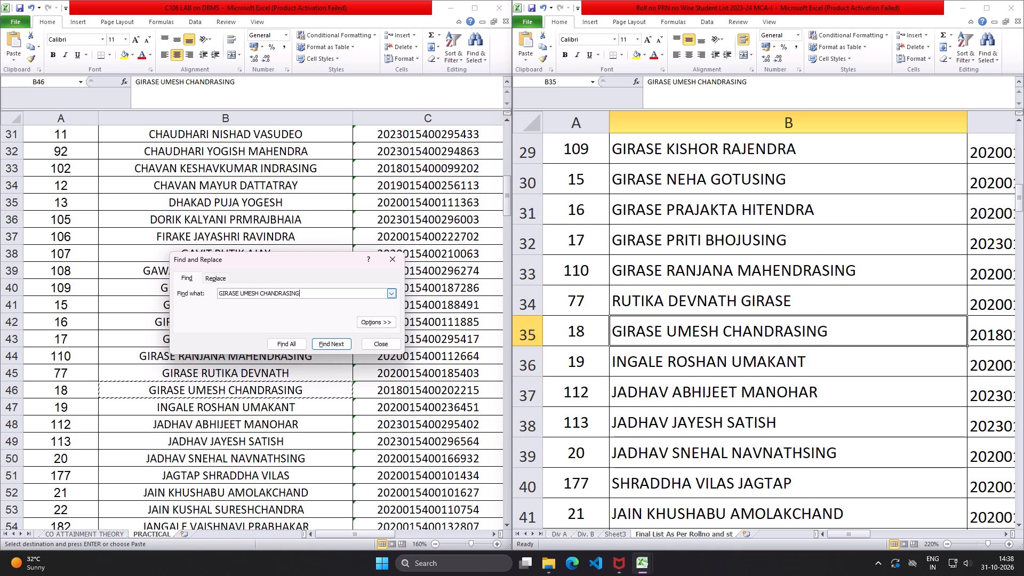
click(391, 256)
Compare names and roll numbers in final list rows 35 to 47 with PRACTICAL rows 46 to 58.
scroll(361, 366, down, 1)
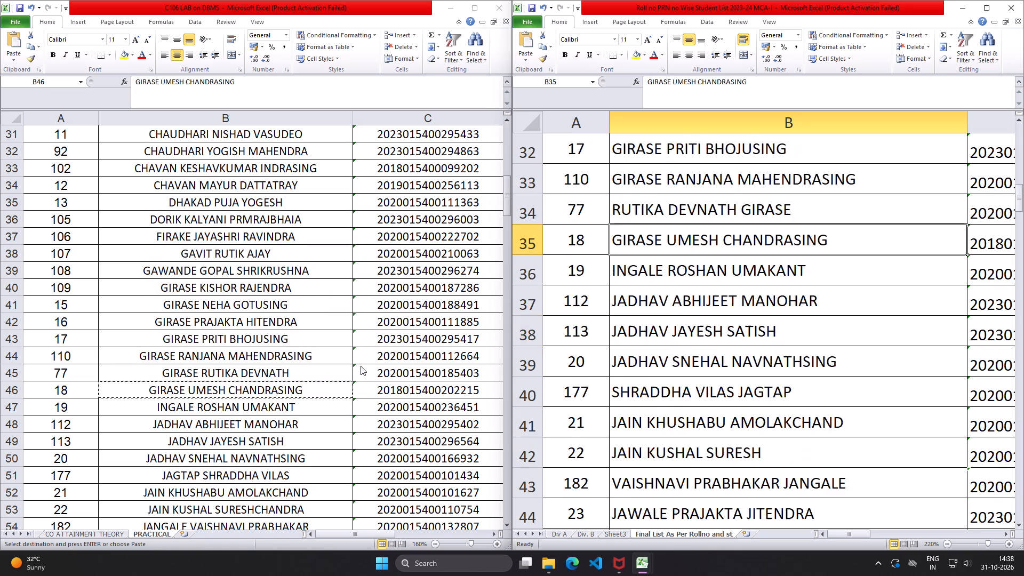
scroll(361, 366, down, 1)
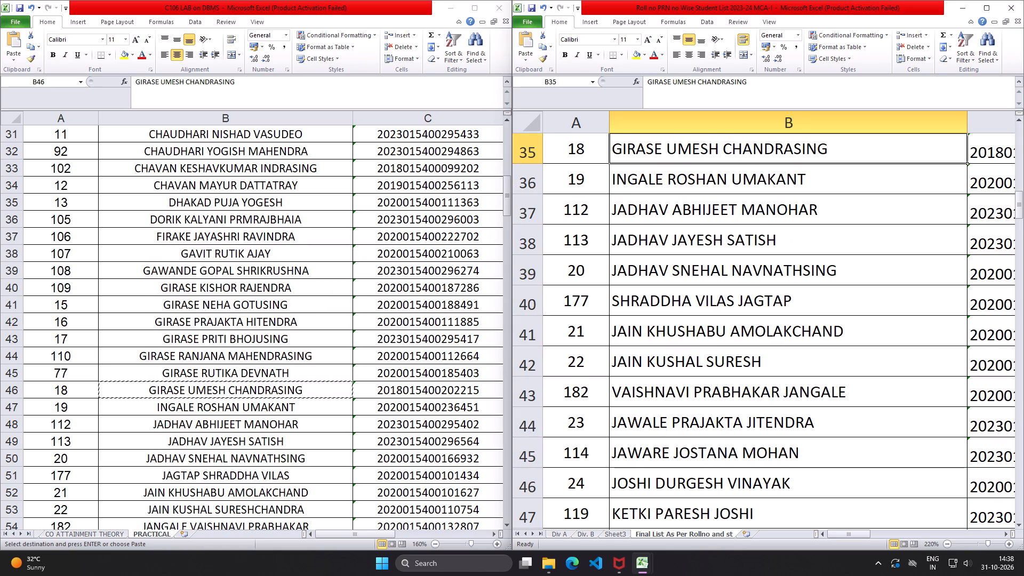
click(669, 403)
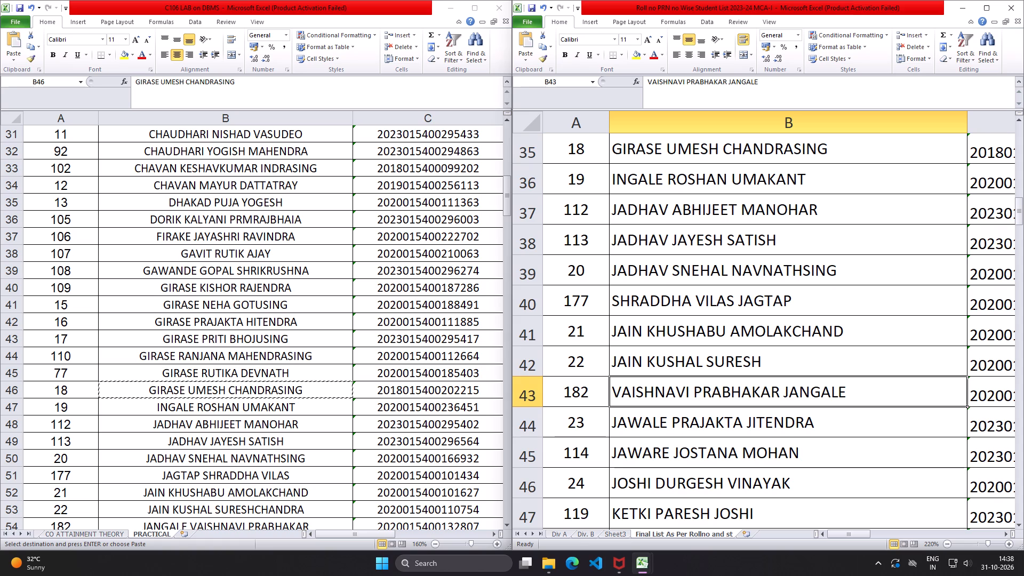
click(181, 380)
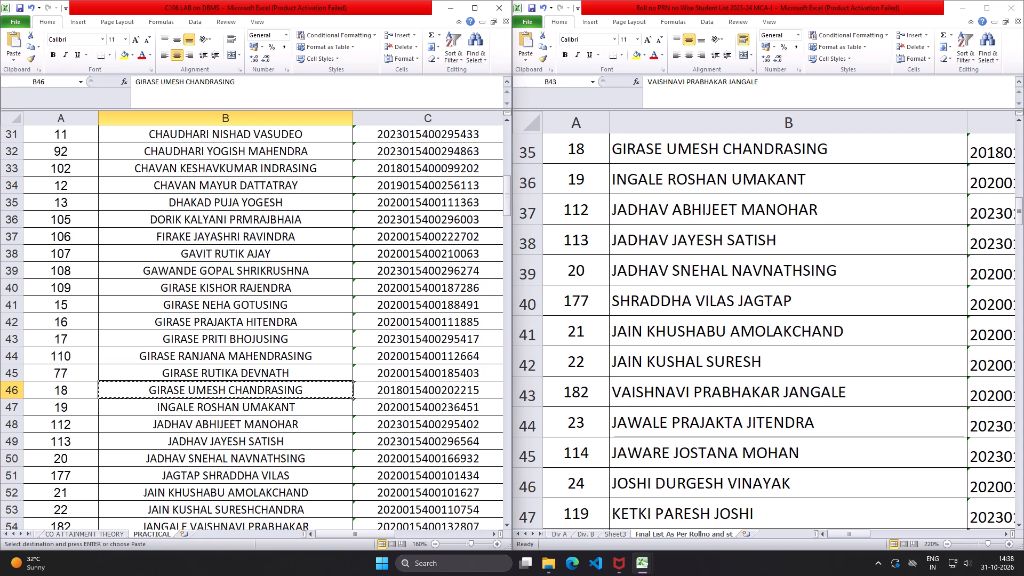
scroll(181, 364, down, 2)
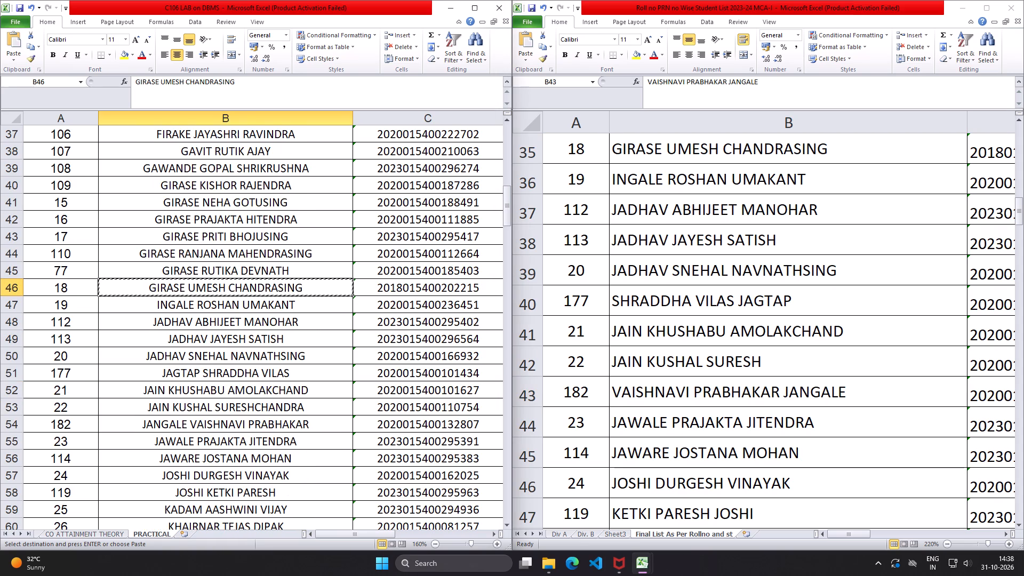
Search the PRACTICAL sheet for the student name copied from row 43 of the final list.
click(684, 397)
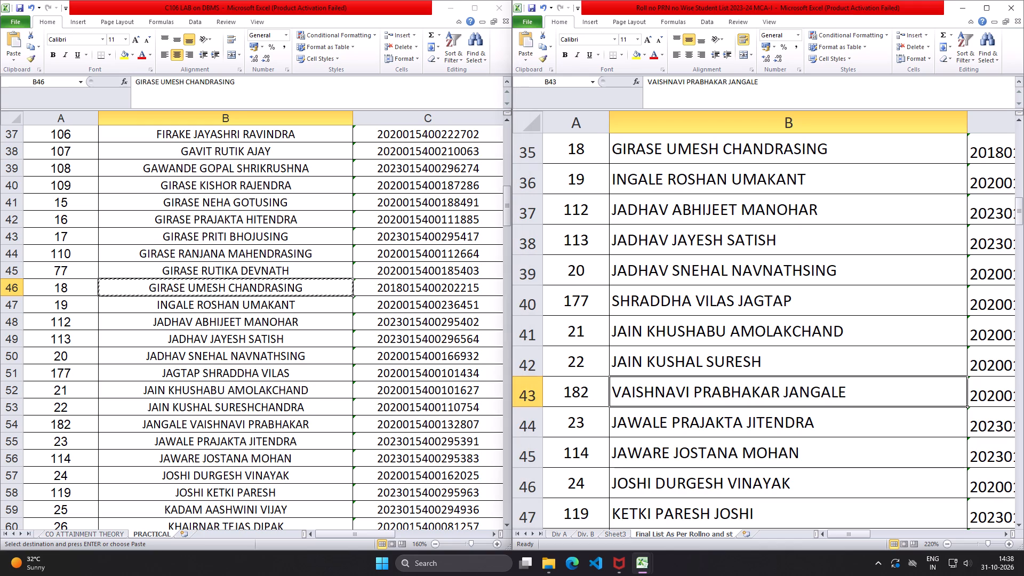
key(ctrl+c)
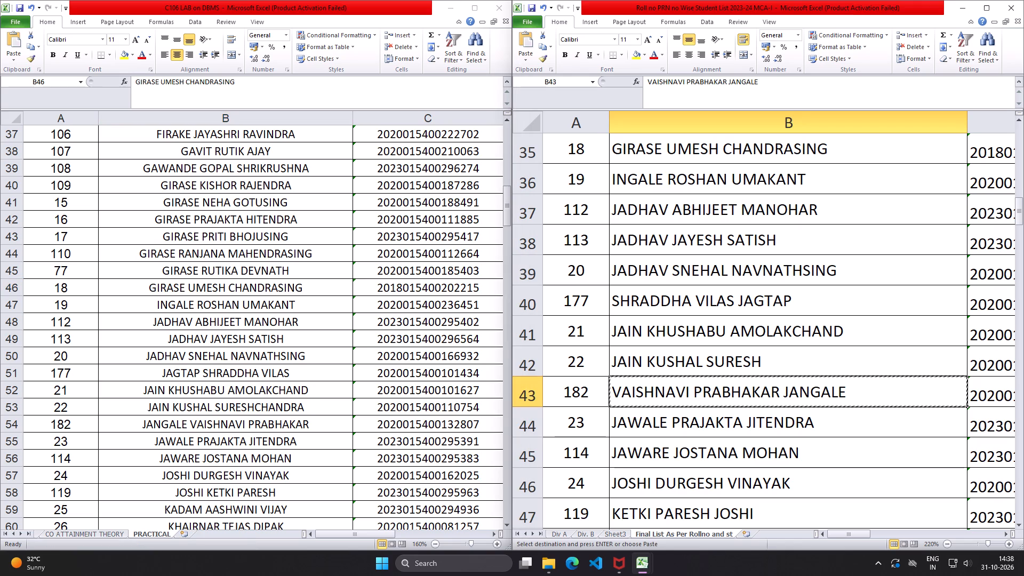
click(231, 359)
click(231, 359)
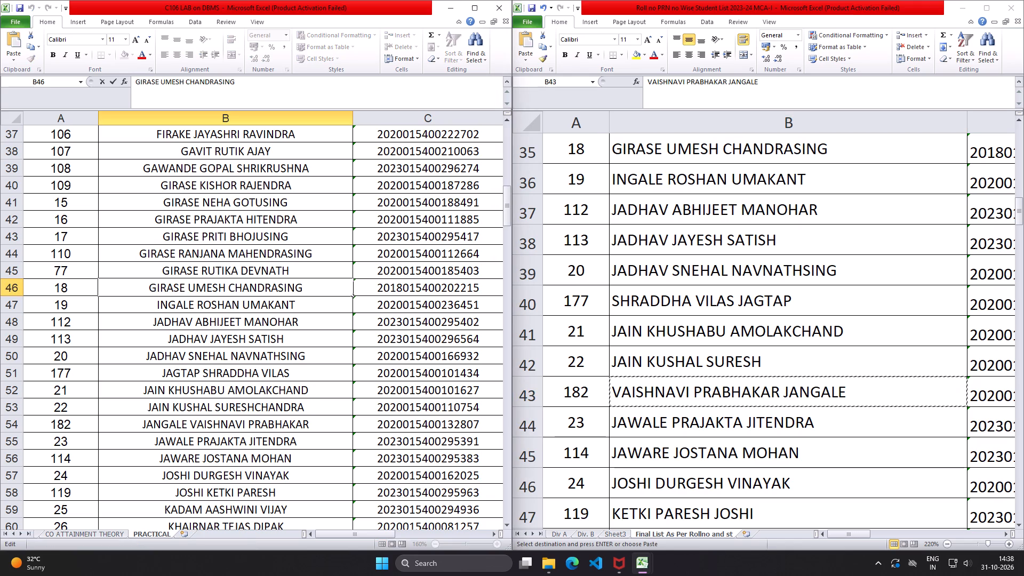
click(231, 359)
key(ctrl+f)
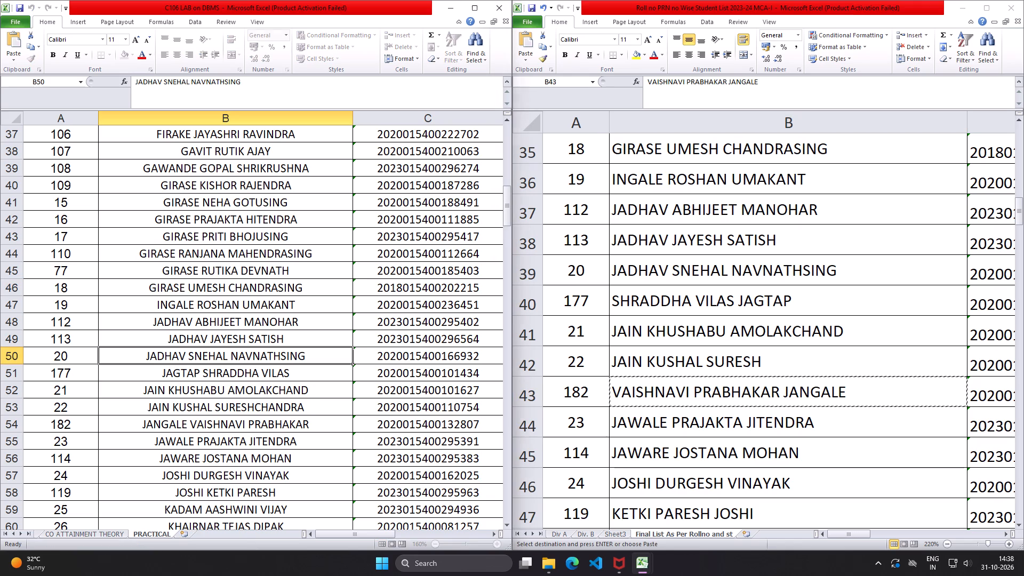
key(ctrl+v)
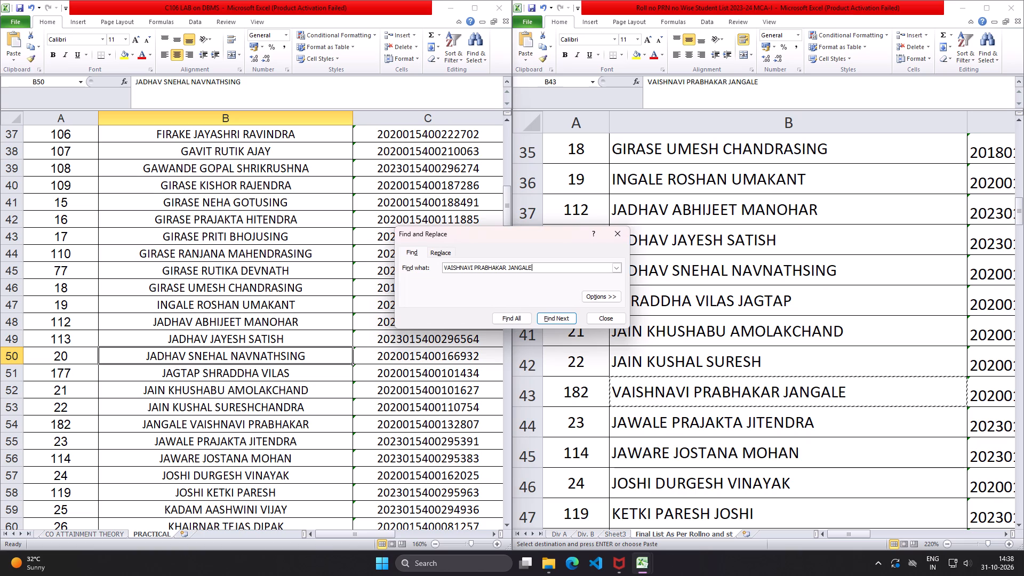
key(Return)
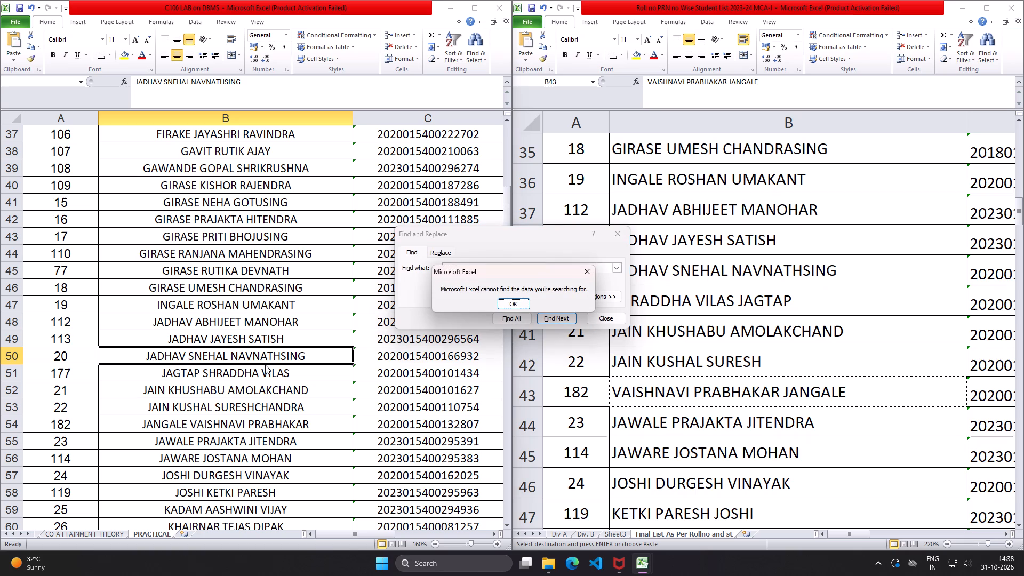
key(Return)
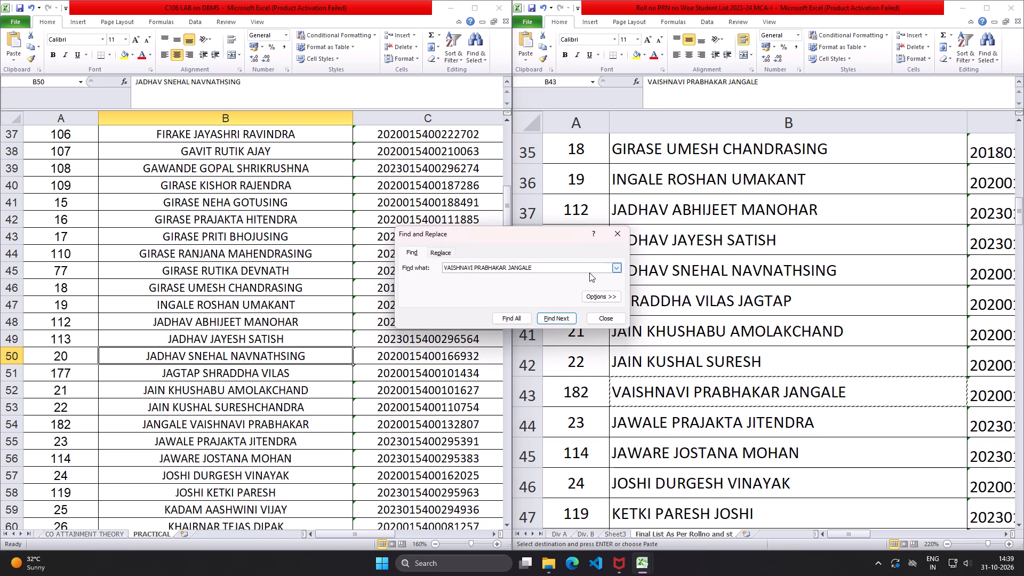
click(620, 231)
Search the PRACTICAL sheet for roll number 182, copied from row 43 of the final list.
click(588, 398)
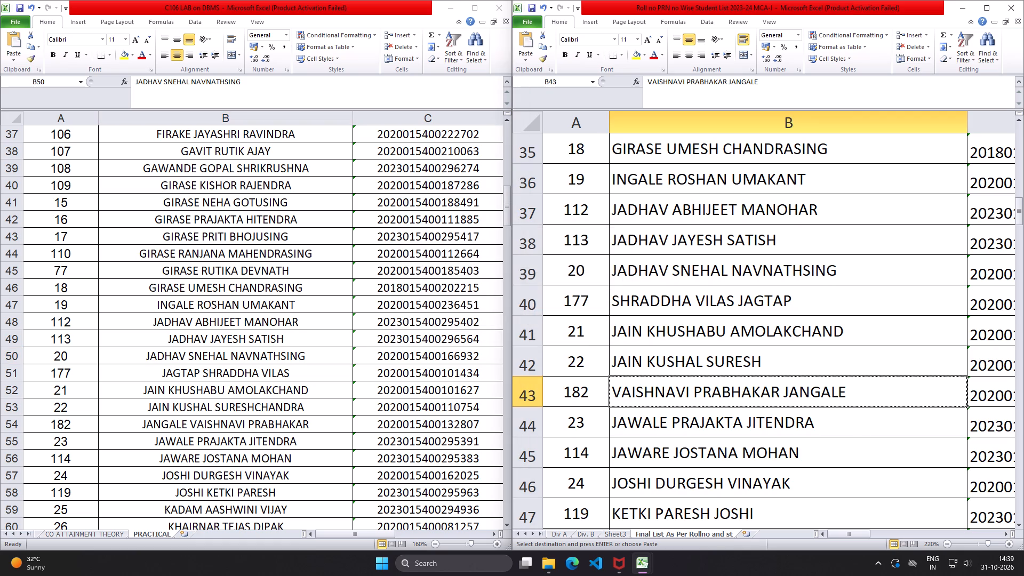
click(589, 394)
key(ctrl+c)
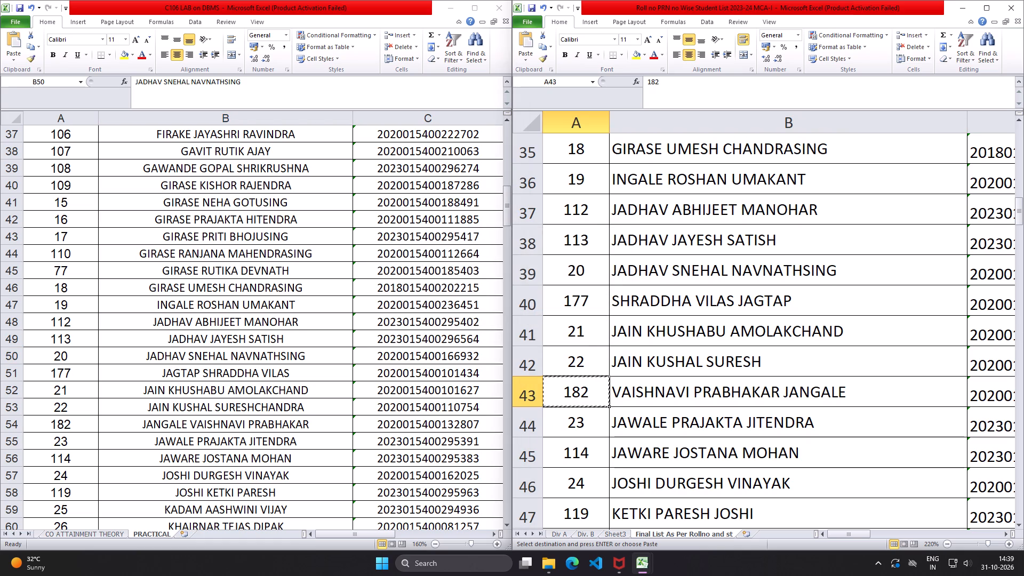
click(123, 393)
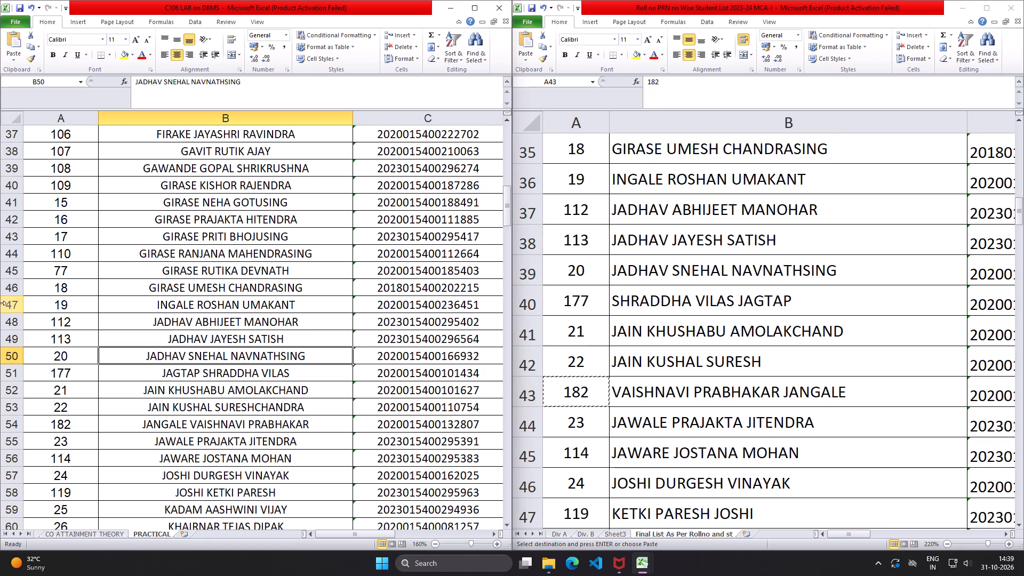
key(ctrl+f)
key(ctrl+v)
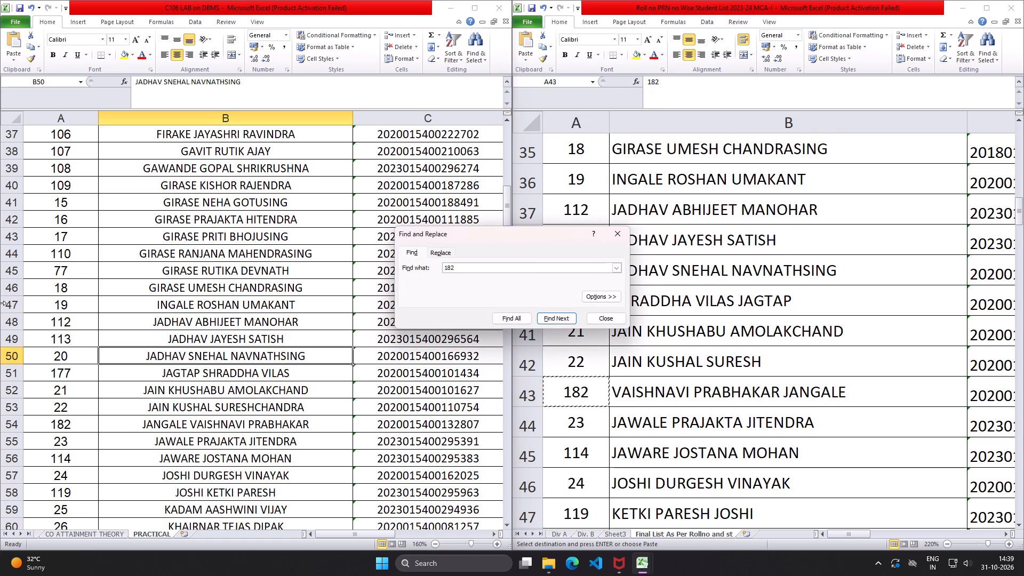
key(Return)
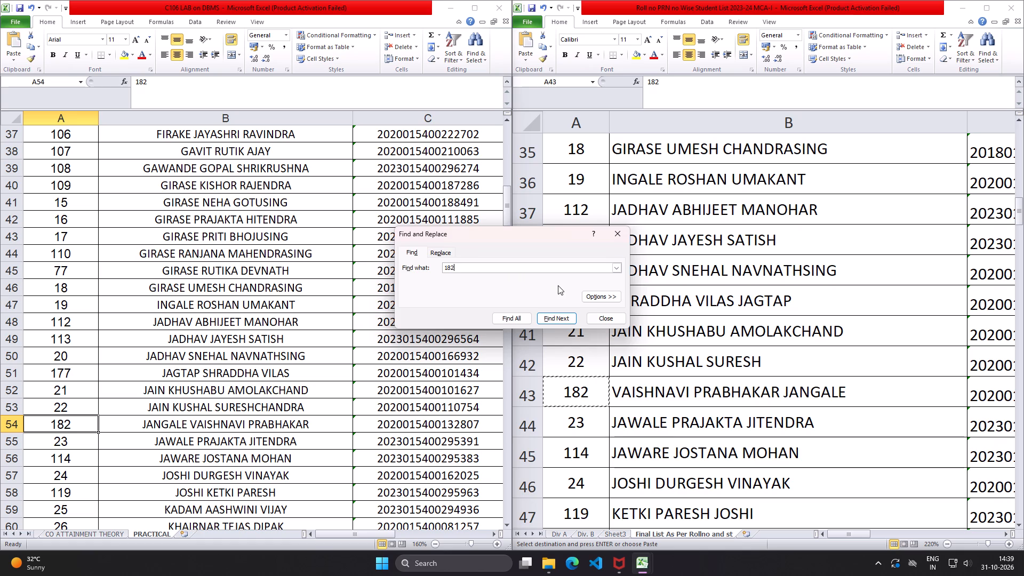
click(618, 233)
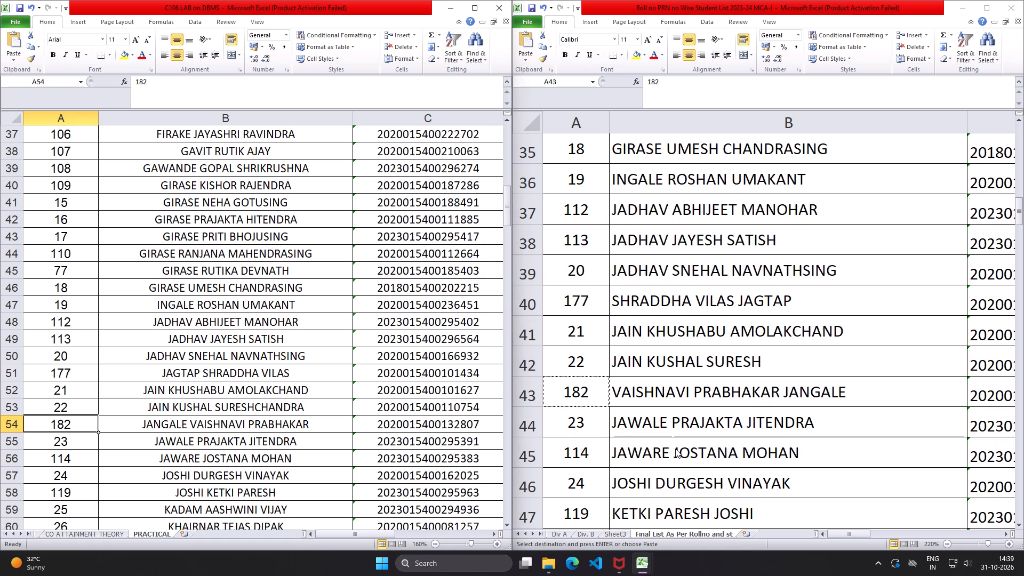
Compare the name and roll number in final list row 45 with PRACTICAL row 56.
click(675, 449)
click(716, 449)
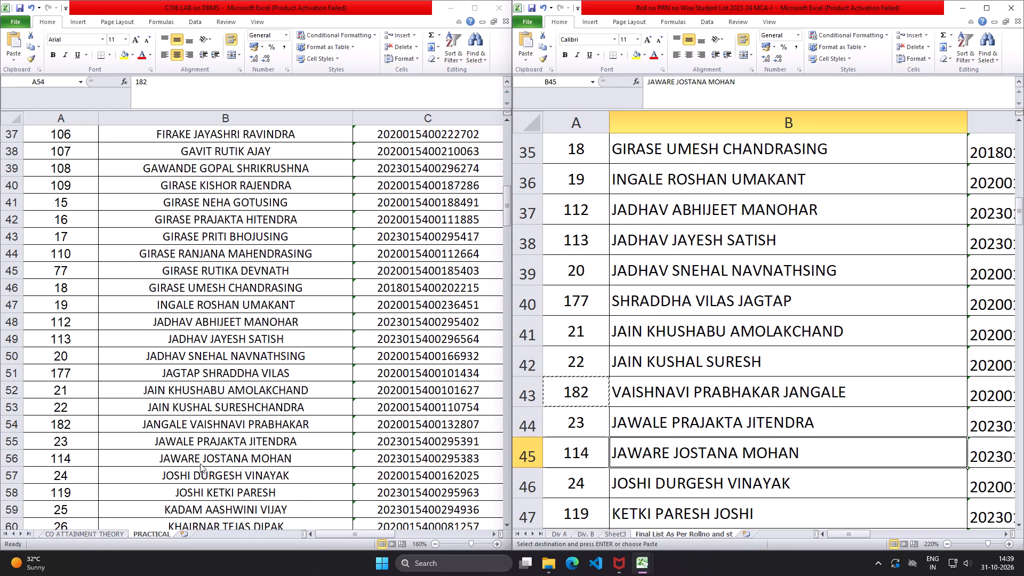
double_click(224, 458)
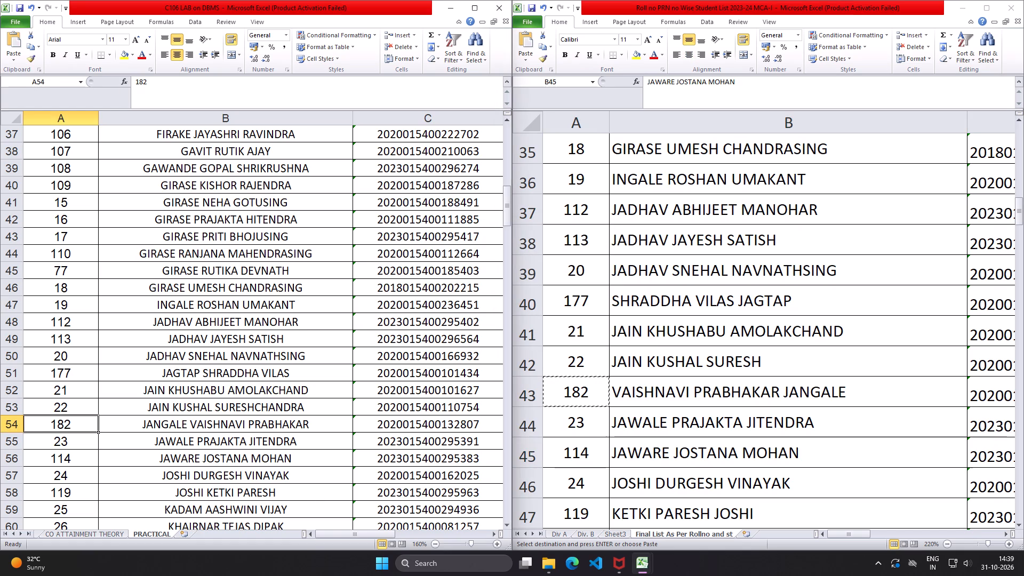
click(224, 458)
click(77, 458)
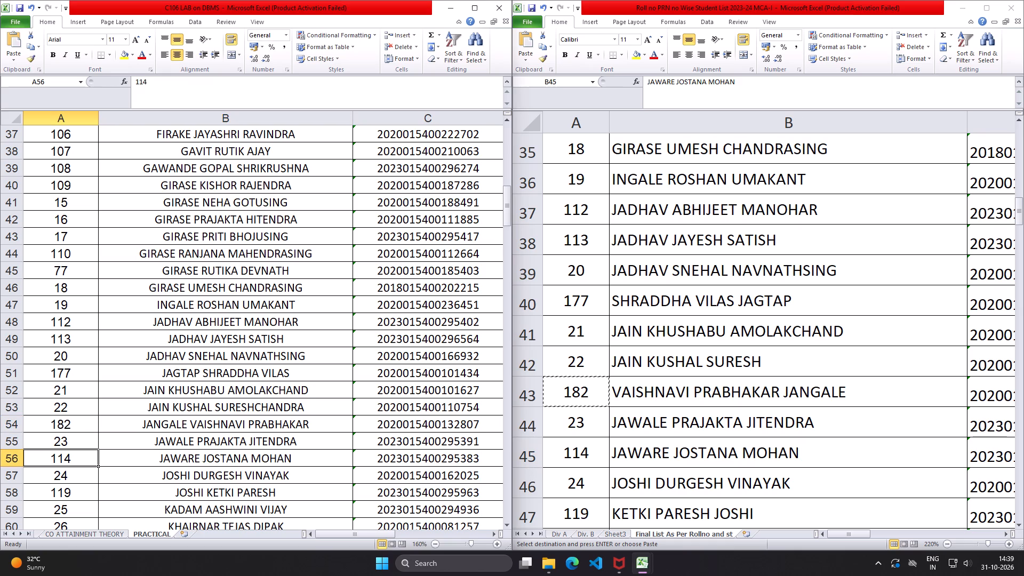
click(574, 450)
click(574, 450)
Compare names and roll numbers in final list rows 53 to 65 with PRACTICAL rows 64 to 76.
scroll(655, 473, down, 5)
scroll(655, 473, up, 1)
scroll(655, 473, down, 2)
click(660, 475)
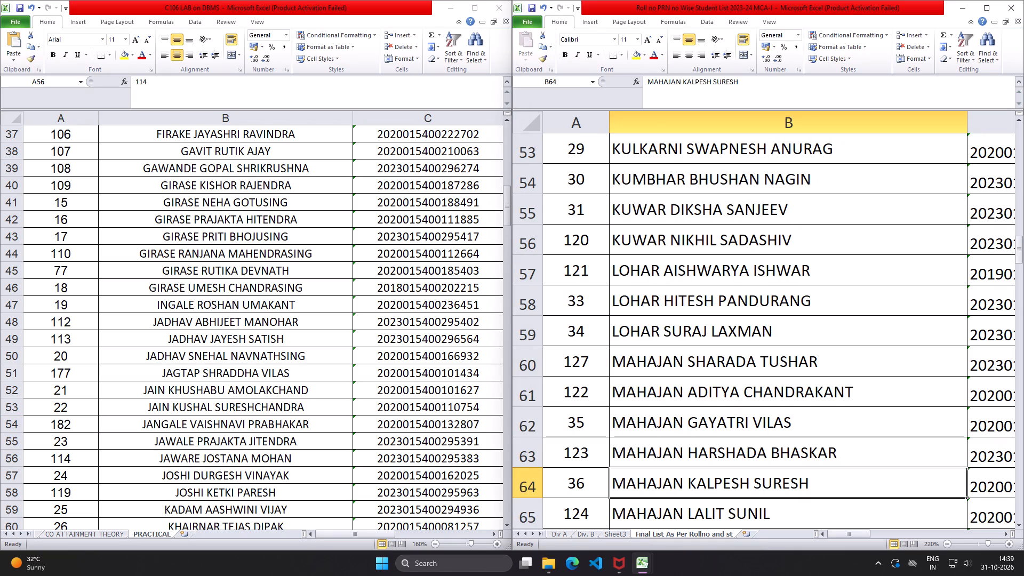
click(244, 463)
scroll(247, 469, down, 2)
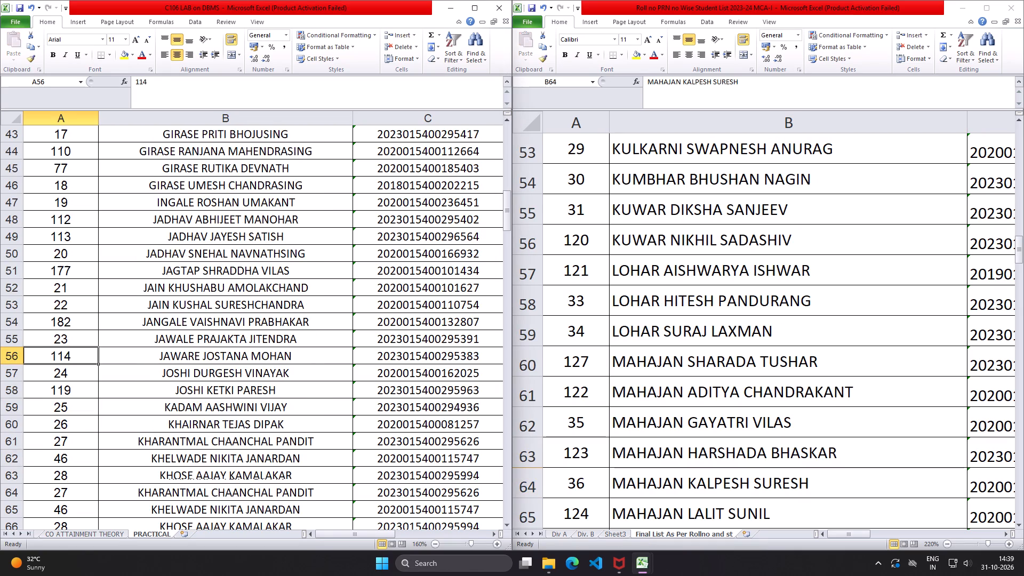
scroll(248, 469, down, 1)
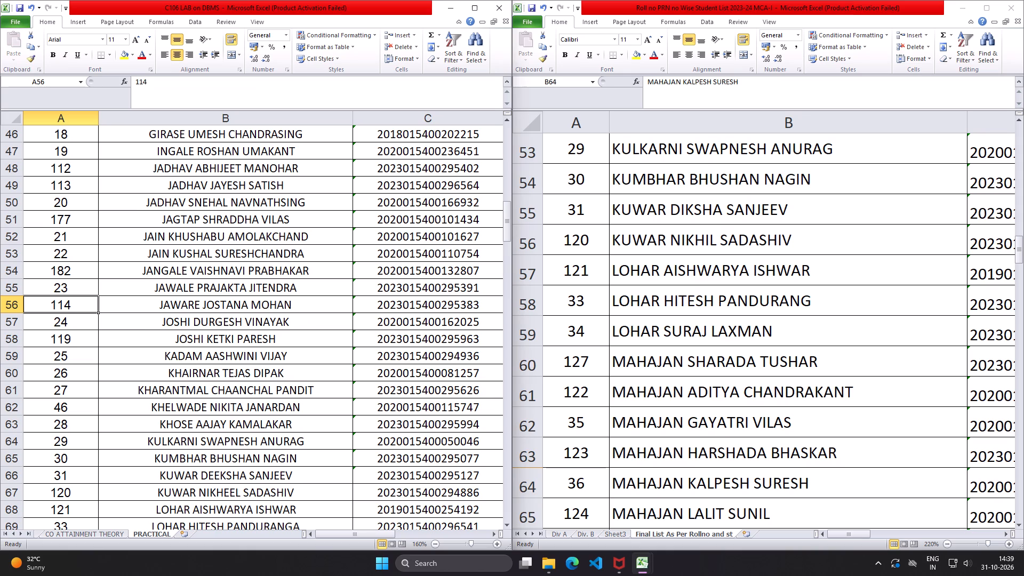
scroll(97, 378, down, 2)
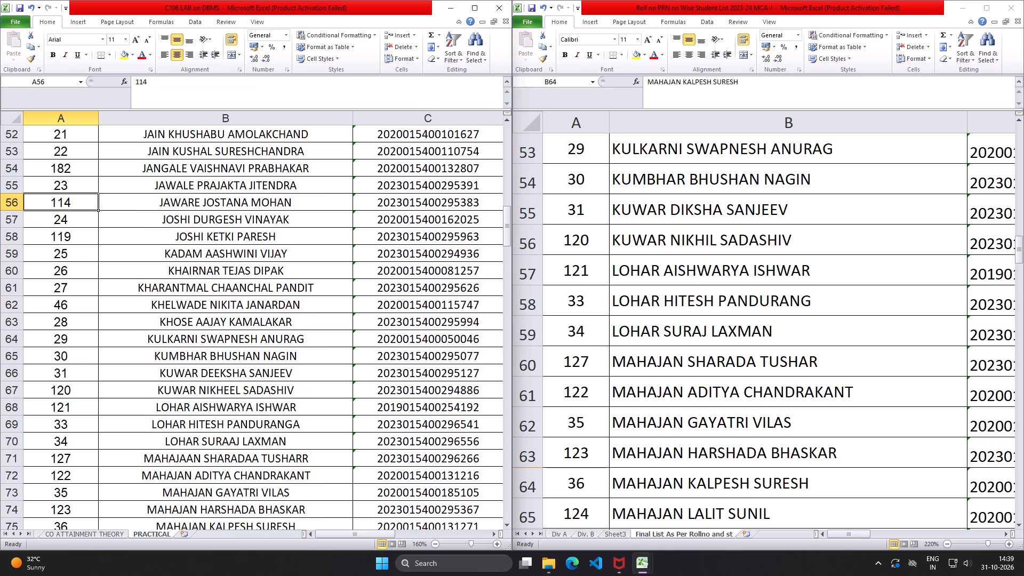
click(95, 426)
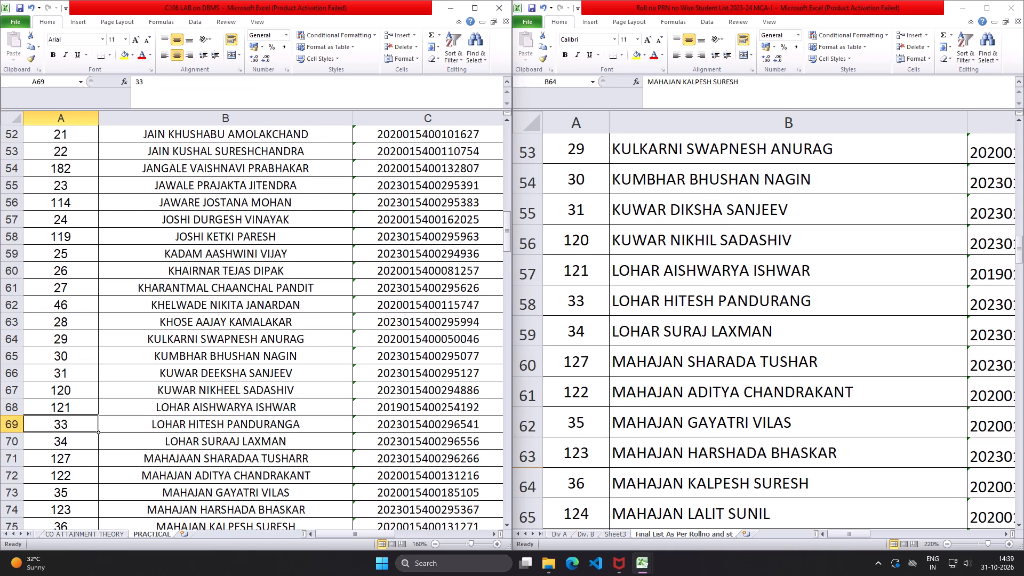
click(151, 519)
scroll(172, 453, down, 2)
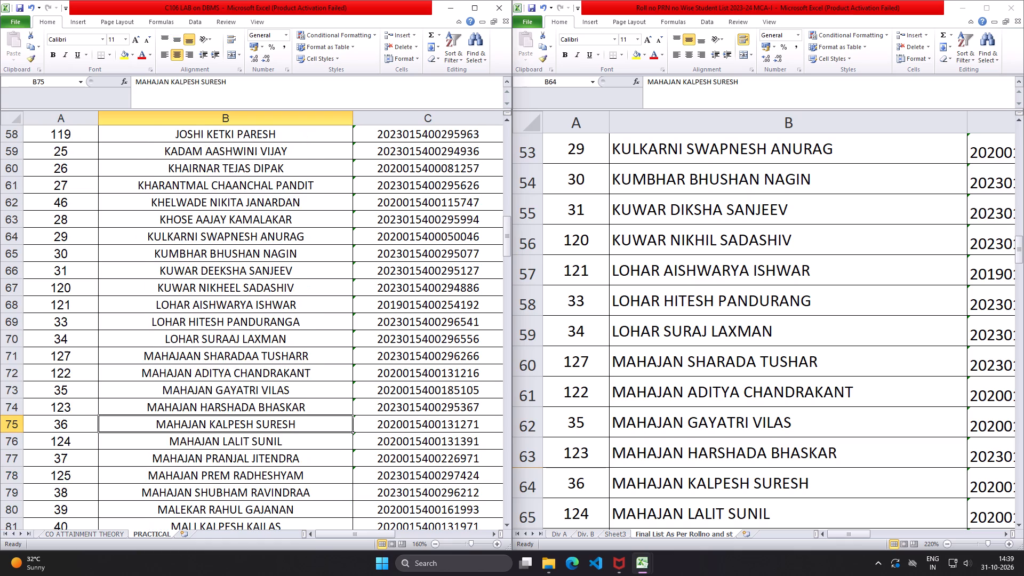
scroll(172, 453, down, 1)
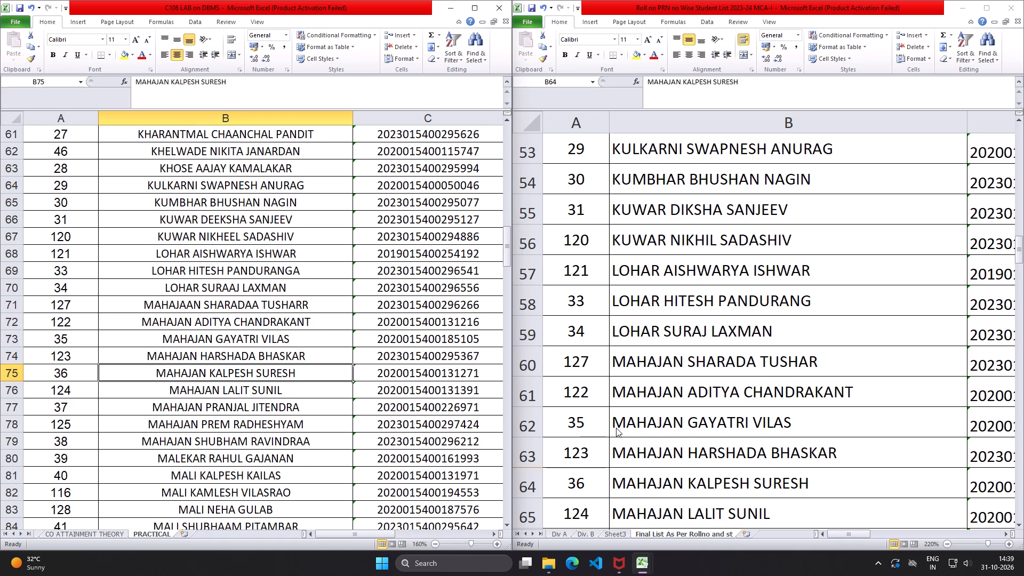
Compare names and roll numbers in final list rows 68 to 78 with PRACTICAL rows 79 to 89.
click(683, 479)
scroll(682, 461, down, 5)
click(682, 461)
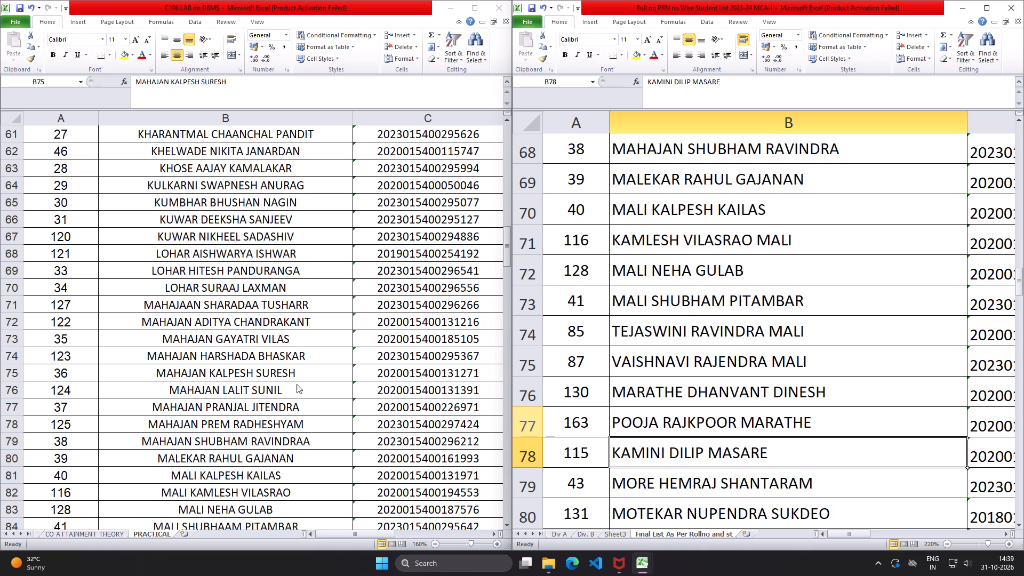
click(148, 391)
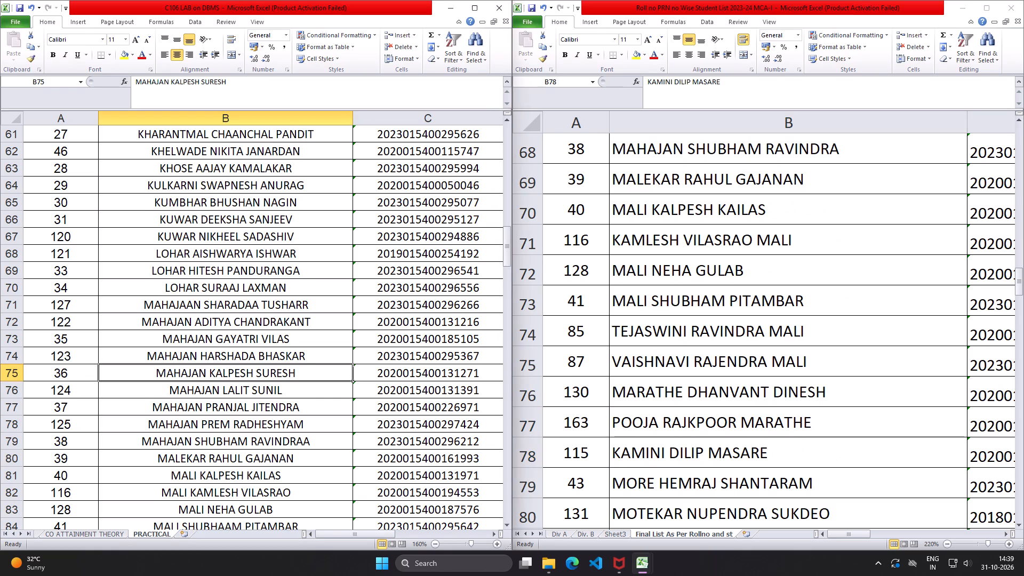
scroll(143, 383, down, 2)
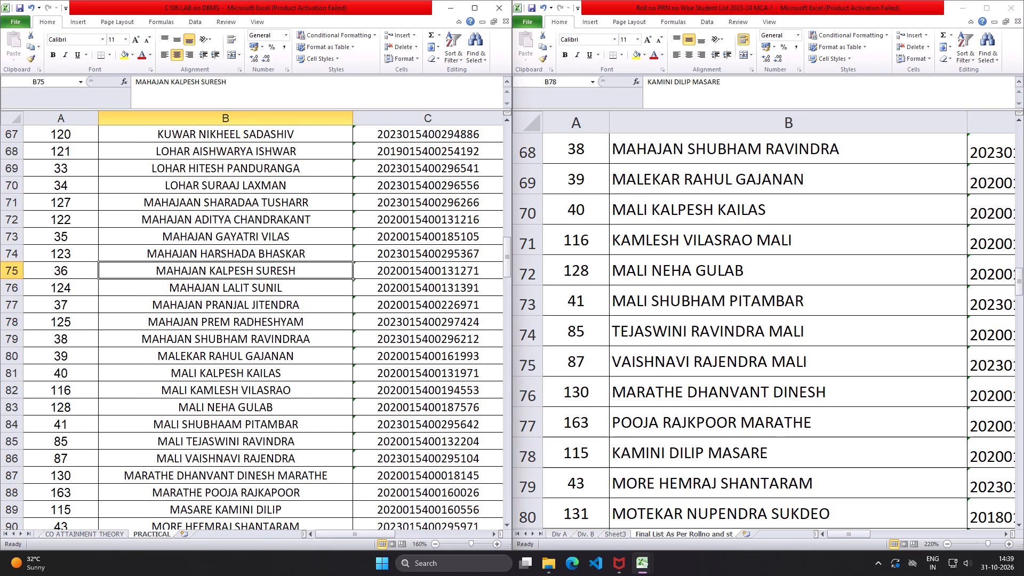
scroll(145, 385, down, 1)
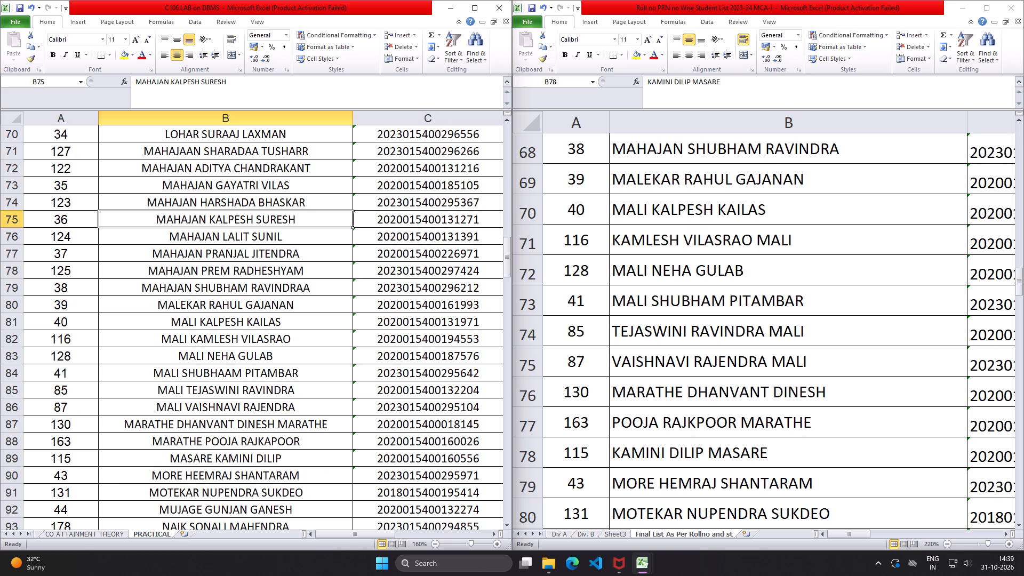
click(85, 456)
click(155, 460)
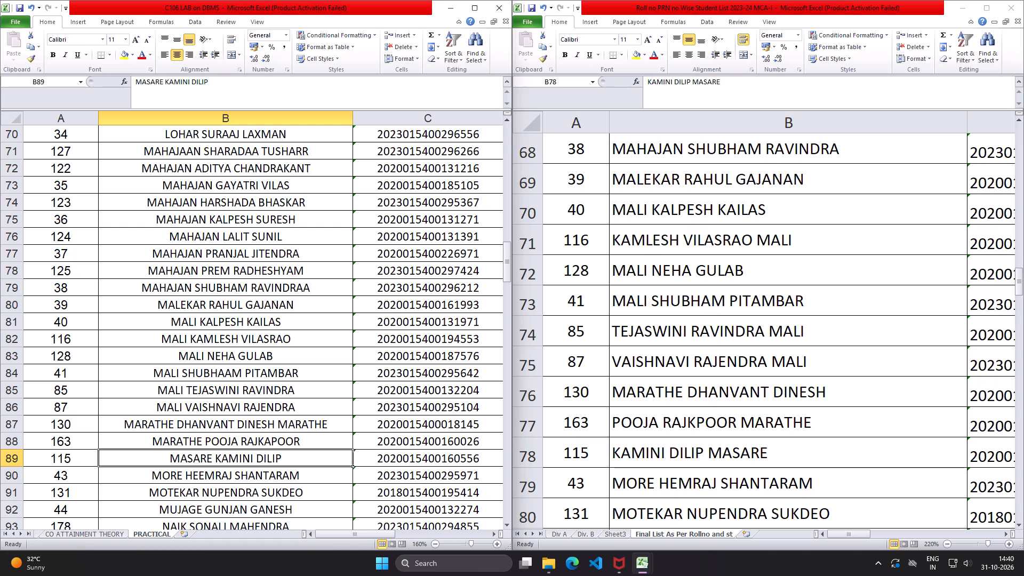
Compare names and roll numbers from final list row 85 onward with those from PRACTICAL row 96 onward.
scroll(91, 486, down, 2)
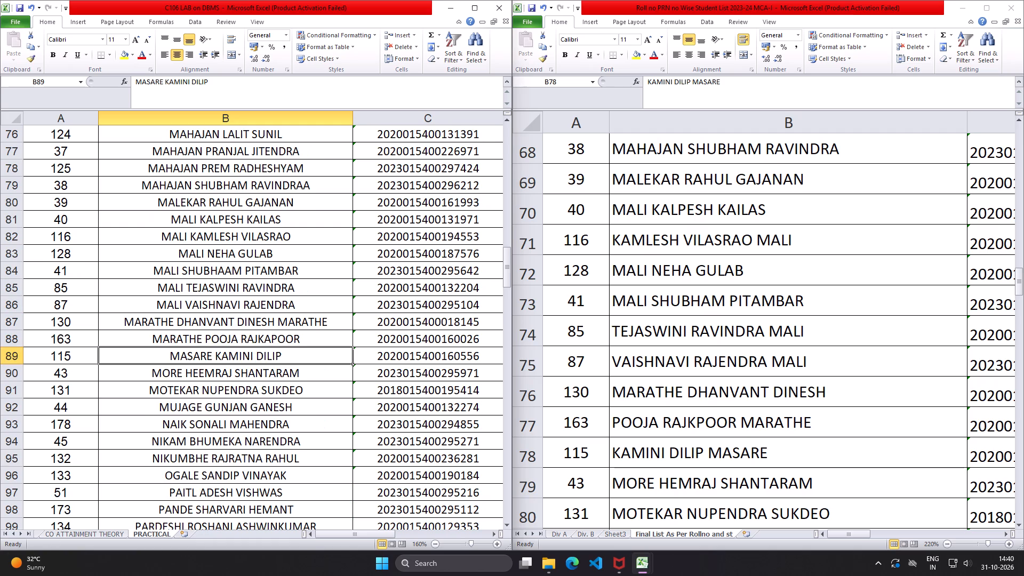
click(89, 475)
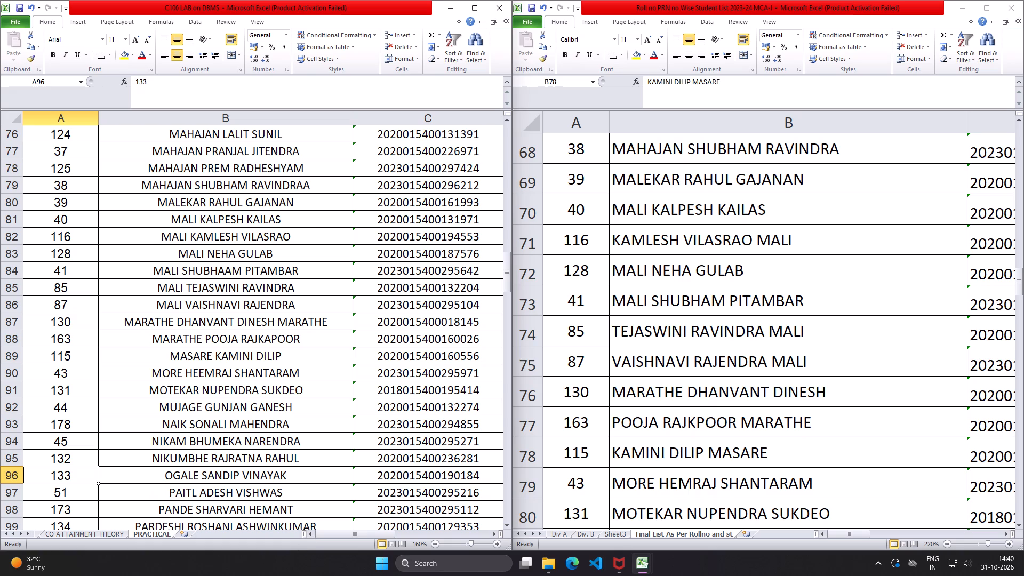
click(617, 468)
scroll(620, 467, down, 5)
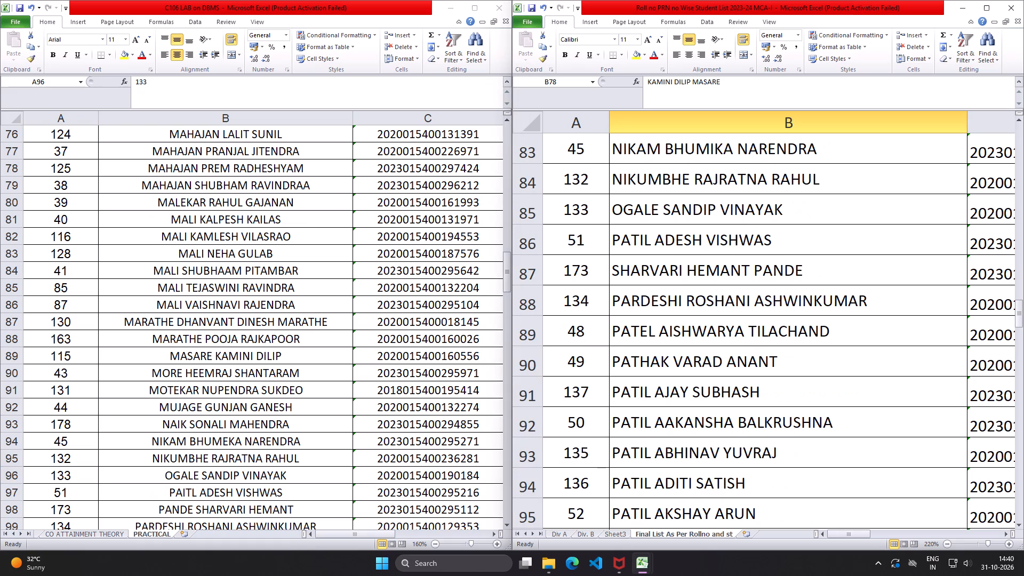
click(647, 214)
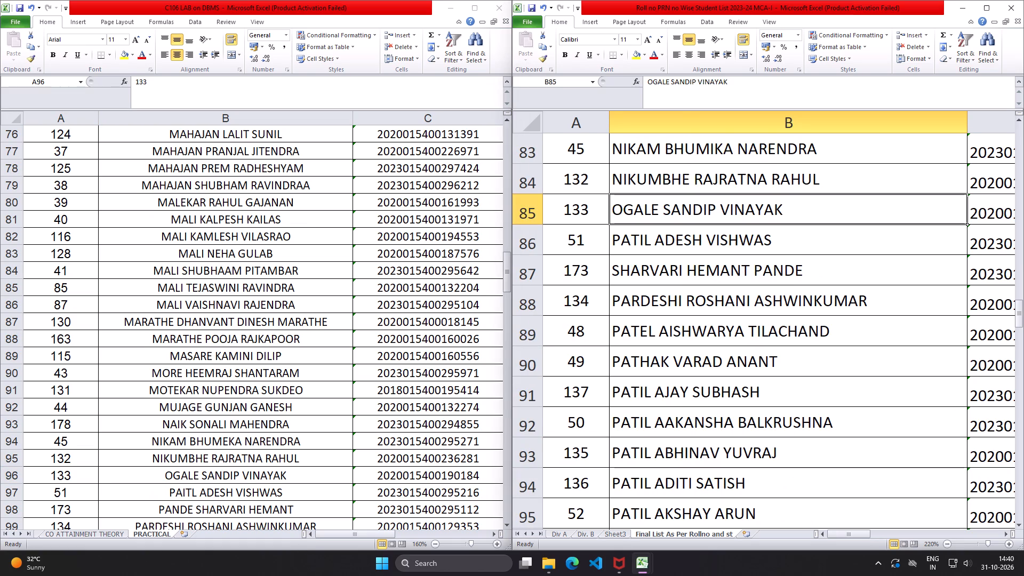
click(649, 355)
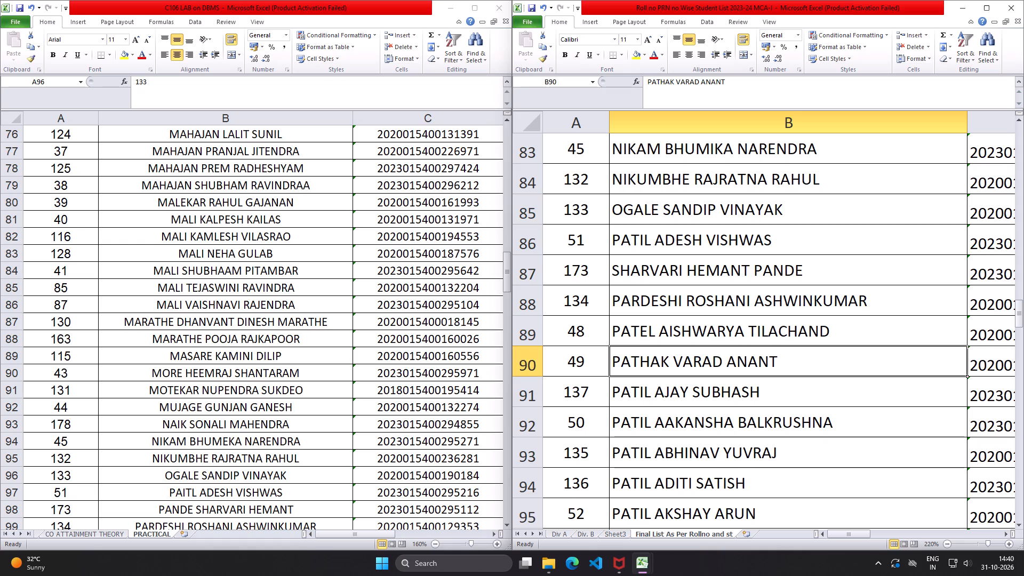
click(151, 436)
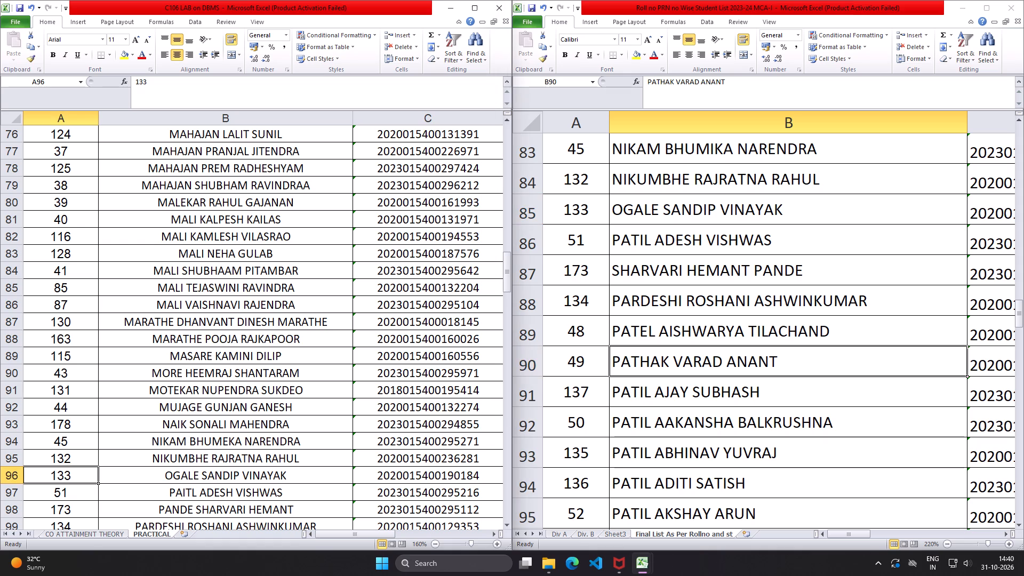
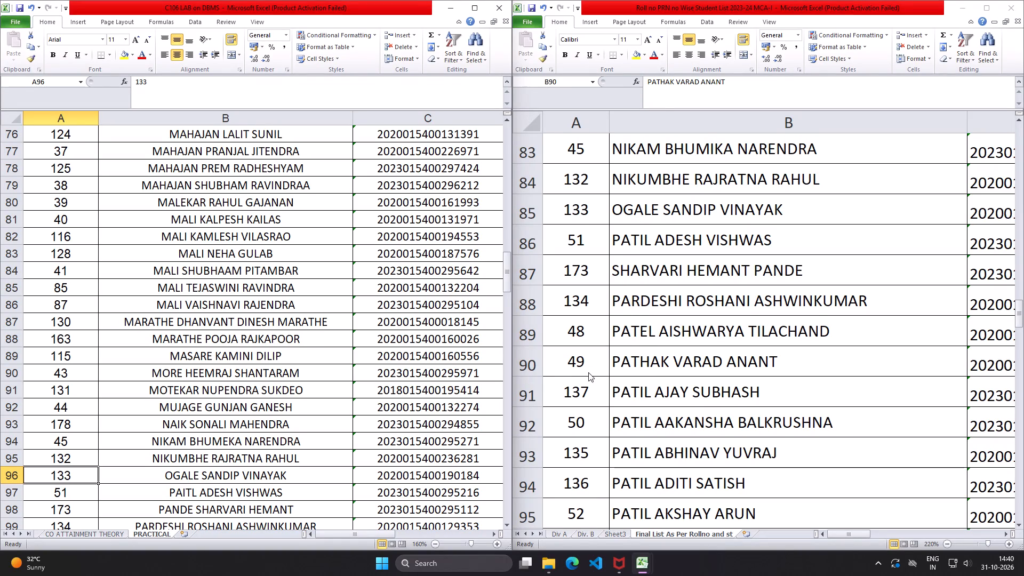
Find roll number 49 in the PRACTICAL sheet and compare its student name with final list row 90.
click(58, 446)
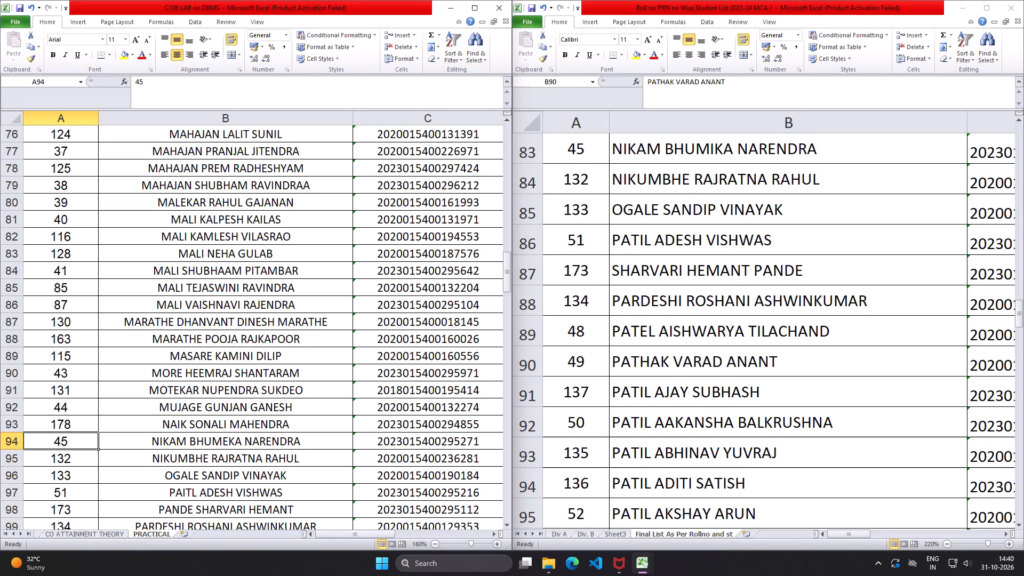
key(ctrl+f)
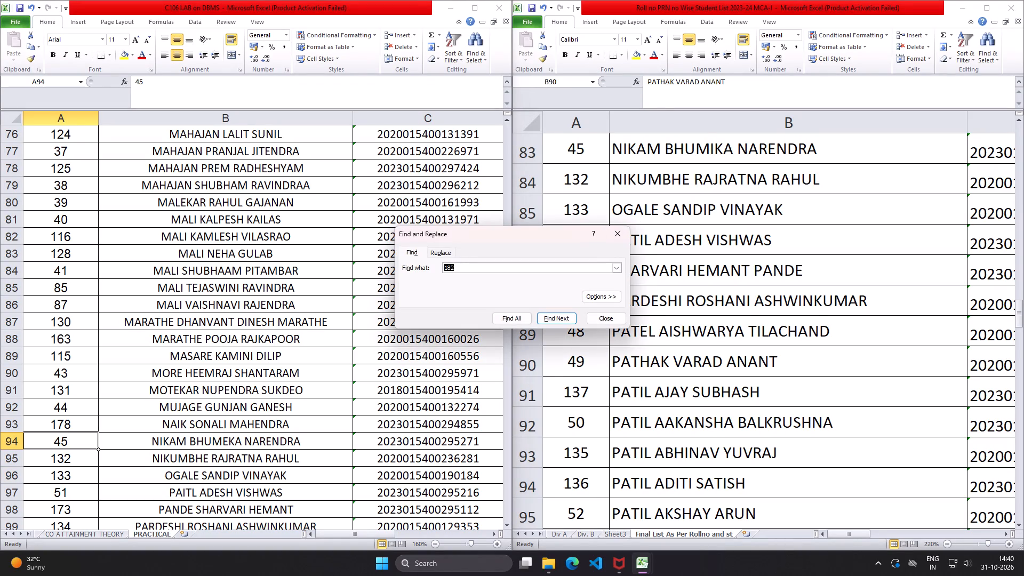
text(49)
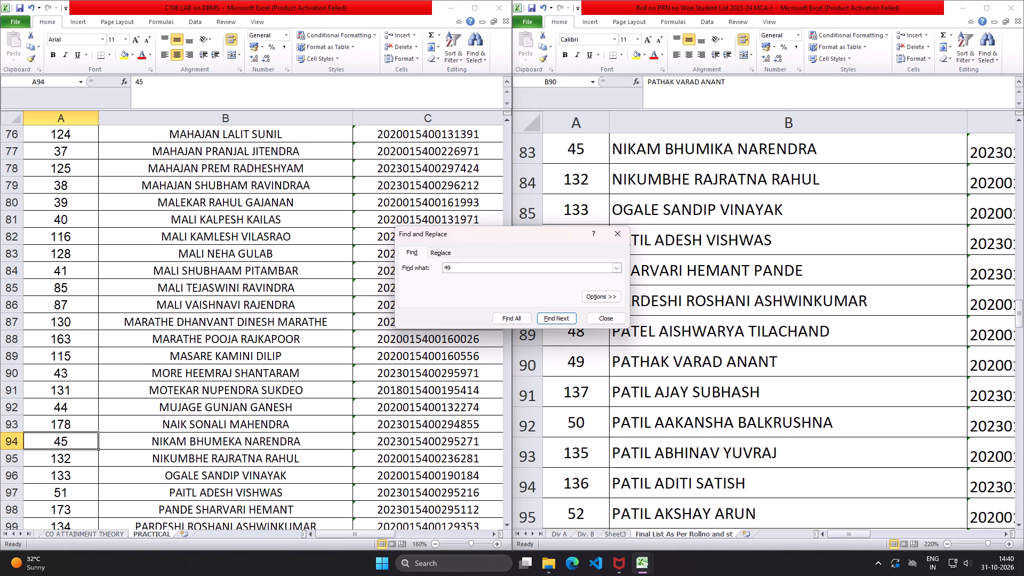
key(Return)
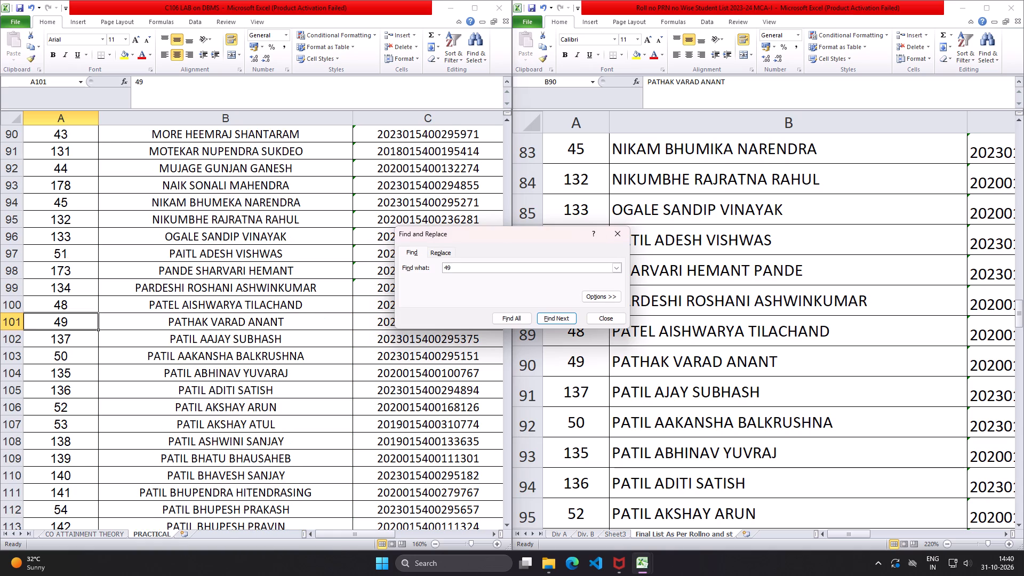
click(610, 238)
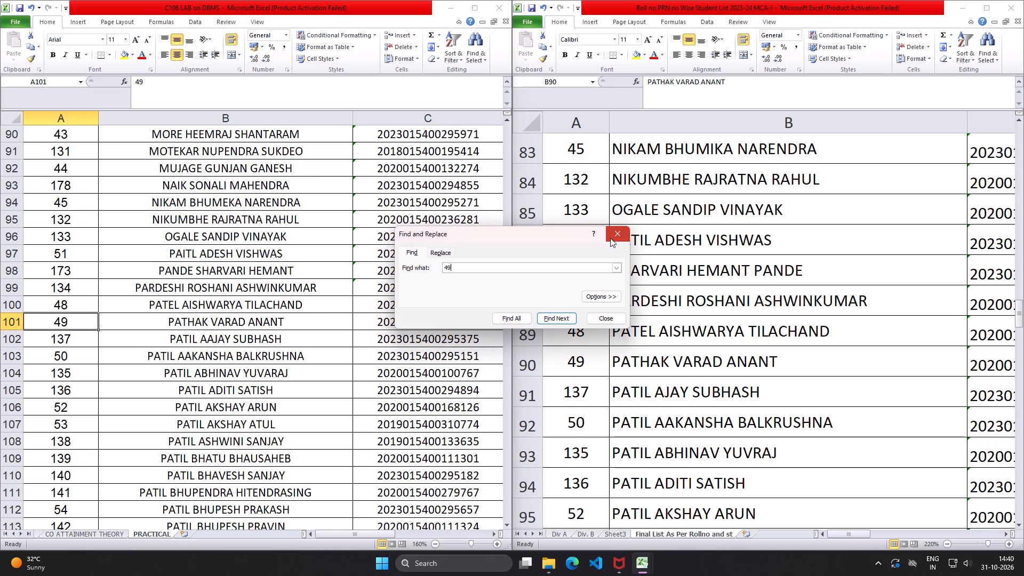
Compare the name and roll number in PRACTICAL row 109 with those in final list row 98.
click(184, 455)
click(779, 383)
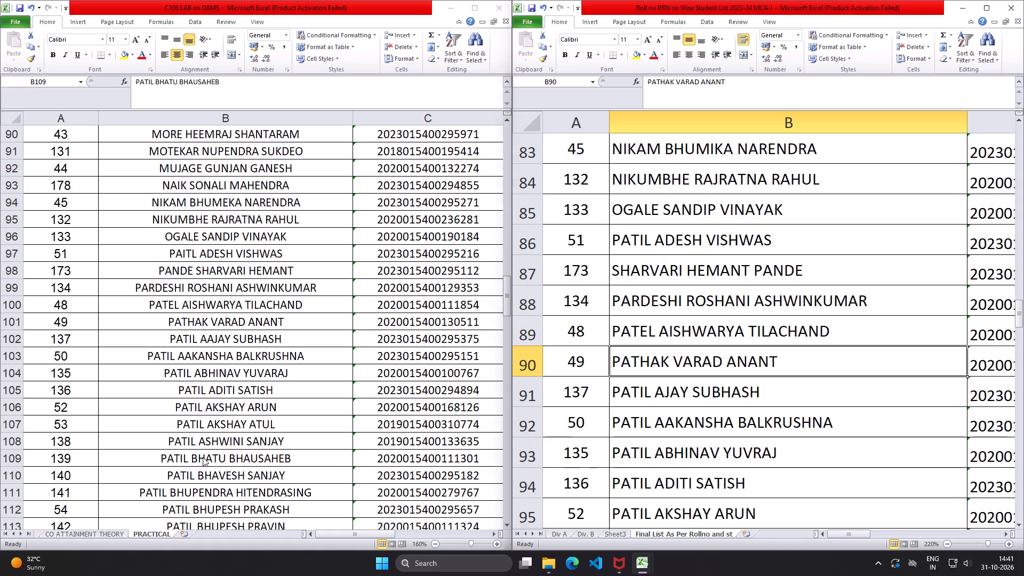
click(203, 457)
click(637, 428)
scroll(639, 428, down, 1)
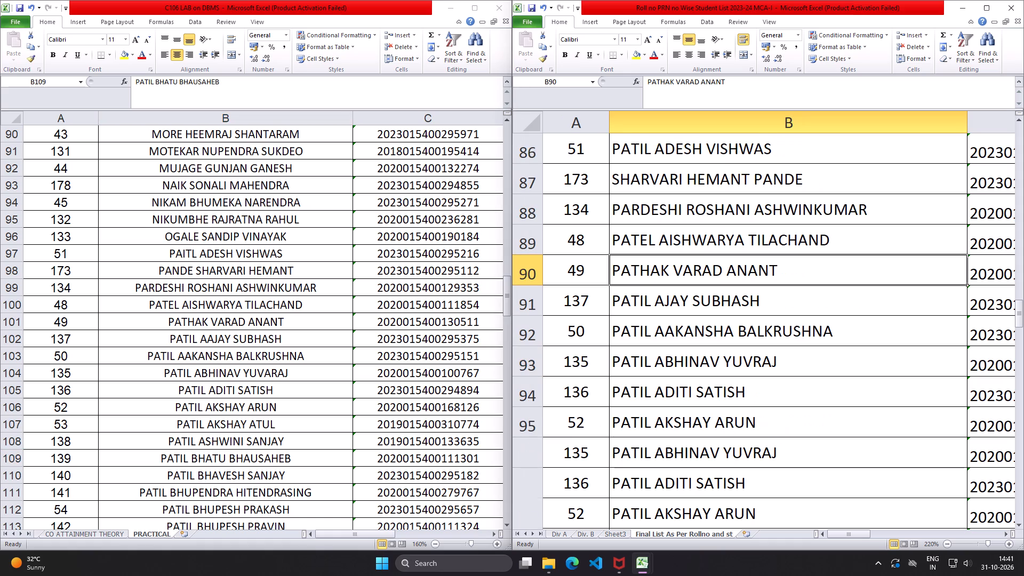
scroll(639, 428, down, 1)
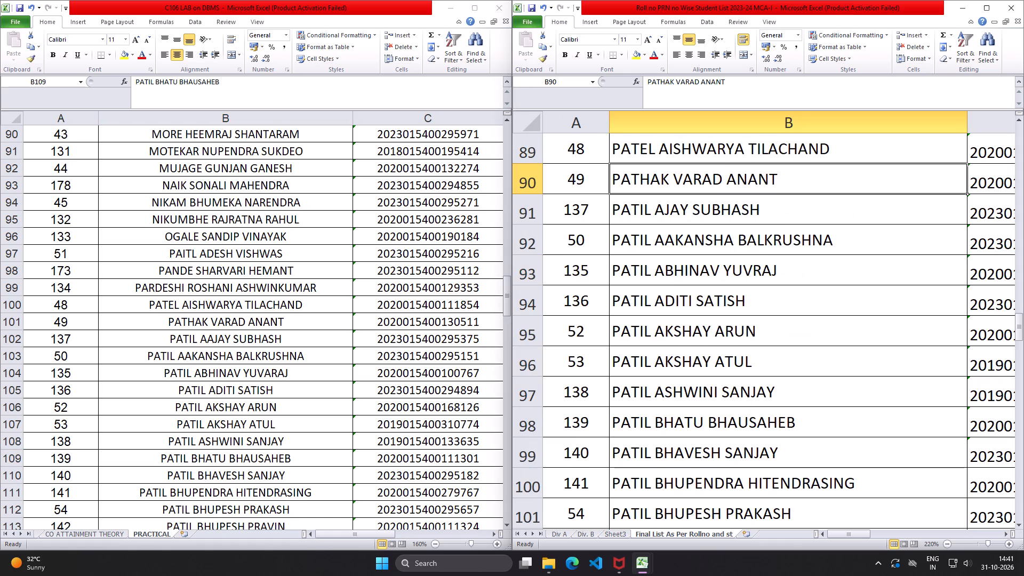
click(673, 429)
click(570, 423)
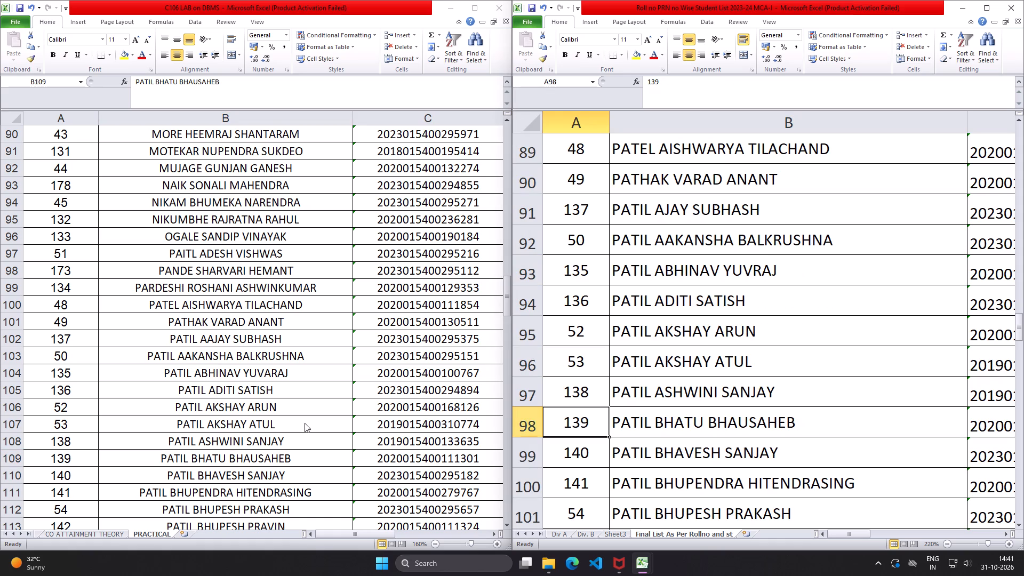
click(68, 459)
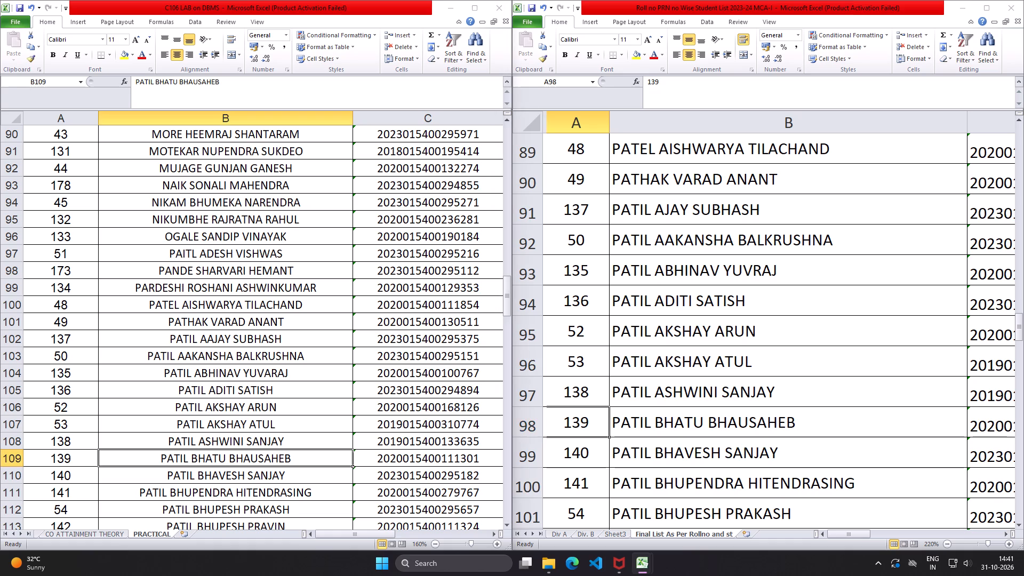
Compare the name and roll number in PRACTICAL row 115 with those in final list row 104.
scroll(68, 459, down, 2)
click(68, 459)
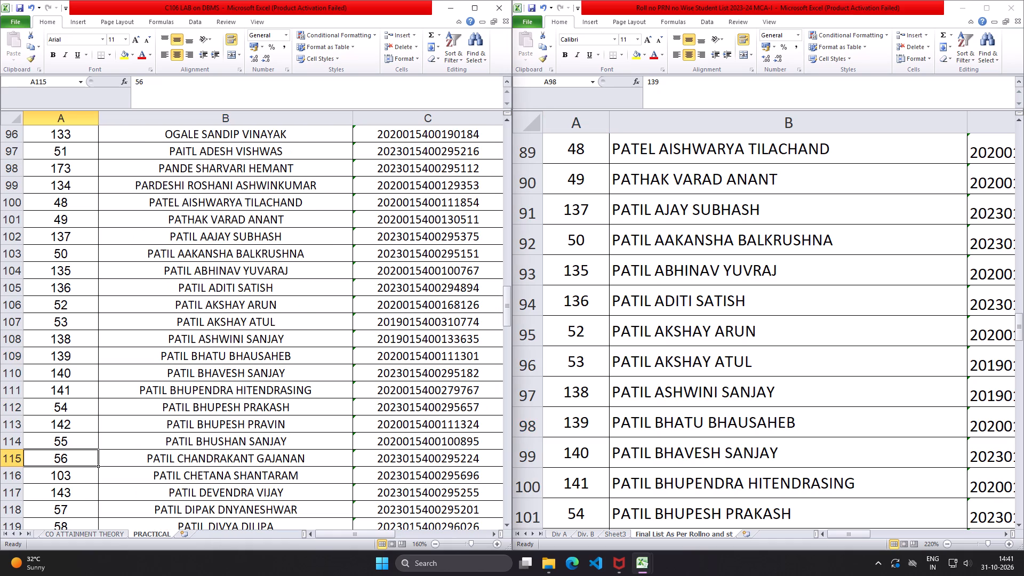
drag(39, 455, 79, 464)
drag(79, 464, 231, 465)
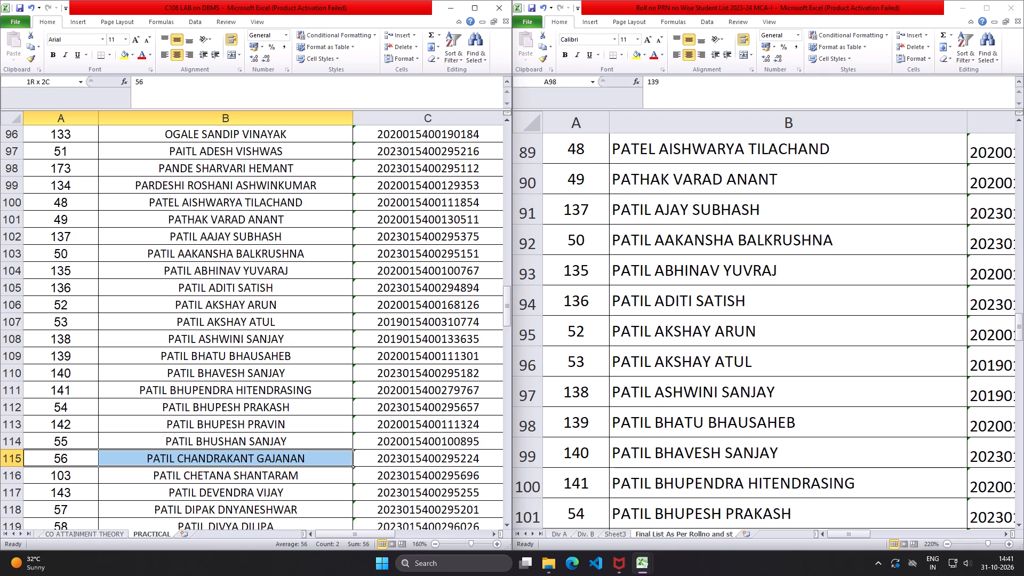
drag(231, 465, 232, 465)
click(640, 471)
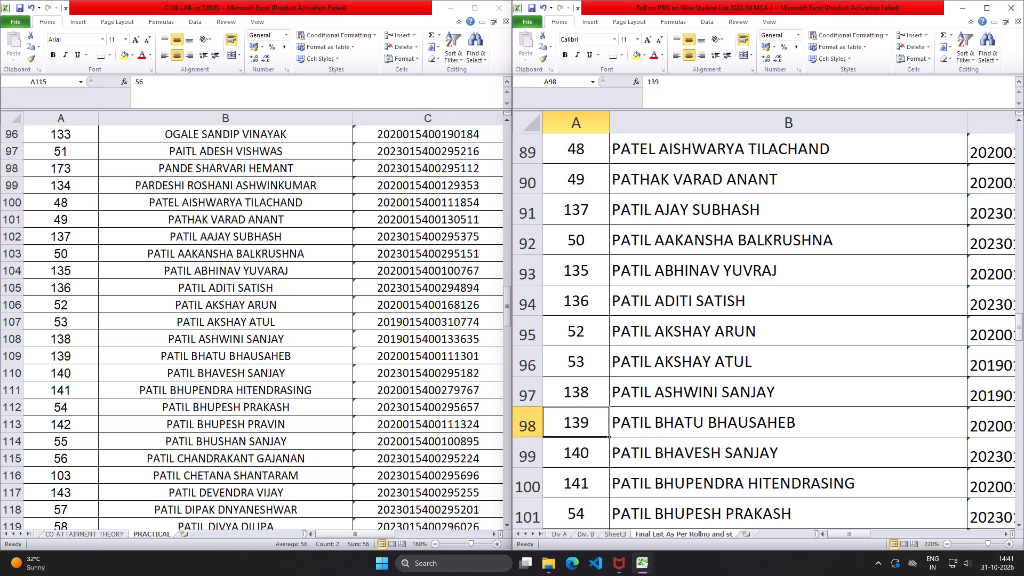
scroll(640, 471, down, 2)
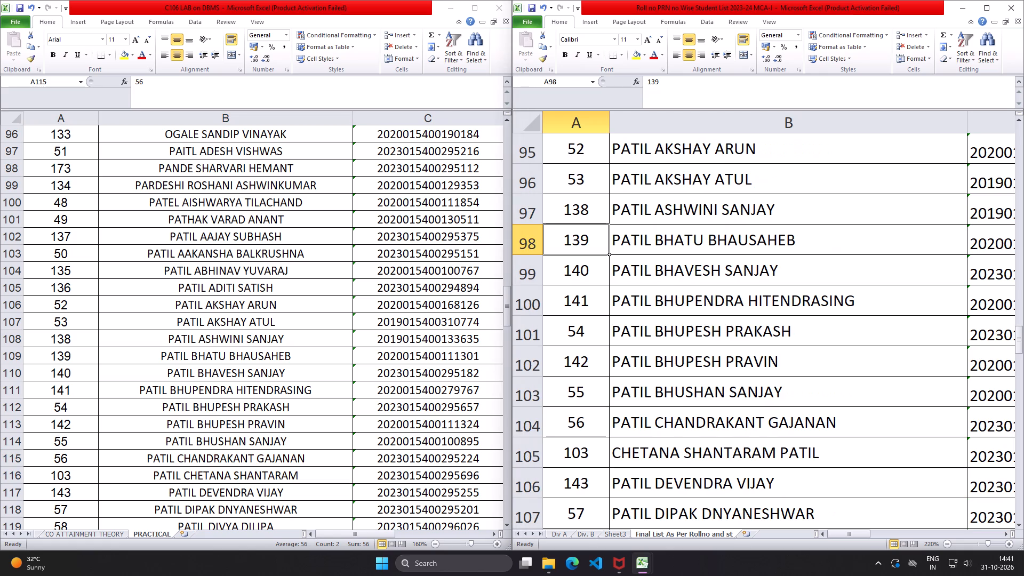
click(647, 429)
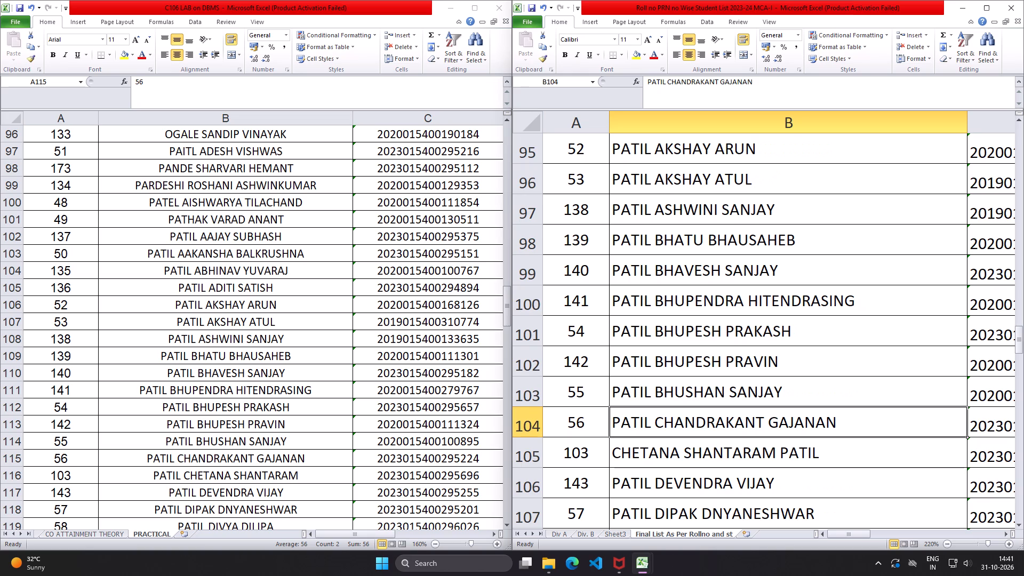
Save the student roll number list and the C106 LAB on DBMS workbook.
key(ctrl+s)
click(210, 254)
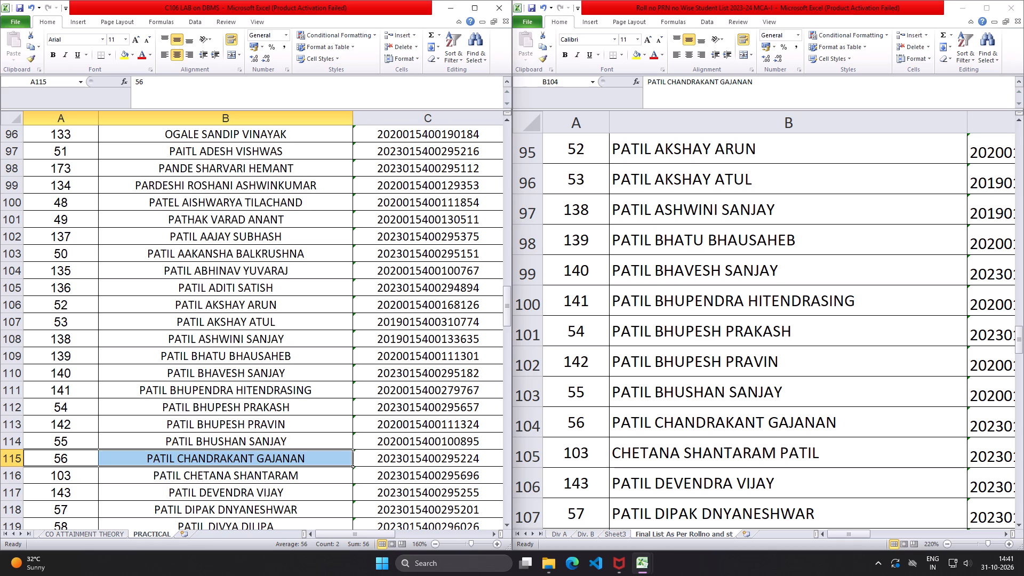
key(ctrl+s)
key(ctrl+s)
Find roll number 144 from PRACTICAL row 120 in the final list and compare the student names.
scroll(233, 313, down, 3)
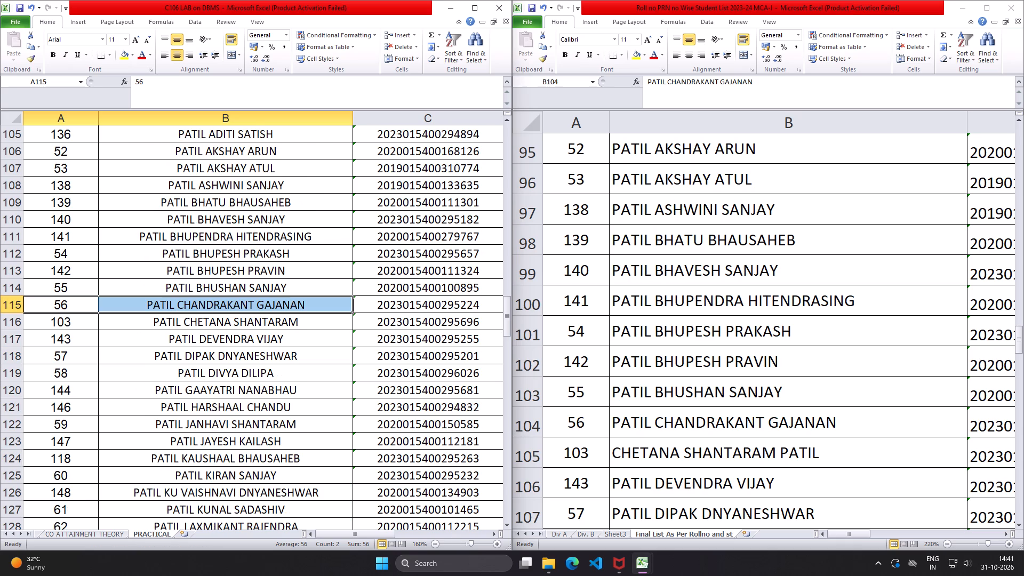
click(215, 394)
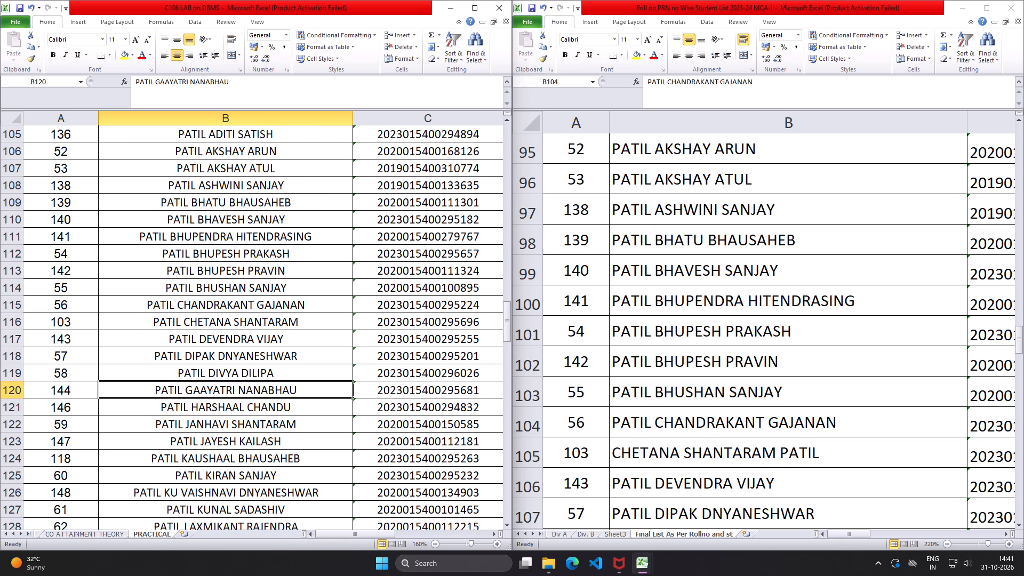
click(610, 419)
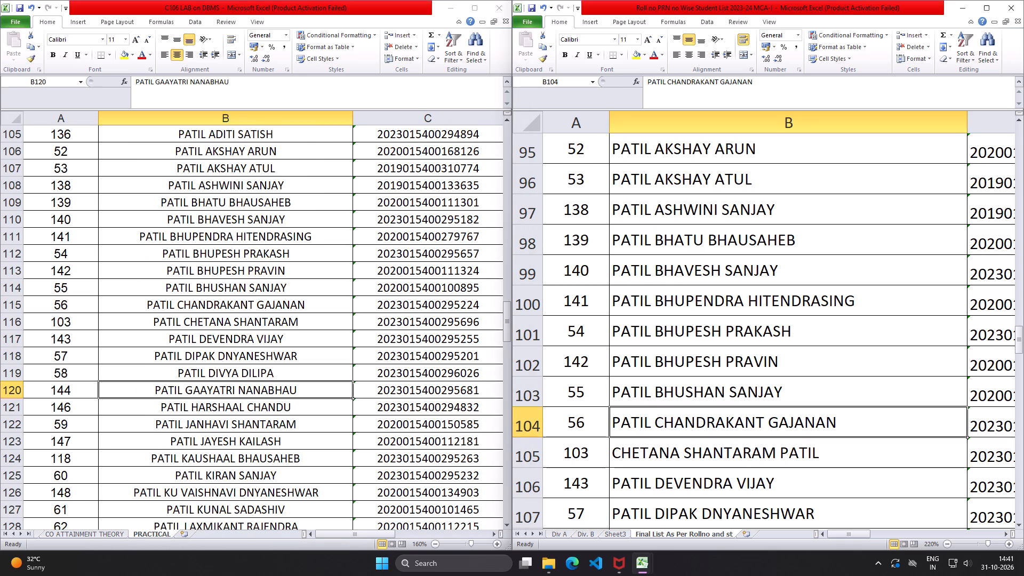
key(ctrl+f)
text(144)
key(Return)
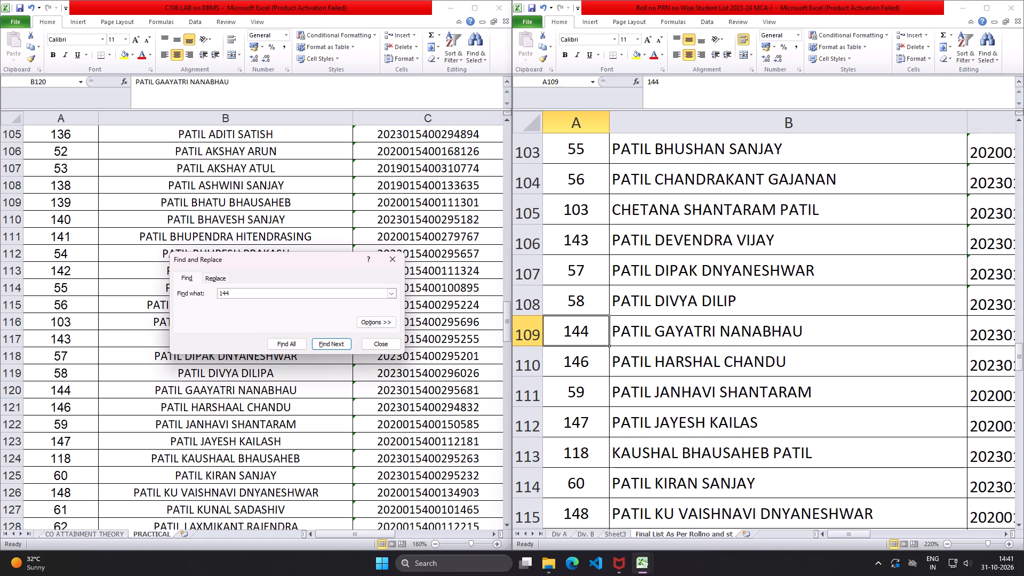
click(395, 255)
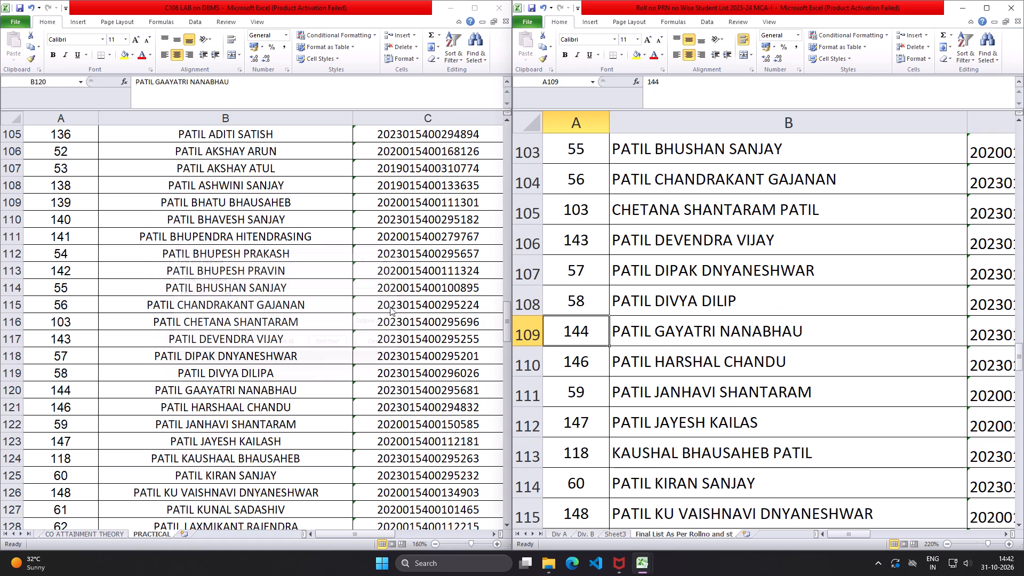
scroll(672, 352, down, 7)
click(672, 350)
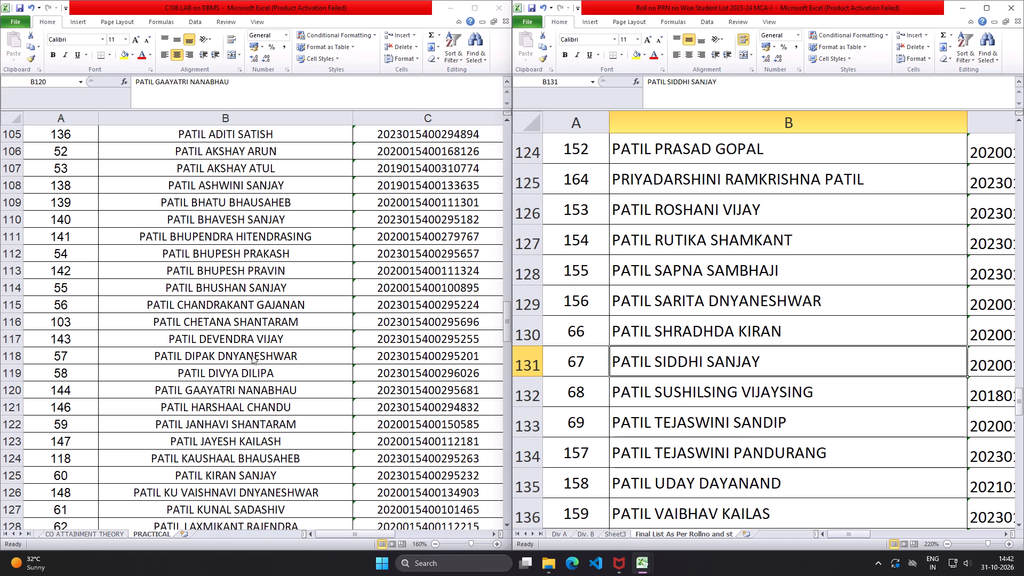
click(61, 383)
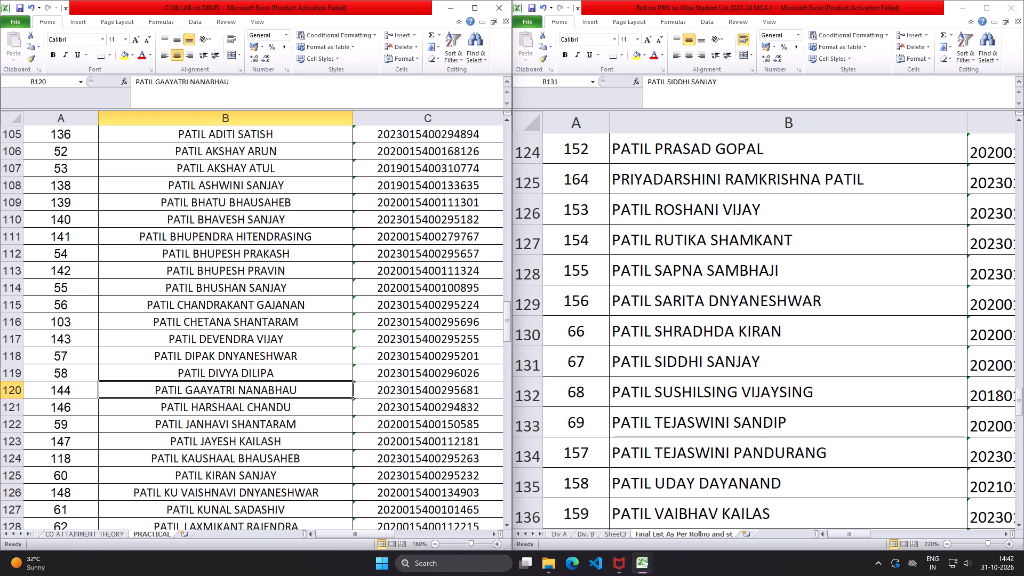
click(61, 383)
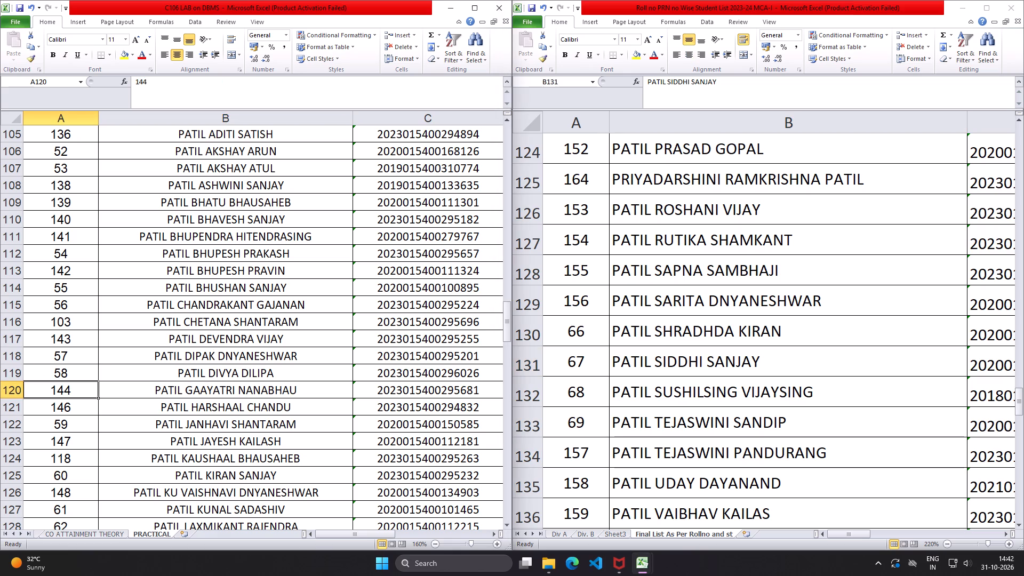
key(ctrl+f)
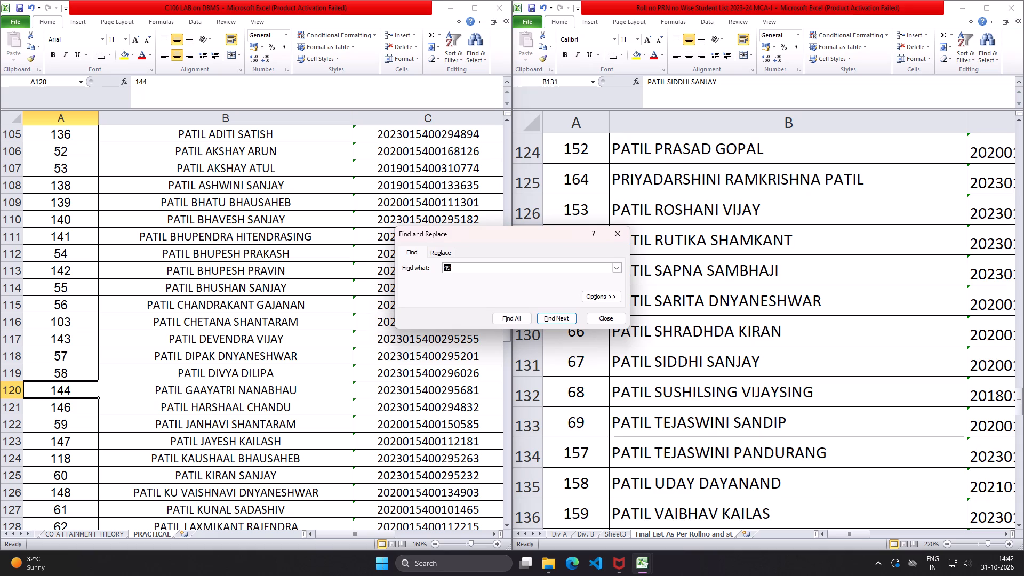
text(66)
key(Return)
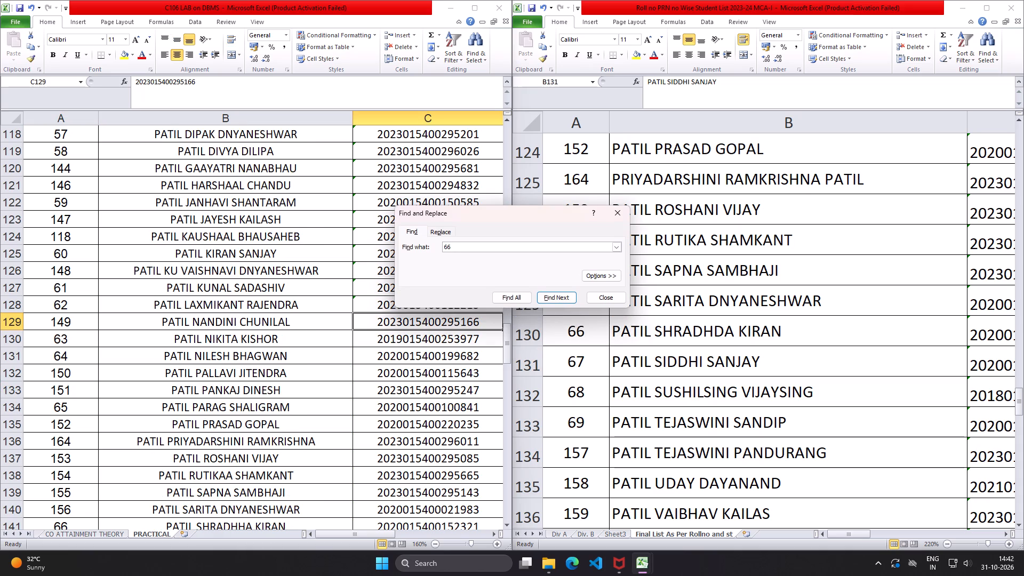
click(613, 213)
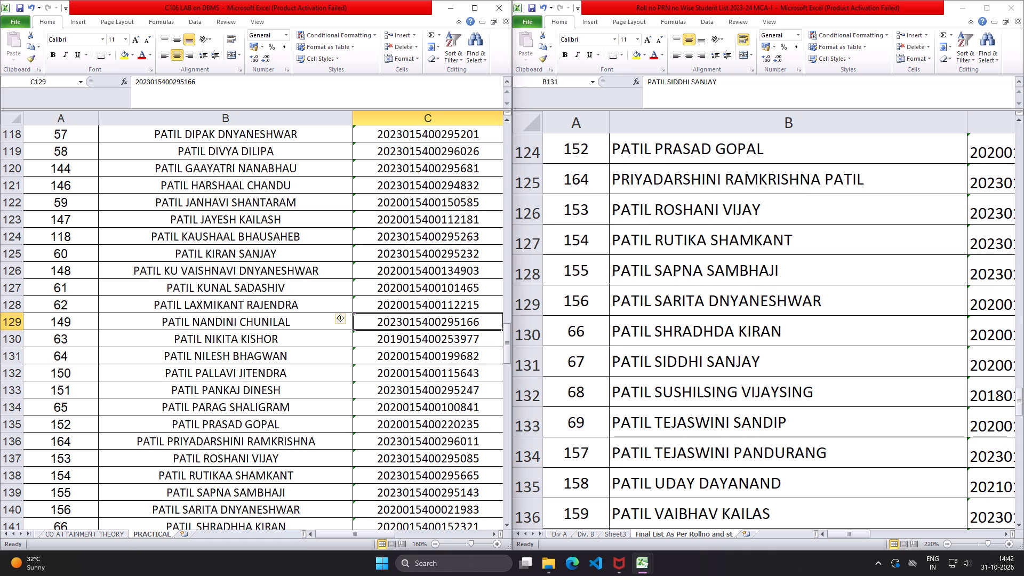
Search the PRACTICAL sheet for roll number 67 from final list row 131 and compare the student names.
click(719, 331)
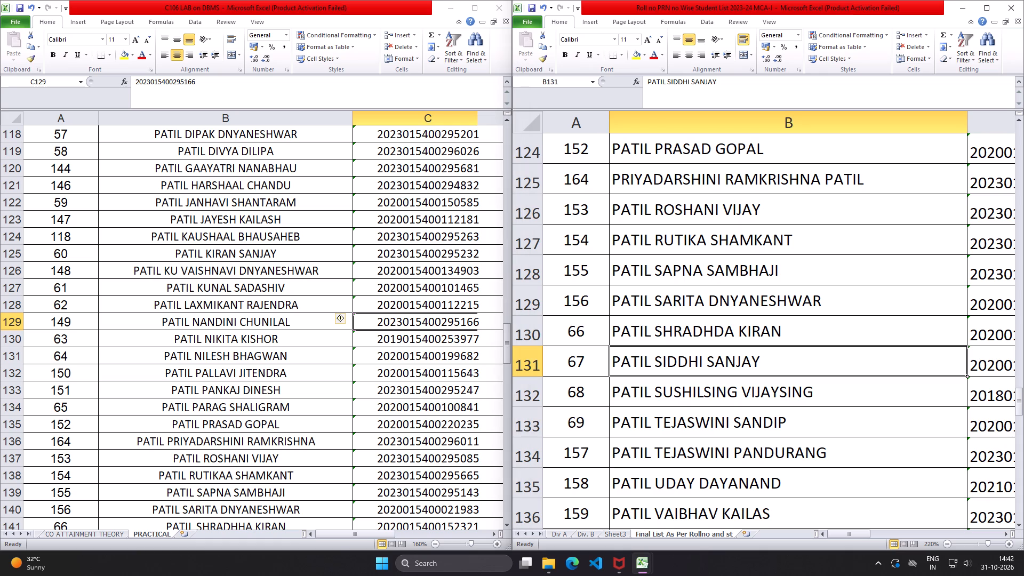
click(597, 372)
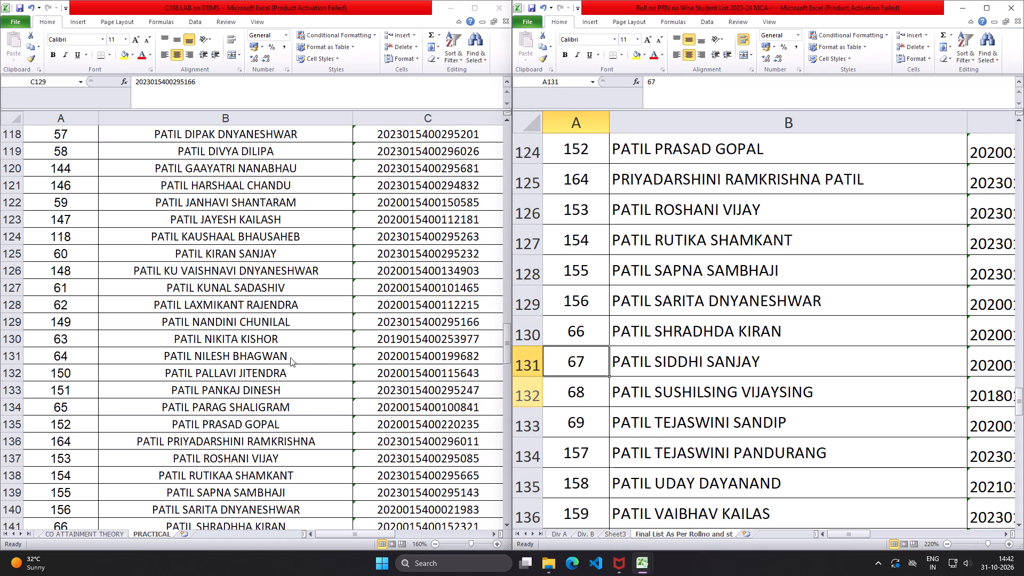
click(61, 339)
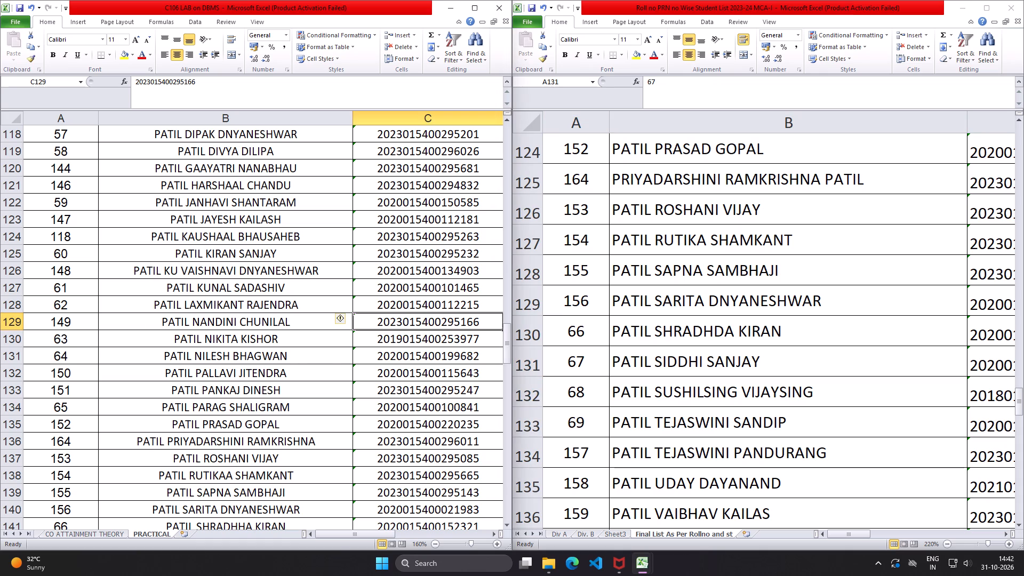
click(61, 339)
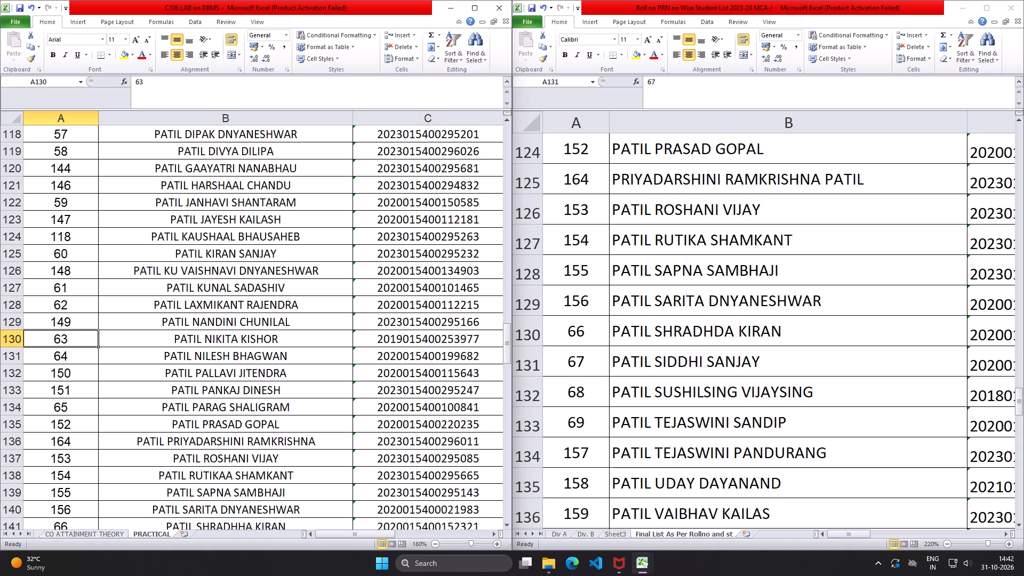
key(ctrl+f)
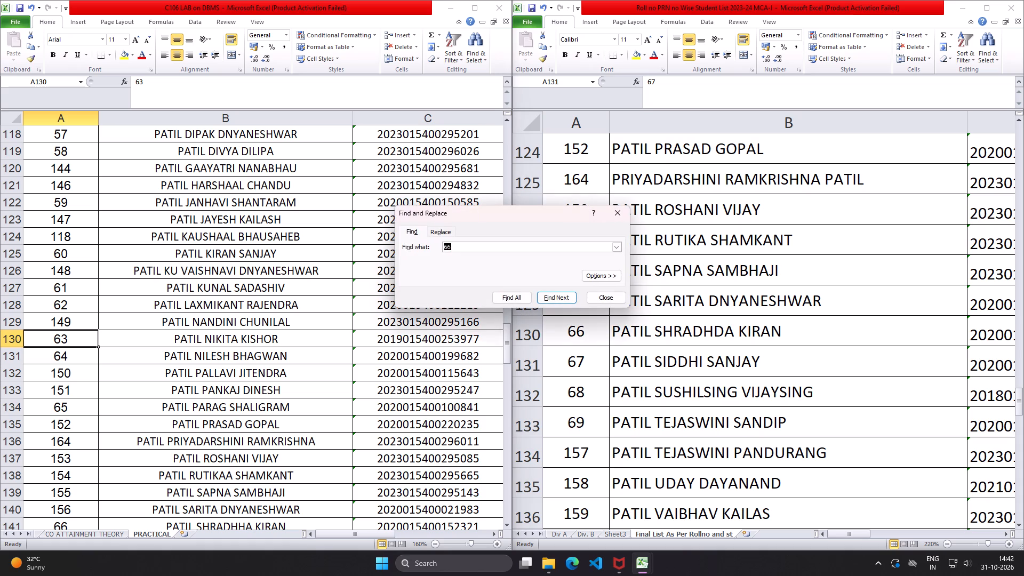
text(67)
key(Return)
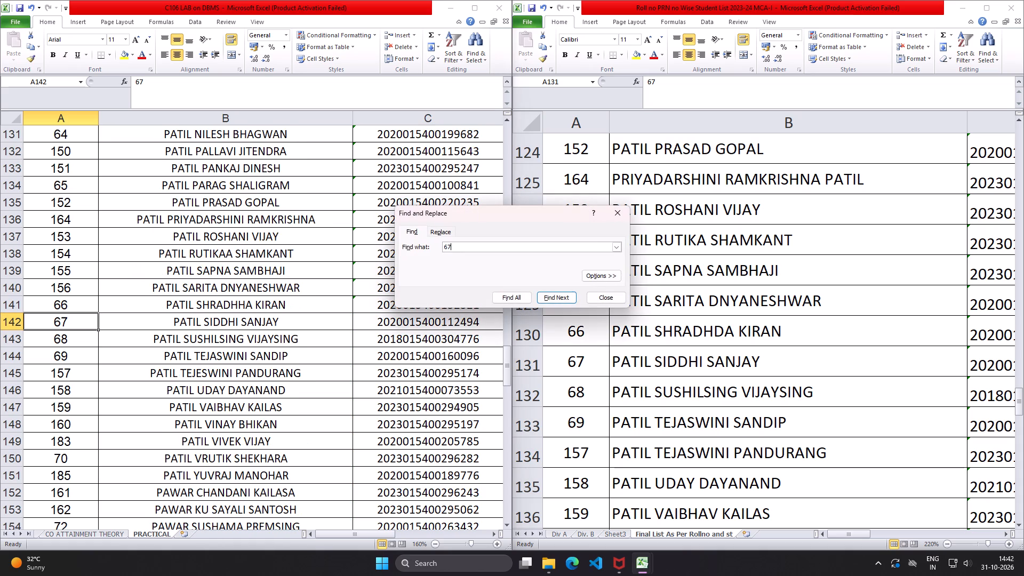
click(623, 220)
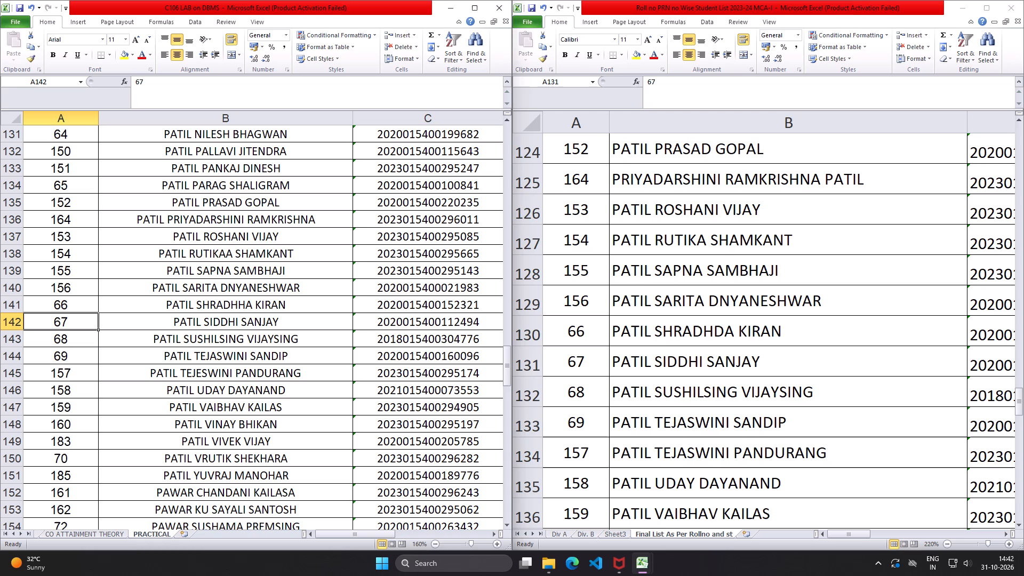
Search the PRACTICAL sheet for roll number 80 from final list row 155 and compare the student names.
click(79, 479)
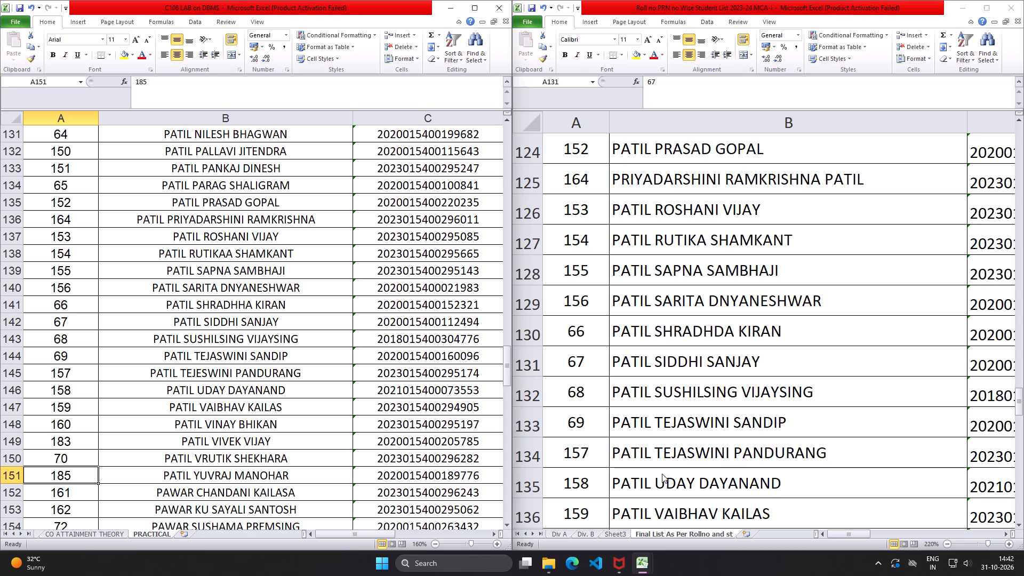
click(677, 483)
scroll(677, 483, down, 2)
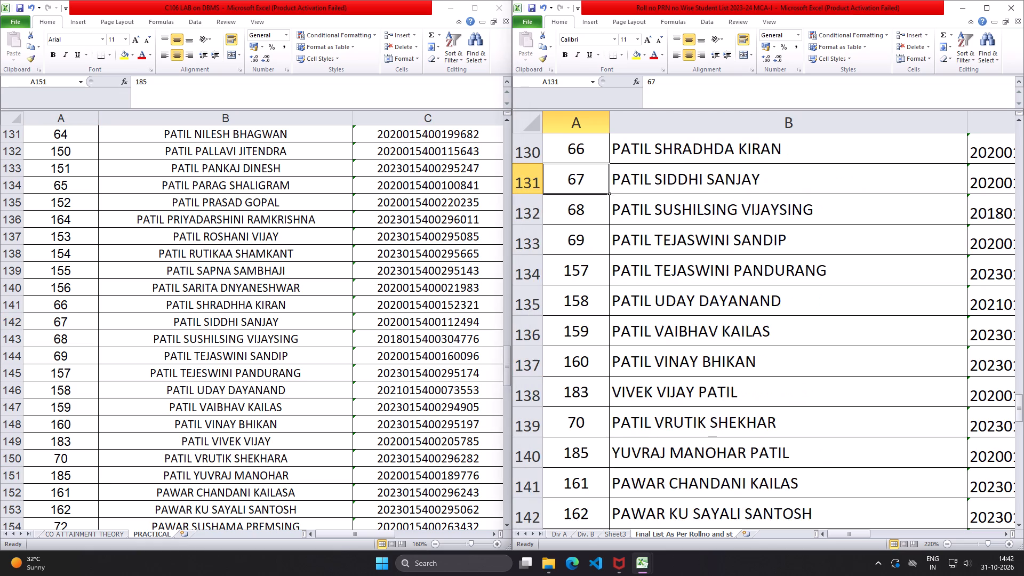
scroll(677, 483, down, 1)
click(684, 370)
scroll(687, 359, down, 5)
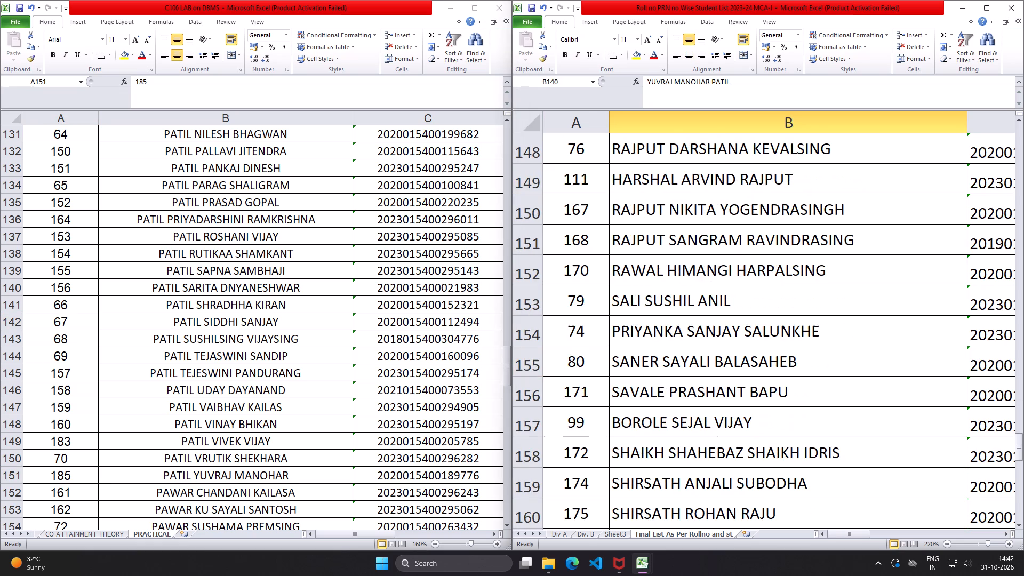
click(687, 359)
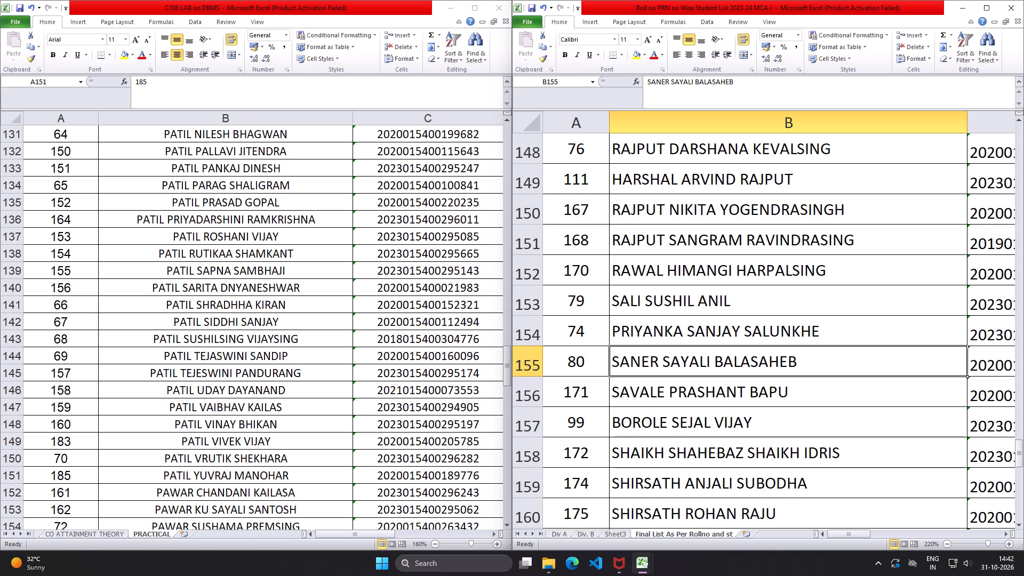
click(109, 465)
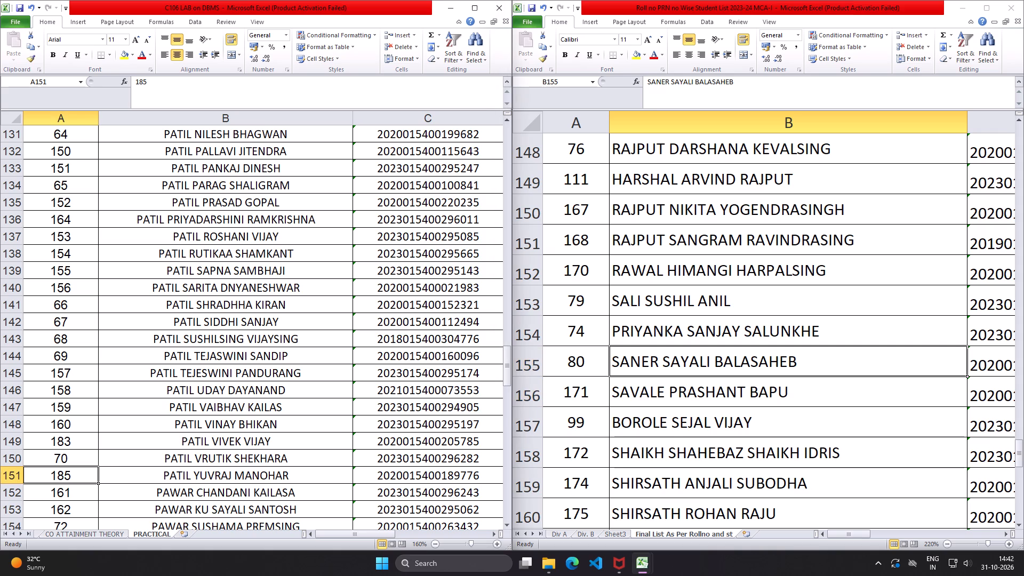
key(ctrl+f)
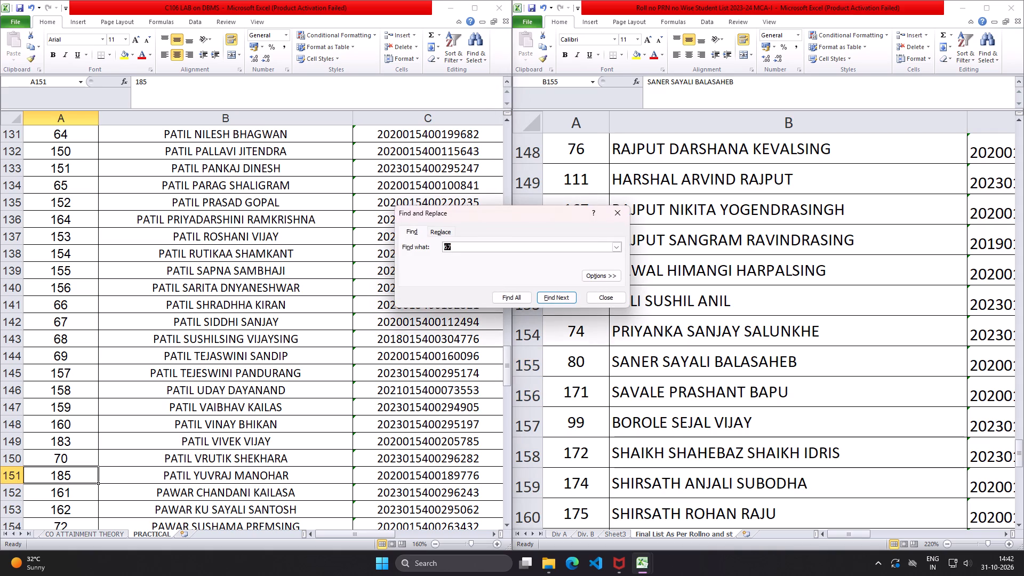
key(8)
key(0)
key(Return)
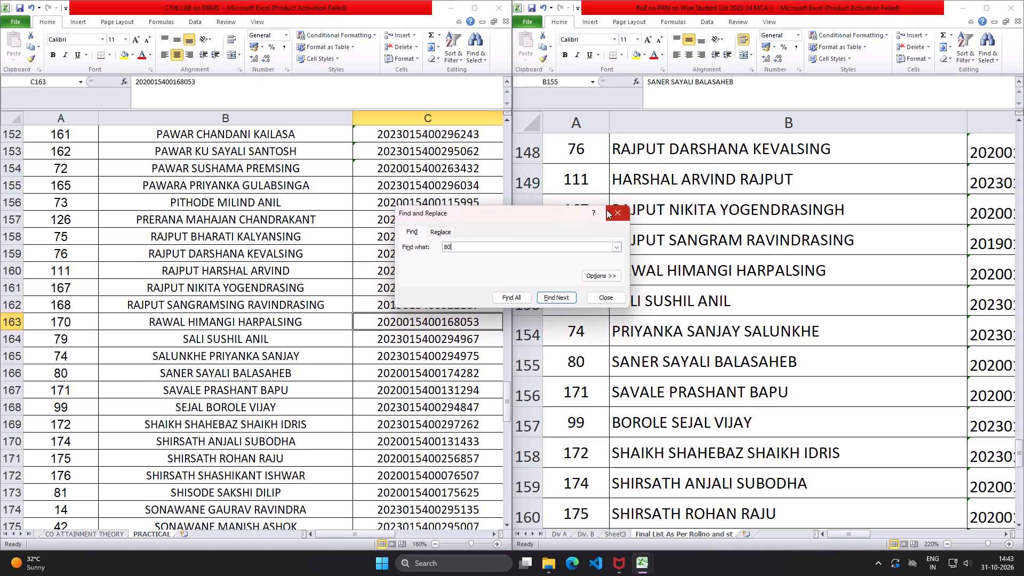
click(563, 298)
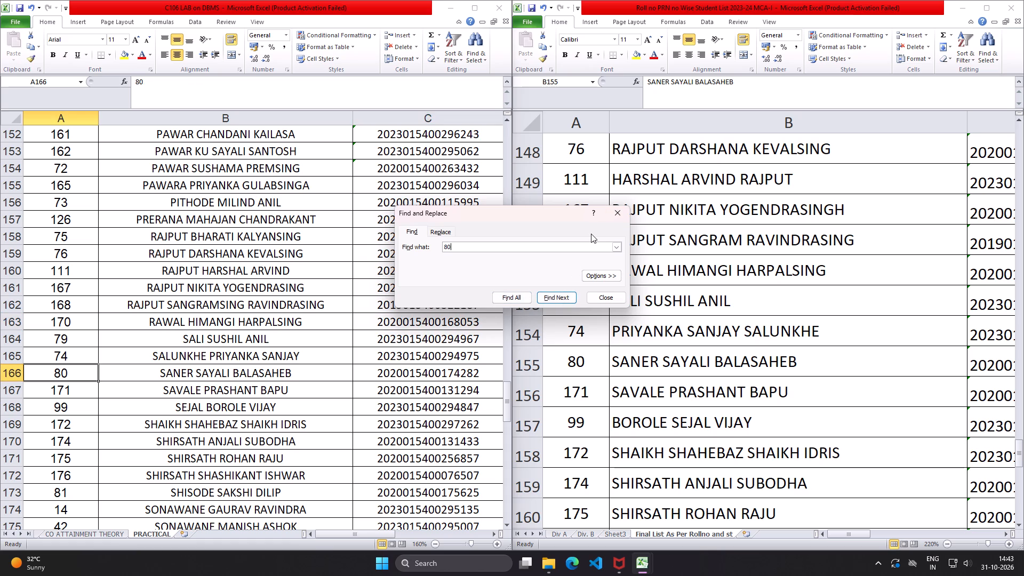
click(619, 211)
Find roll number 181 from PRACTICAL row 180 in the final list and compare the student names.
scroll(646, 390, down, 5)
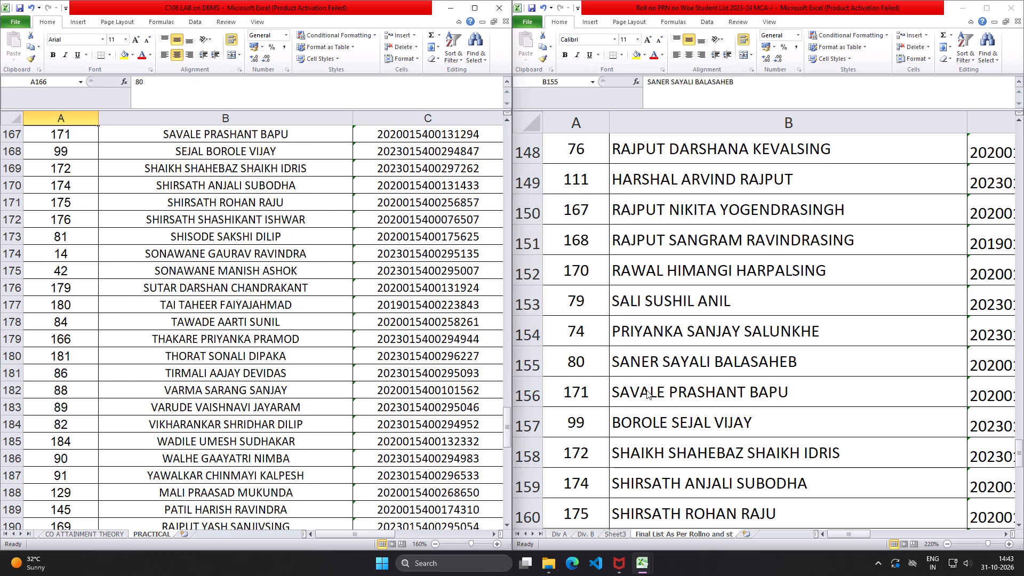
click(180, 359)
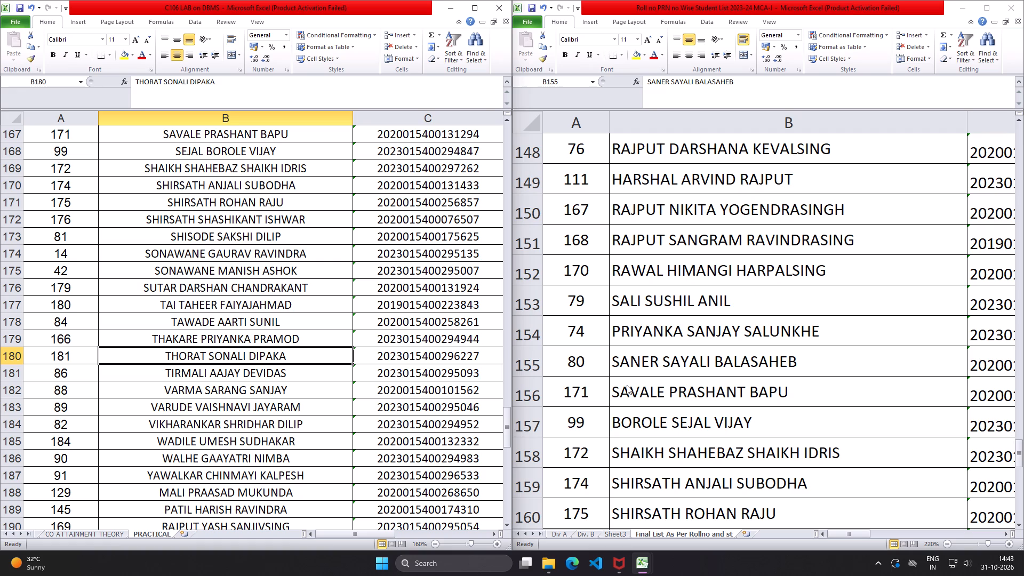
click(627, 385)
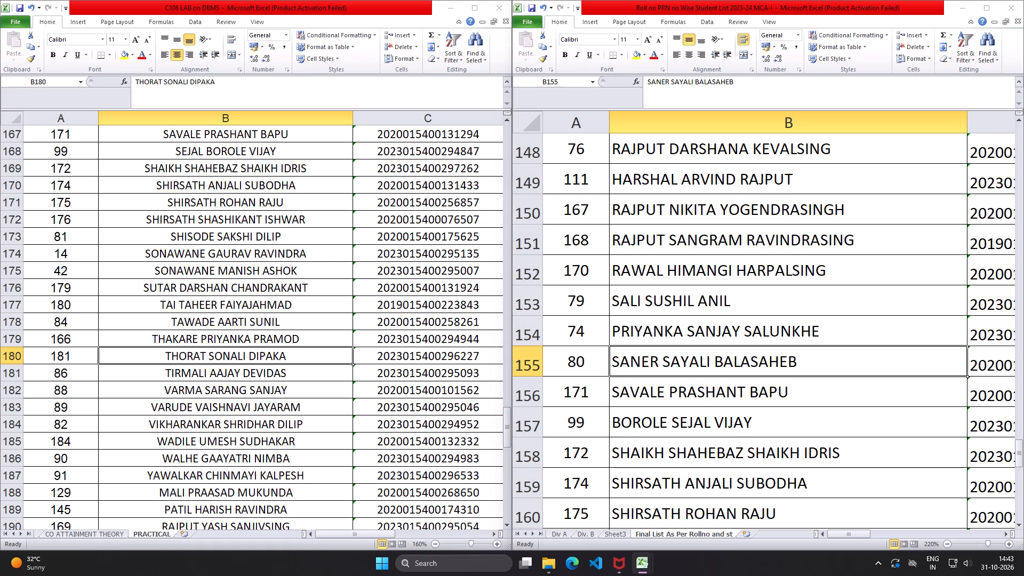
key(ctrl+f)
text(181)
key(Return)
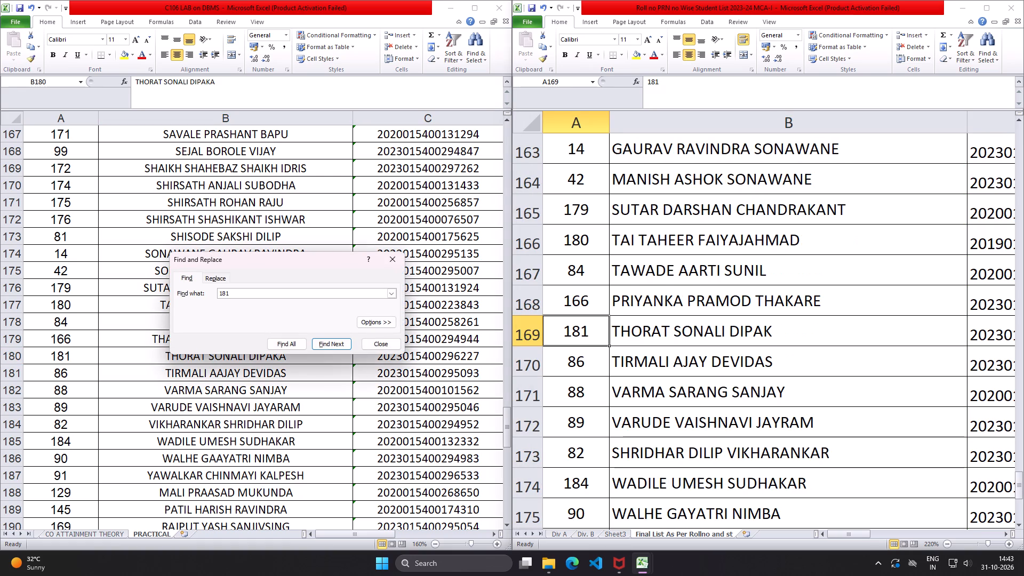
click(388, 262)
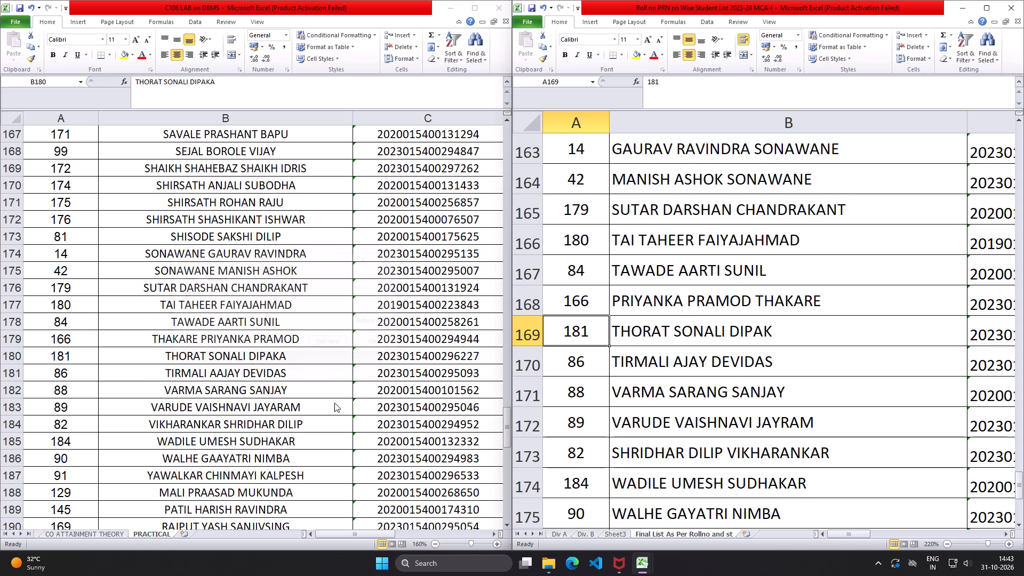
Compare the names and roll numbers at the end of the PRACTICAL sheet, rows 191 to 196, with final list rows 180 to 185.
scroll(169, 473, down, 4)
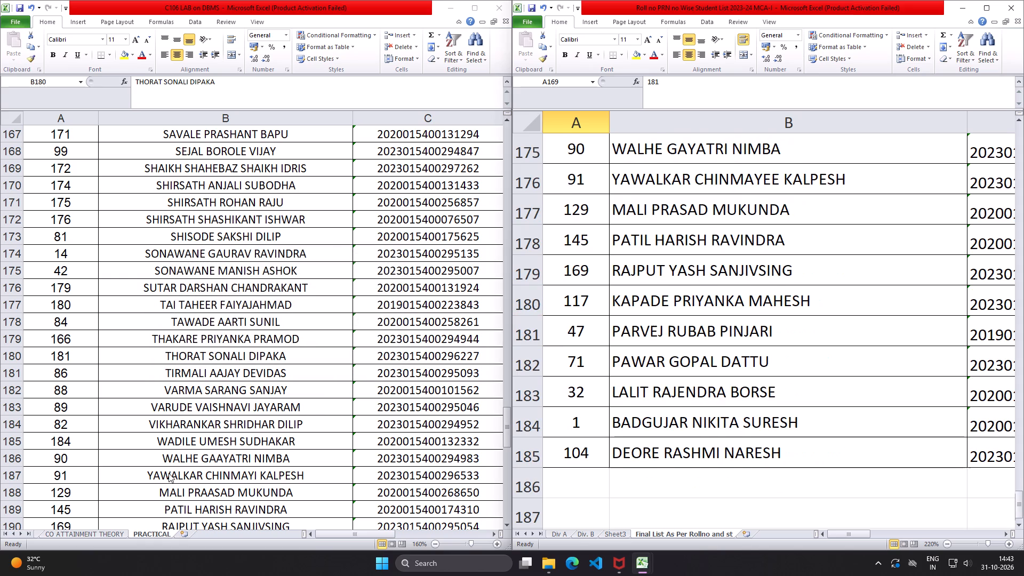
click(655, 335)
click(172, 397)
scroll(172, 397, down, 7)
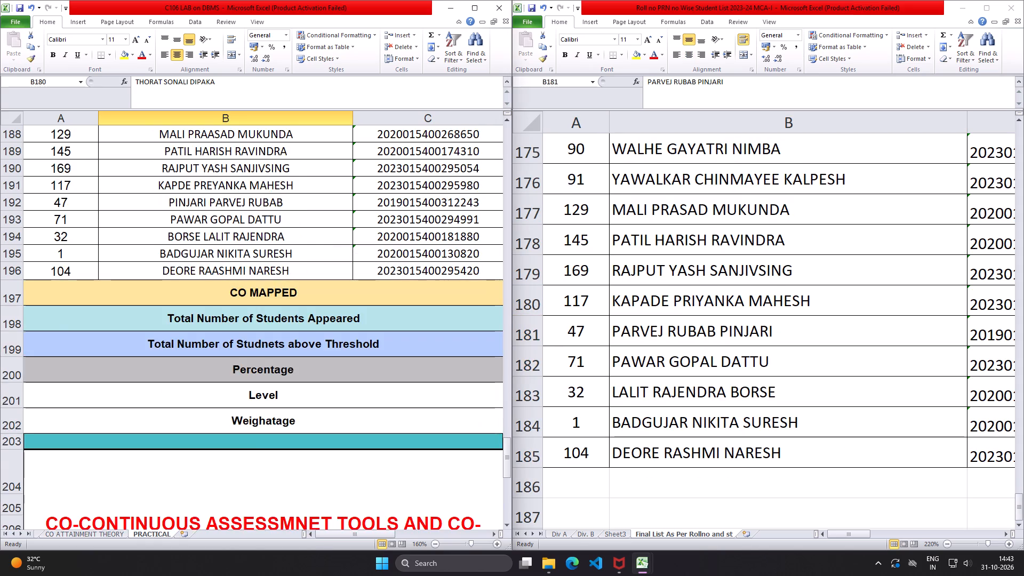
scroll(173, 397, up, 3)
click(199, 363)
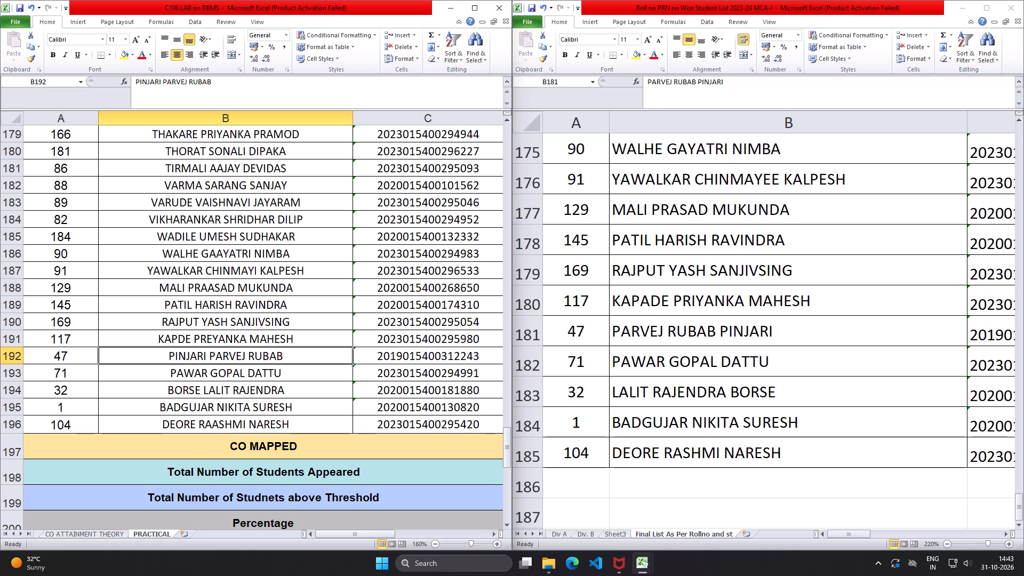
click(214, 380)
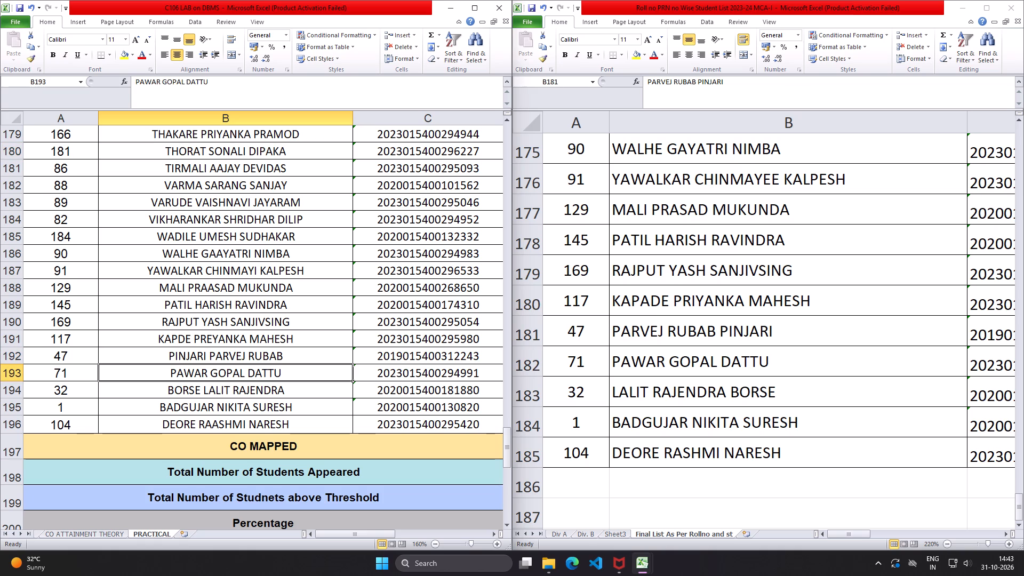
click(223, 393)
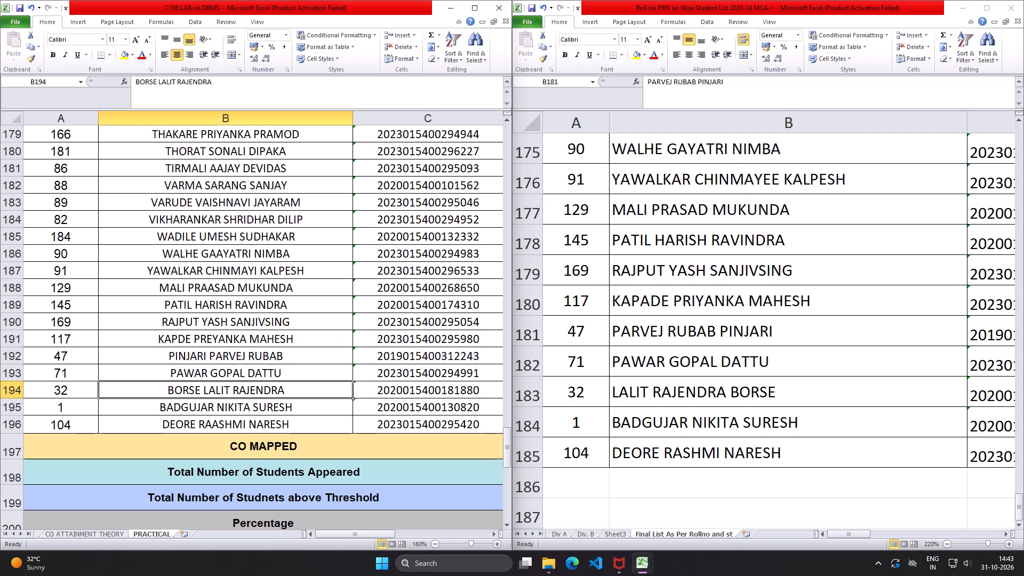
click(235, 410)
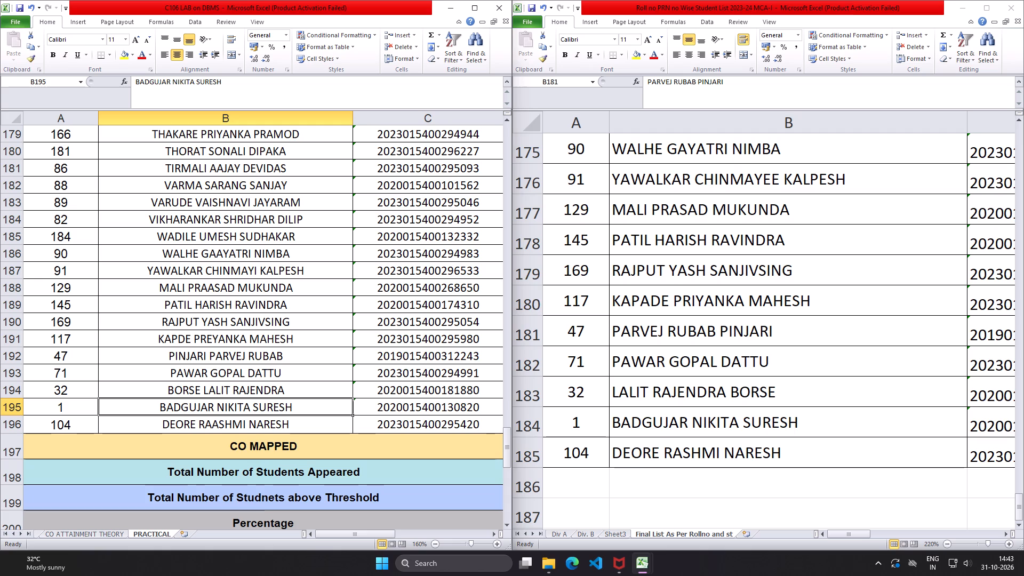
click(311, 427)
click(268, 337)
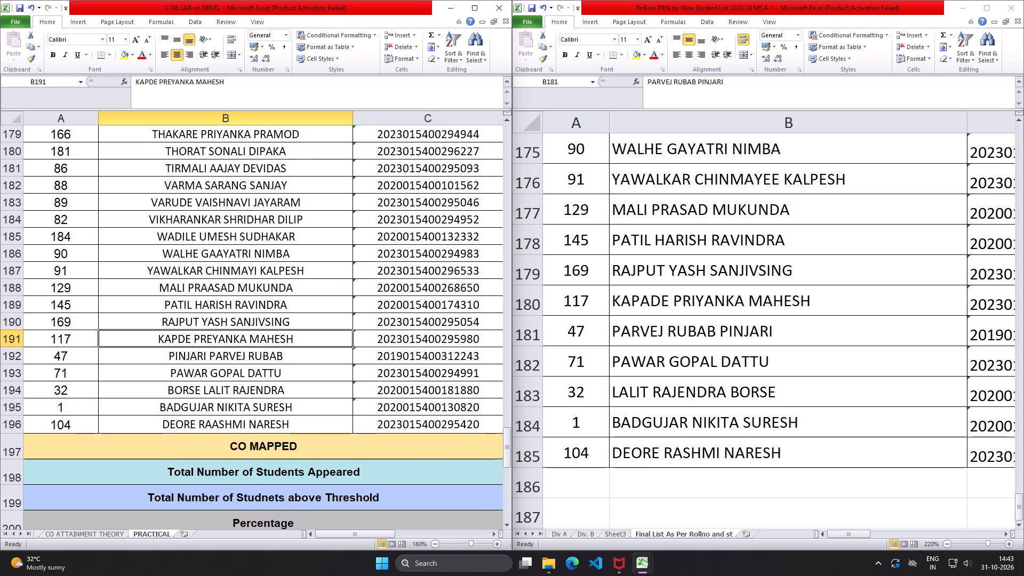
Save the C106 LAB on DBMS workbook.
scroll(276, 328, up, 20)
scroll(276, 328, up, 3)
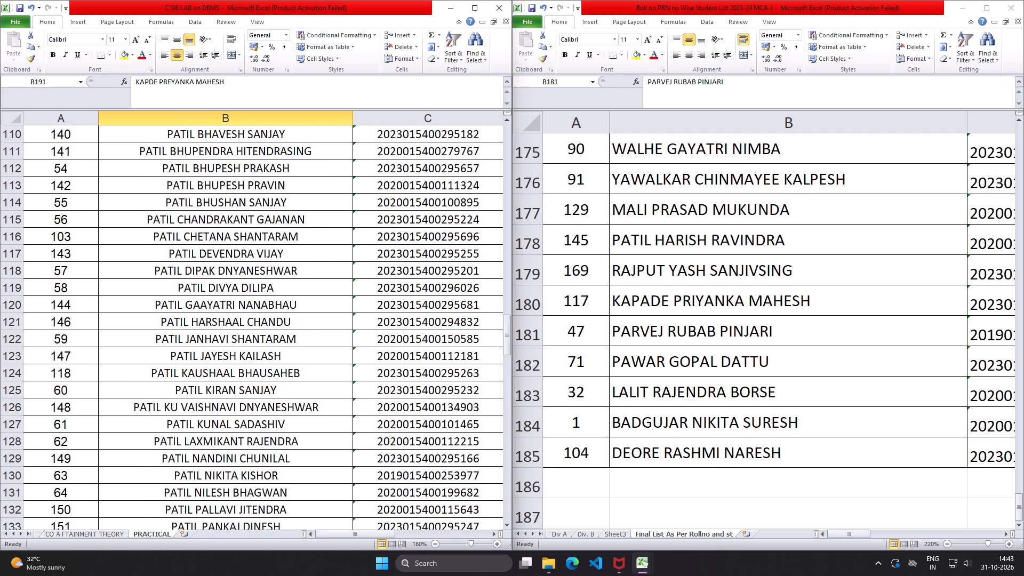
key(ctrl+s)
key(ctrl+s)
key(ctrl+s)
key(ctrl+s)
key(ctrl+s)
key(ctrl+s)
key(ctrl+s)
key(ctrl+s)
key(ctrl+s)
key(ctrl+s)
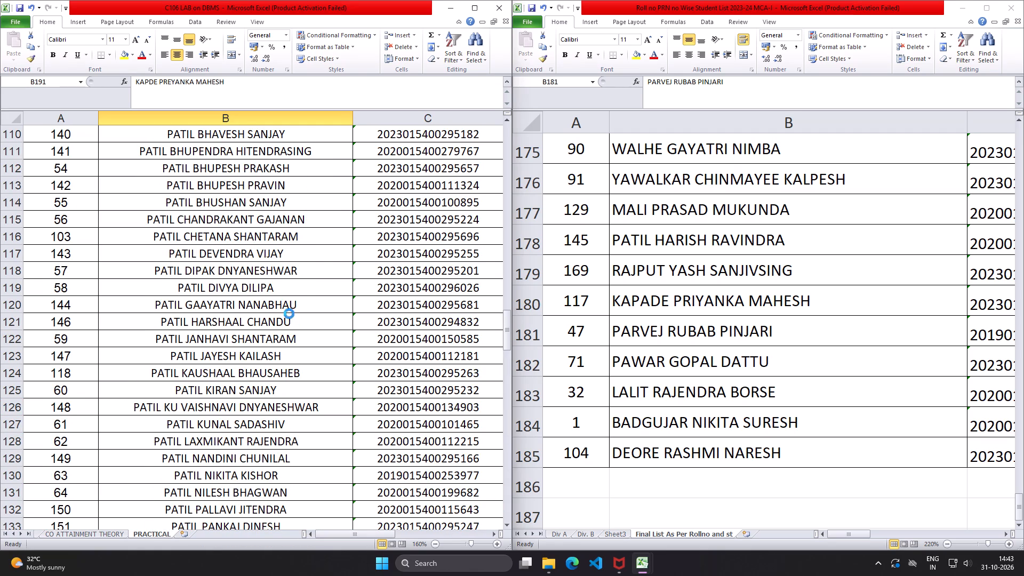
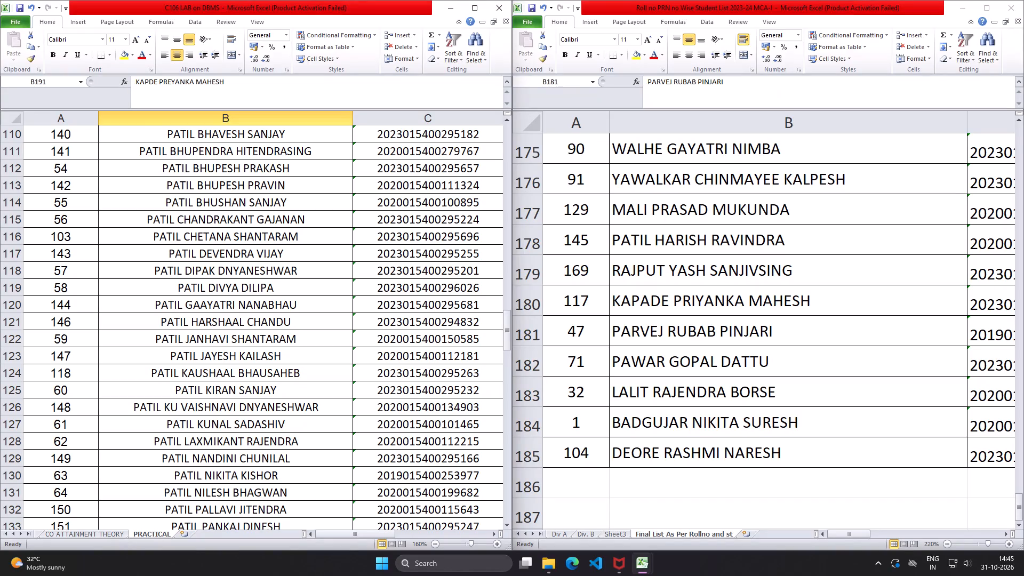
Search the final list for roll number 62 from C106's PRACTICAL row 128 and compare the student names.
click(170, 449)
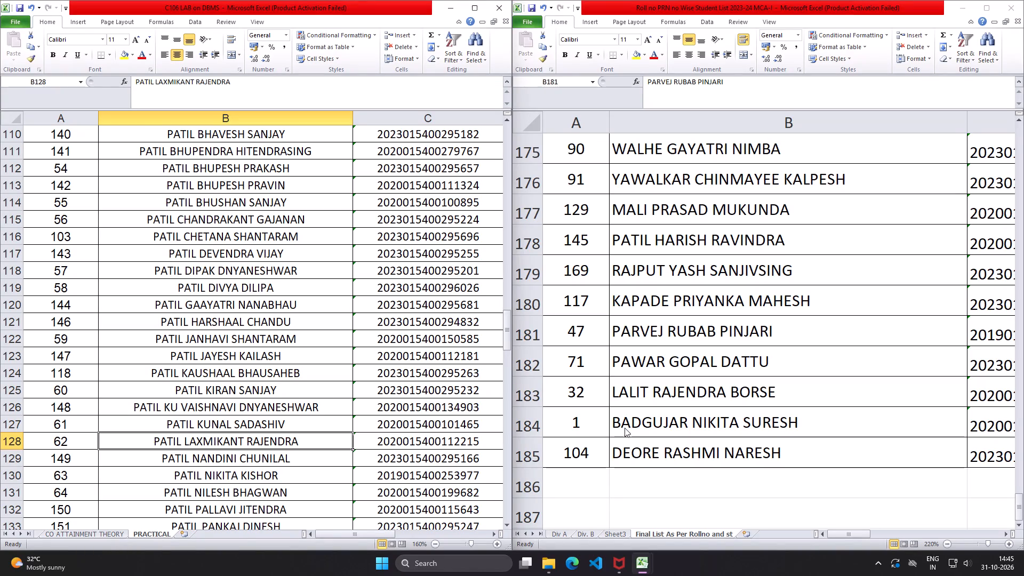
click(618, 396)
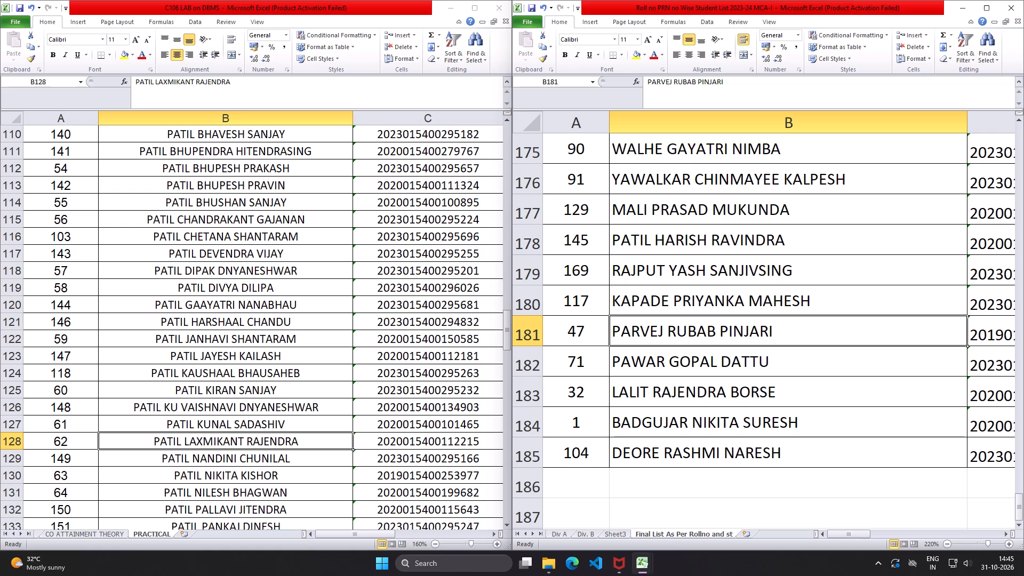
key(ctrl+f)
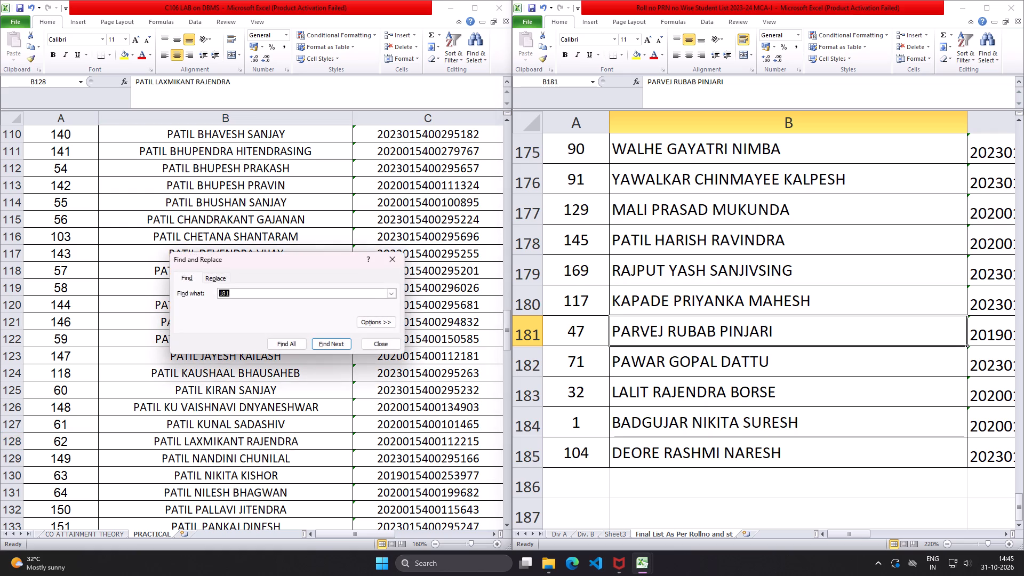
text(62)
key(Return)
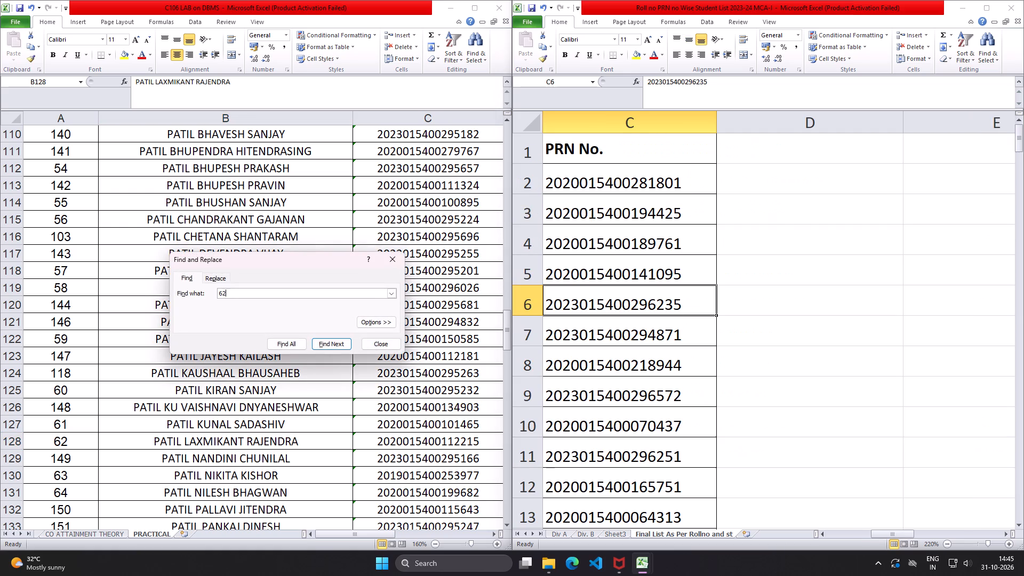
key(Return)
key(Return)
key(Return)
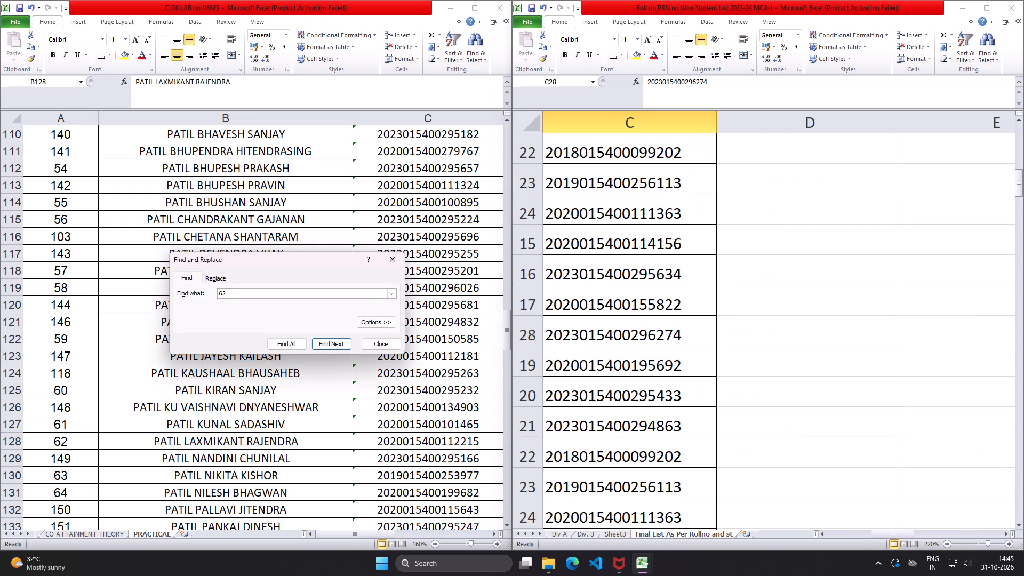
key(Return)
key(Return)
key(Return)
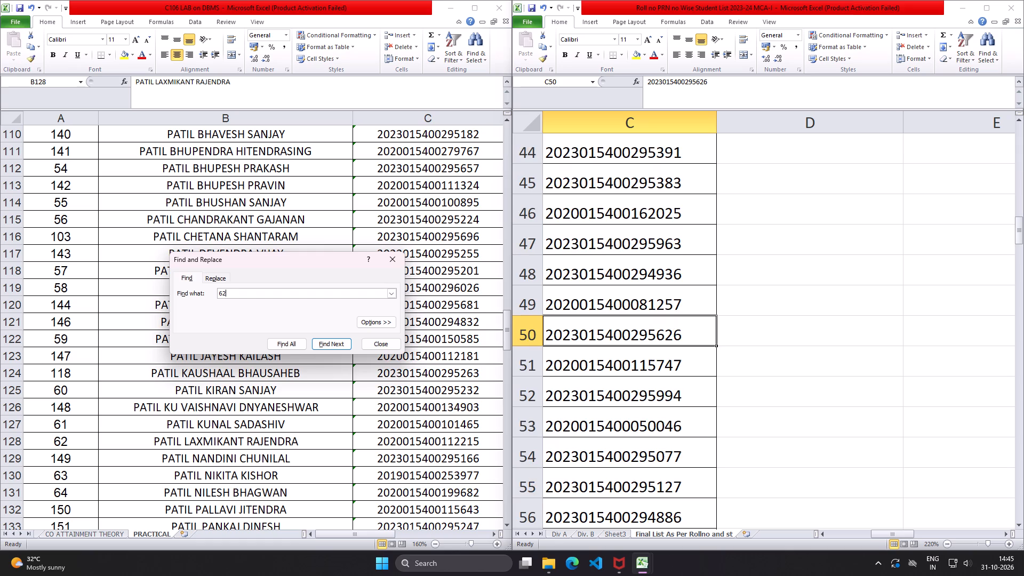
key(Return)
key(Return)
key(Return)
key(Return)
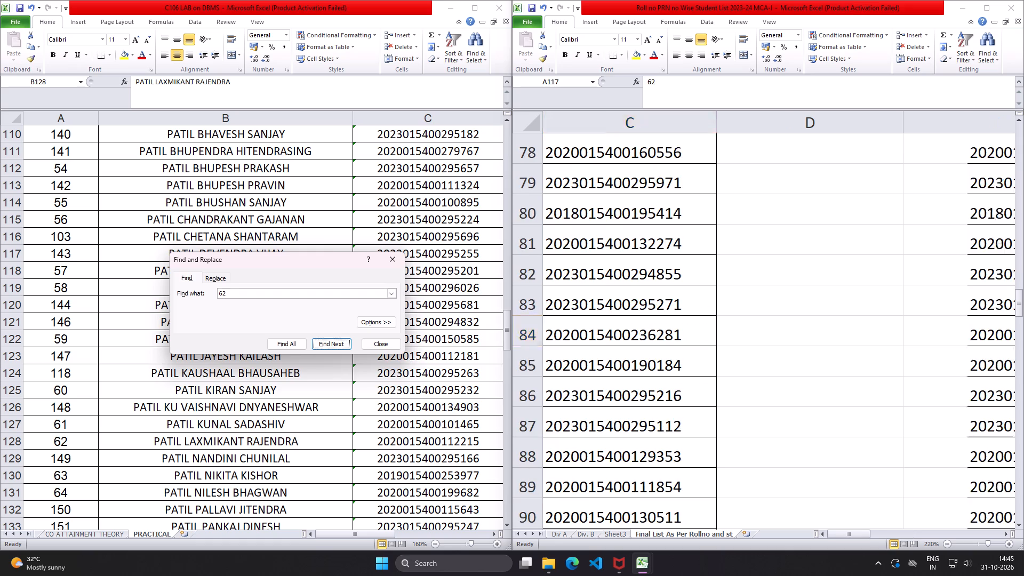
key(Return)
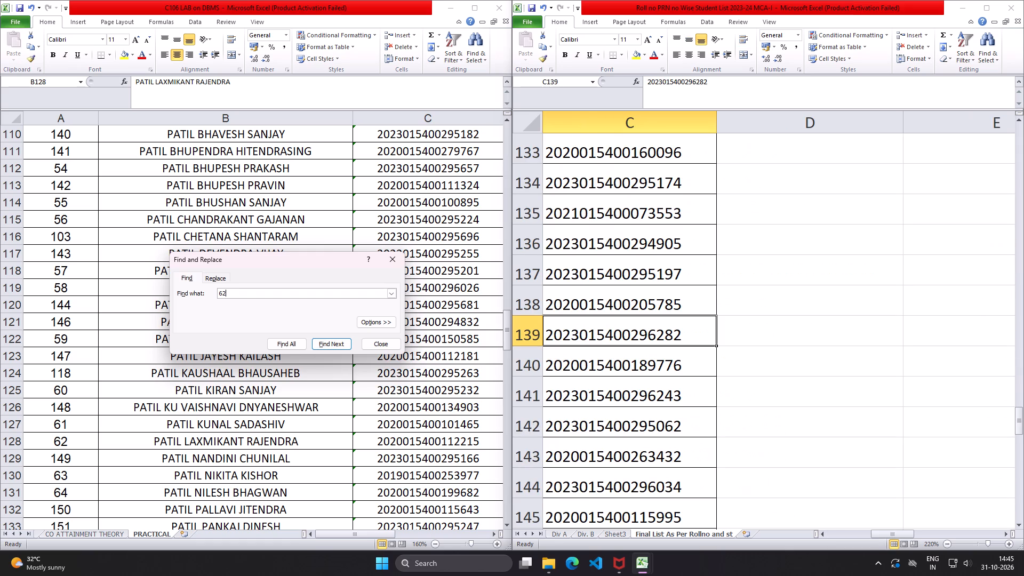
key(BackSpace)
key(Return)
key(Return)
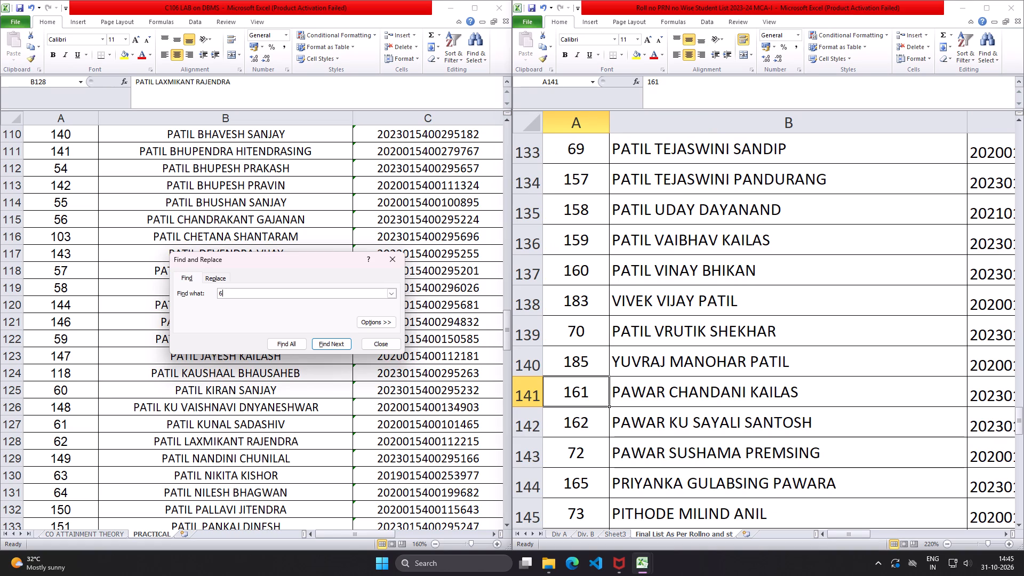
click(361, 295)
key(2)
key(Return)
key(Return)
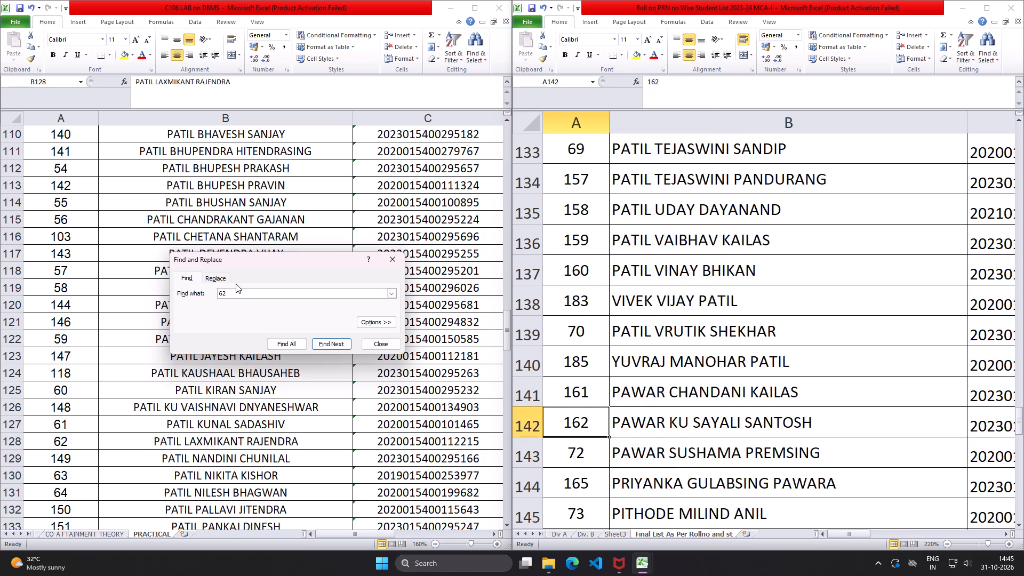
key(Return)
key(Return)
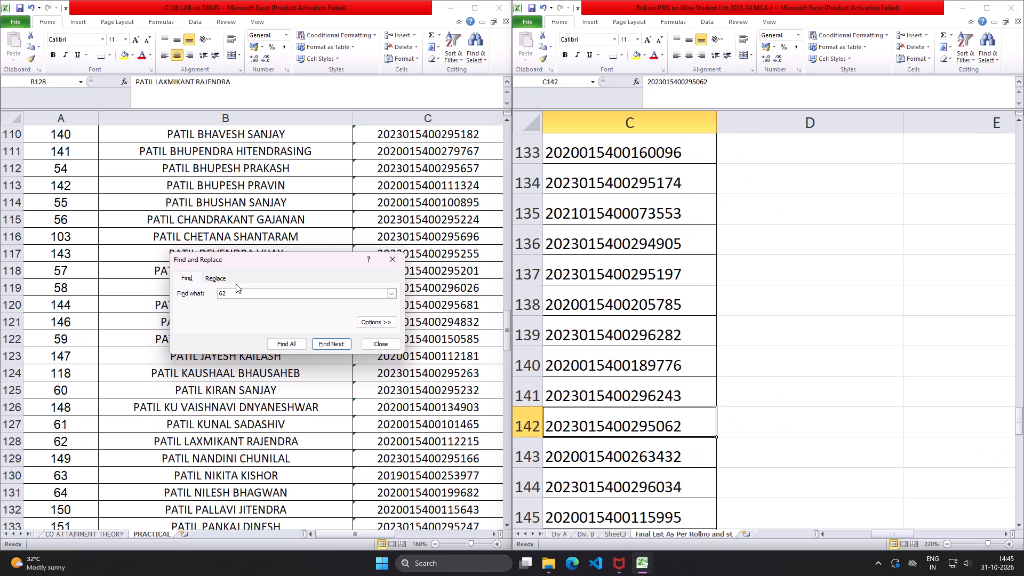
key(Return)
key(Return)
key(Return)
key(Return)
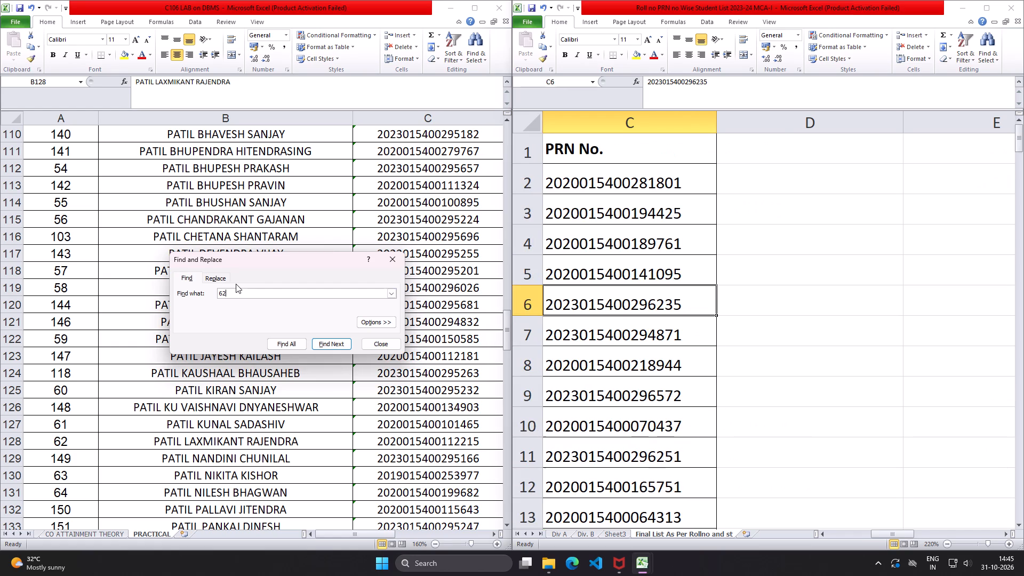
key(Return)
key(Return)
key(Return)
key(Return)
key(Return)
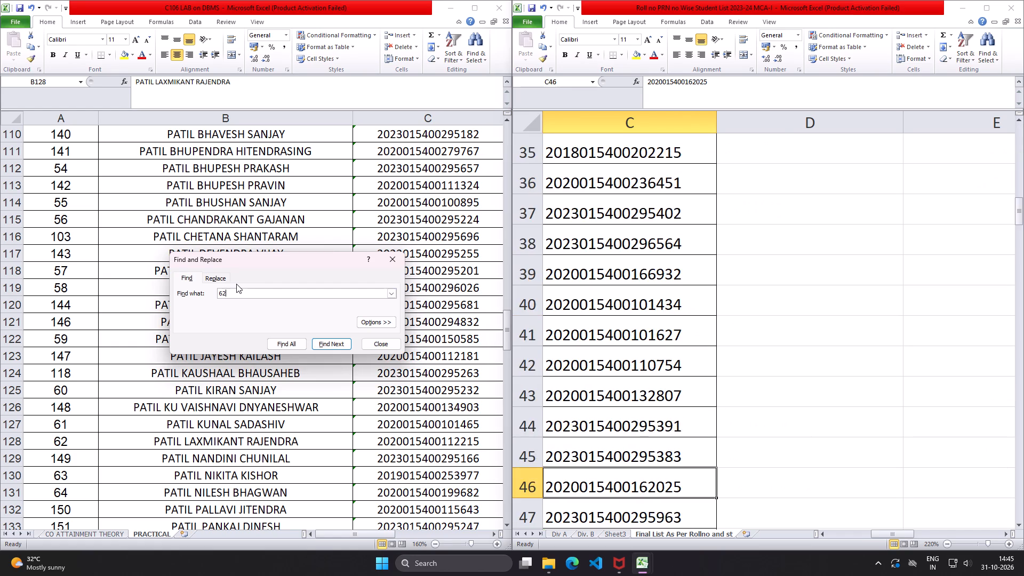
key(Return)
key(Return)
key(Return)
key(Return)
key(Return)
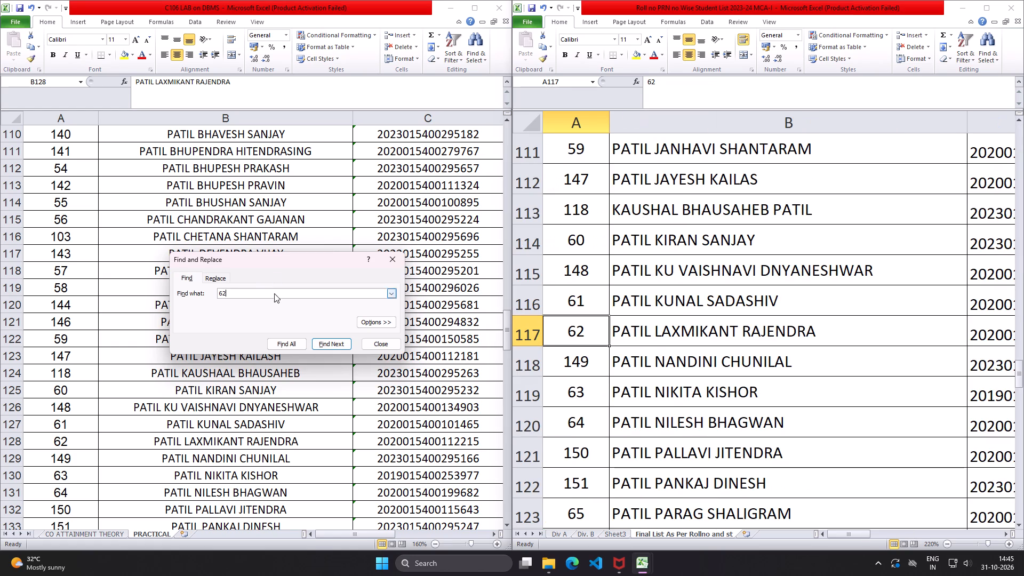
click(391, 263)
Look through the remaining rows of the final list and C106's PRACTICAL sheet, ending at the top of the PRACTICAL sheet.
scroll(282, 361, down, 7)
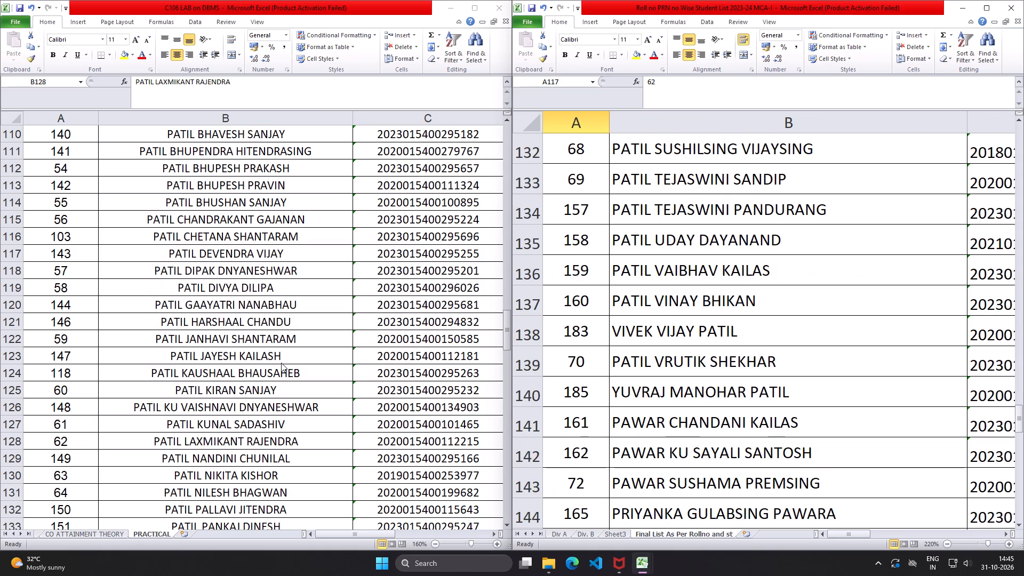
scroll(281, 363, up, 2)
click(281, 363)
scroll(281, 363, down, 16)
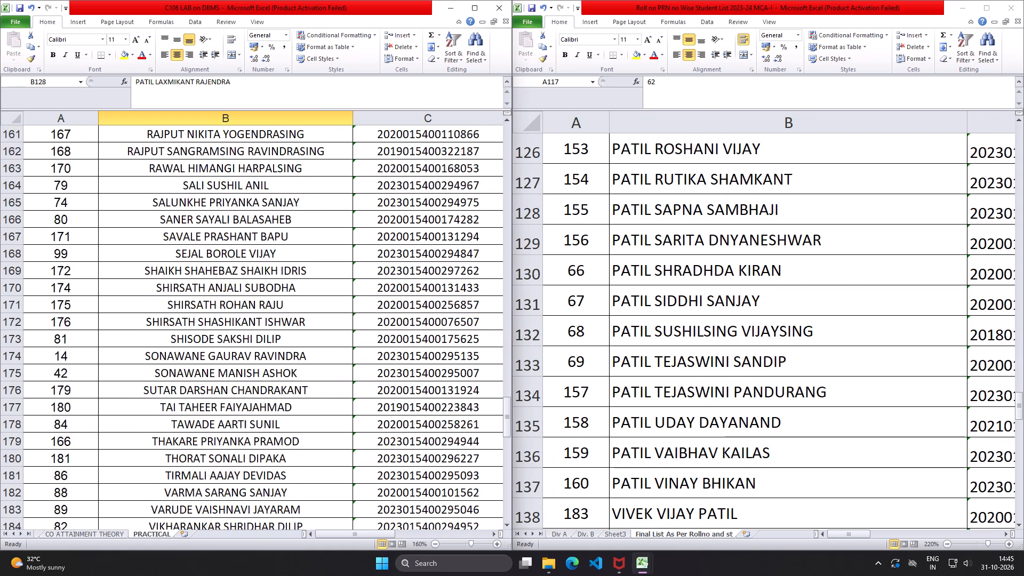
scroll(282, 374, down, 1)
scroll(282, 379, up, 20)
scroll(282, 379, up, 12)
scroll(278, 372, down, 3)
scroll(278, 372, up, 18)
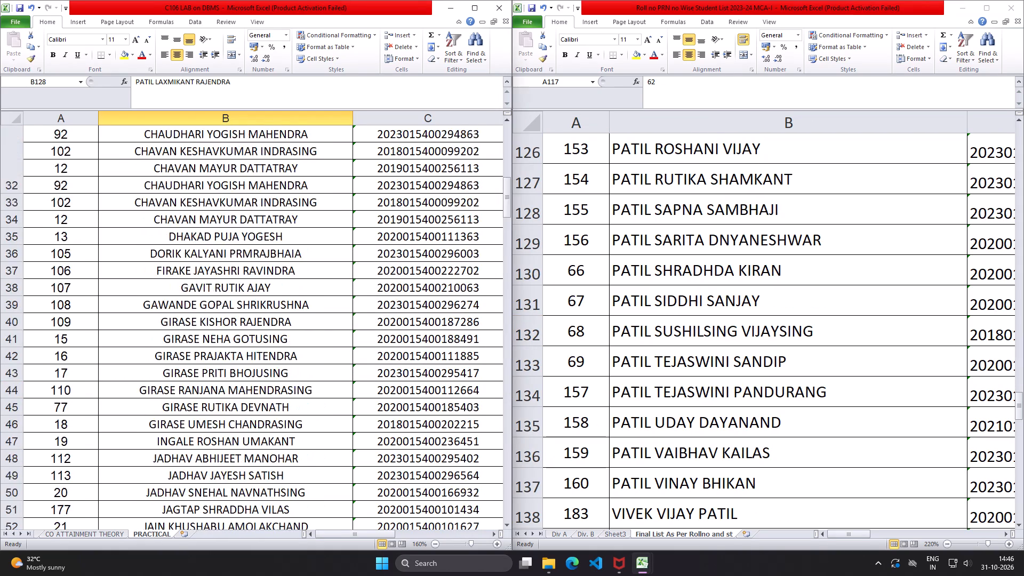
scroll(276, 359, up, 13)
click(203, 439)
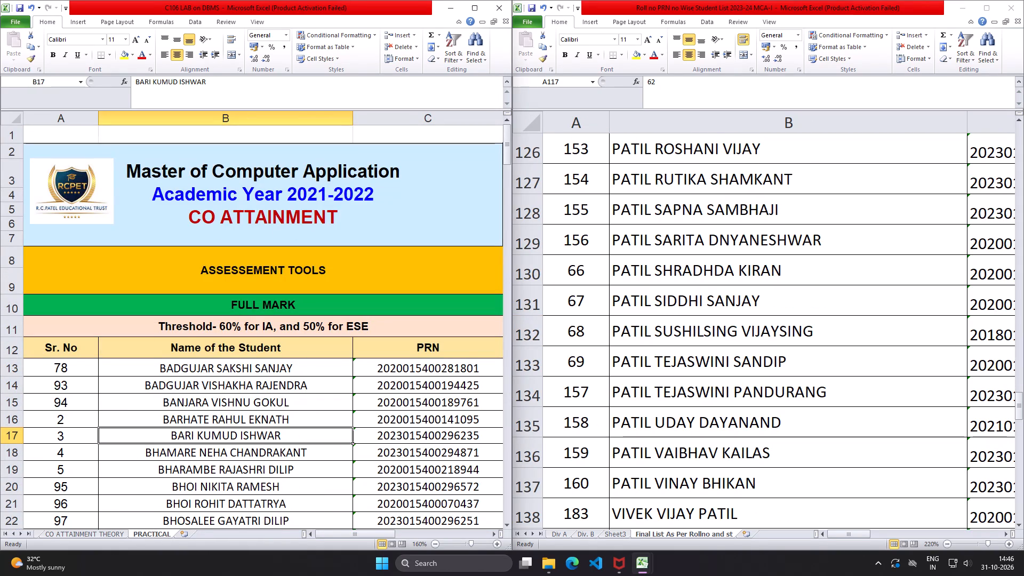
Save the C106 LAB on DBMS workbook and close it.
key(ctrl+s)
key(ctrl+s)
key(ctrl+s)
key(ctrl+s)
key(ctrl+s)
key(ctrl+s)
key(ctrl+s)
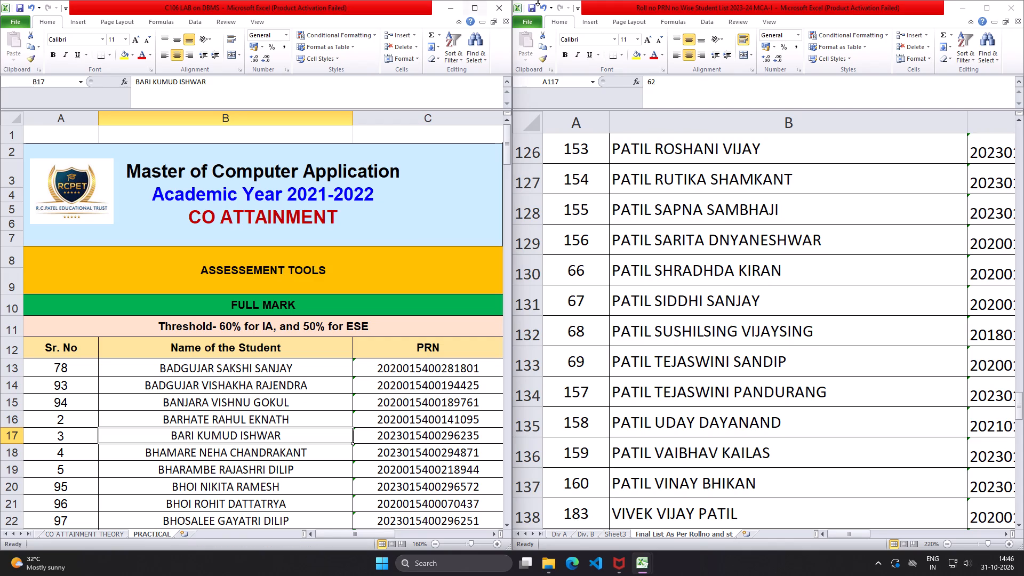
click(500, 13)
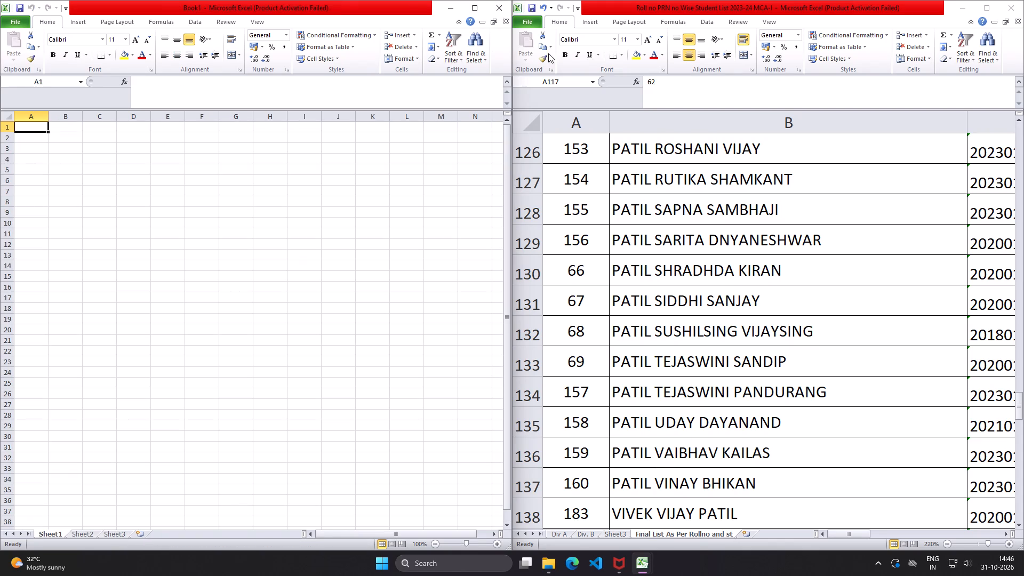
Reopen C106 LAB on DBMS from the MAtin folder to check the saved sheet, and close it without saving.
click(548, 571)
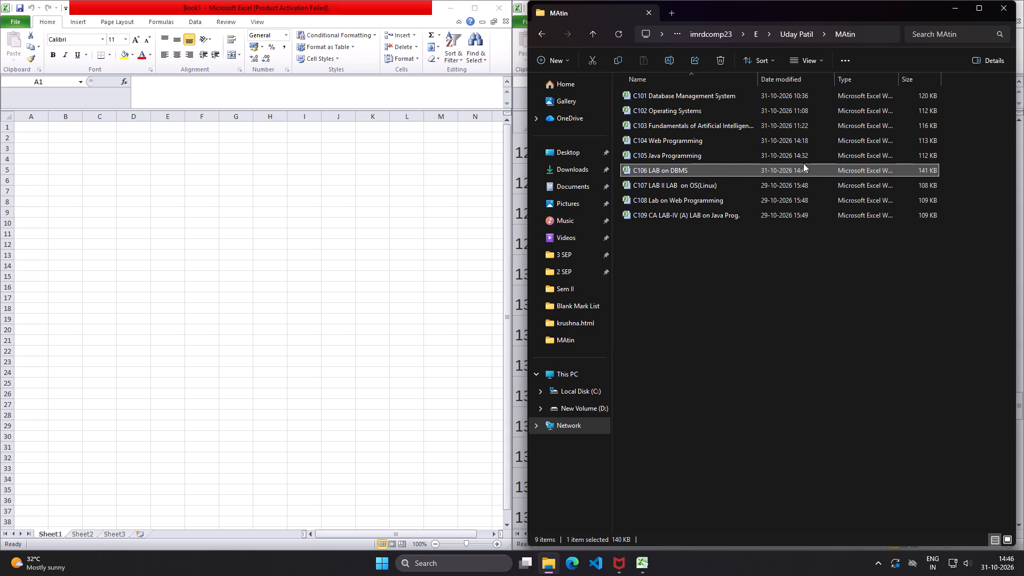
double_click(724, 167)
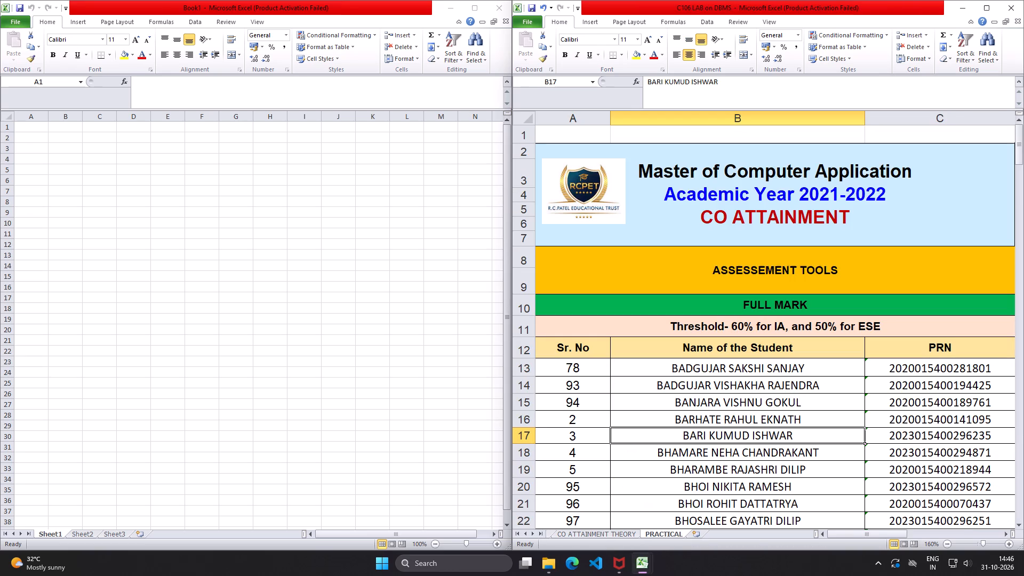
click(1012, 8)
click(515, 297)
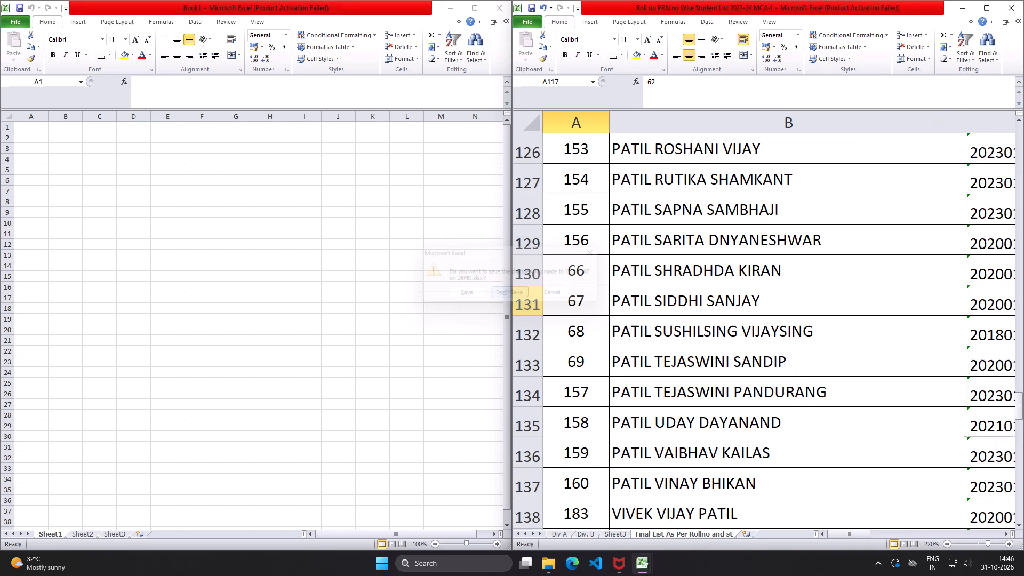
Close the blank workbook and the roll number student list together as a window group.
click(646, 570)
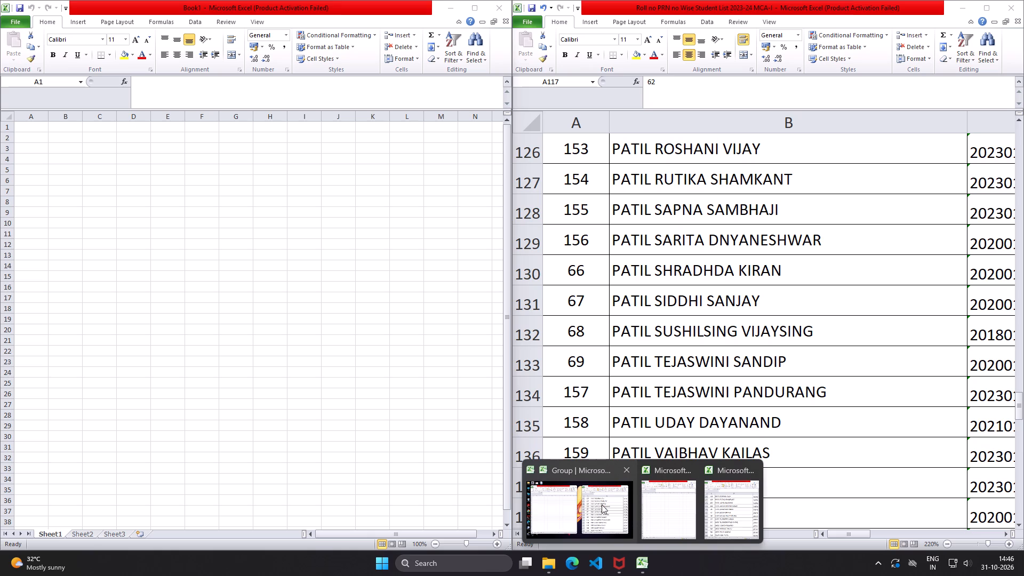
click(620, 469)
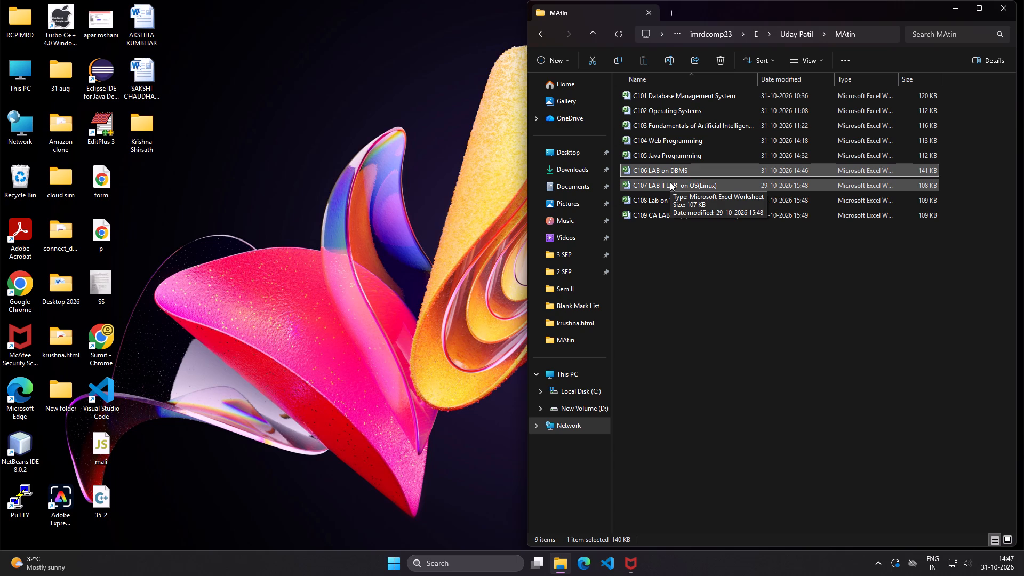
Open the C107 LAB II LAB on OS(Linux) workbook from the MAtin folder, dismiss the activation wizard and minimize the folder window.
triple_click(670, 182)
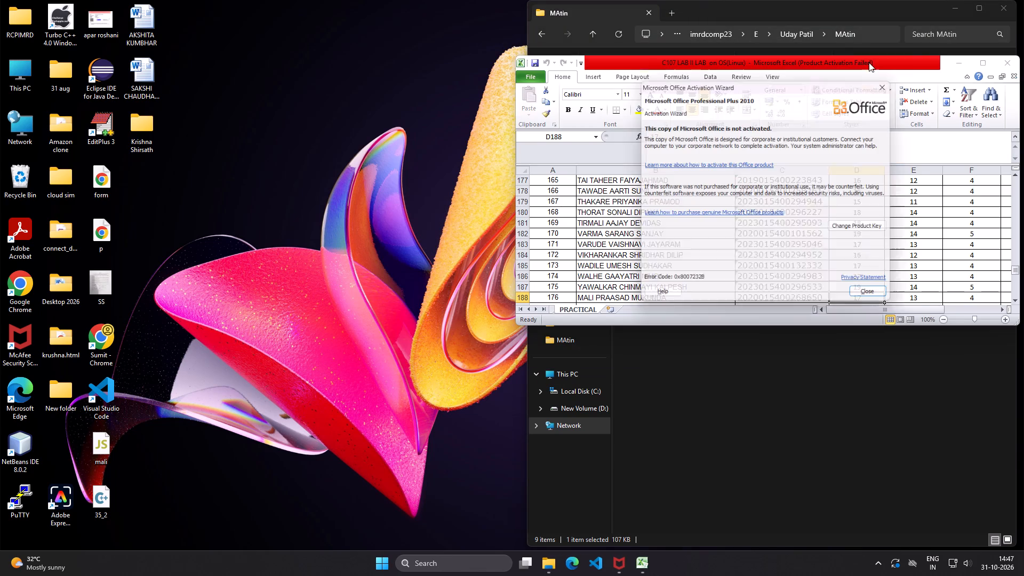
click(890, 83)
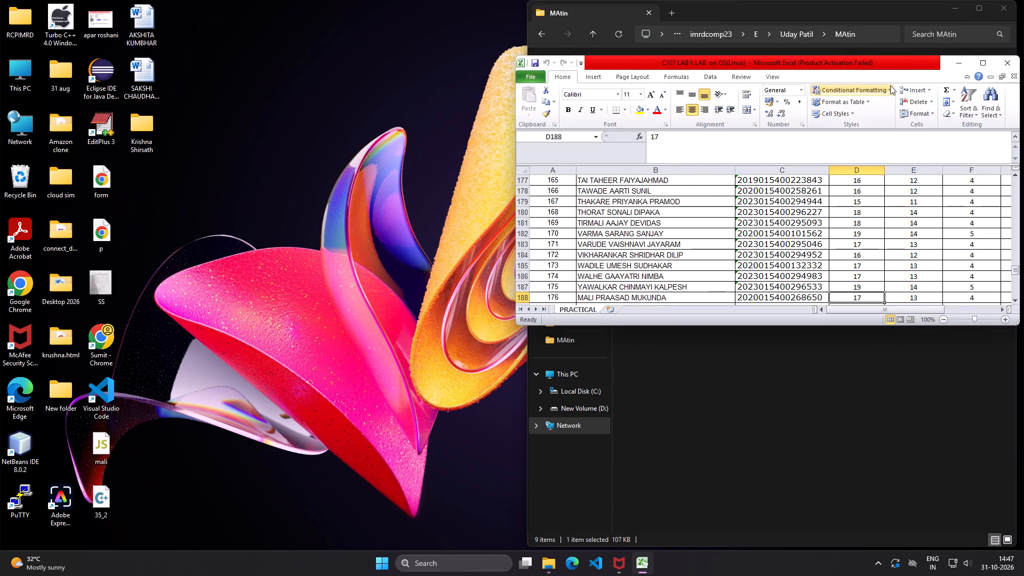
drag(847, 62, 439, 119)
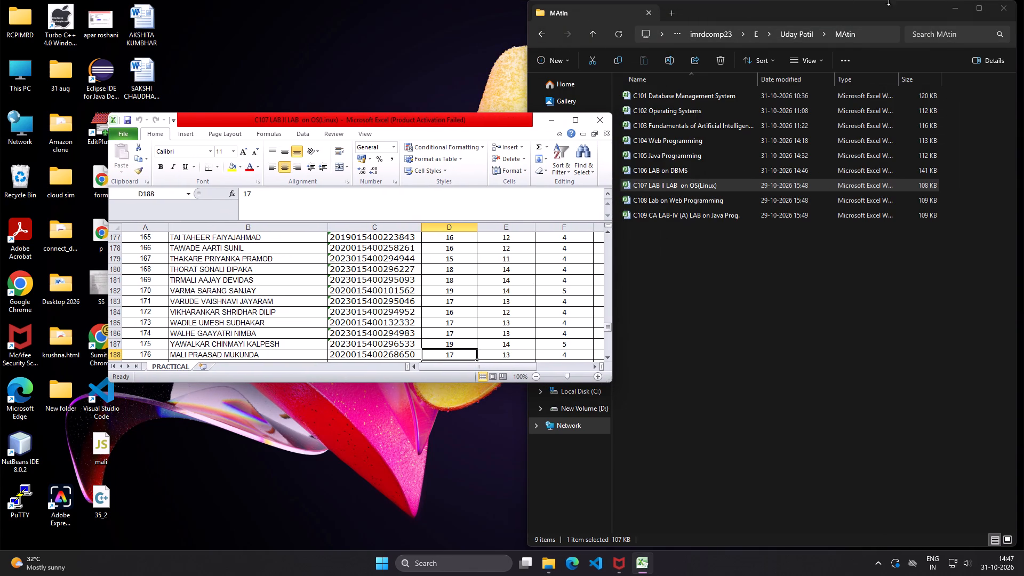
click(947, 9)
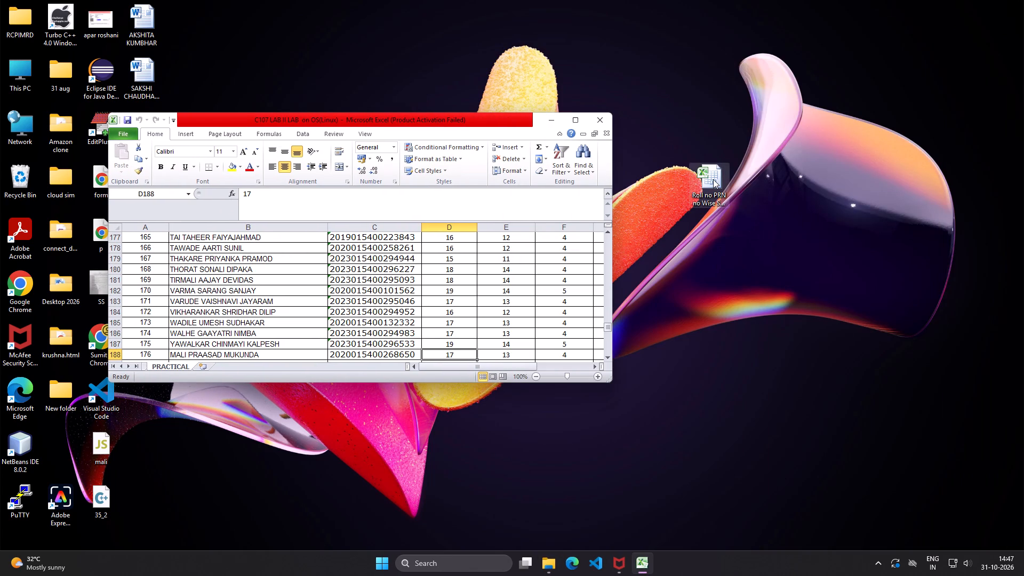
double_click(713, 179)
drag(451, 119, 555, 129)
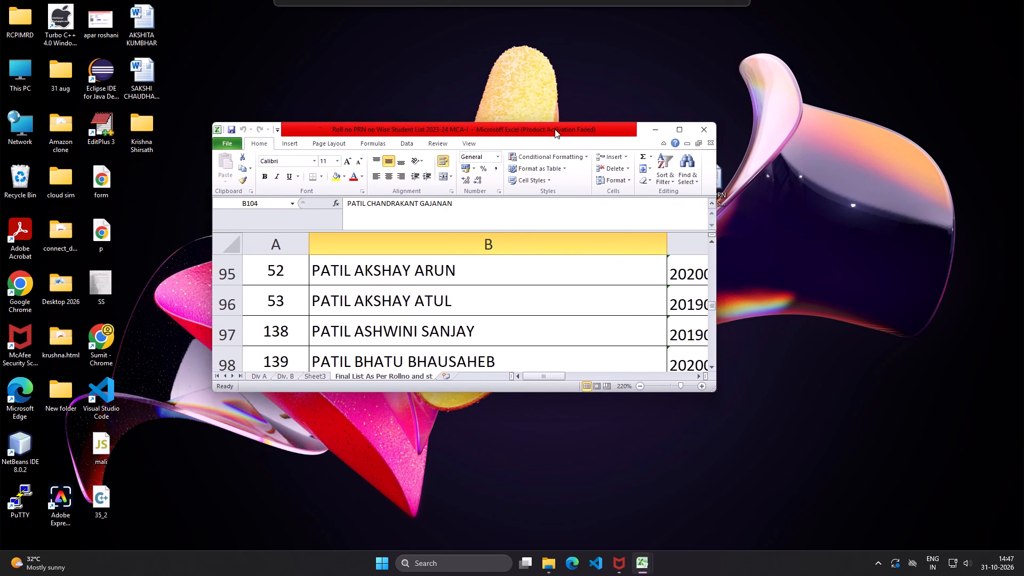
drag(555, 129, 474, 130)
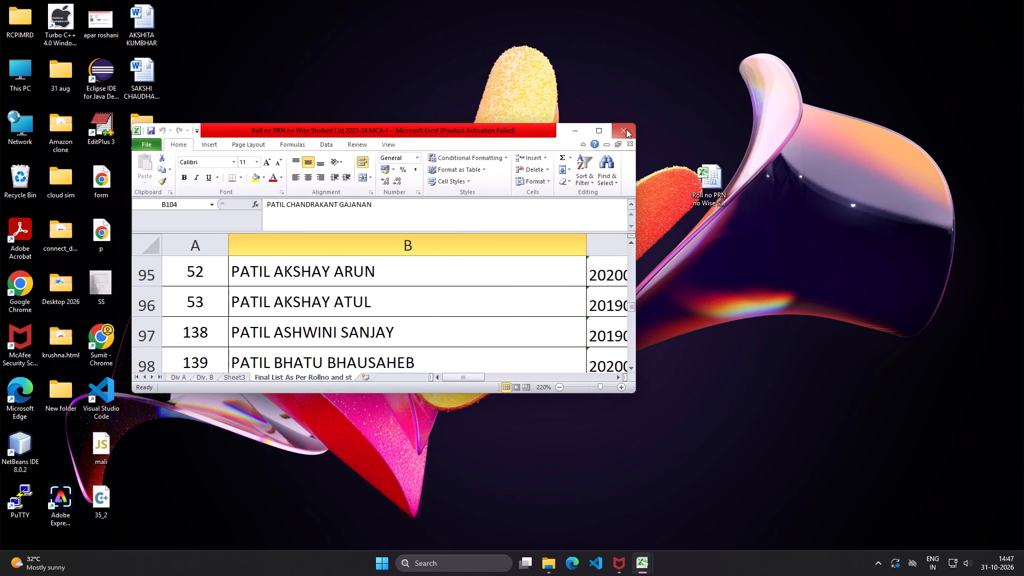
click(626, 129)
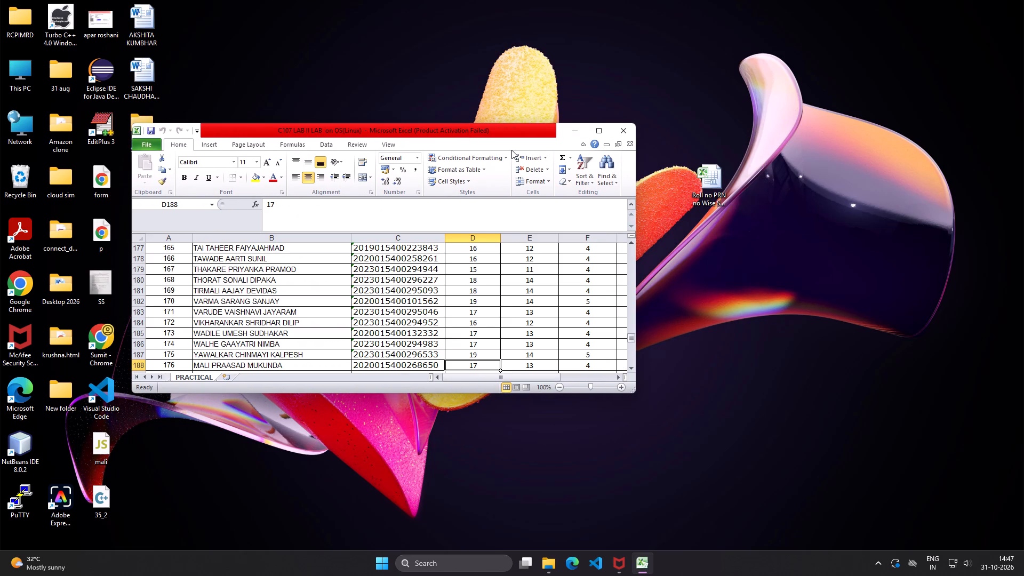
Open a second spreadsheet window with a blank workbook, dismiss the activation wizard and move the window clear of the C107 workbook.
right_click(649, 569)
right_click(647, 567)
right_click(647, 567)
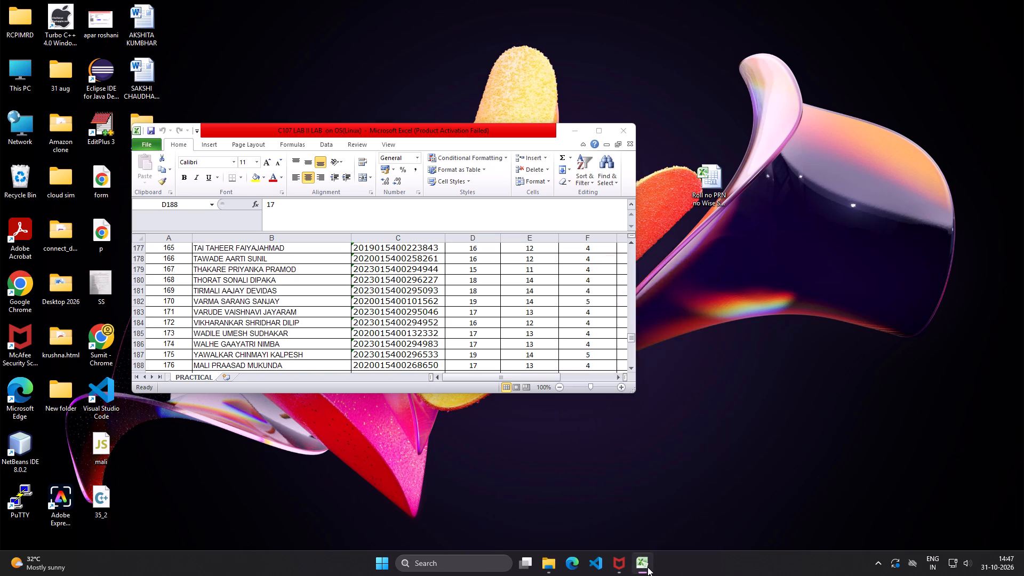
click(633, 505)
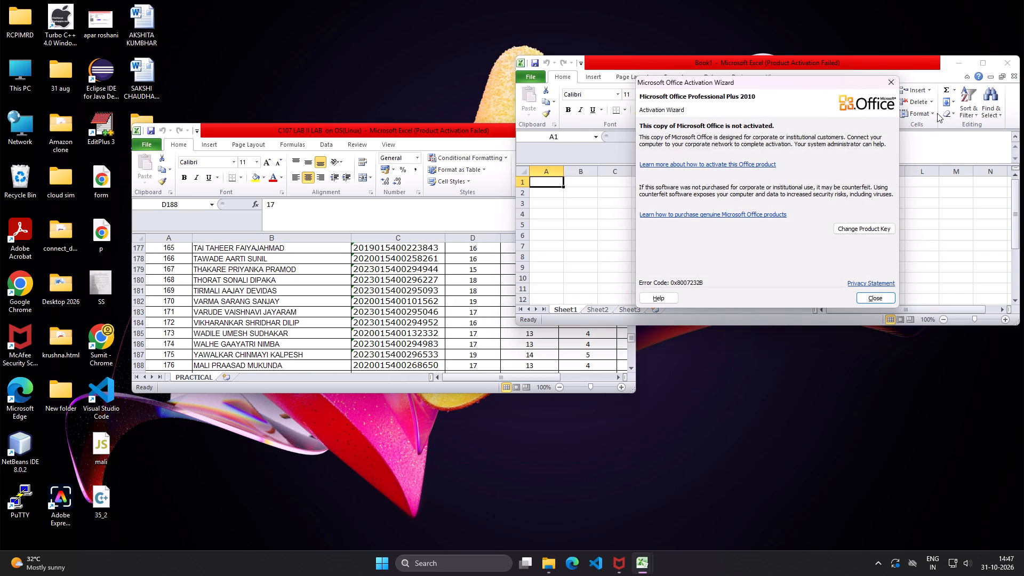
click(886, 86)
drag(872, 67, 913, 246)
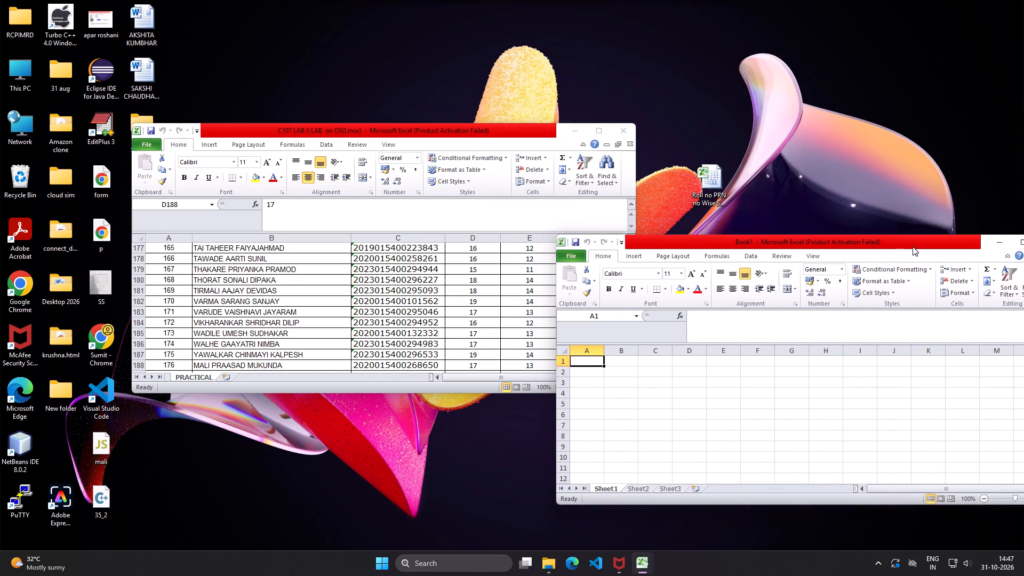
drag(913, 246, 914, 261)
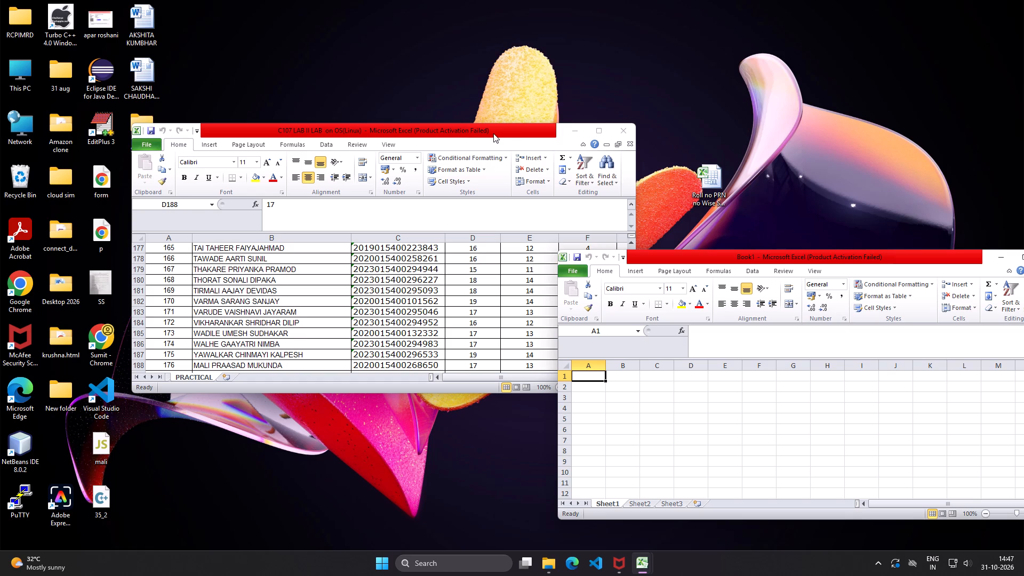
Arrange the C107 LAB II workbook and the blank Book1 window side by side, each filling half the screen.
drag(438, 129, 760, 136)
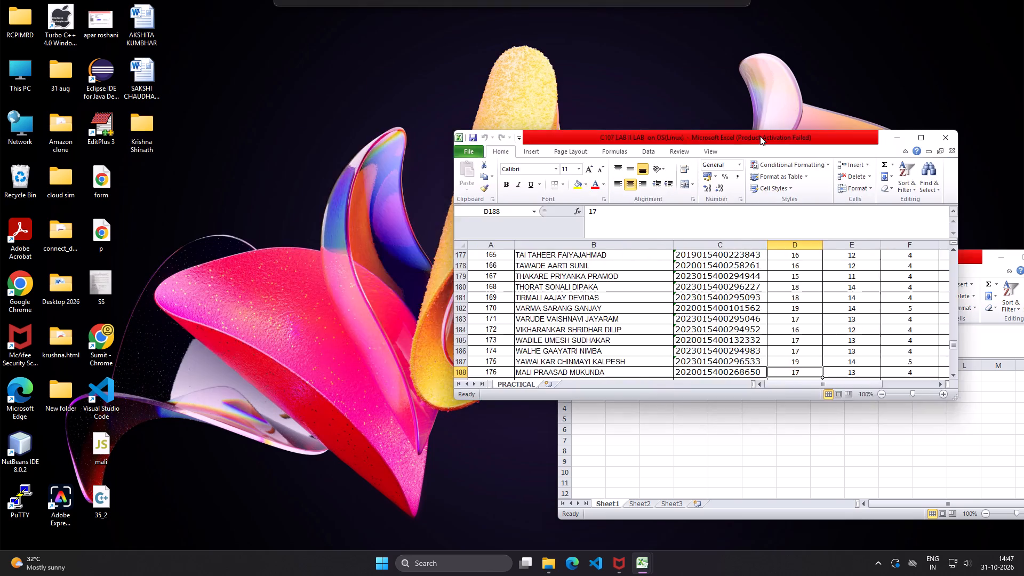
drag(760, 136, 427, 38)
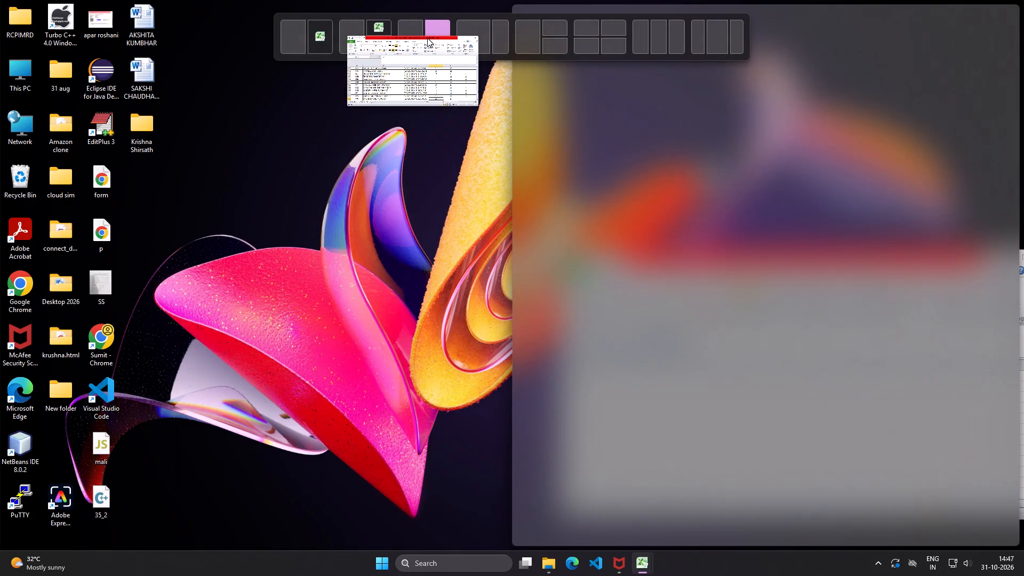
drag(427, 38, 420, 43)
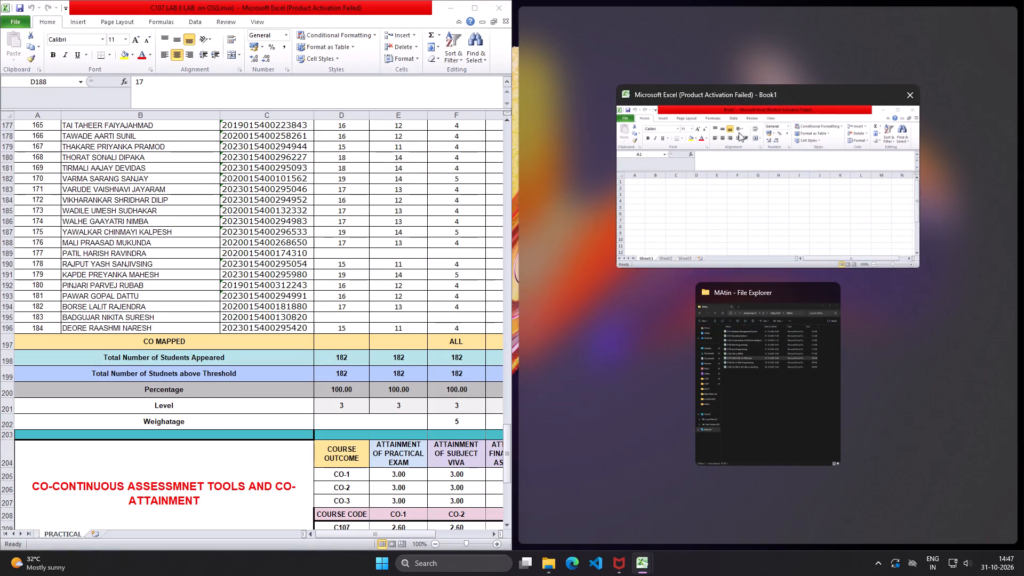
drag(752, 93, 509, 76)
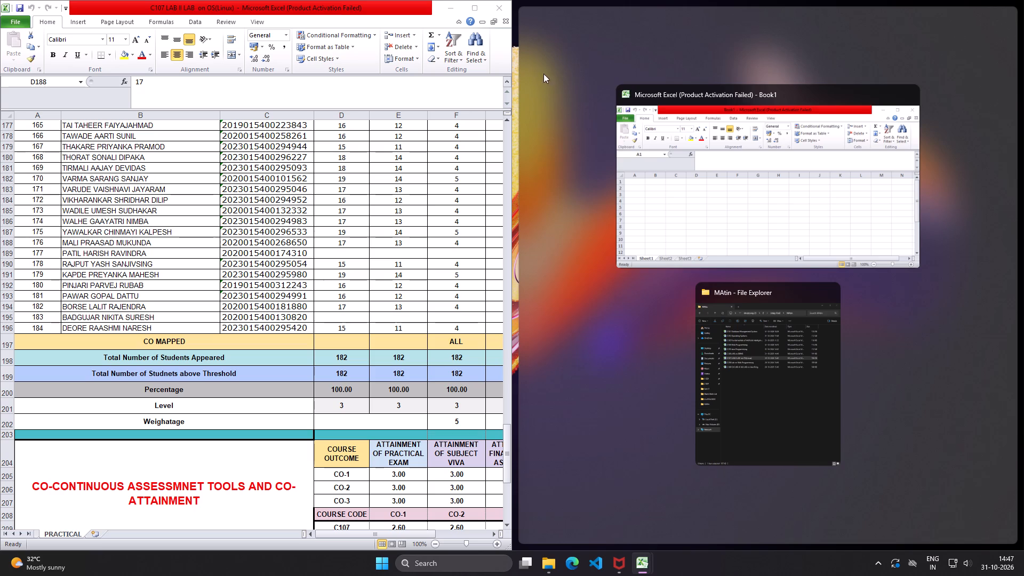
drag(725, 92, 676, 128)
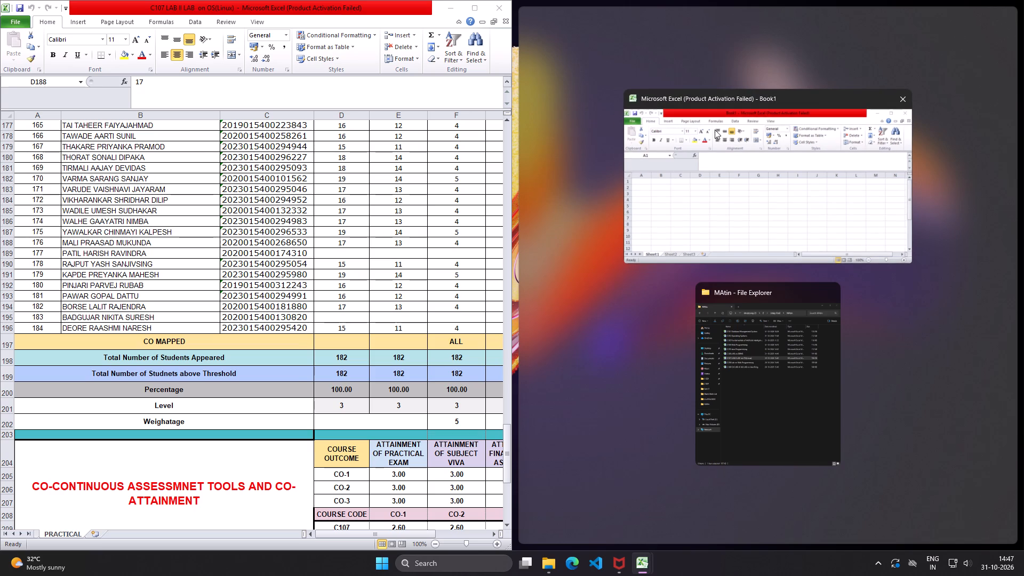
click(716, 136)
Open the recent workbook Roll no PRN no Wise Student List 2023-24 MCA-I from the Desktop in the blank workbook's window.
click(529, 22)
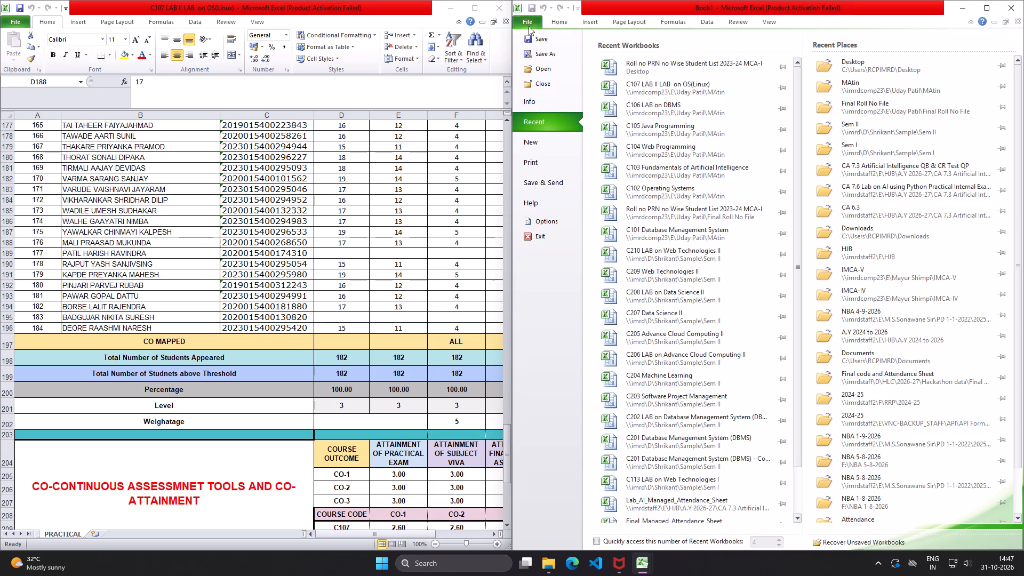
click(647, 74)
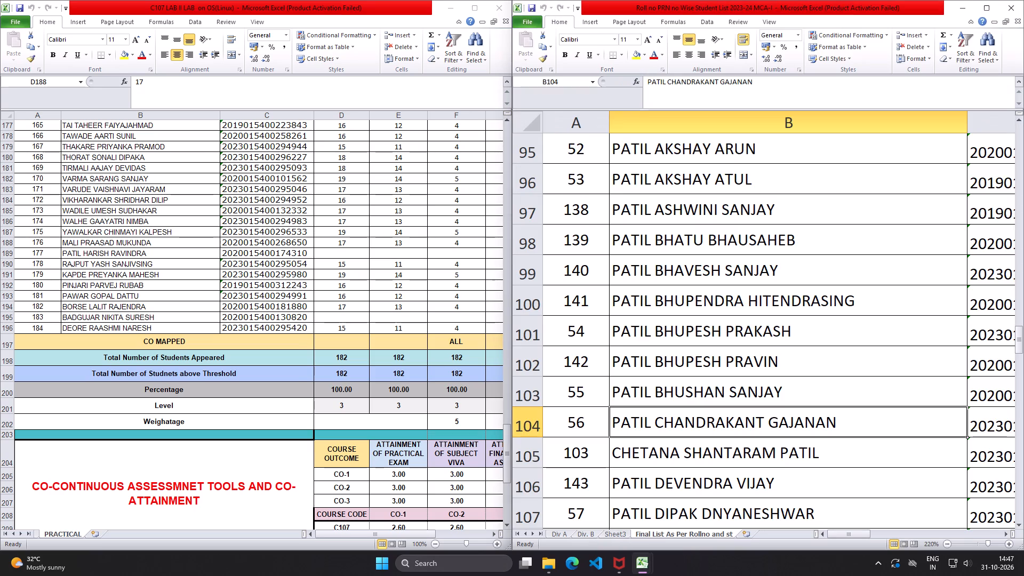
scroll(616, 260, up, 8)
scroll(616, 260, down, 7)
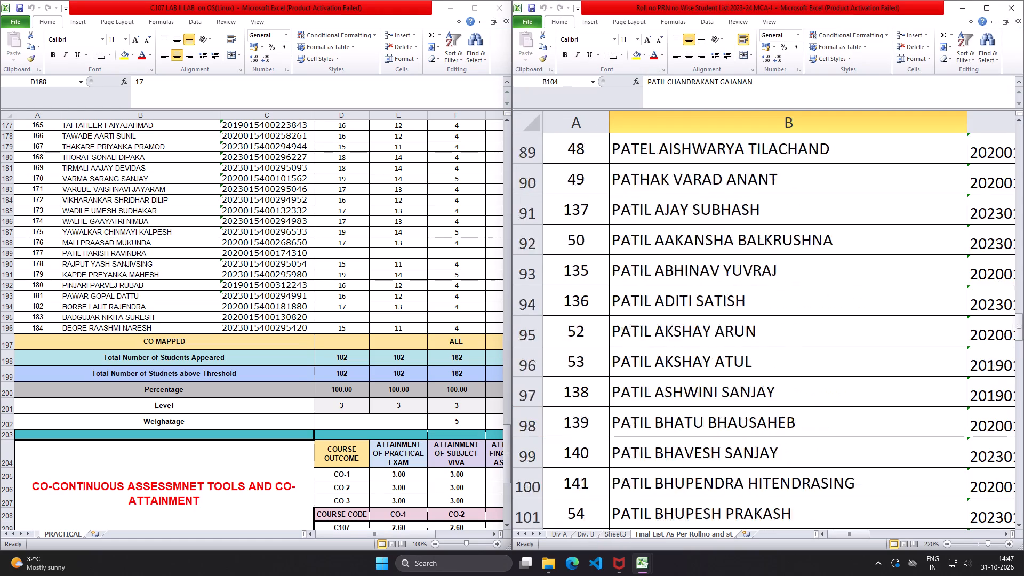
Enlarge the C107 PRACTICAL sheet to 205% and select the first student's serial number cell, A13.
click(251, 164)
scroll(261, 183, up, 7)
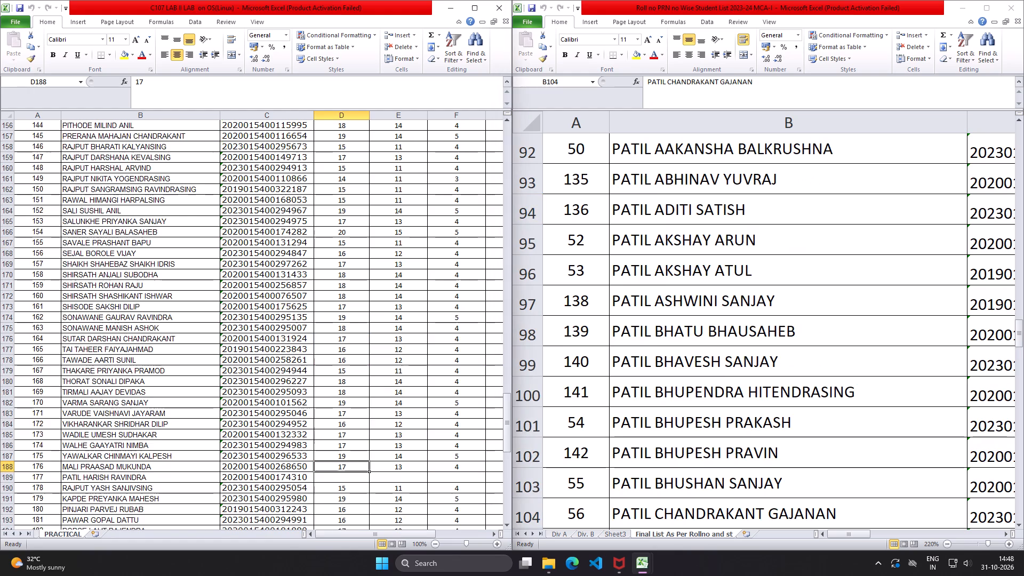
scroll(261, 183, up, 4)
click(119, 225)
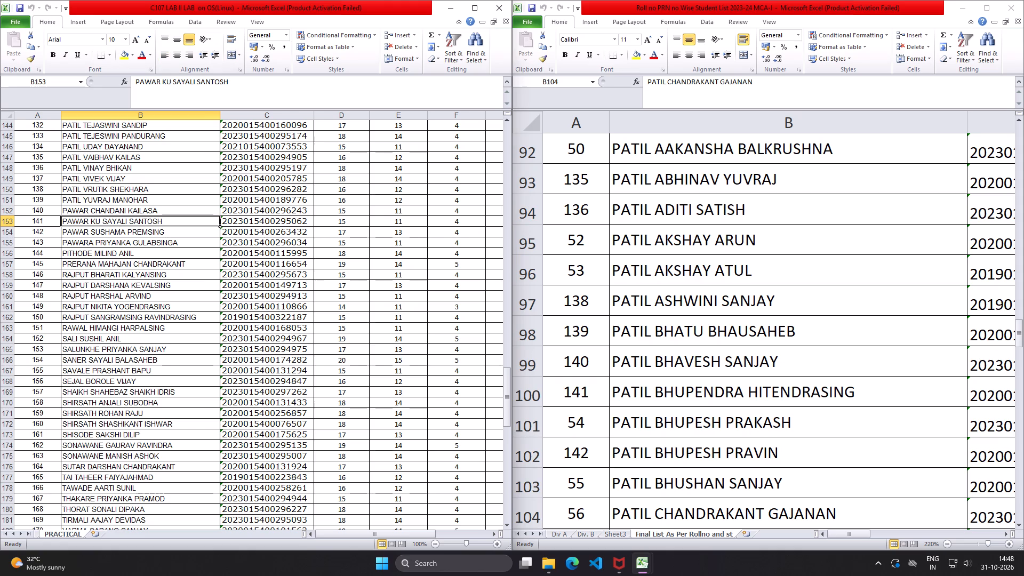
ctrl+scroll(115, 218, up, 7)
scroll(109, 234, up, 7)
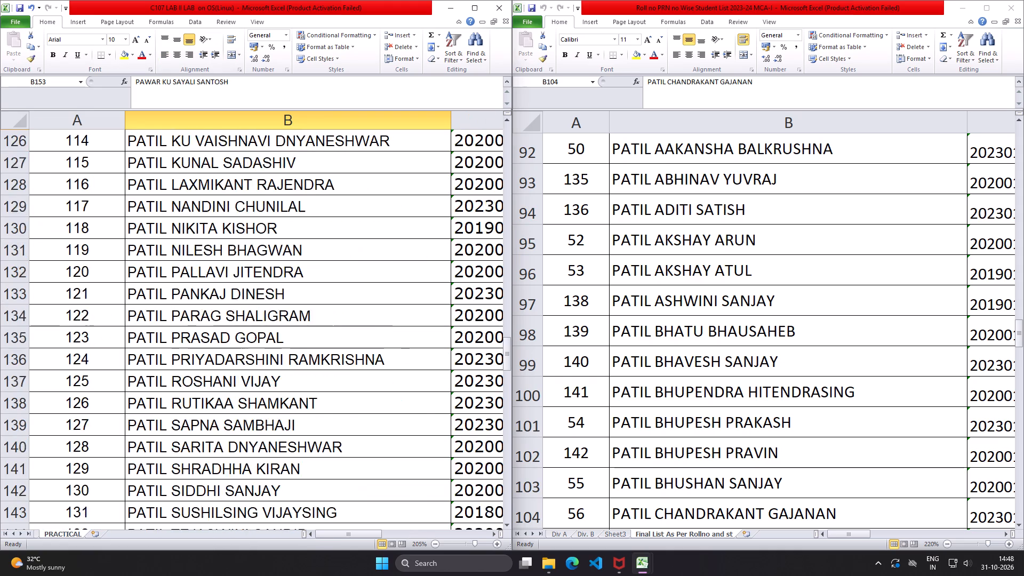
scroll(109, 234, up, 20)
scroll(109, 234, up, 20)
scroll(109, 234, up, 16)
scroll(100, 303, down, 1)
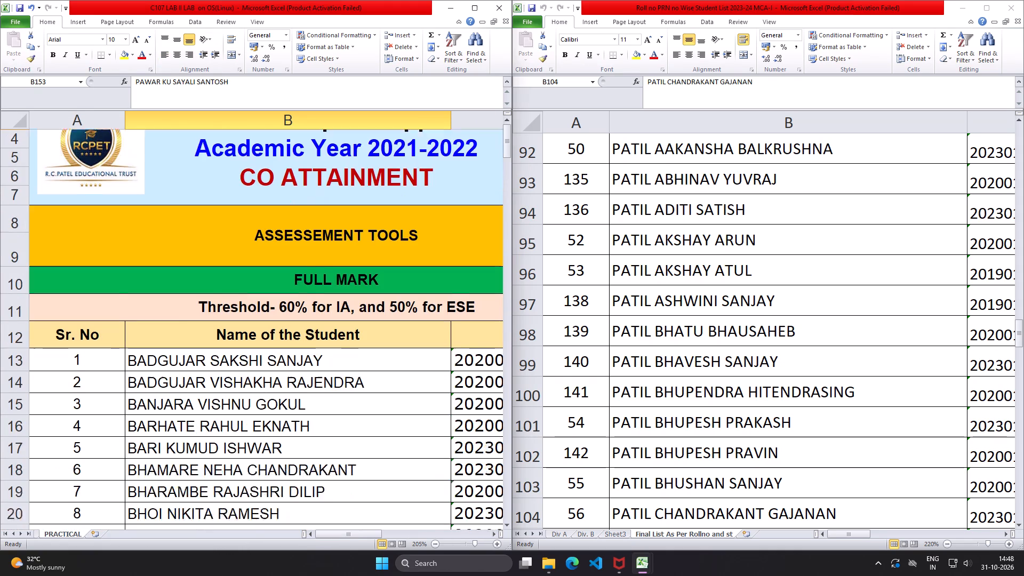
scroll(100, 303, down, 3)
click(77, 149)
scroll(77, 149, up, 1)
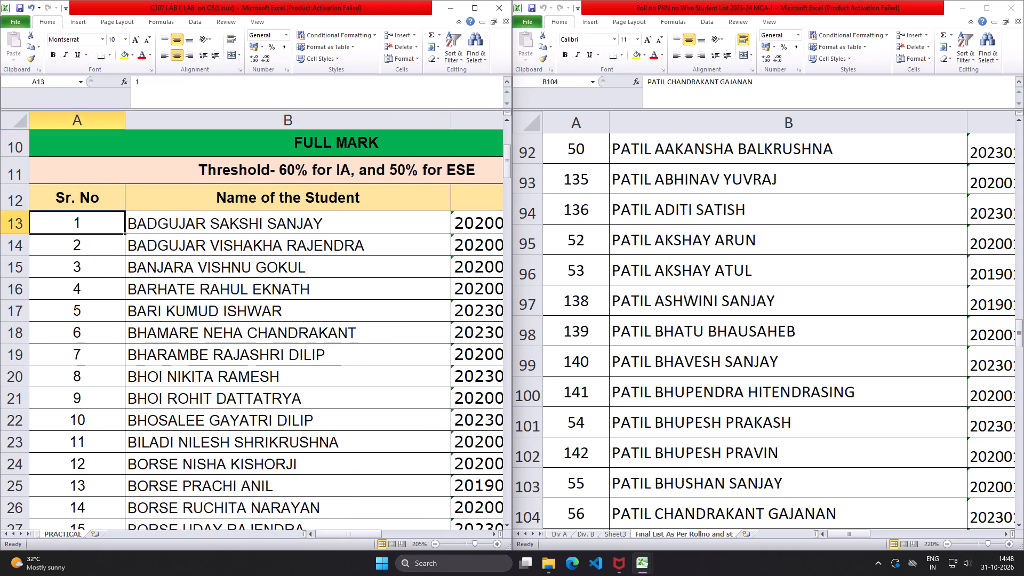
Copy all the roll numbers, A2 to A185, from the final list sheet of the student list workbook.
click(590, 206)
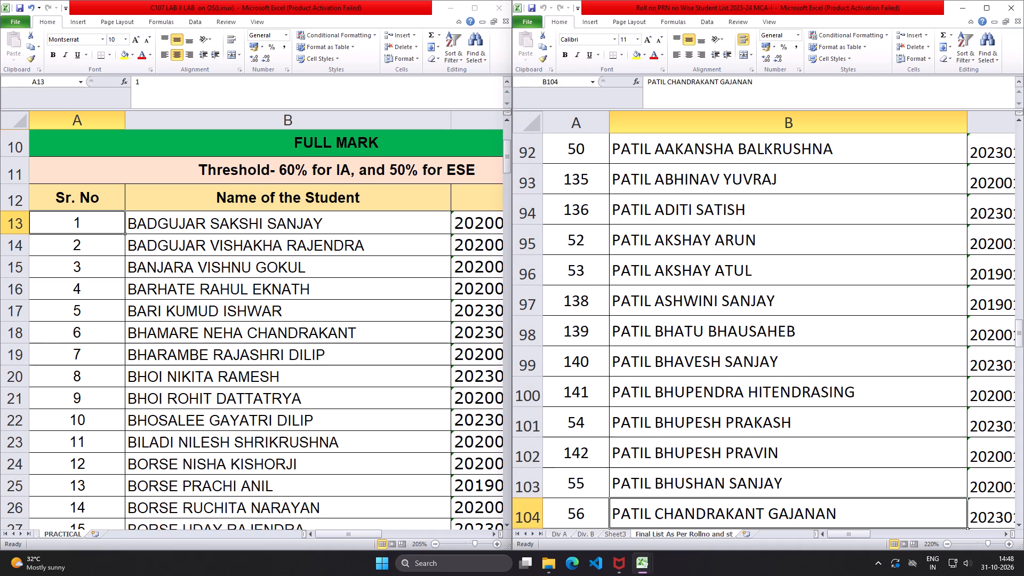
key(Left)
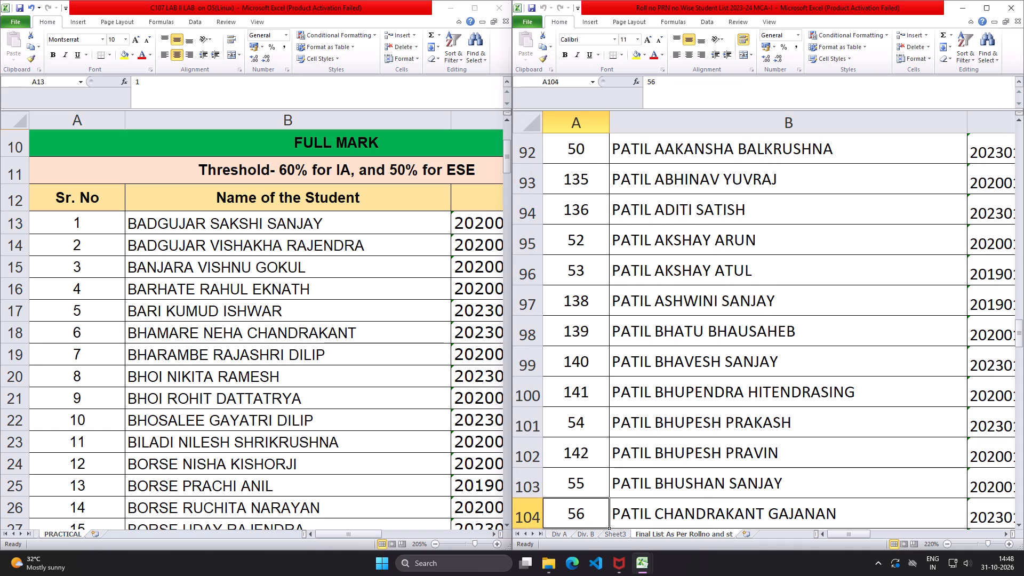
key(ctrl+Up)
key(Down)
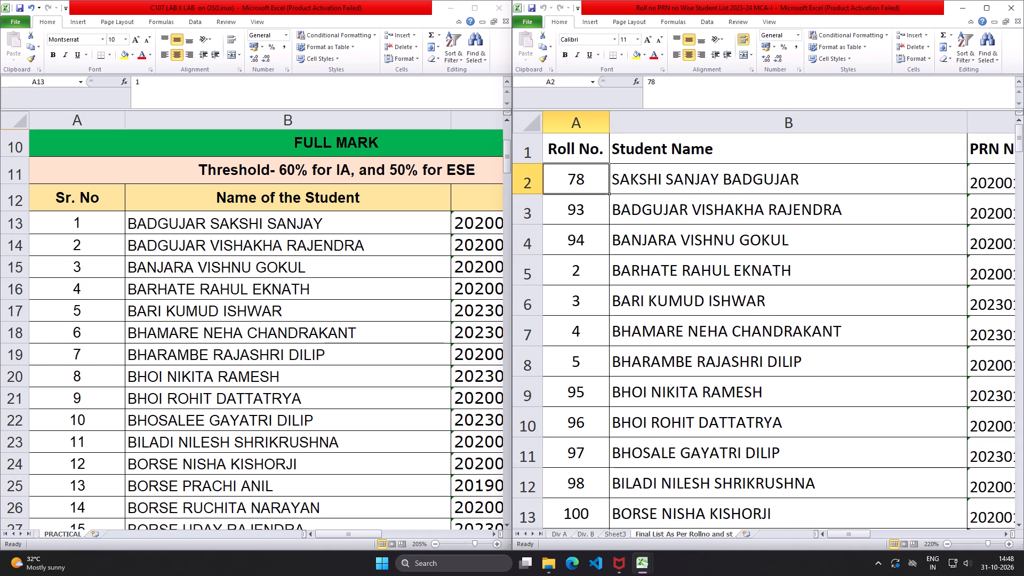
key(ctrl+shift+Right)
key(ctrl+shift+Left)
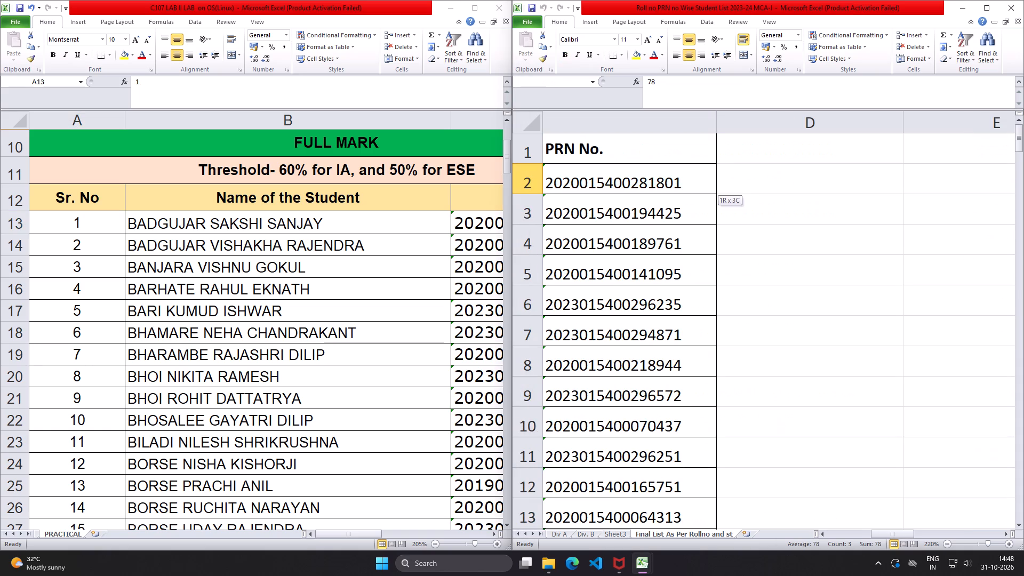
key(ctrl+shift+Down)
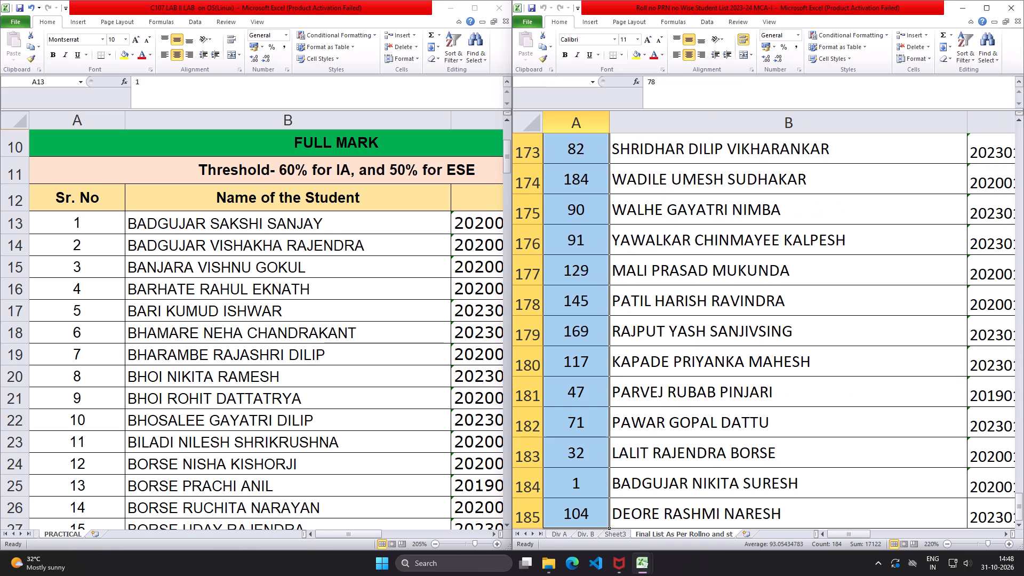
key(ctrl+c)
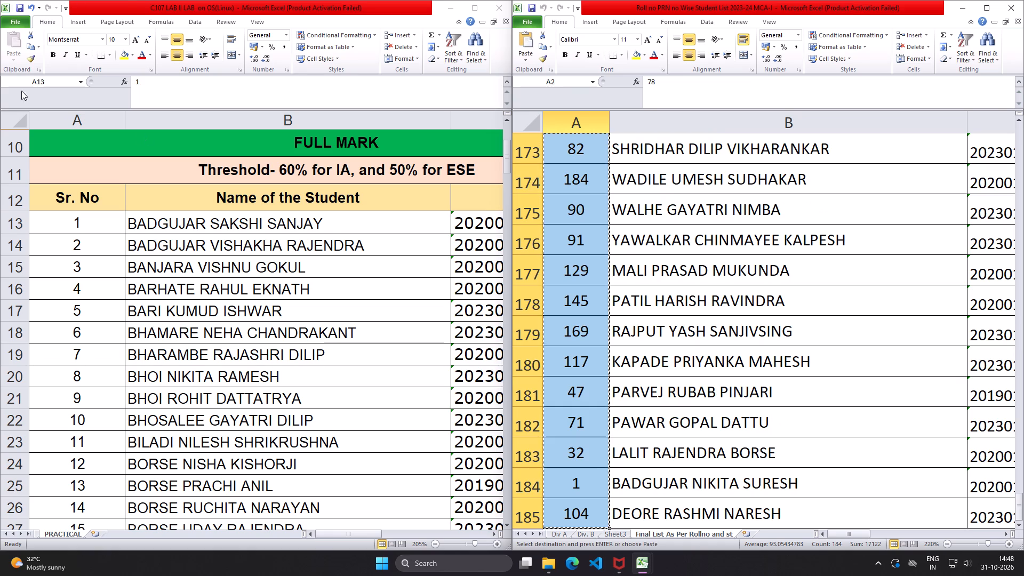
Paste the copied roll numbers over the Sr. No values in A13 to A196 of the C107 PRACTICAL sheet.
click(82, 214)
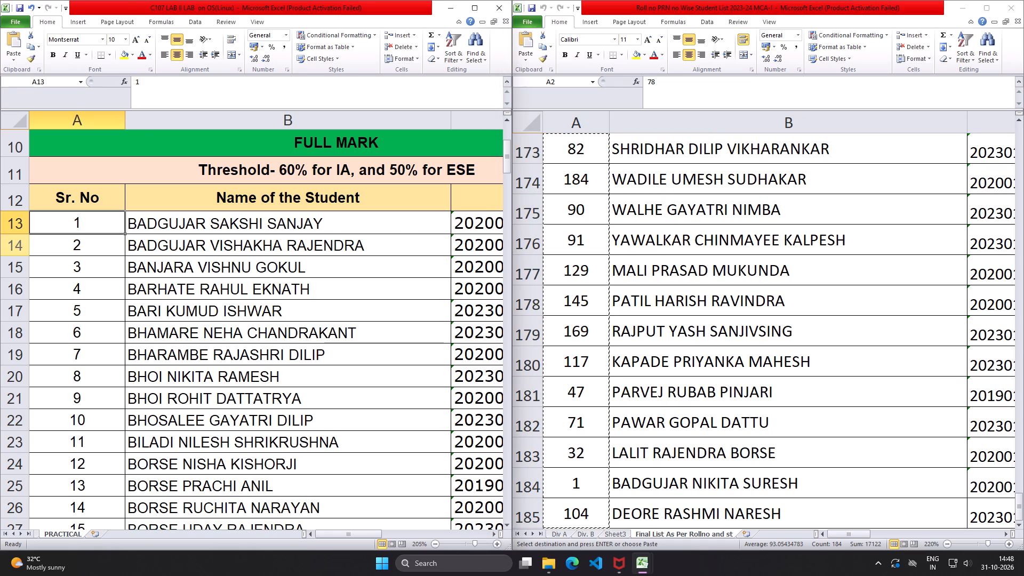
key(ctrl+shift+Down)
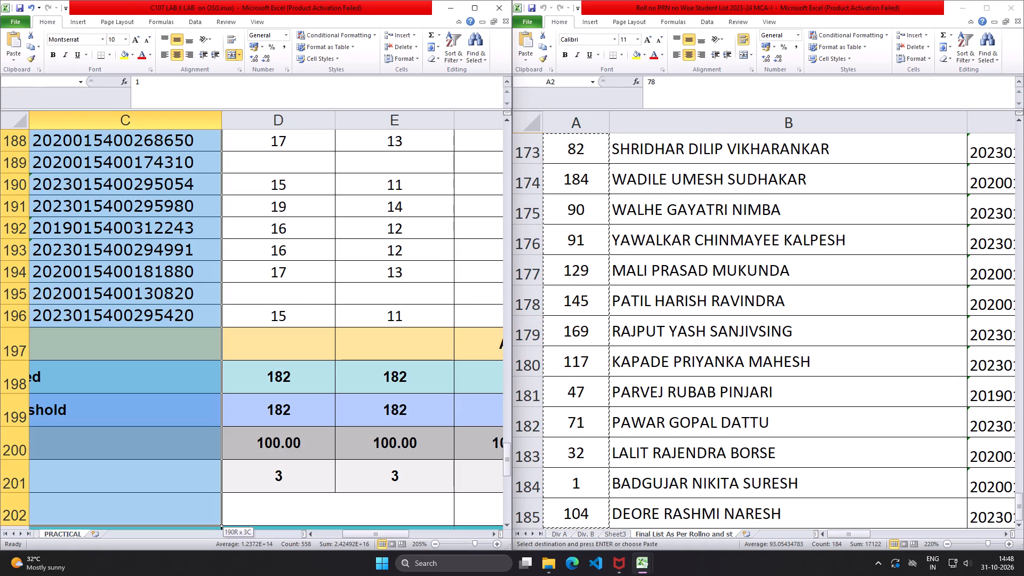
key(shift+Up)
key(shift+Up)
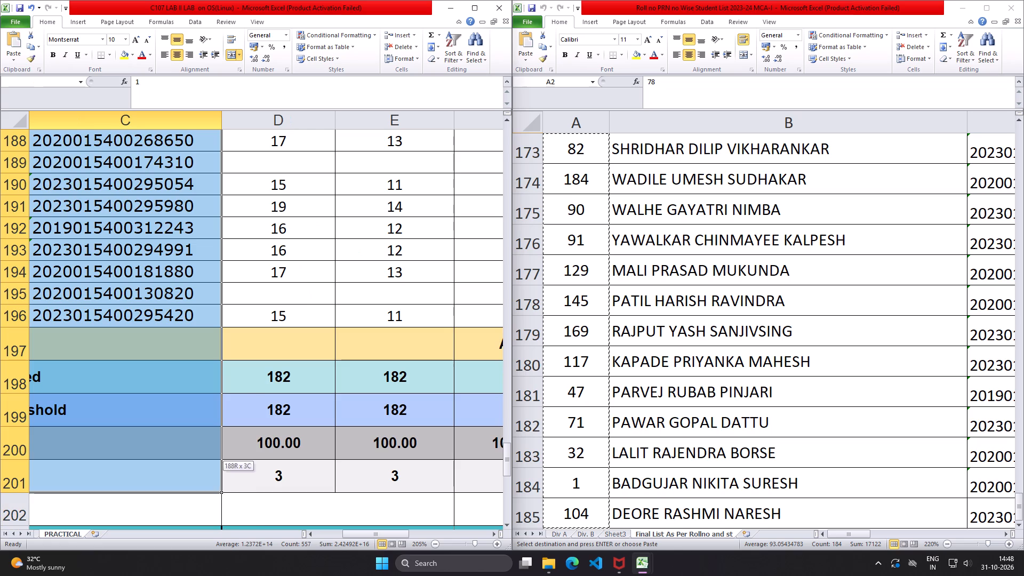
key(shift+Up)
key(shift+Up)
key(shift+Up)
key(shift+Up)
key(shift+Left)
key(shift+Left)
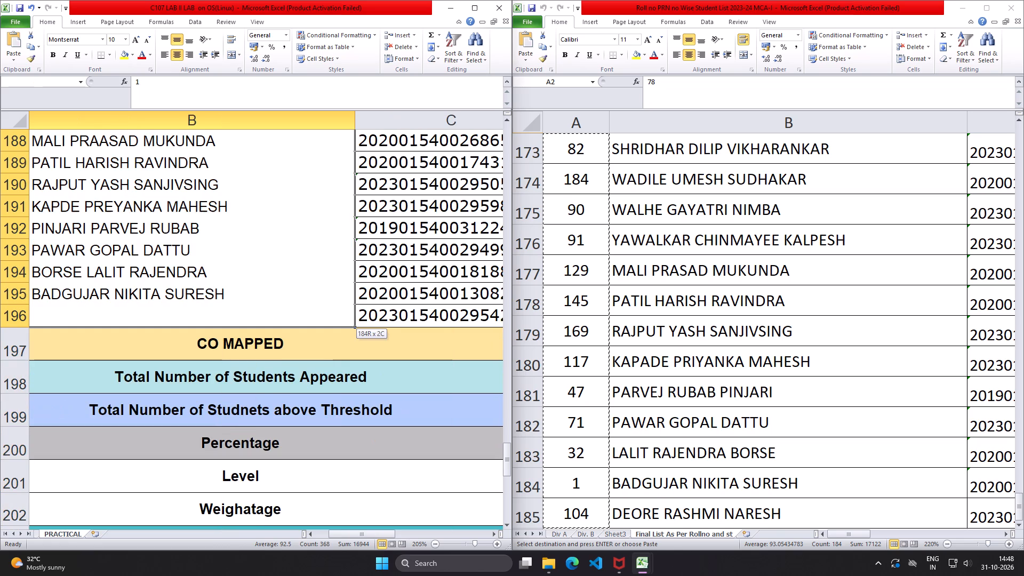
key(ctrl+v)
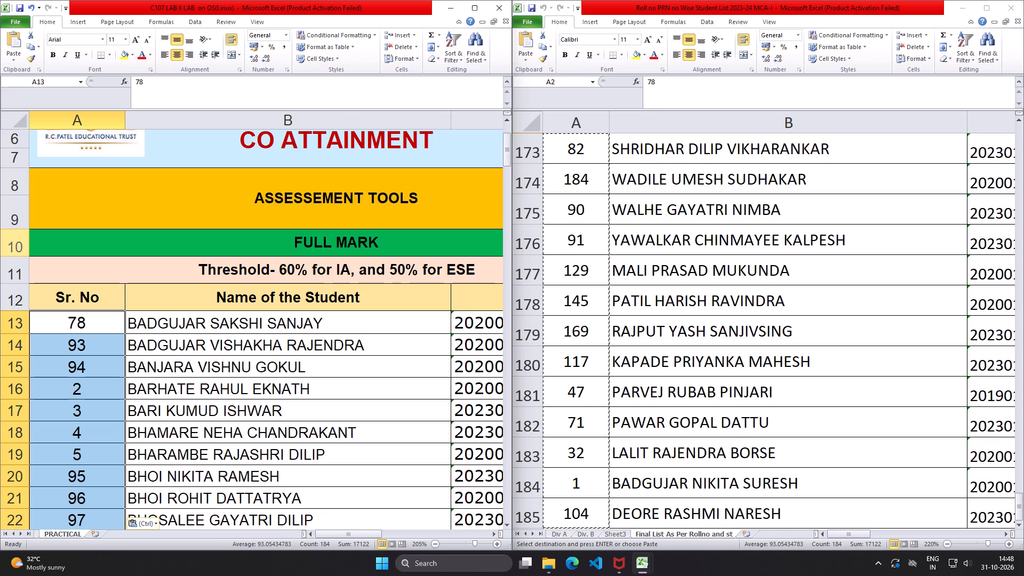
Deselect the pasted range and save the C107 LAB II LAB on OS(Linux) workbook.
click(84, 387)
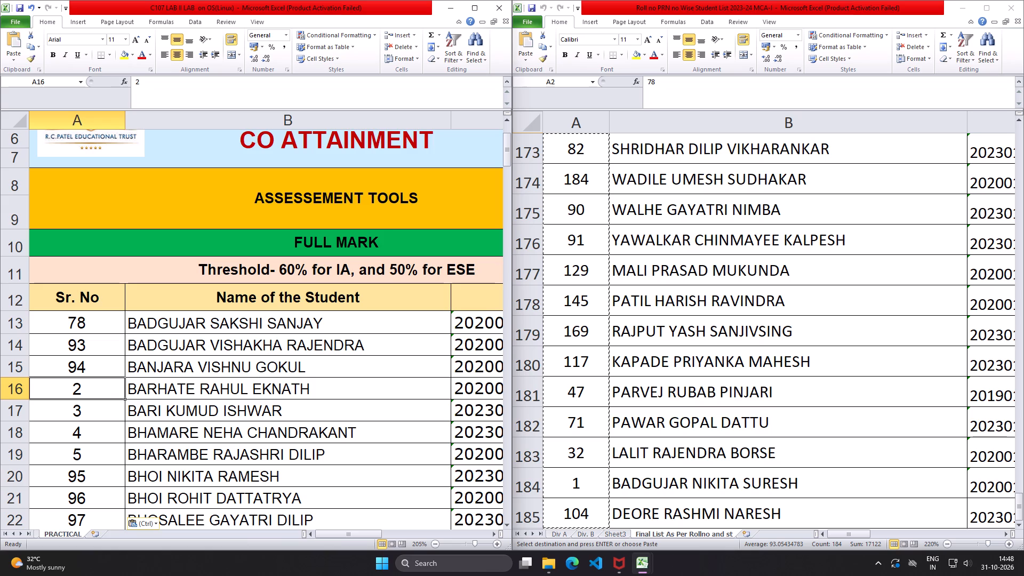
key(ctrl+s)
key(ctrl+s)
key(ctrl+s)
key(ctrl+s)
key(ctrl+s)
key(ctrl+s)
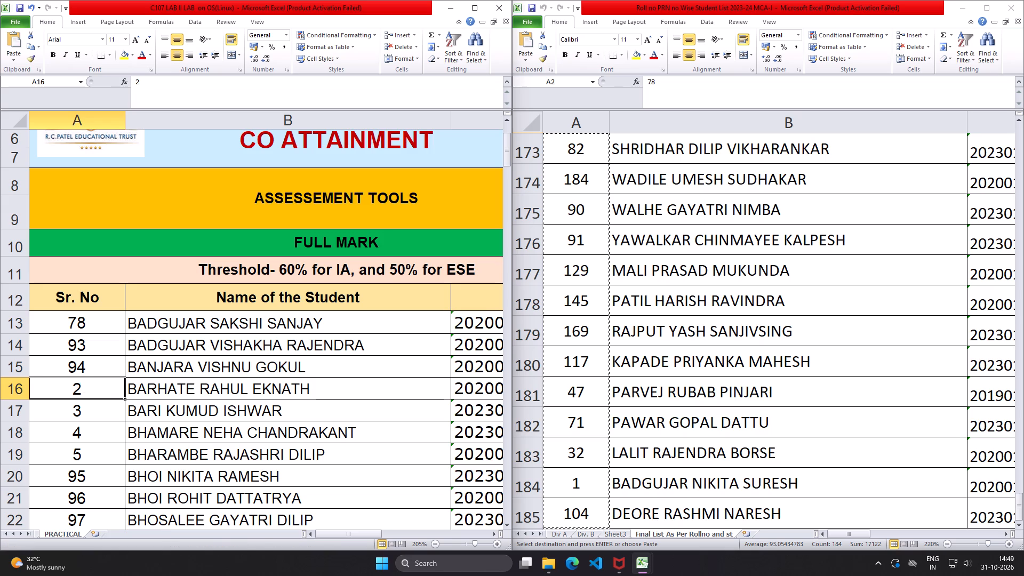
key(ctrl+s)
key(ctrl+s)
key(ctrl+s)
key(ctrl+s)
key(ctrl+s)
key(ctrl+s)
key(ctrl+s)
key(ctrl+s)
key(ctrl+s)
key(ctrl+s)
key(ctrl+s)
key(ctrl+s)
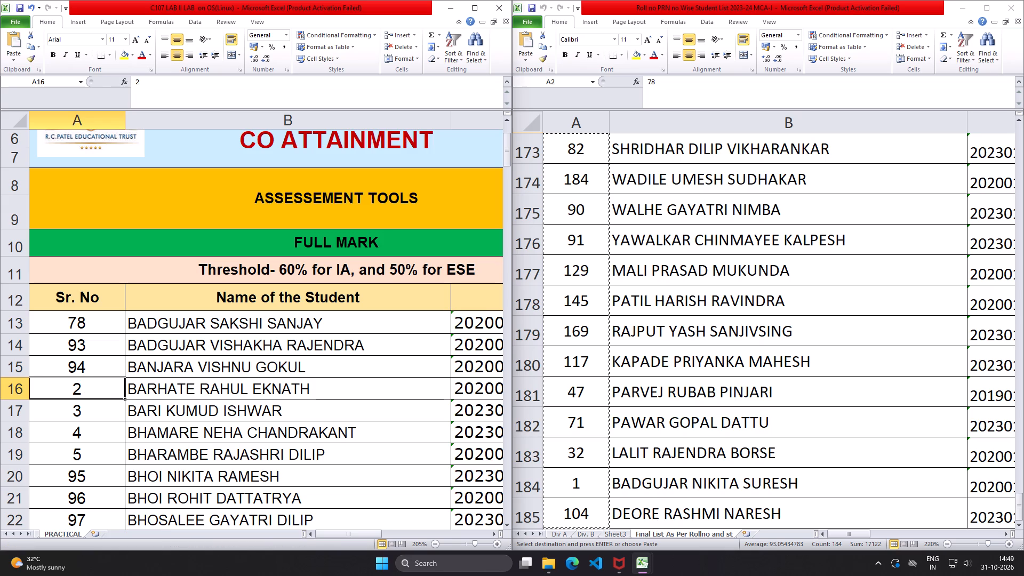
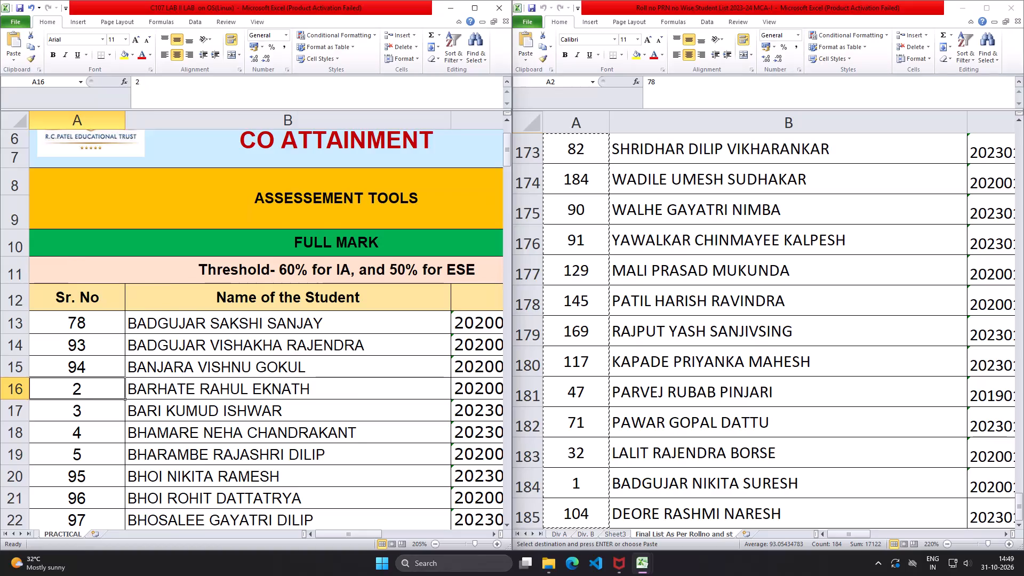
Look over the pasted roll numbers in the Sr. No column of the C107 PRACTICAL sheet.
scroll(217, 354, down, 3)
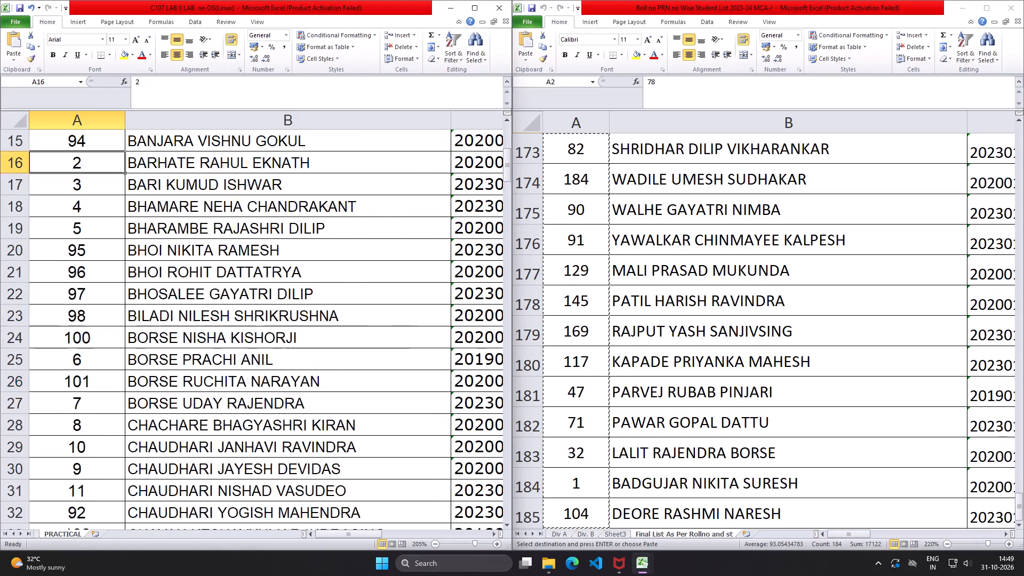
scroll(217, 354, down, 5)
scroll(223, 357, up, 9)
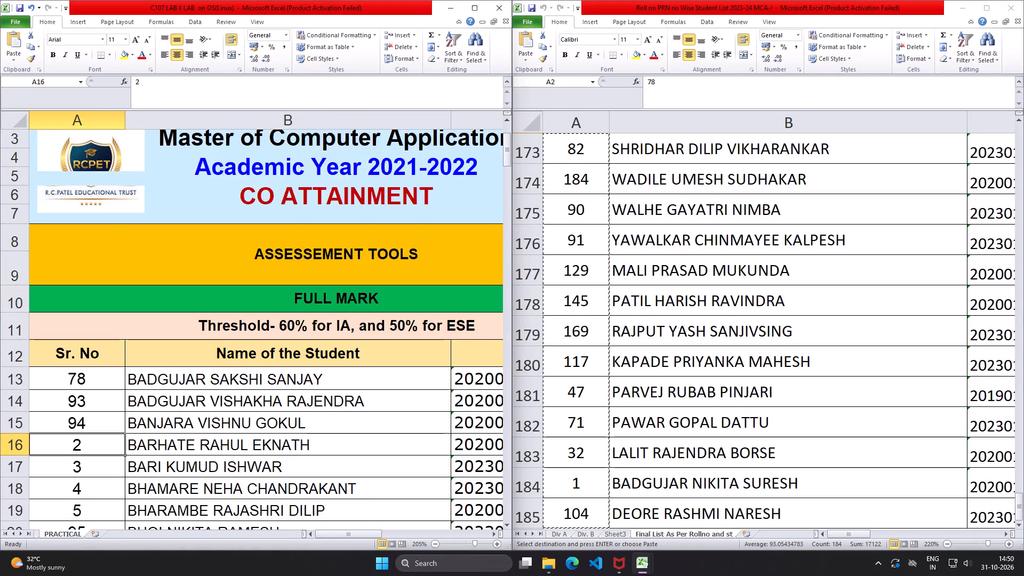
scroll(229, 350, up, 2)
scroll(229, 350, down, 3)
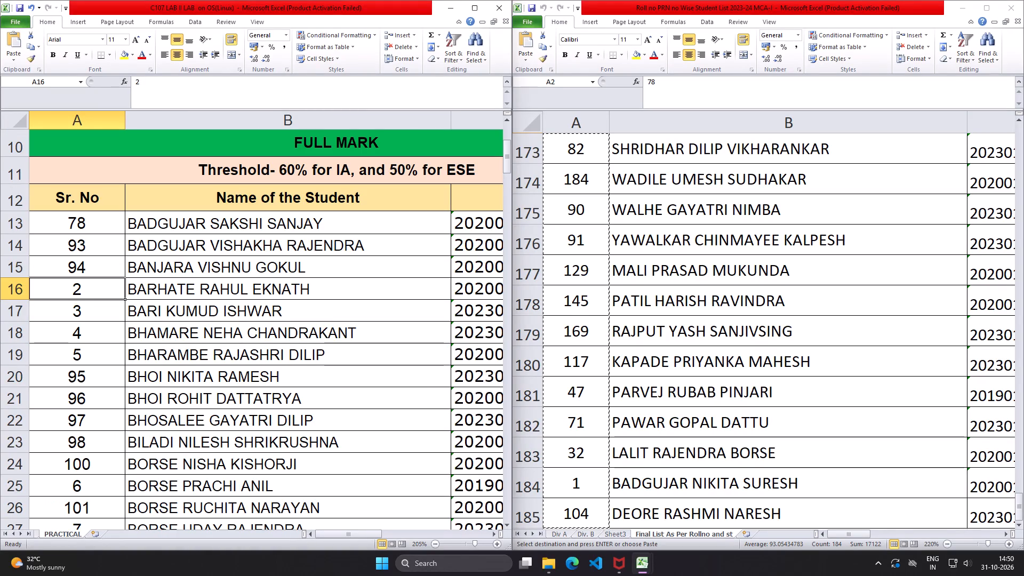
Compare the roll numbers and names in rows 13 to 34 of the C107 PRACTICAL sheet with rows 2 to 23 of the final list.
click(106, 222)
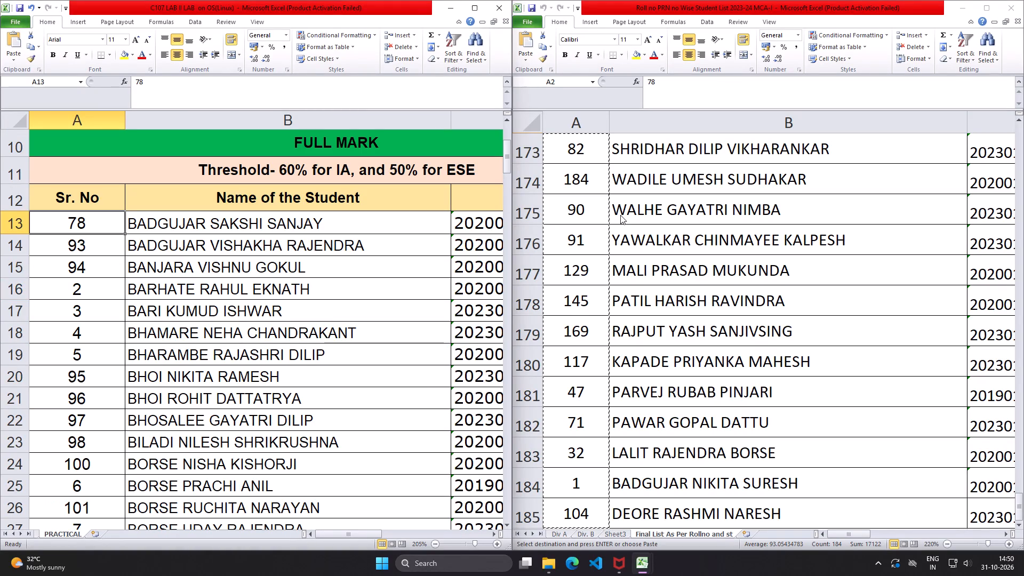
click(631, 187)
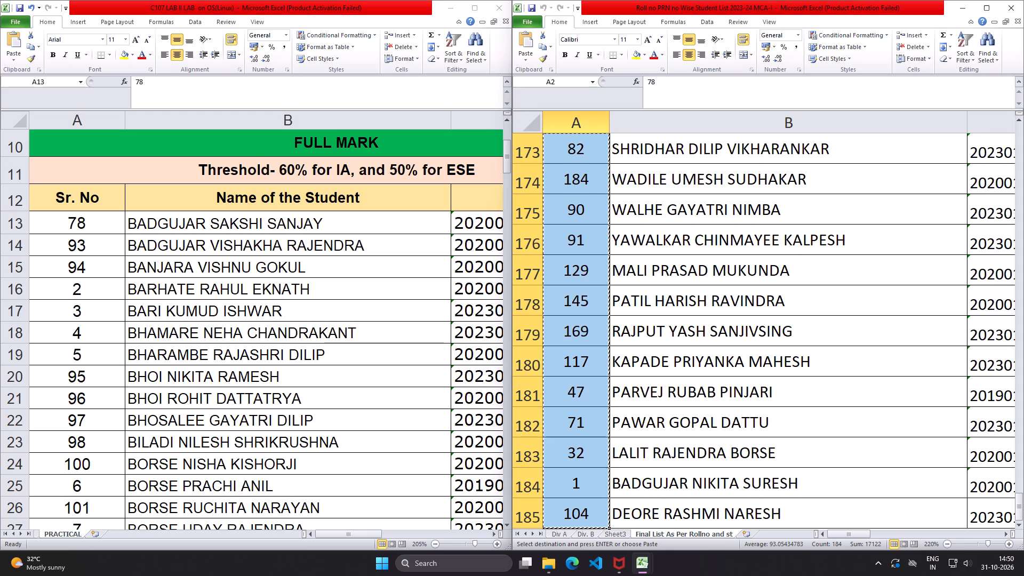
click(631, 187)
key(ctrl+Up)
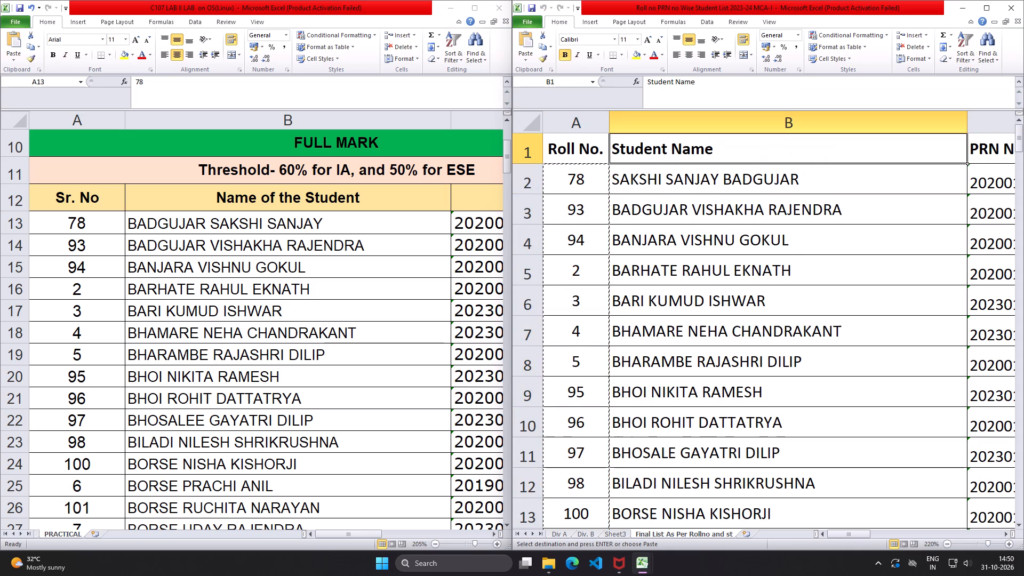
key(Down)
key(Left)
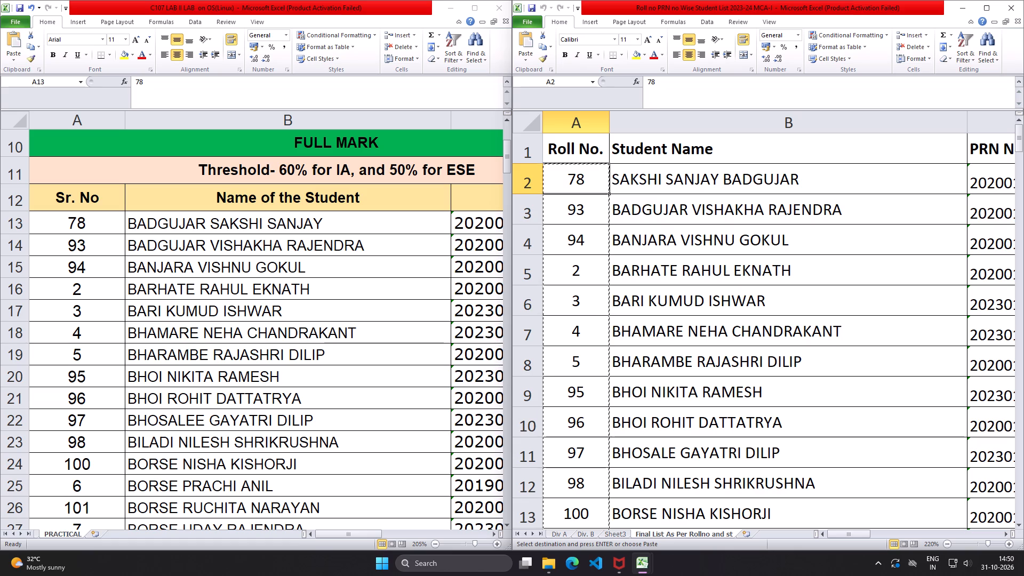
key(ctrl+Left)
key(Down)
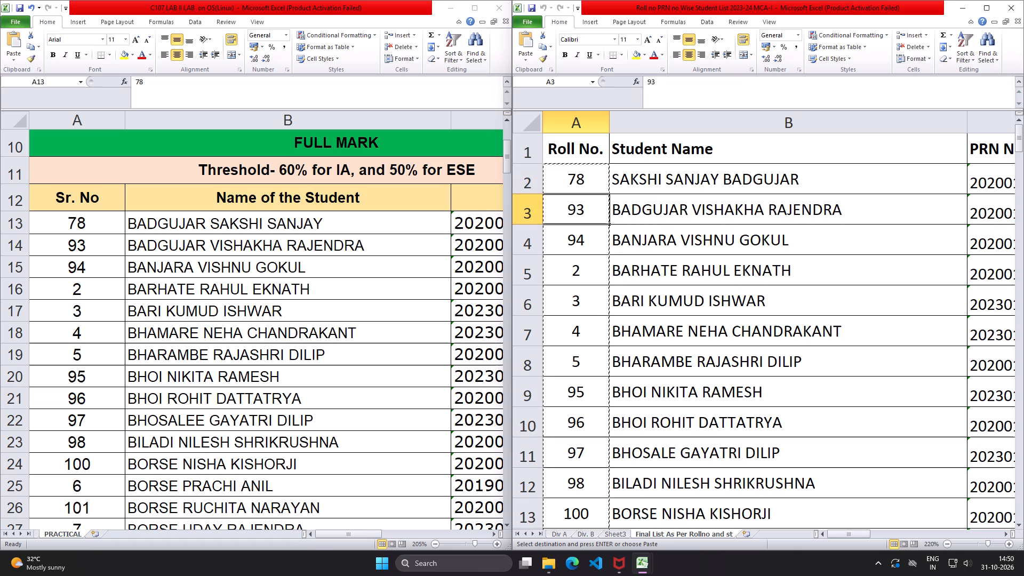
key(Down)
key(Down)
key(Down)
key(Down)
key(Down)
key(Down)
key(Down)
key(Down)
key(Down)
key(Down)
key(Down)
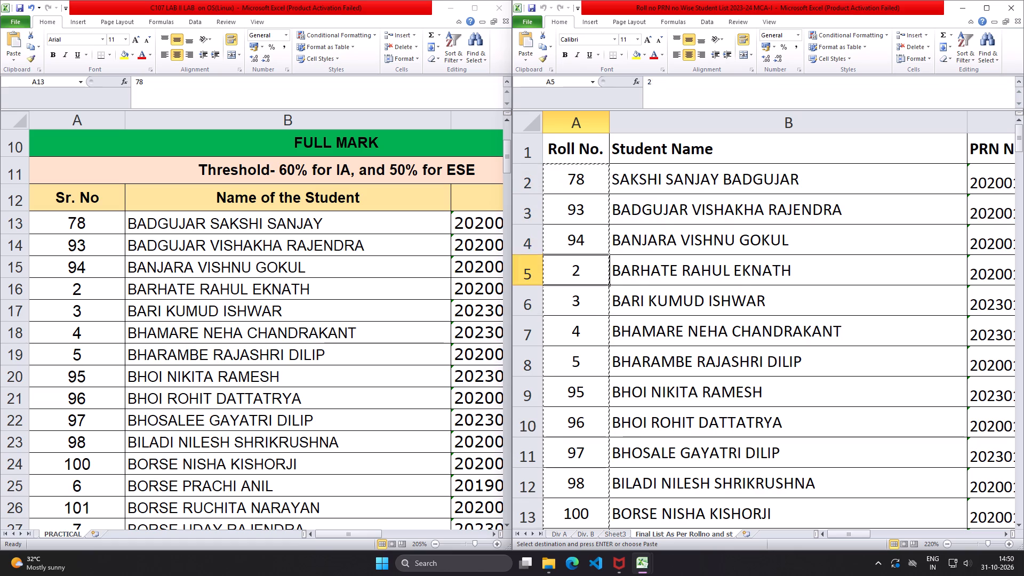
key(Down)
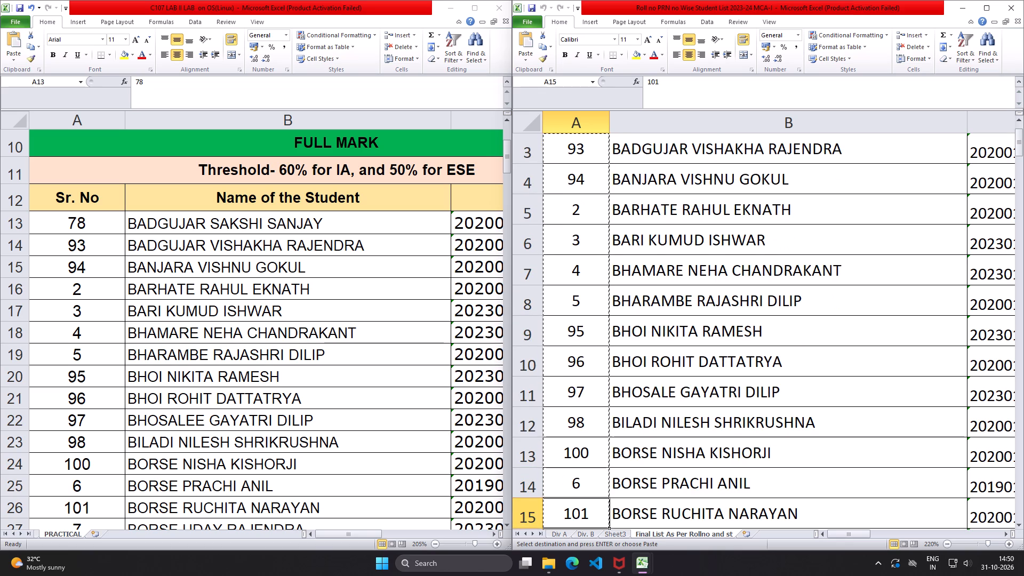
key(Down)
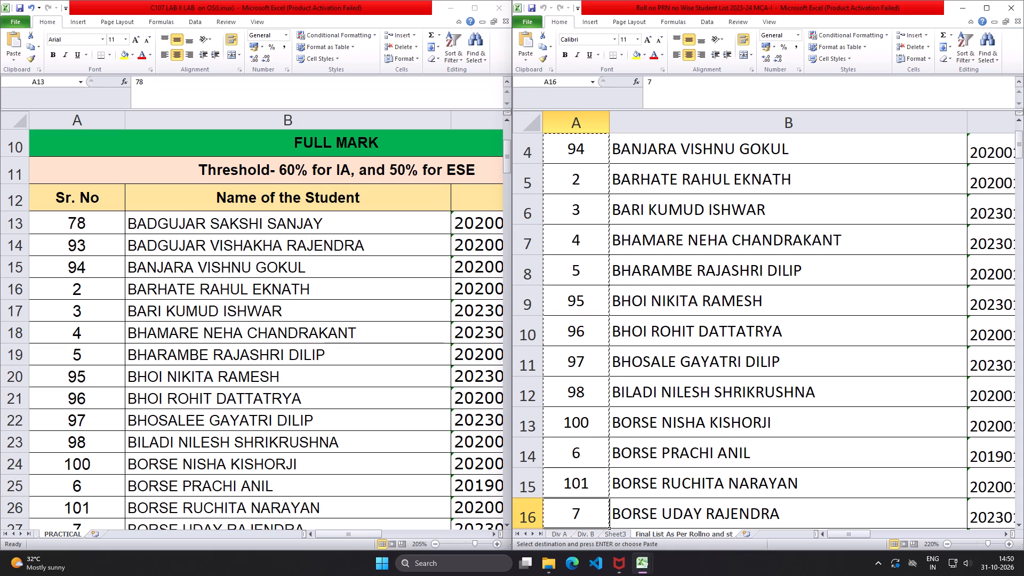
key(Down)
key(Down)
key(Down)
key(Down)
key(Down)
key(Down)
key(Down)
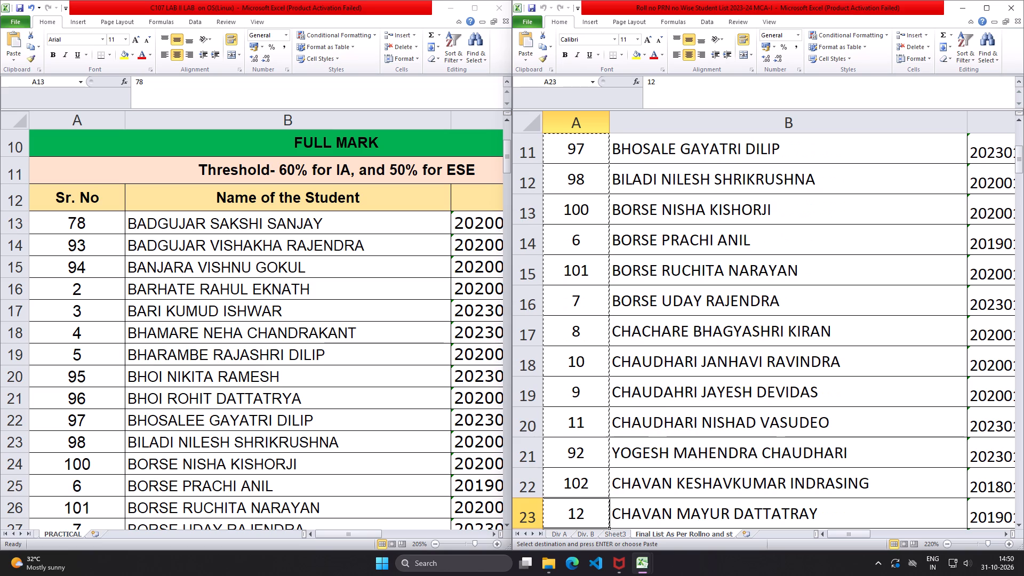
double_click(98, 377)
click(98, 377)
scroll(98, 377, down, 3)
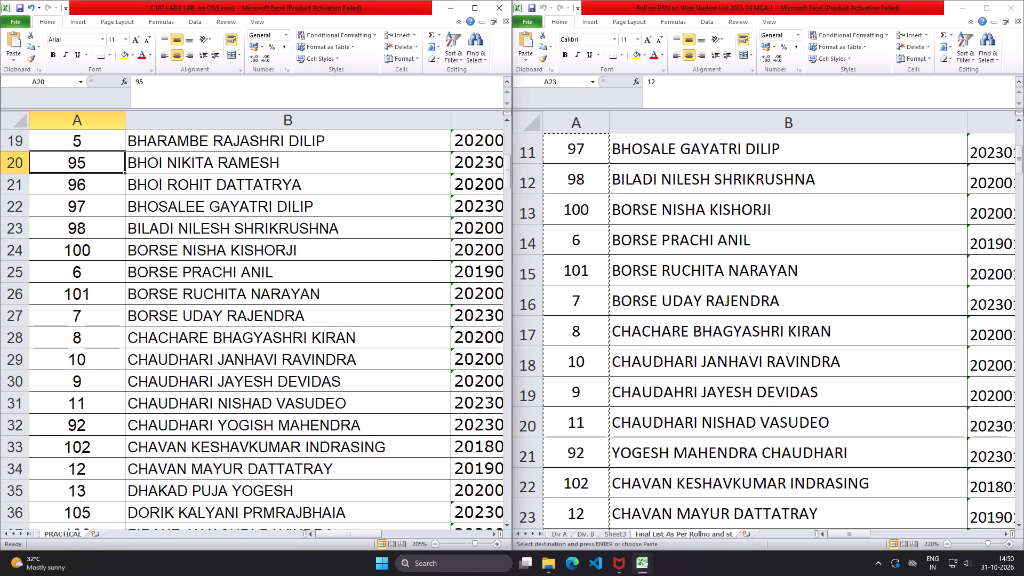
click(217, 467)
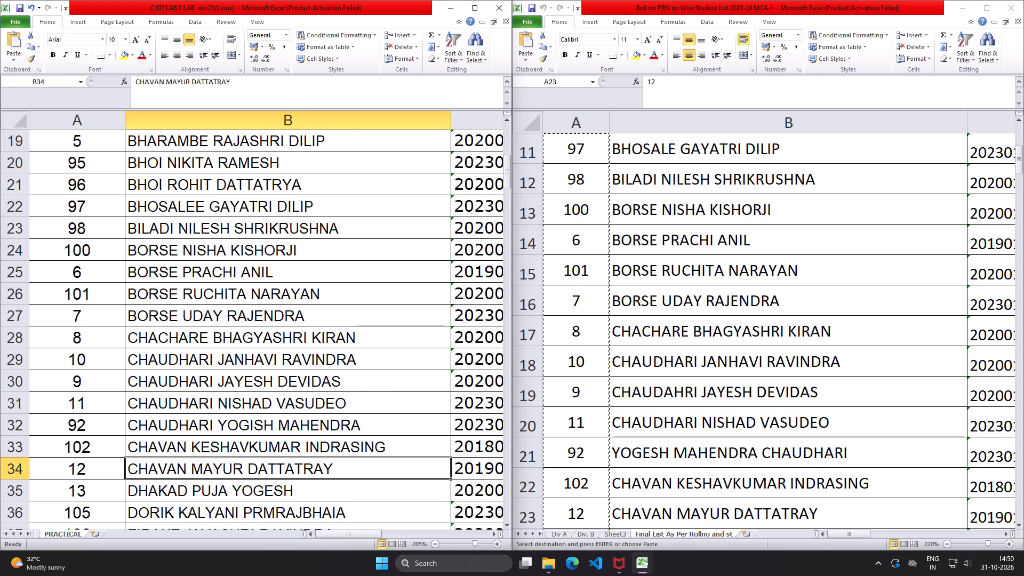
Compare rows 35 to 46 of the C107 PRACTICAL sheet with rows 24 to 35 of the final list.
scroll(217, 467, down, 4)
click(217, 467)
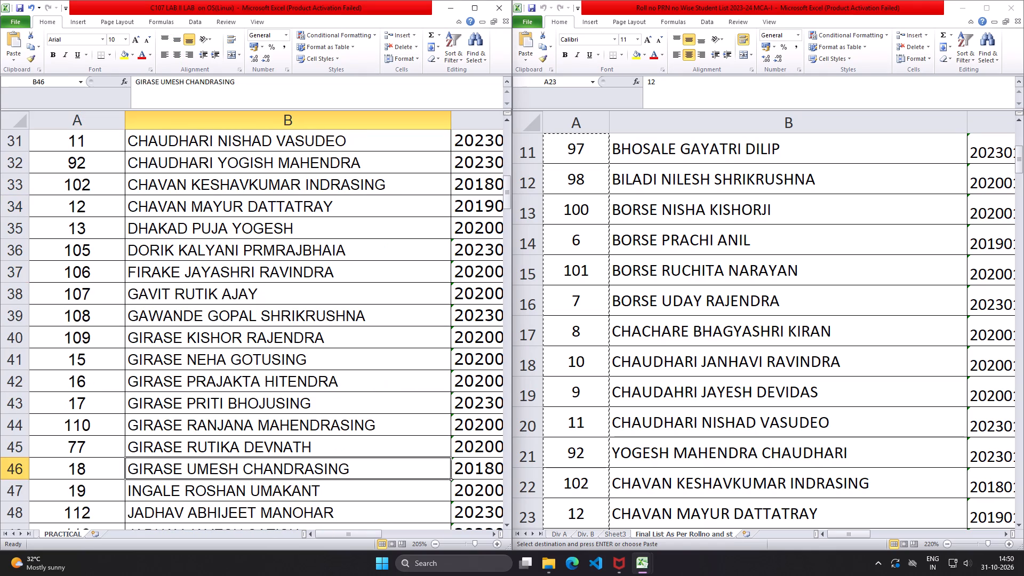
click(609, 459)
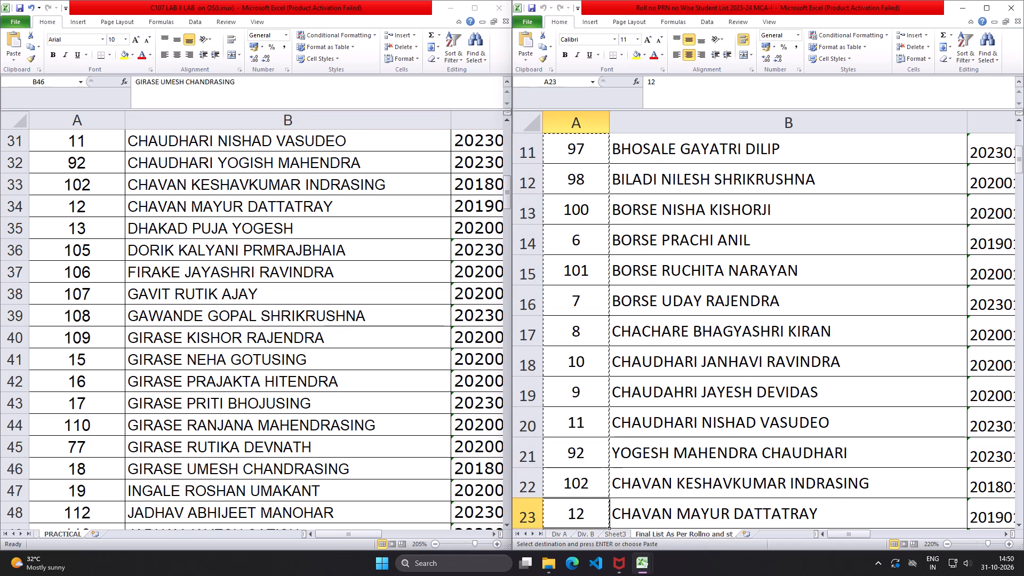
scroll(609, 459, down, 4)
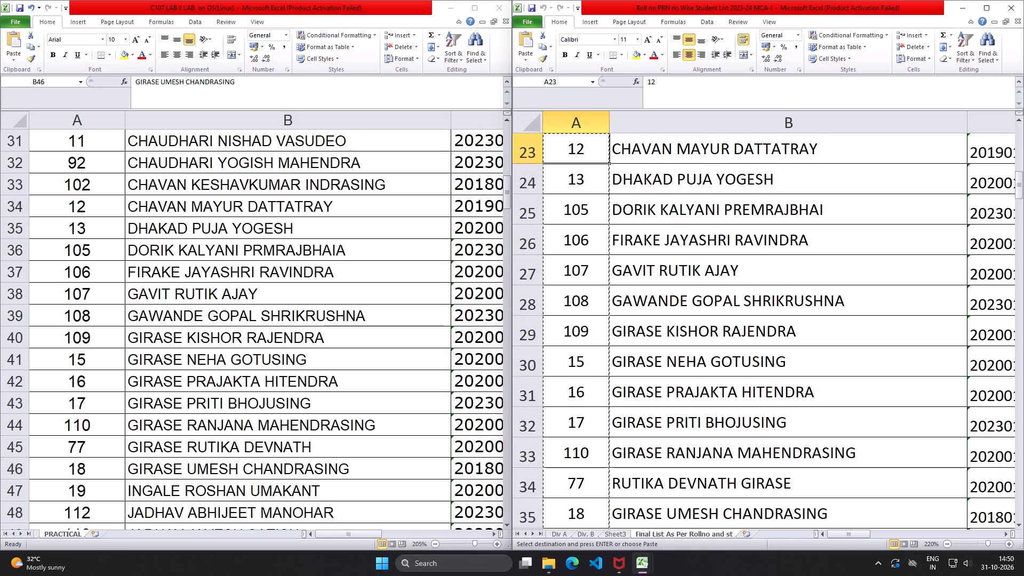
click(667, 513)
Compare rows 47 to 57 of the C107 PRACTICAL sheet with rows 36 to 46 of the final list.
scroll(667, 513, down, 4)
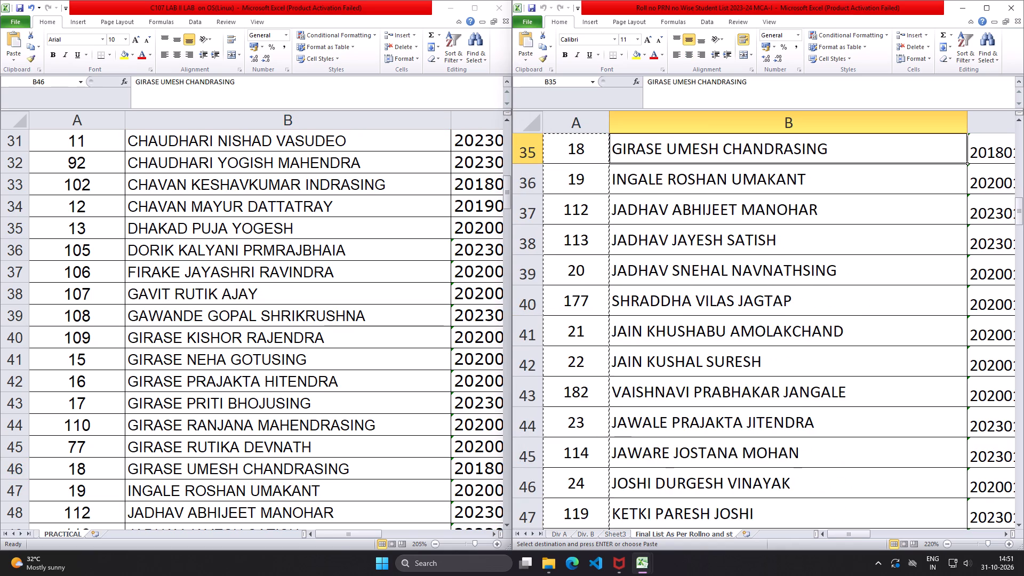
click(580, 491)
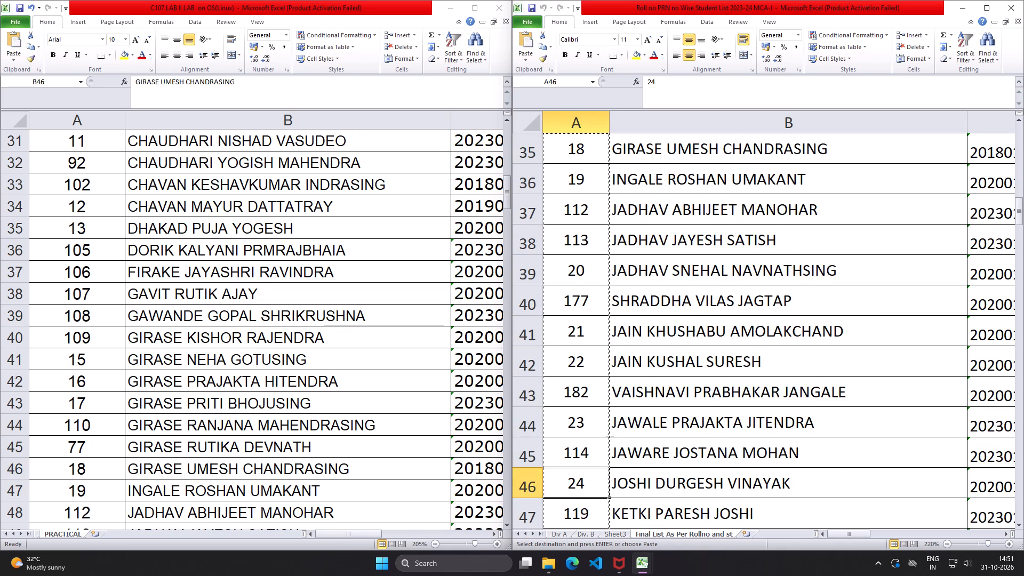
click(103, 490)
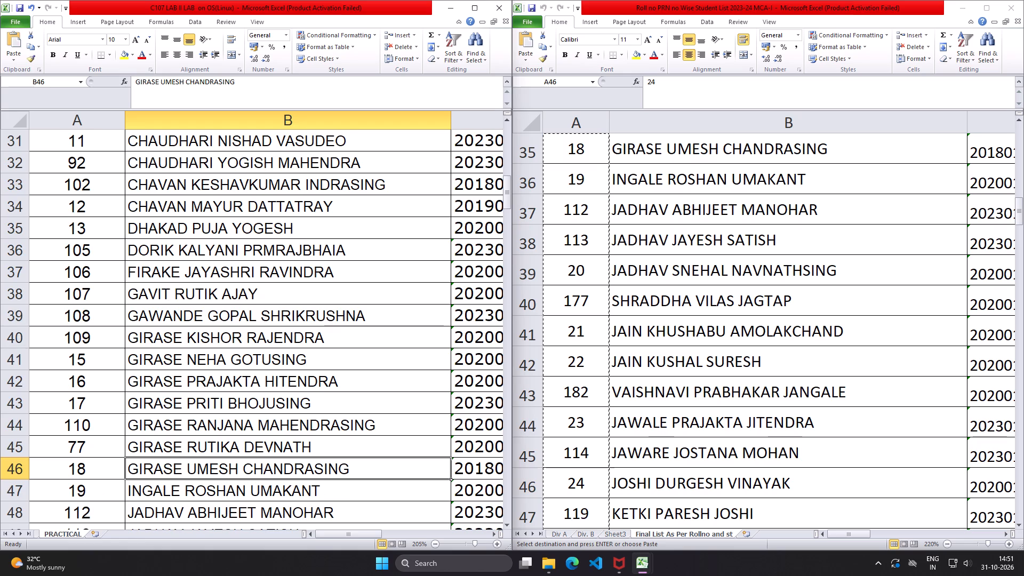
scroll(103, 490, down, 4)
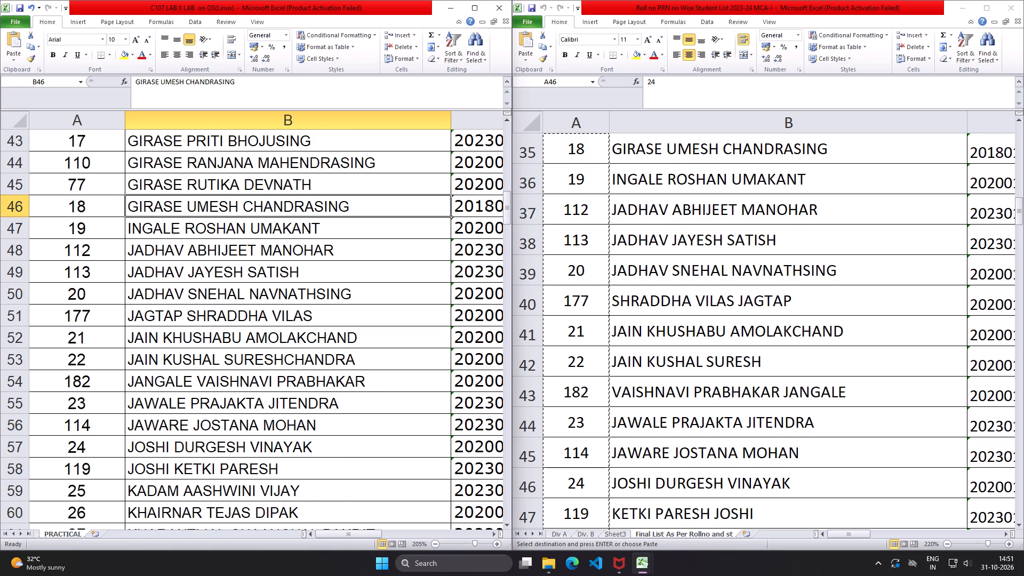
click(185, 445)
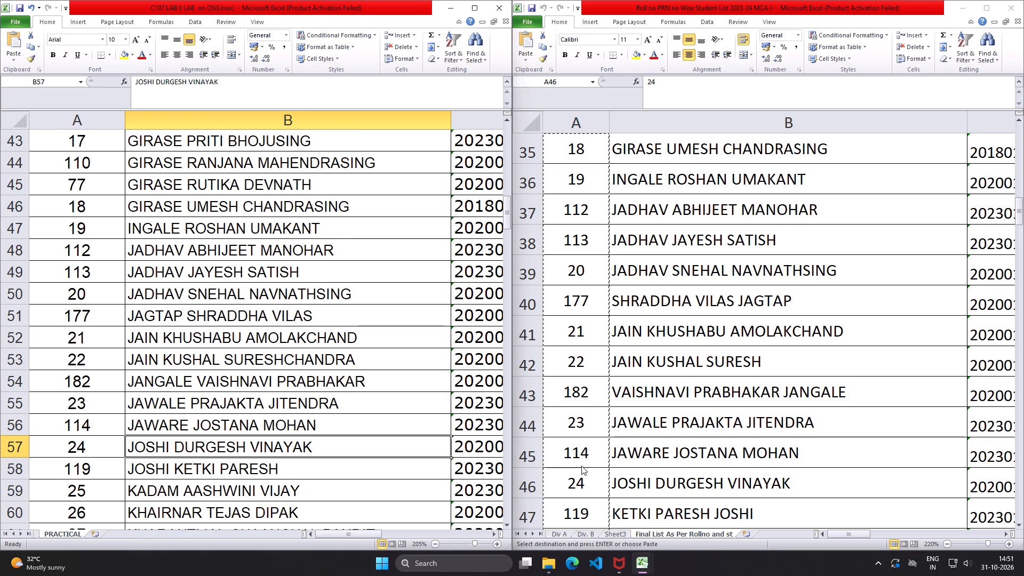
Compare rows 58 to 69 of the C107 PRACTICAL sheet with rows 47 to 58 of the final list.
scroll(585, 467, down, 4)
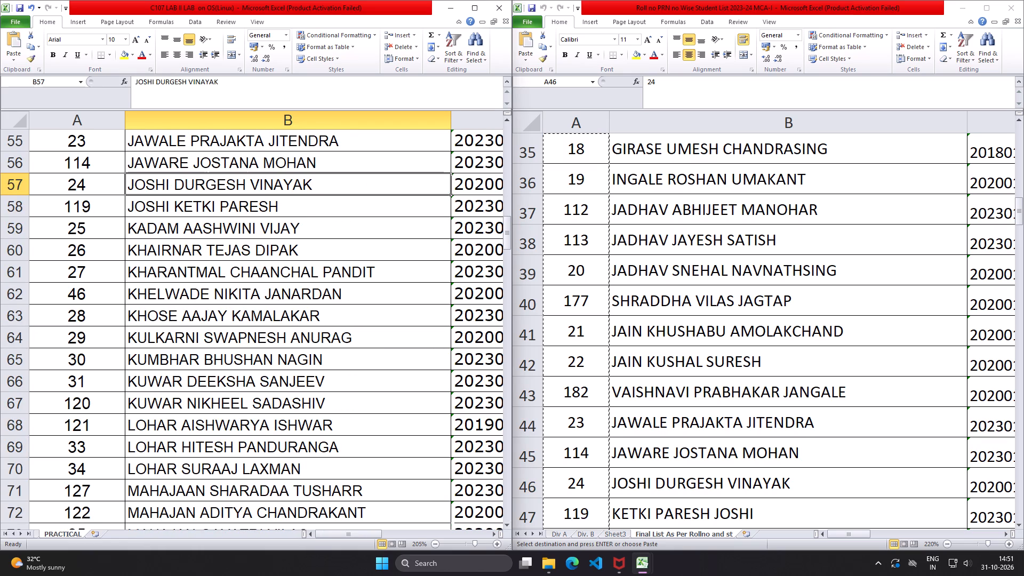
click(174, 462)
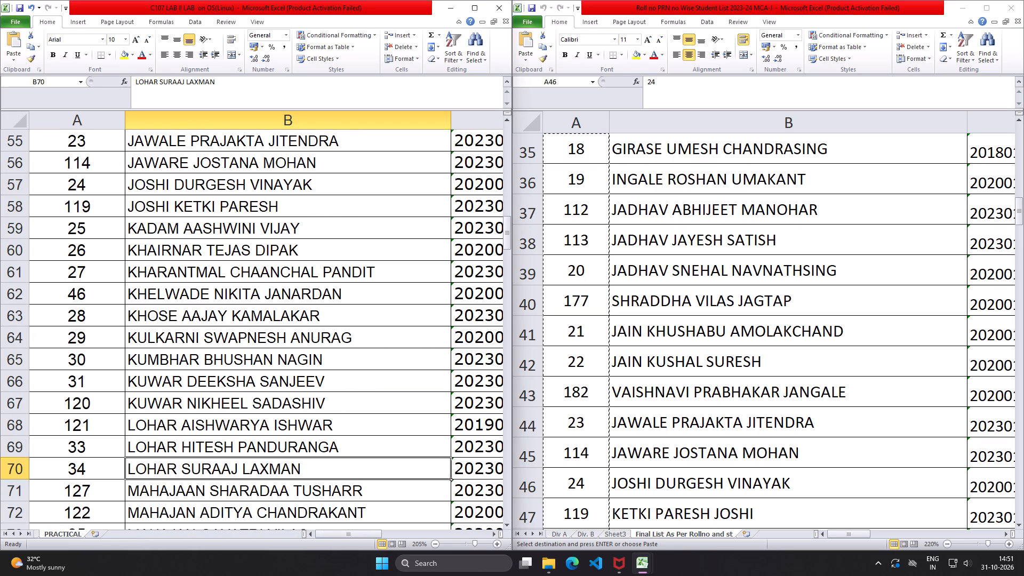
click(196, 452)
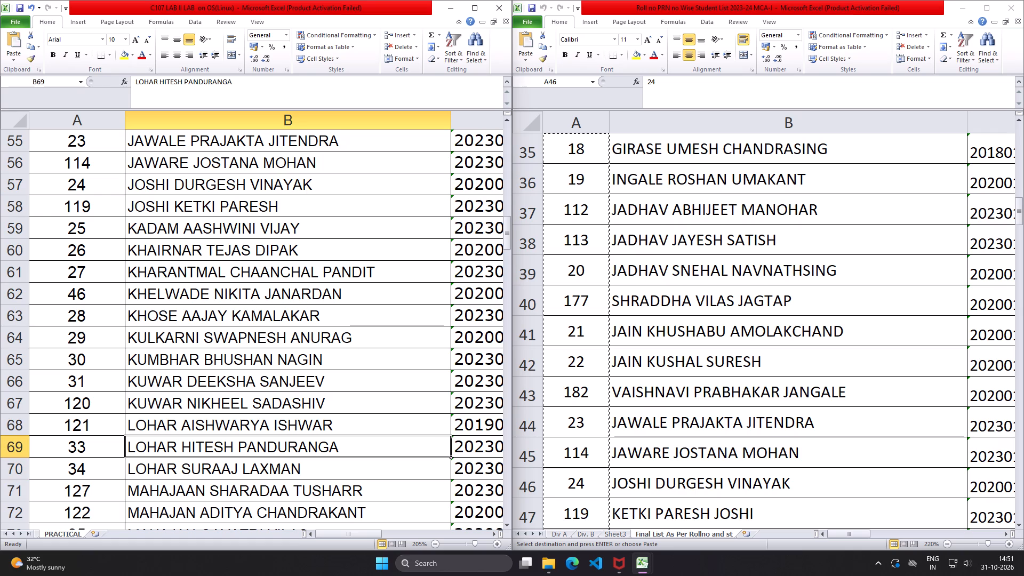
click(702, 458)
scroll(704, 458, down, 3)
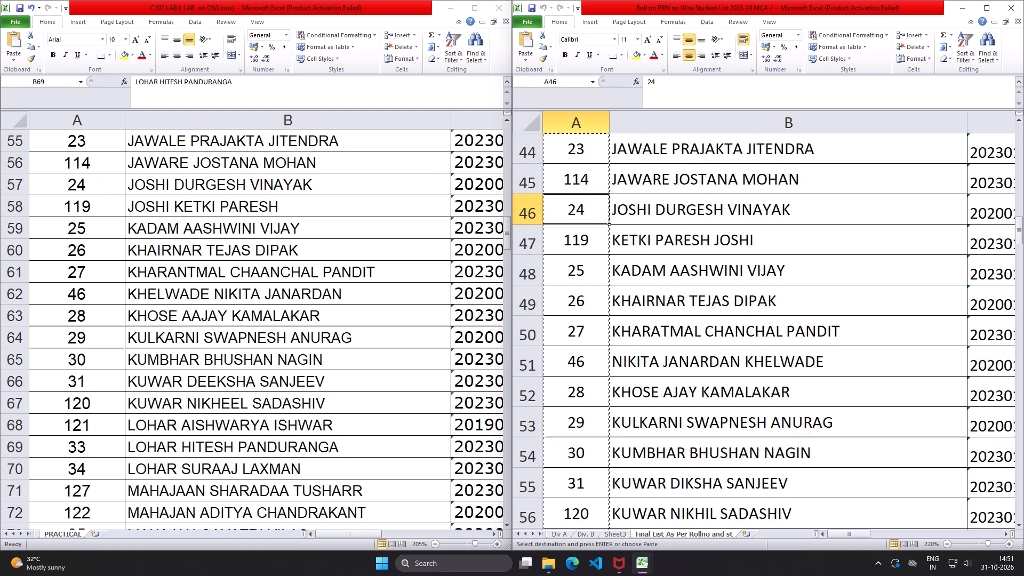
scroll(705, 458, down, 1)
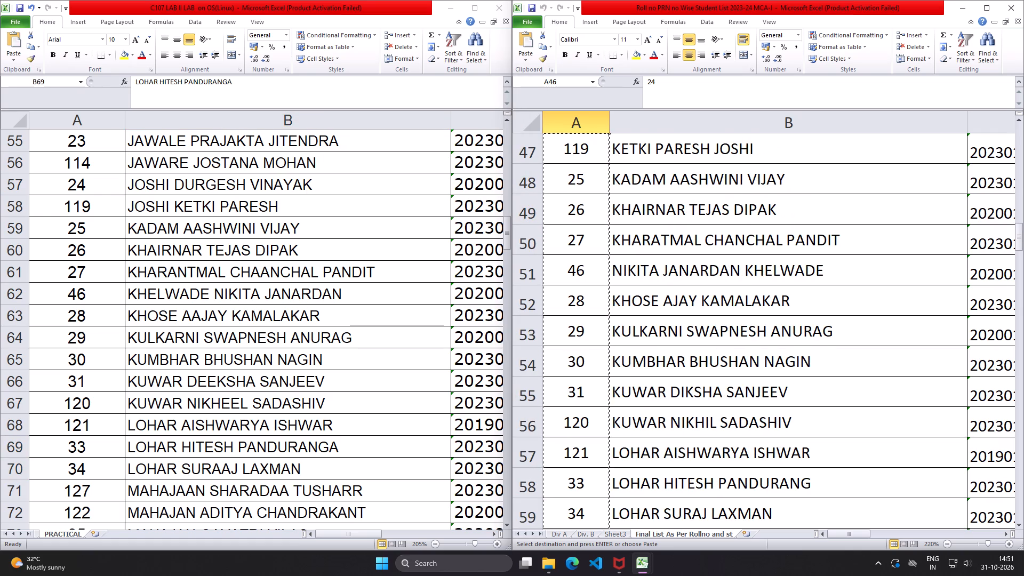
click(682, 479)
Compare rows 70 to 81 of the C107 PRACTICAL sheet with rows 59 to 70 of the final list.
scroll(682, 479, down, 2)
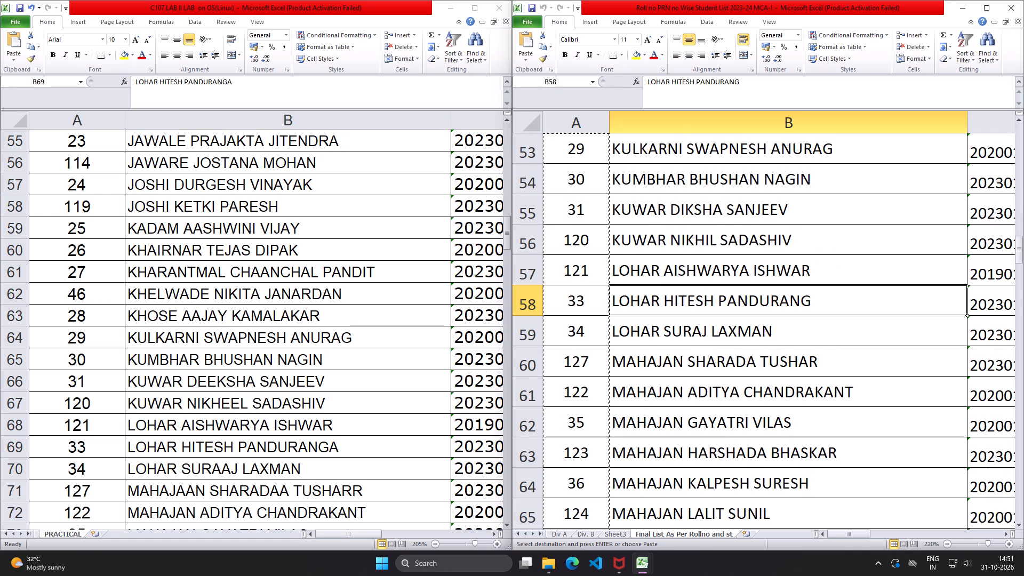
click(682, 479)
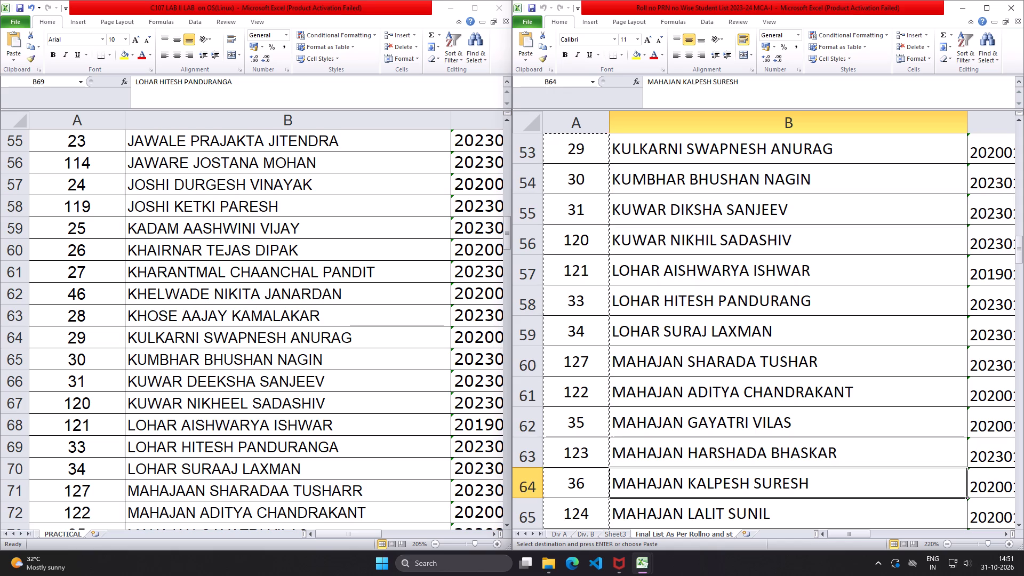
click(108, 451)
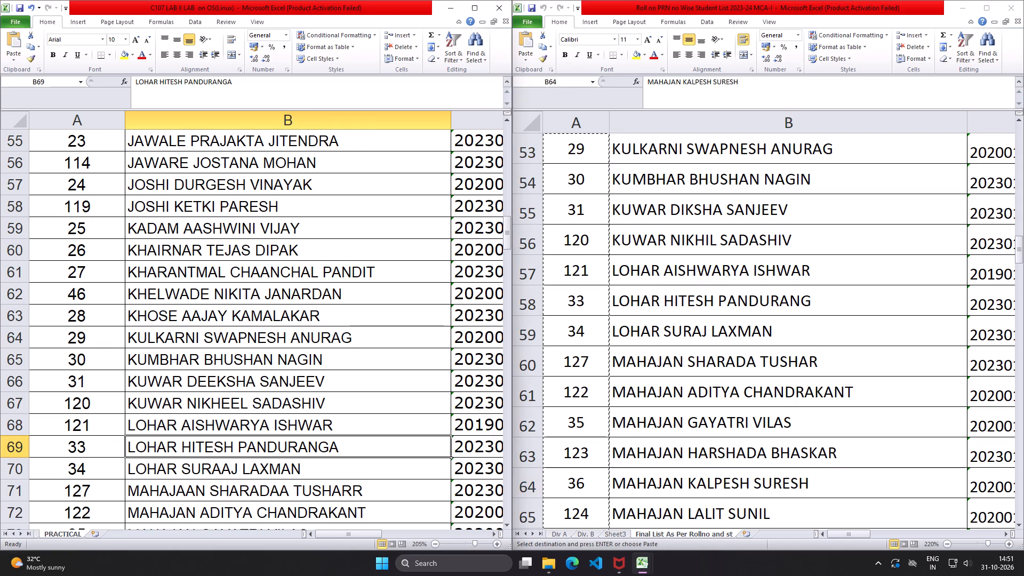
scroll(108, 451, down, 2)
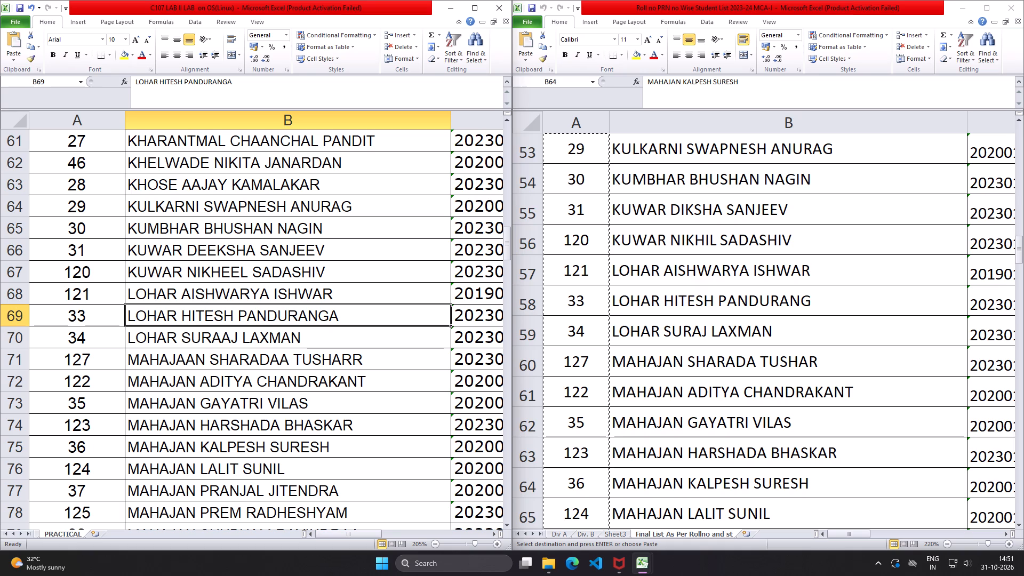
click(169, 446)
scroll(169, 446, down, 2)
click(169, 446)
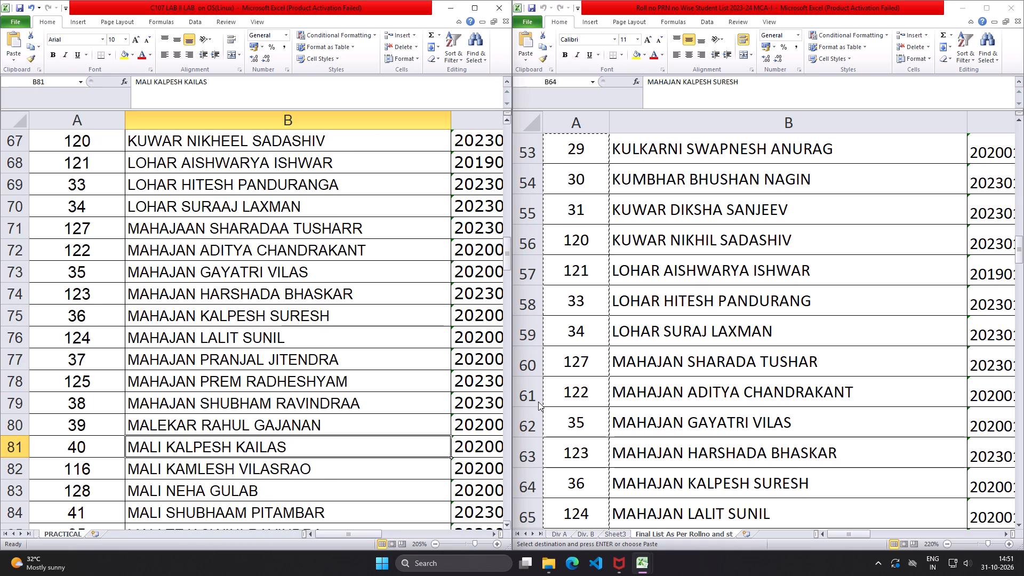
click(571, 426)
click(572, 427)
scroll(573, 427, down, 2)
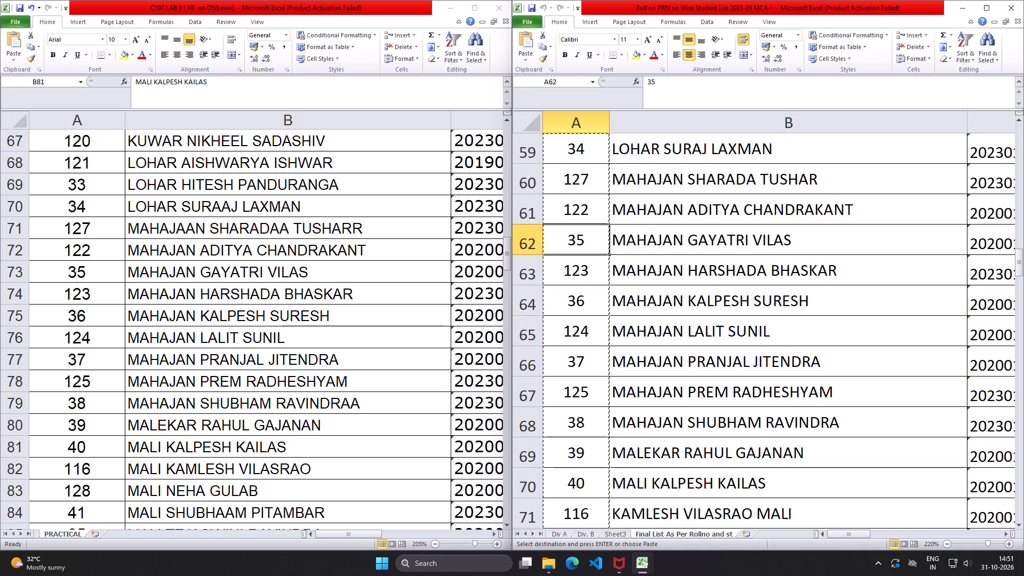
scroll(573, 427, down, 1)
click(588, 392)
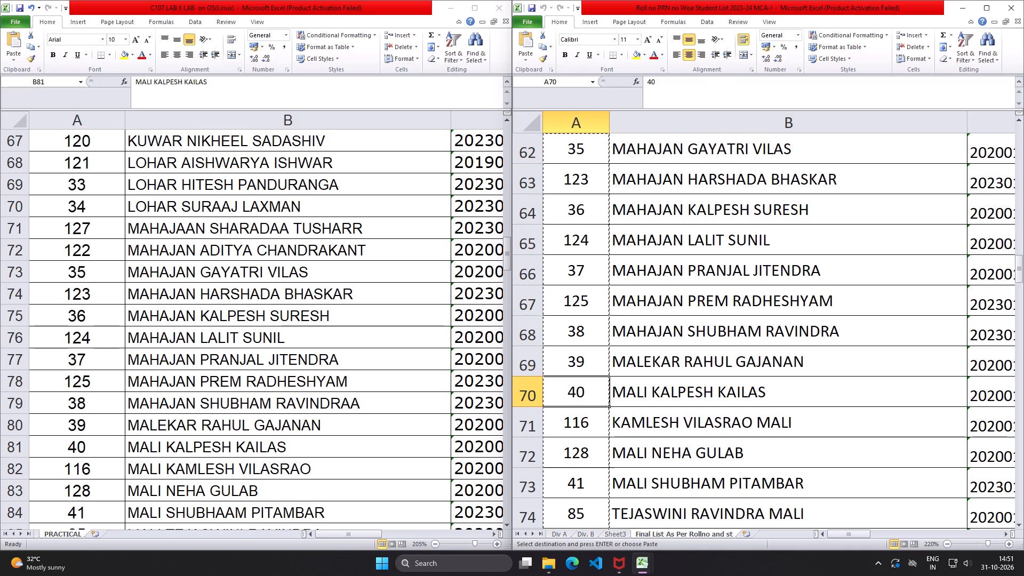
click(632, 394)
Compare rows 82 to 92 of the C107 PRACTICAL sheet with rows 71 to 81 of the final list.
scroll(603, 447, down, 3)
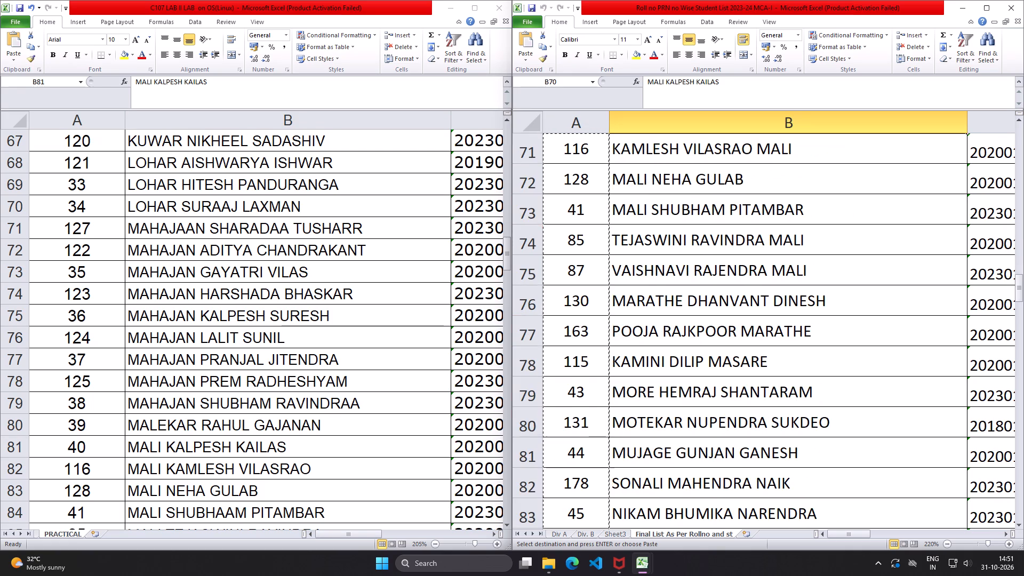
click(603, 447)
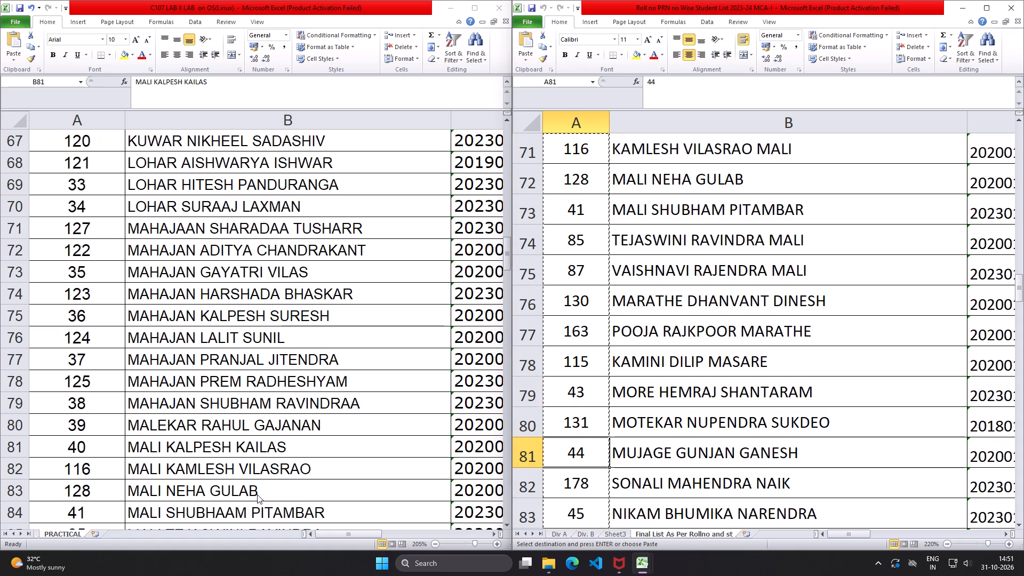
double_click(87, 433)
scroll(89, 433, down, 2)
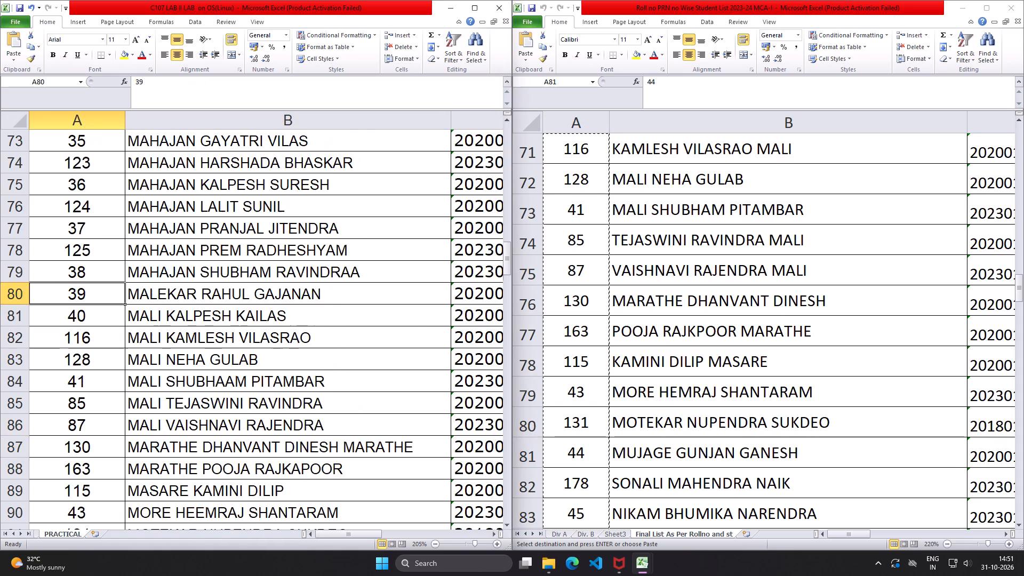
scroll(89, 433, down, 2)
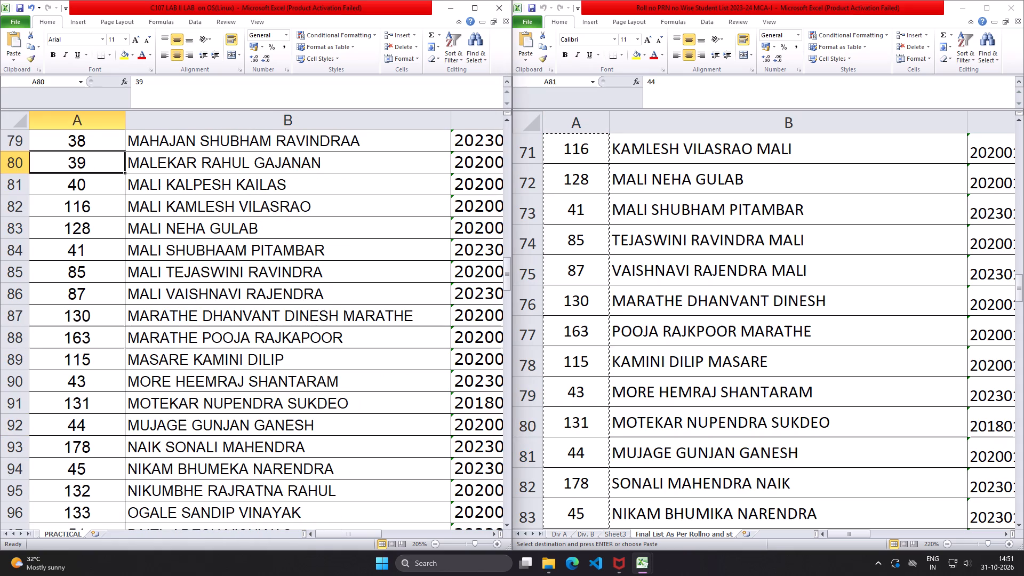
click(95, 428)
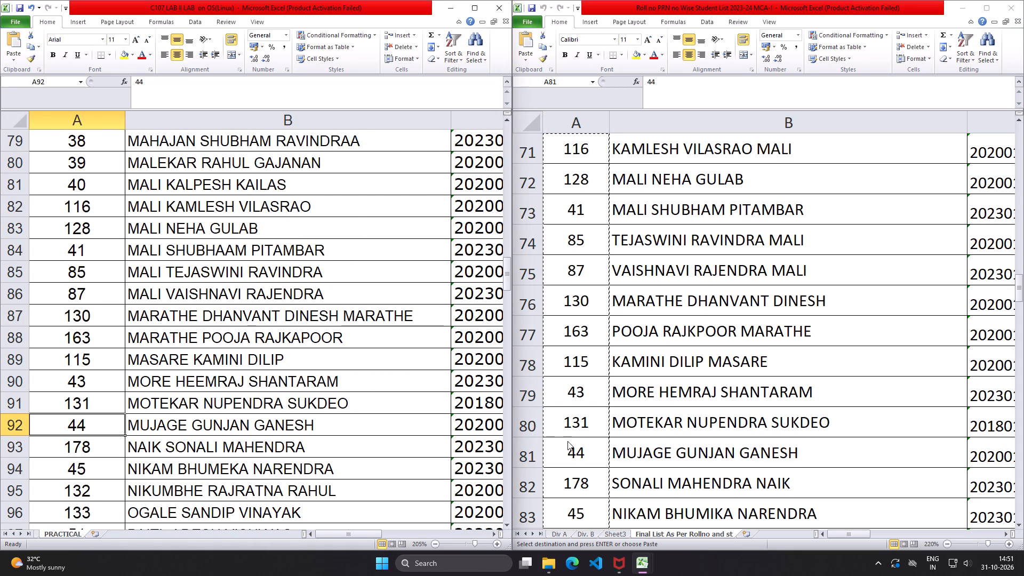
Compare rows 93 to 97 of the C107 PRACTICAL sheet with rows 82 to 86 of the final list.
scroll(567, 441, down, 2)
click(78, 410)
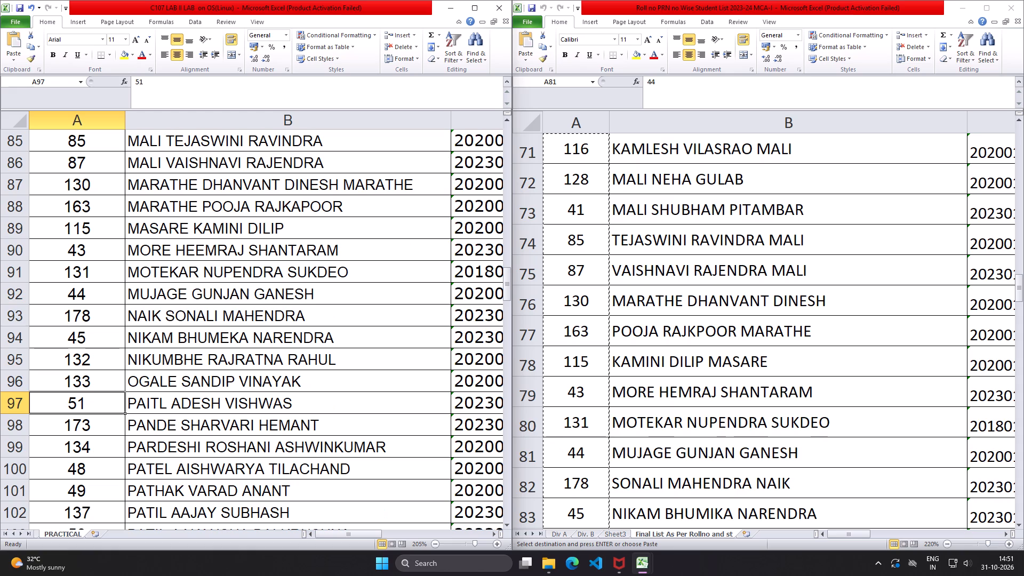
click(638, 459)
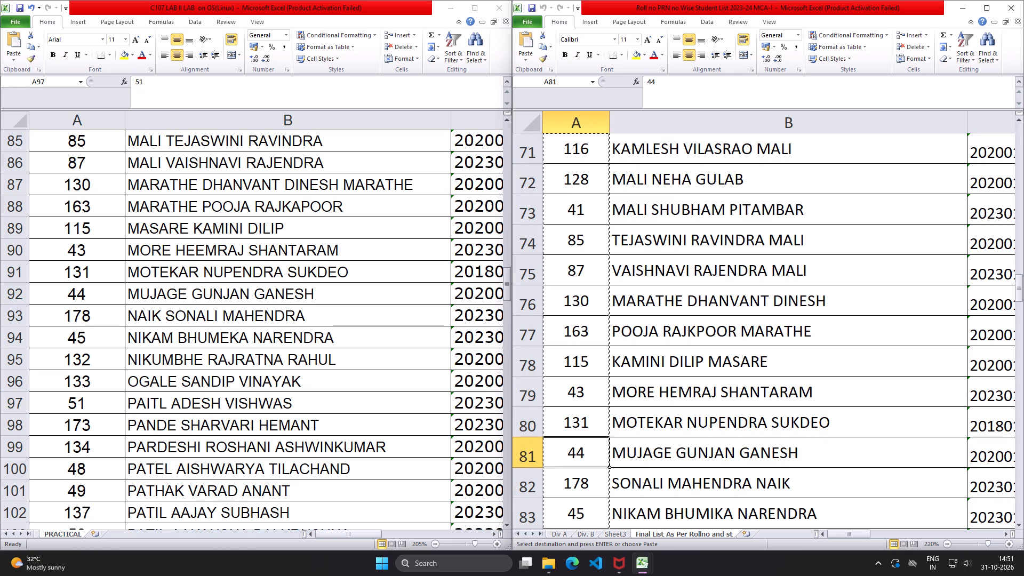
scroll(638, 459, down, 3)
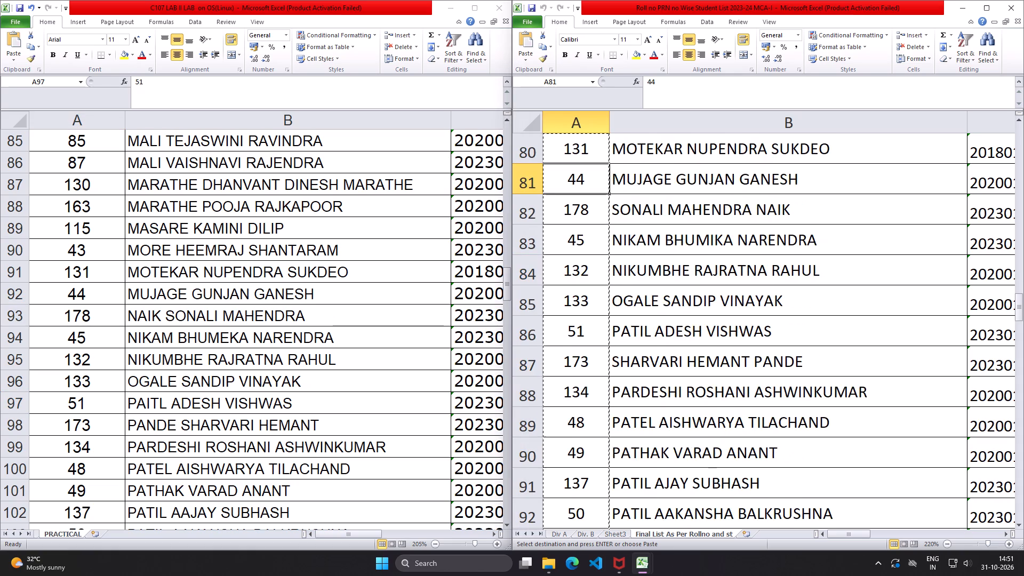
scroll(638, 459, up, 1)
click(600, 429)
Compare rows 98 to 109 of the C107 PRACTICAL sheet with rows 87 to 98 of the final list.
scroll(651, 431, down, 4)
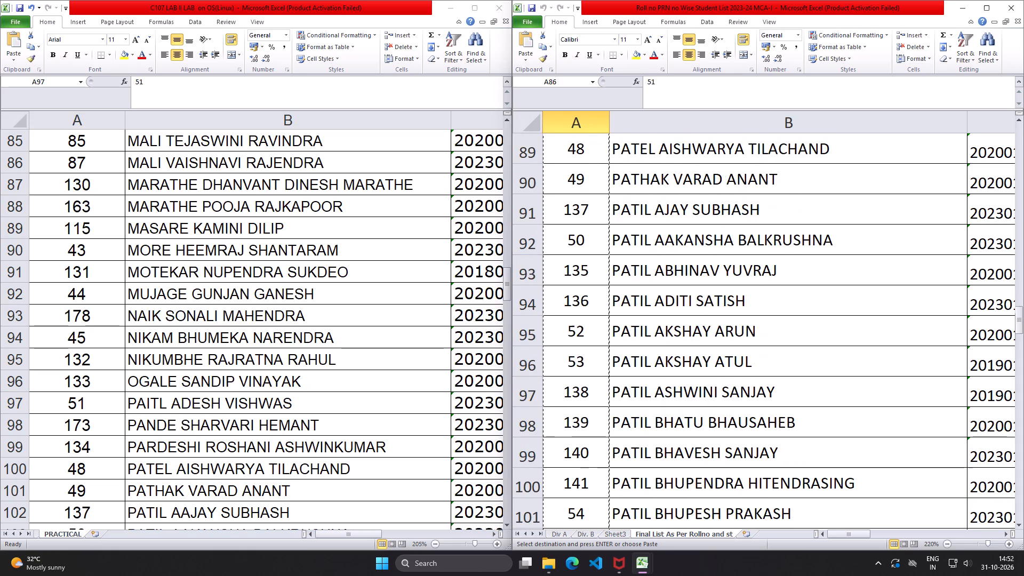
click(651, 431)
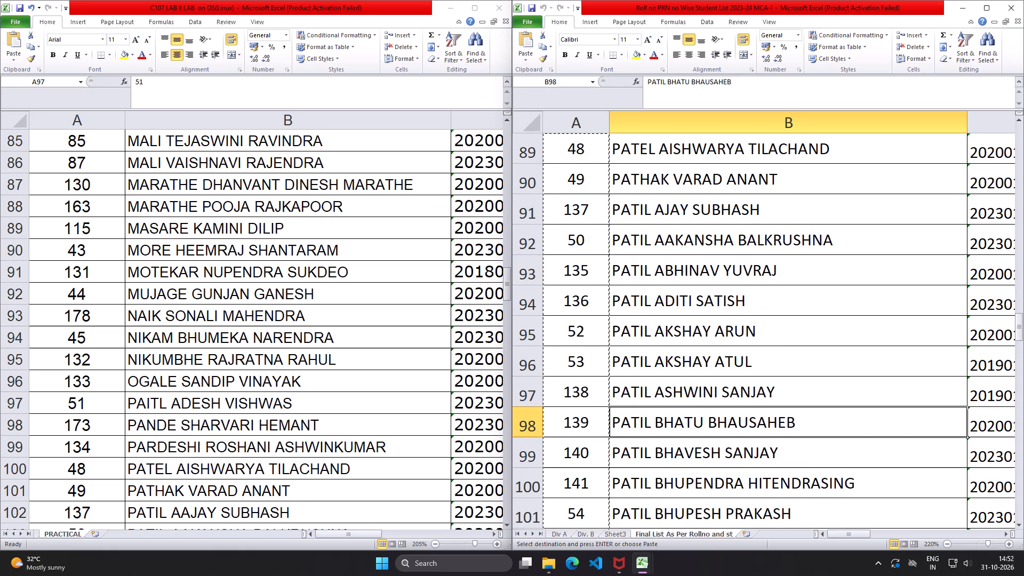
click(191, 458)
scroll(185, 458, down, 1)
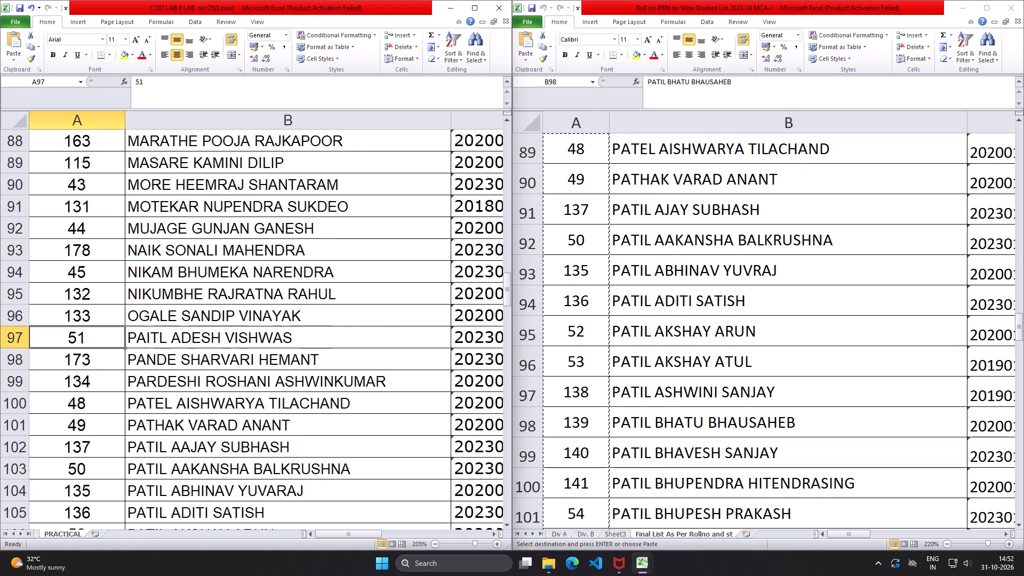
scroll(185, 458, down, 1)
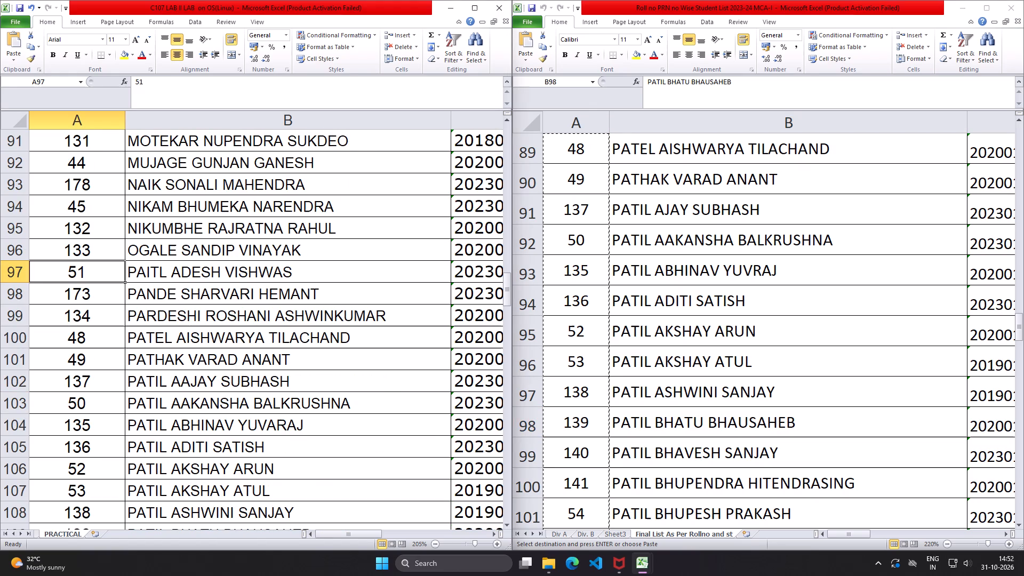
scroll(183, 458, down, 1)
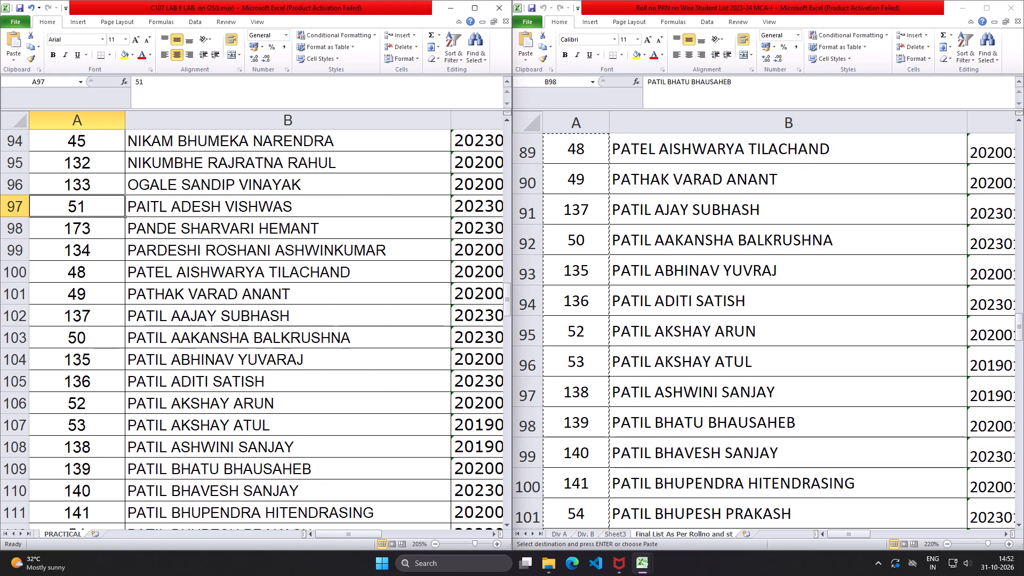
scroll(183, 458, down, 1)
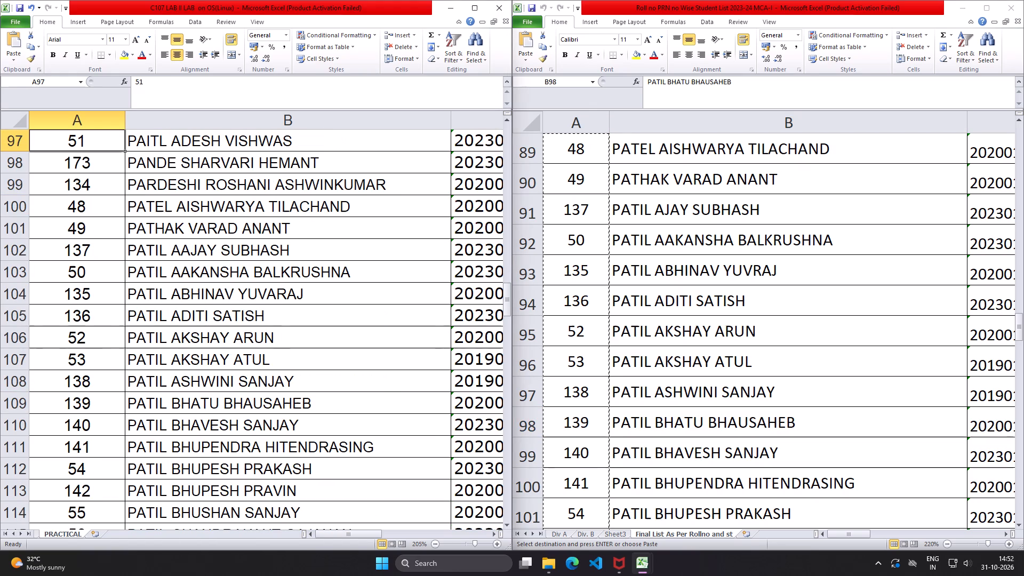
click(199, 402)
Compare rows 110 to 124 of the C107 PRACTICAL sheet with rows 99 to 113 of the final list.
scroll(199, 402, down, 5)
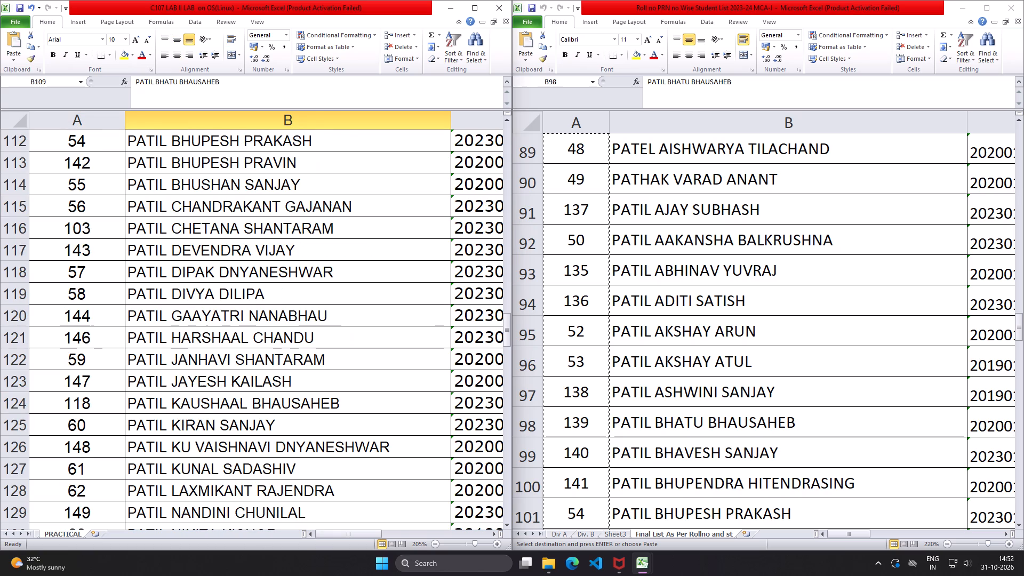
click(202, 404)
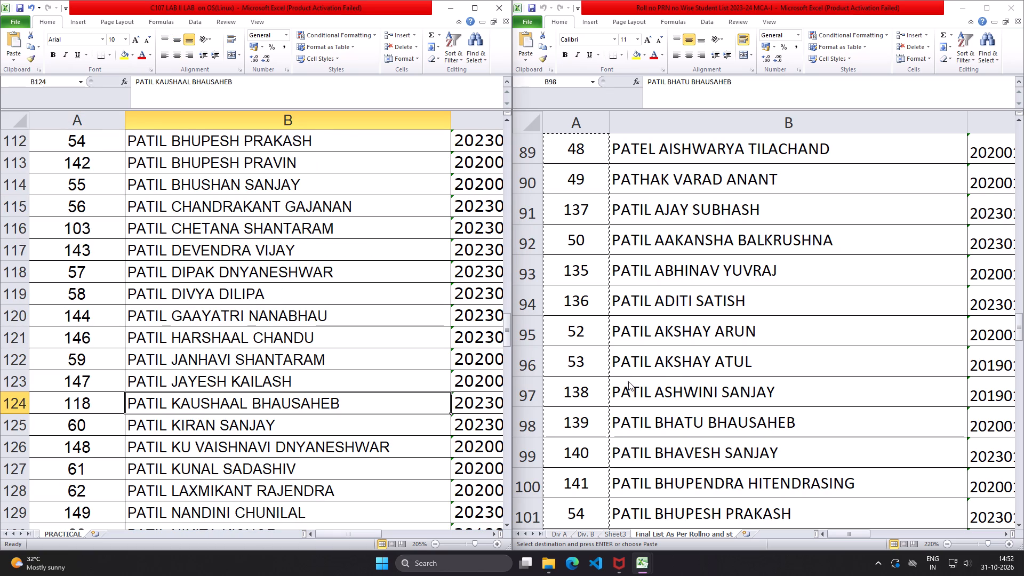
click(661, 411)
scroll(661, 411, down, 7)
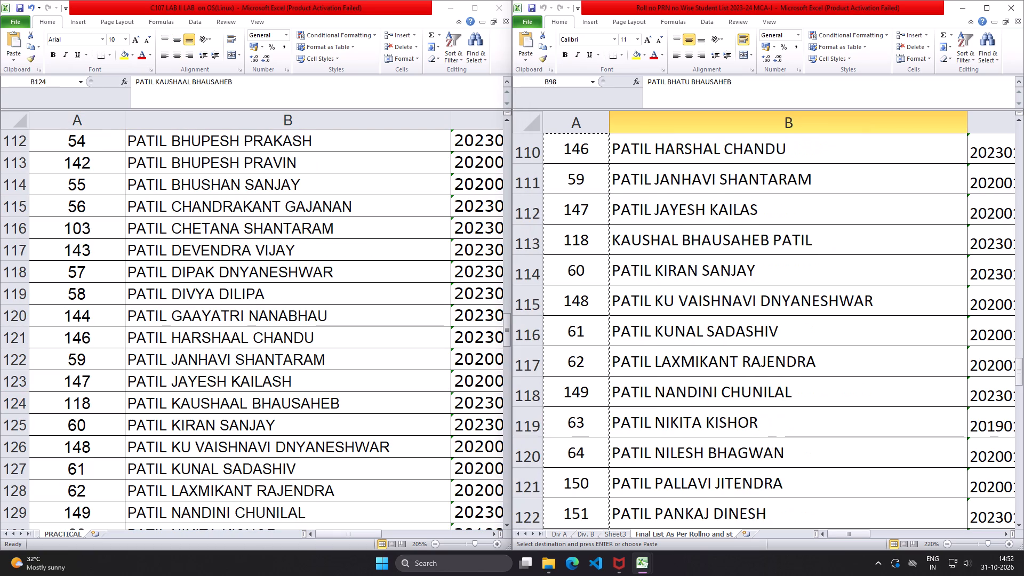
click(670, 249)
Compare rows 125 to 138 of the C107 PRACTICAL sheet with rows 114 to 127 of the final list.
scroll(650, 406, down, 3)
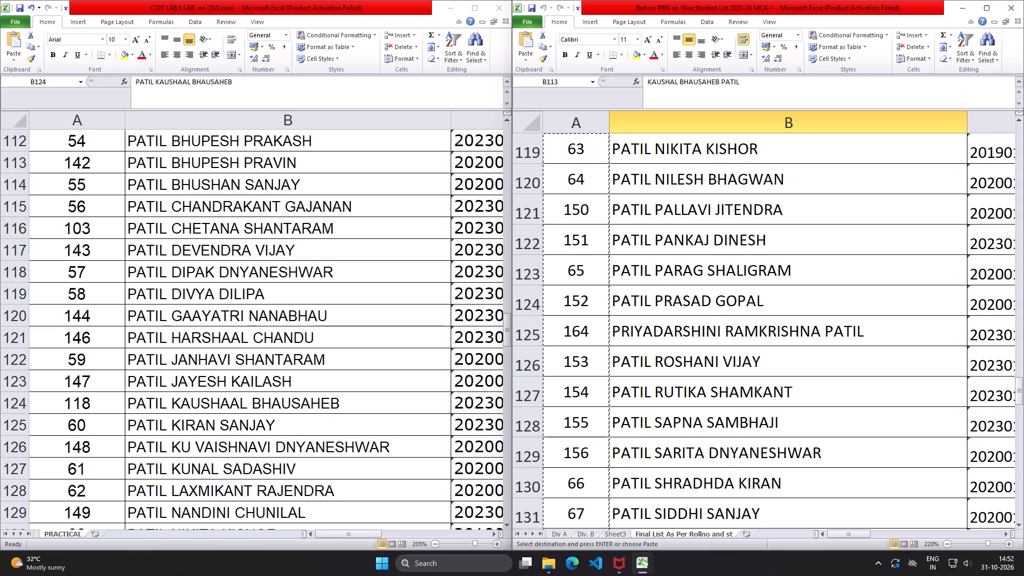
click(650, 406)
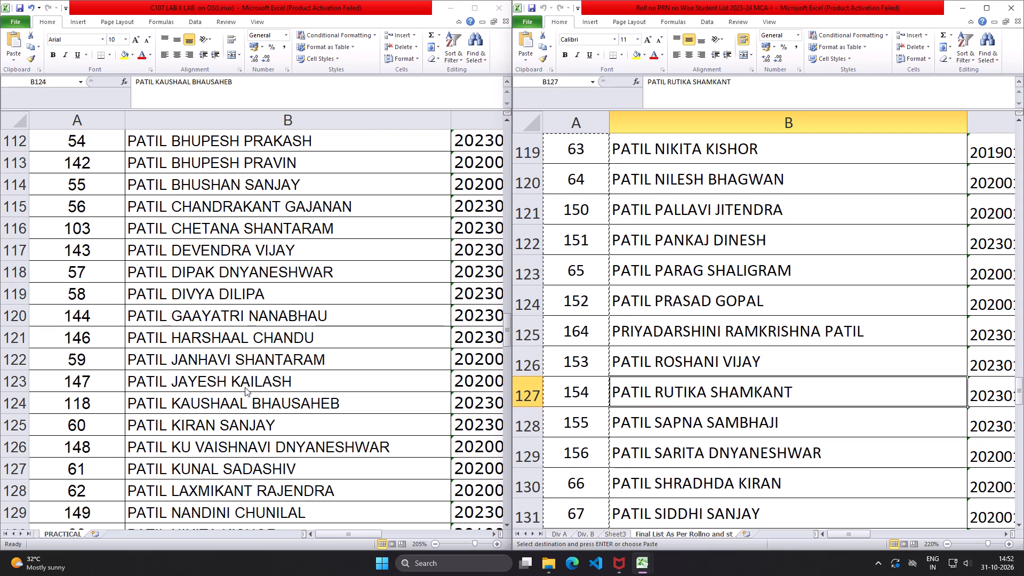
click(75, 445)
scroll(80, 444, down, 2)
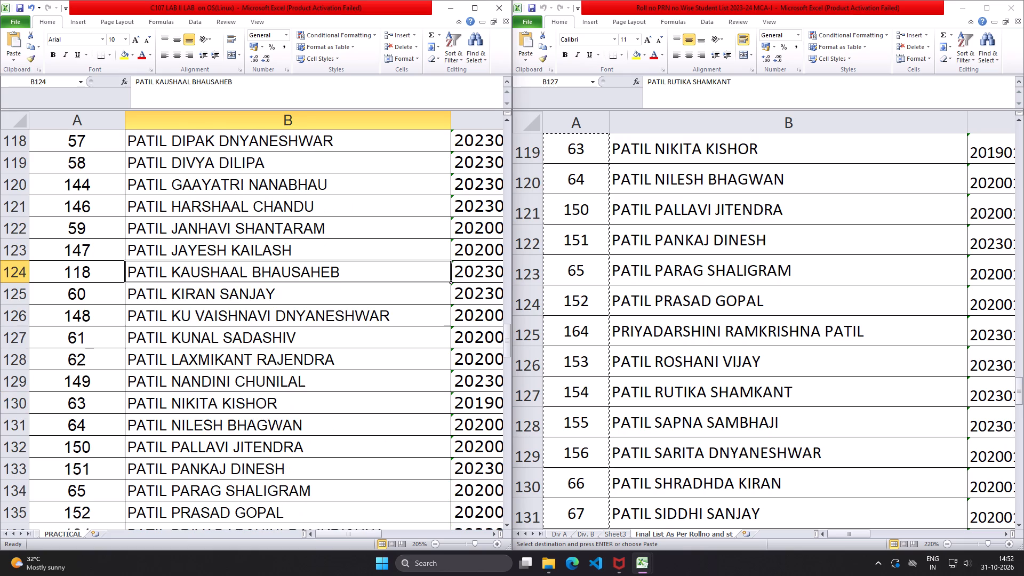
scroll(81, 445, down, 1)
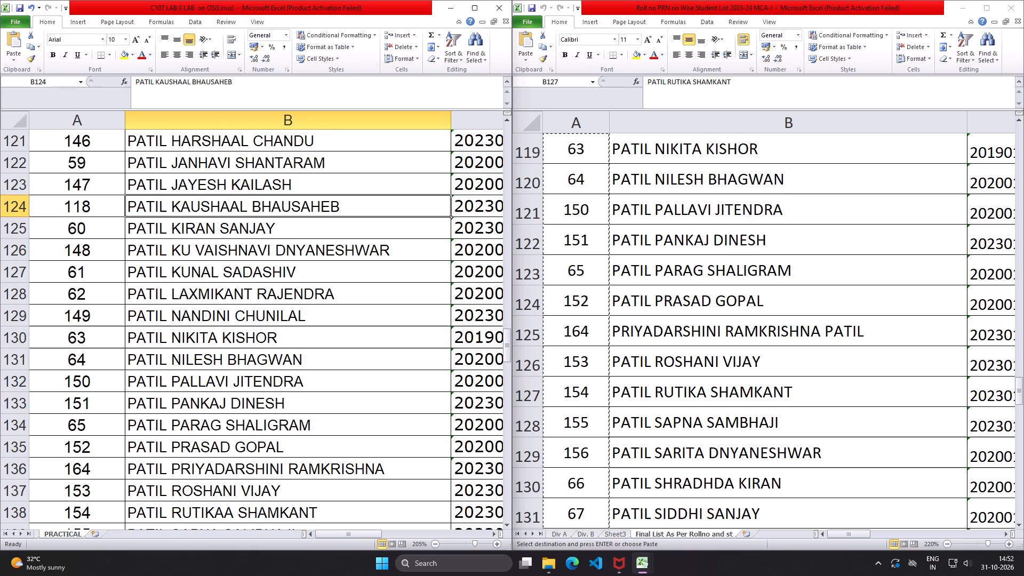
click(106, 518)
Find roll number 183 in the final list and compare rows 139 to 149 of the C107 PRACTICAL sheet with rows 128 to 138.
scroll(150, 430, down, 5)
click(151, 430)
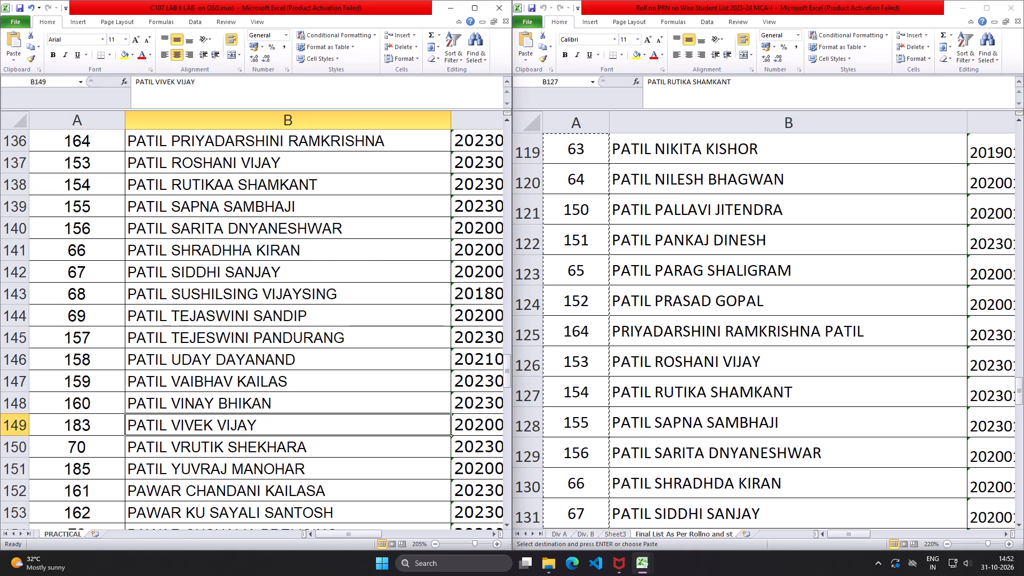
click(593, 436)
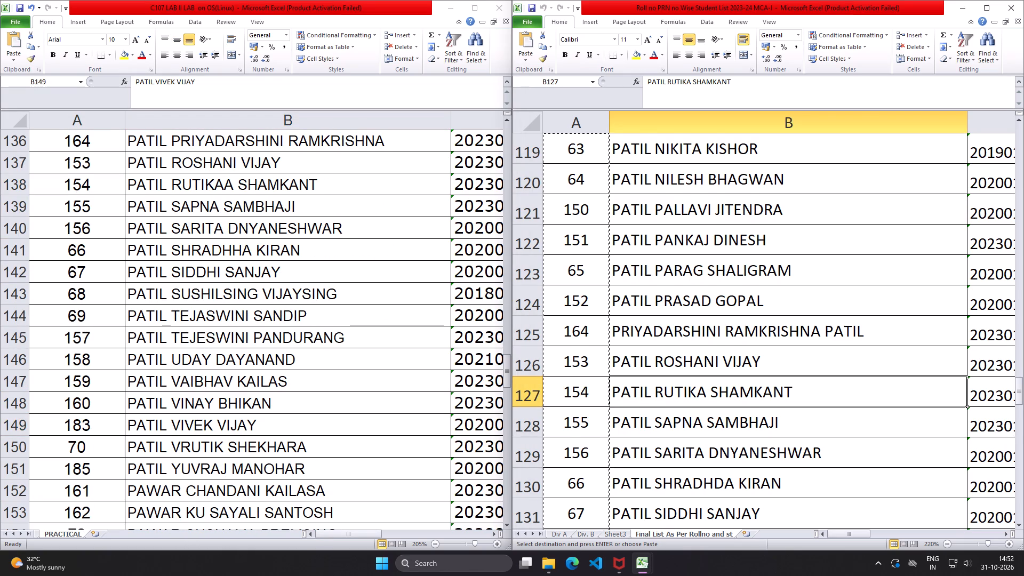
scroll(639, 437, down, 8)
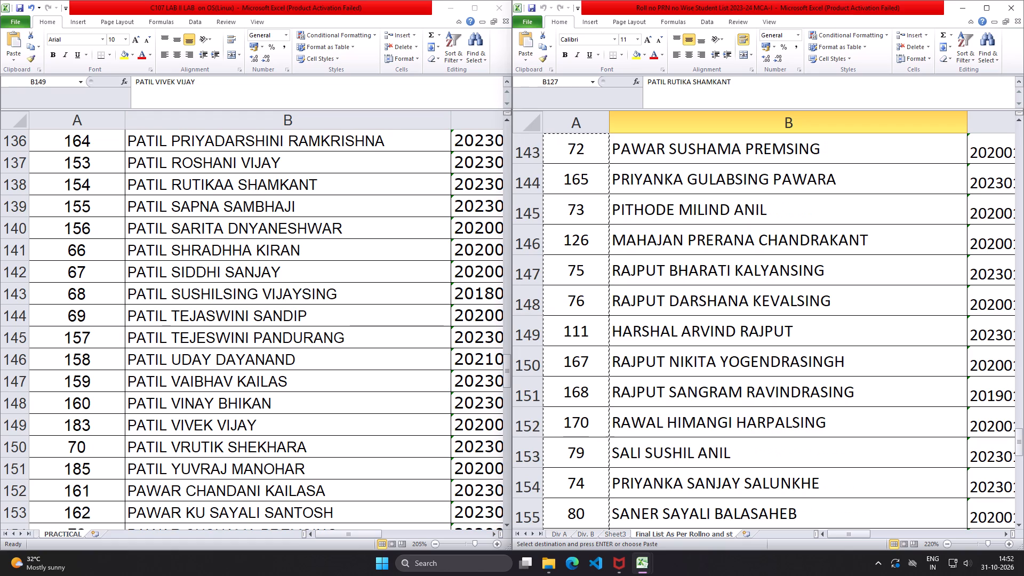
click(603, 348)
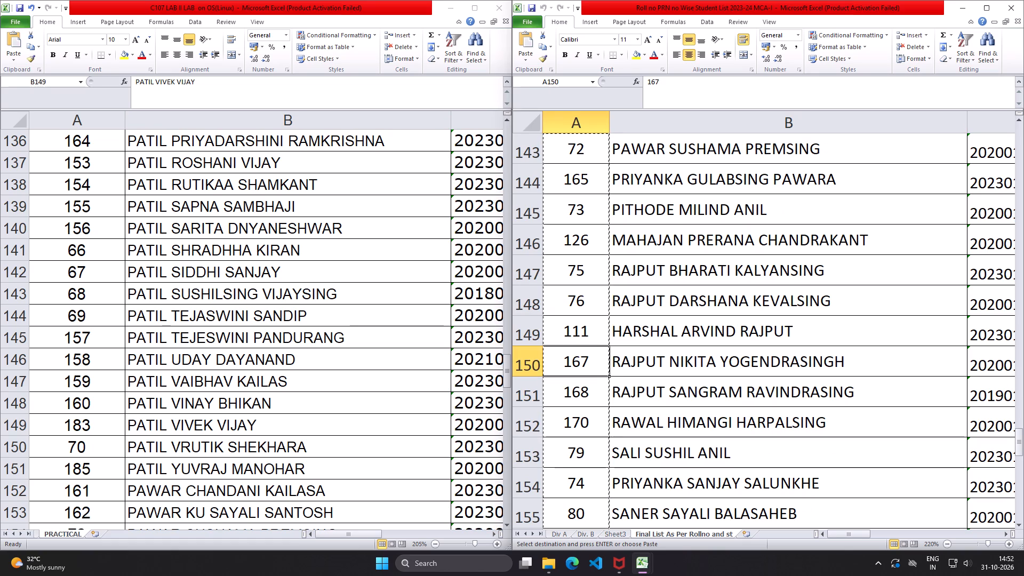
key(ctrl+f)
key(1)
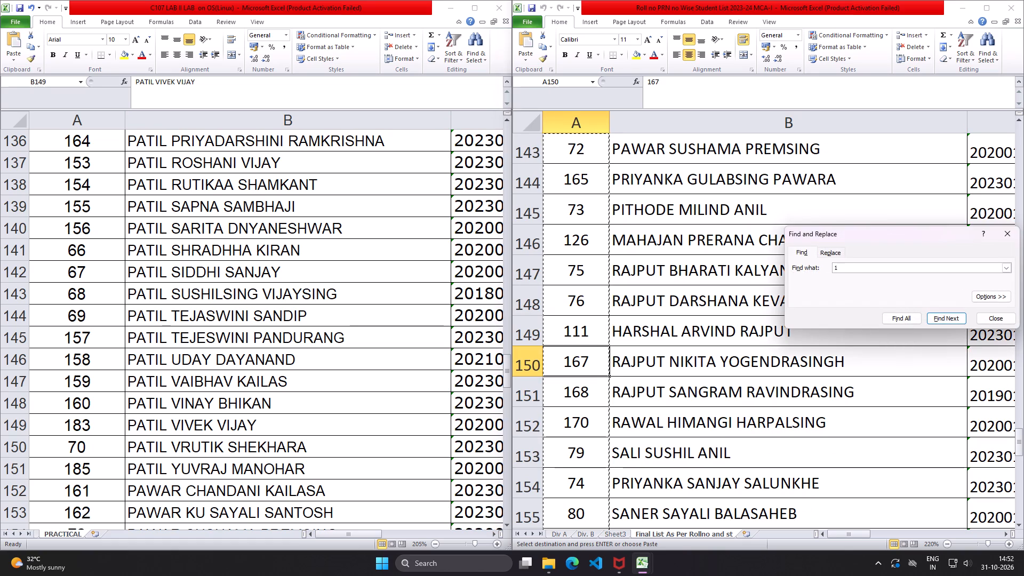
text(83)
key(Return)
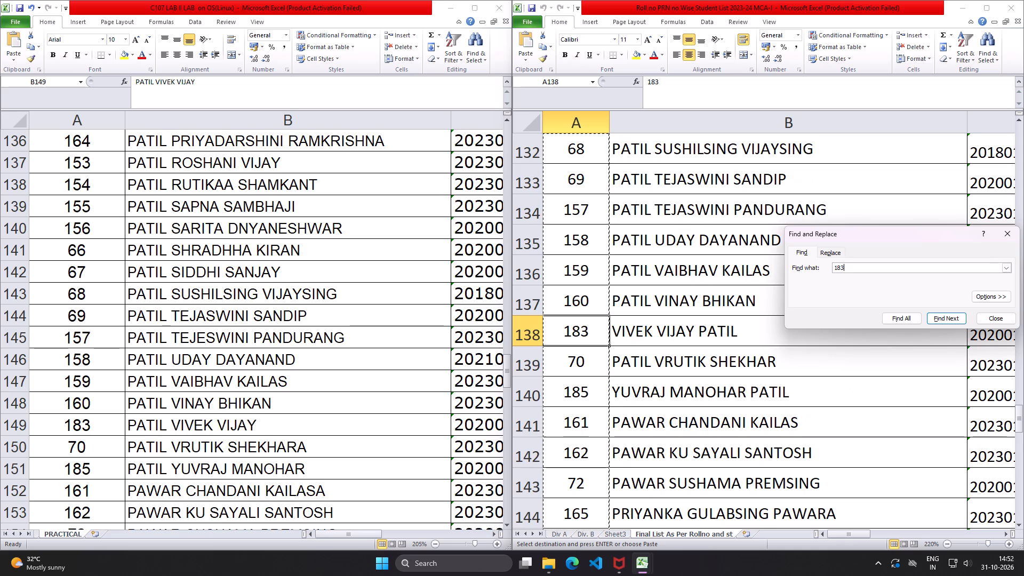
key(space)
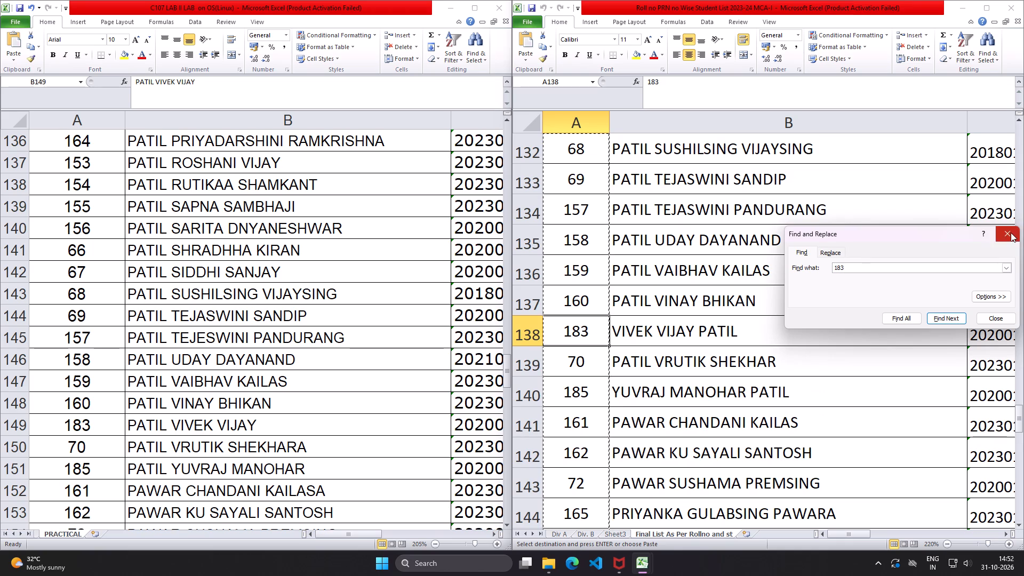
click(1011, 233)
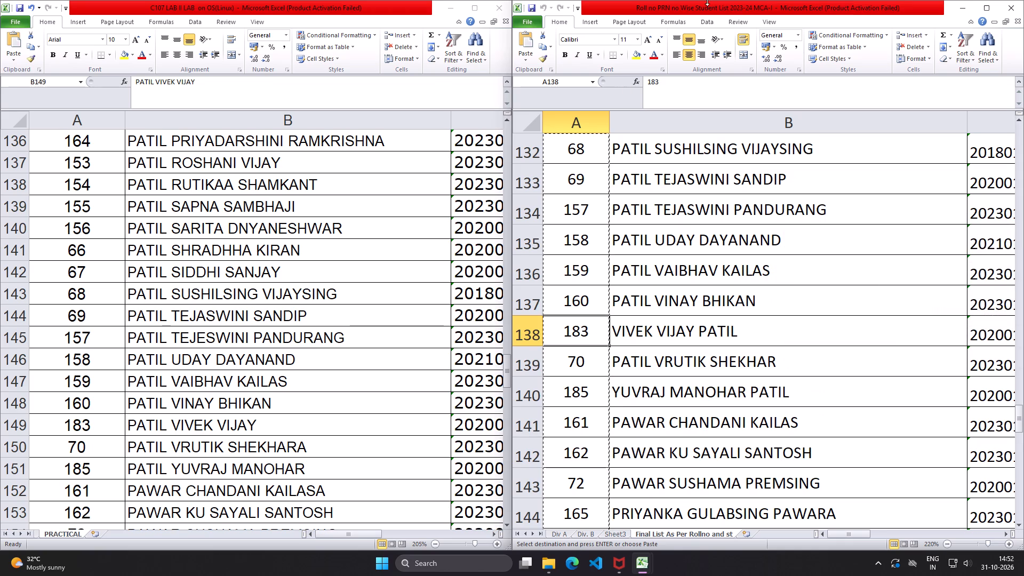
Find roll number 172 in the final list and compare row 169 of the C107 PRACTICAL sheet with its entry there.
click(170, 351)
scroll(170, 351, down, 8)
click(170, 351)
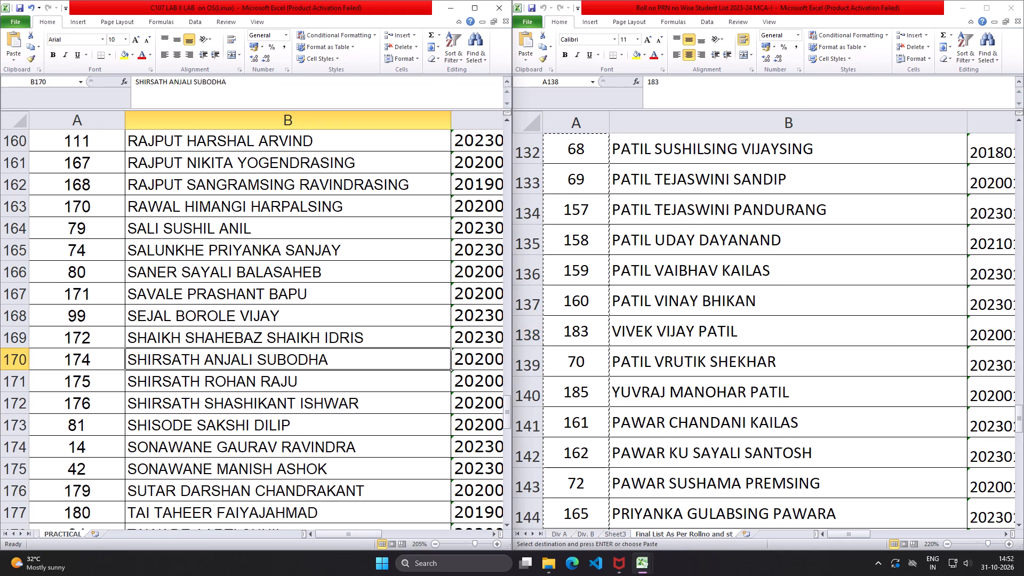
click(221, 330)
click(603, 414)
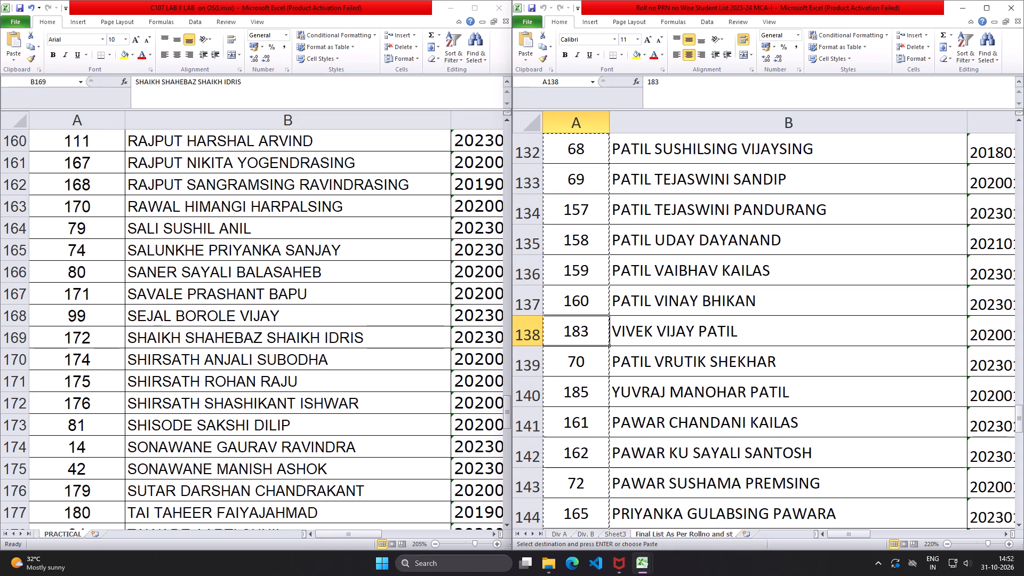
key(ctrl+f)
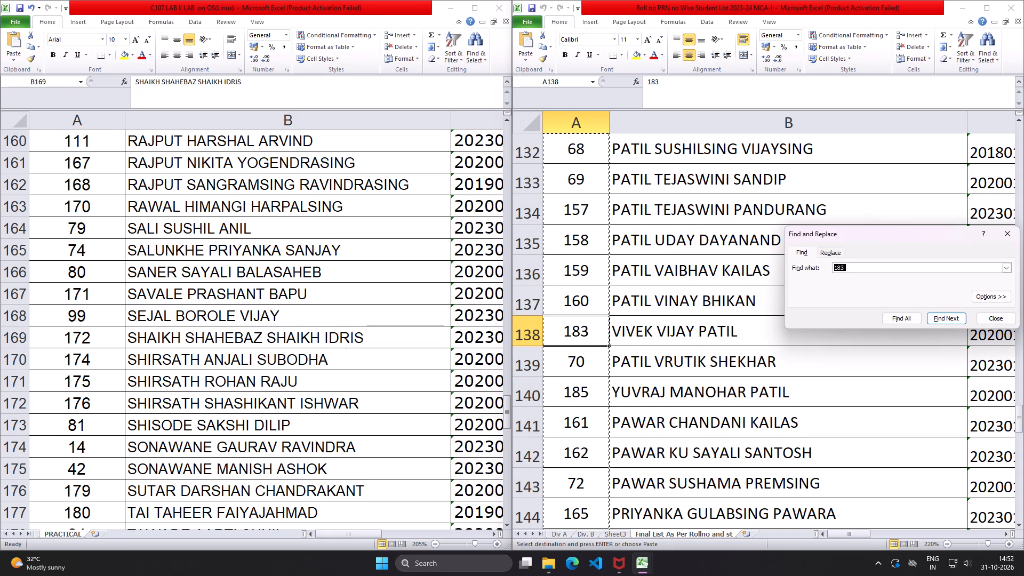
text(172)
key(Return)
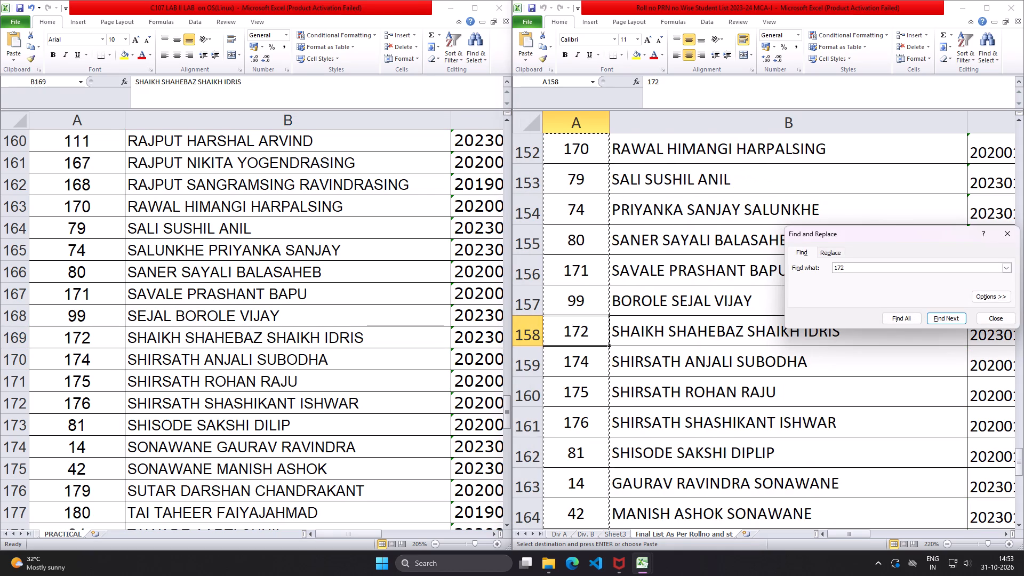
key(Return)
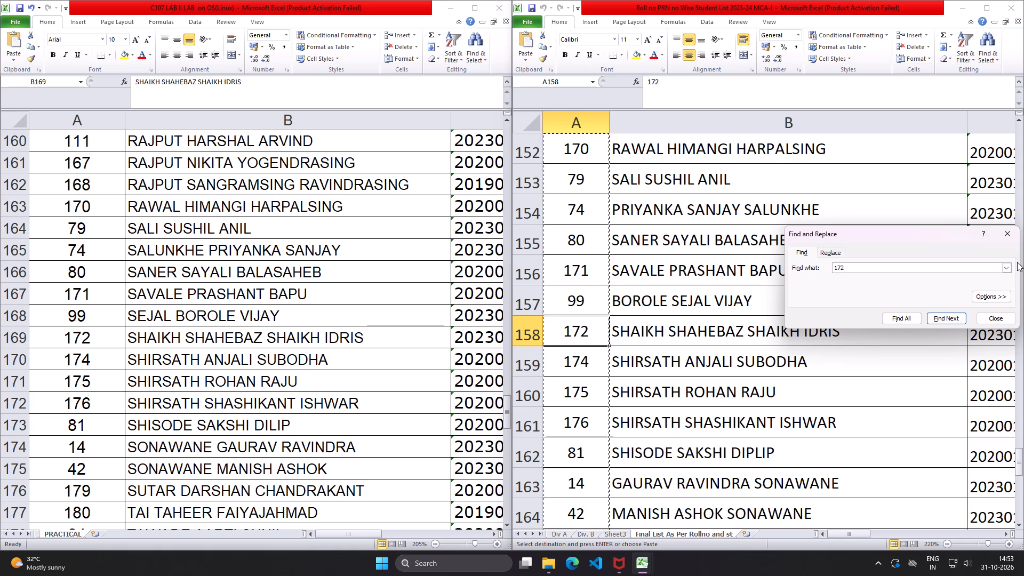
click(1010, 232)
Find roll number 82 in the C107 PRACTICAL sheet and compare rows 170 to 184 with rows 159 to 173 of the final list.
scroll(585, 426, down, 2)
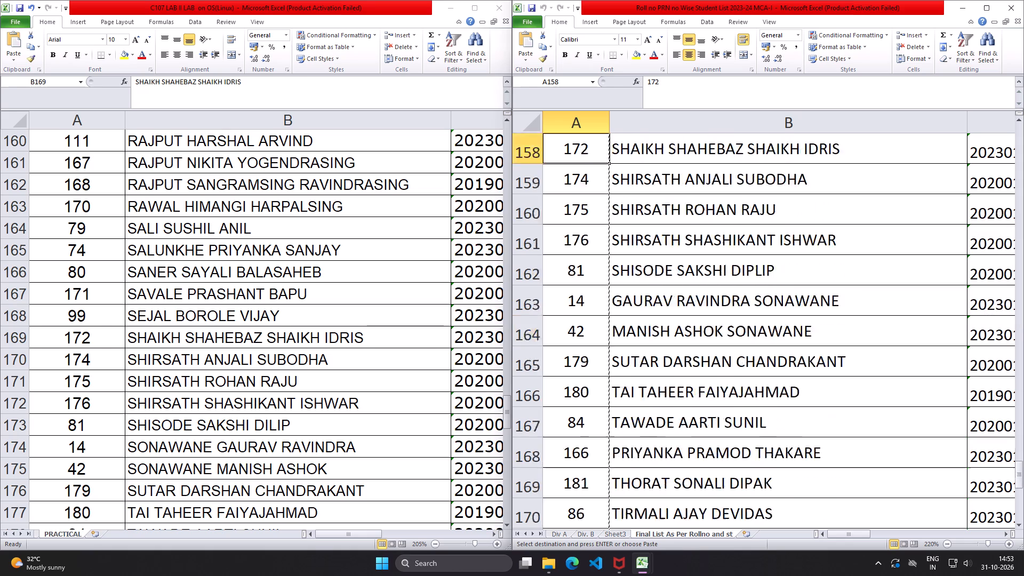
scroll(585, 426, down, 2)
click(585, 426)
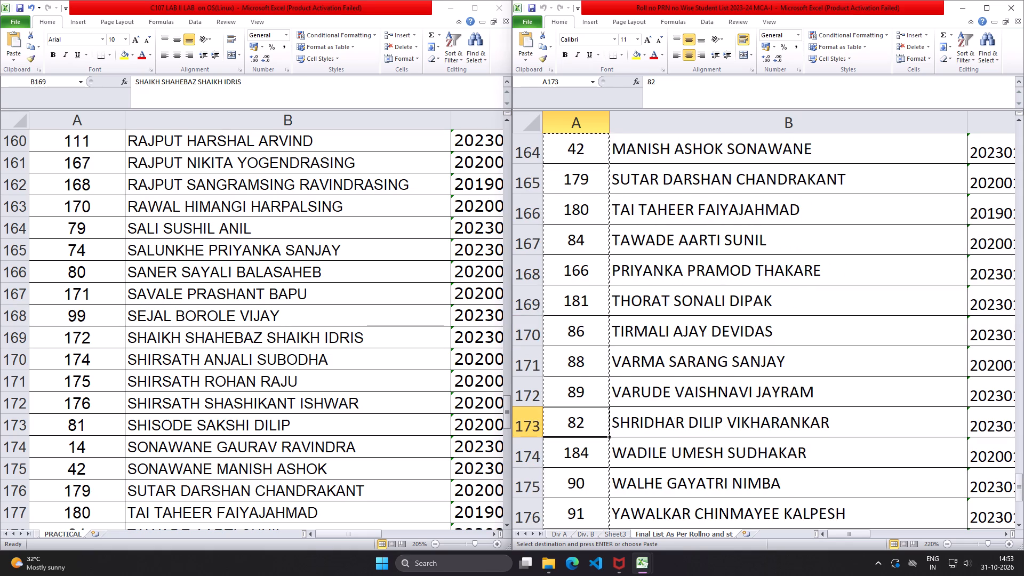
click(229, 427)
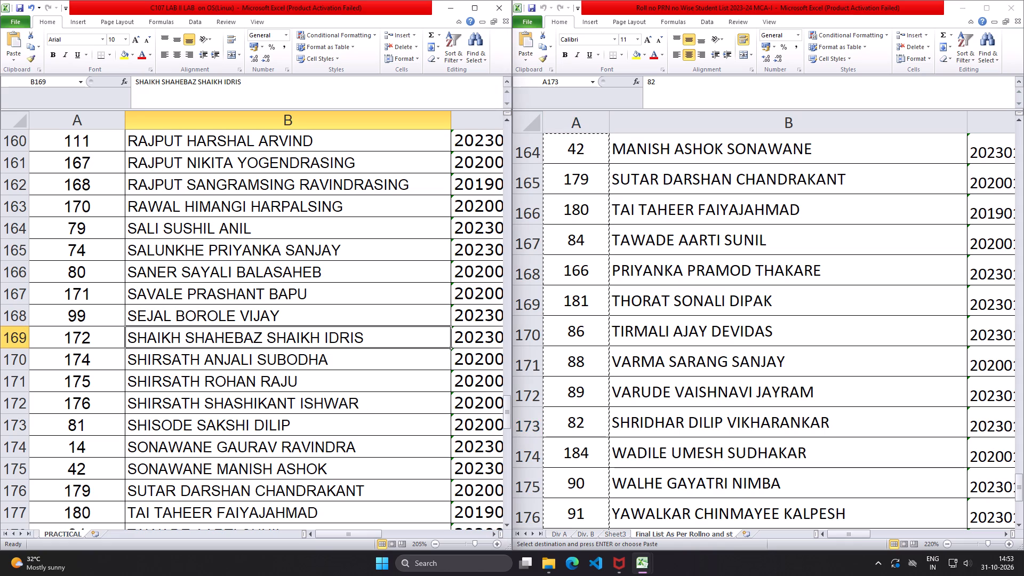
key(ctrl+f)
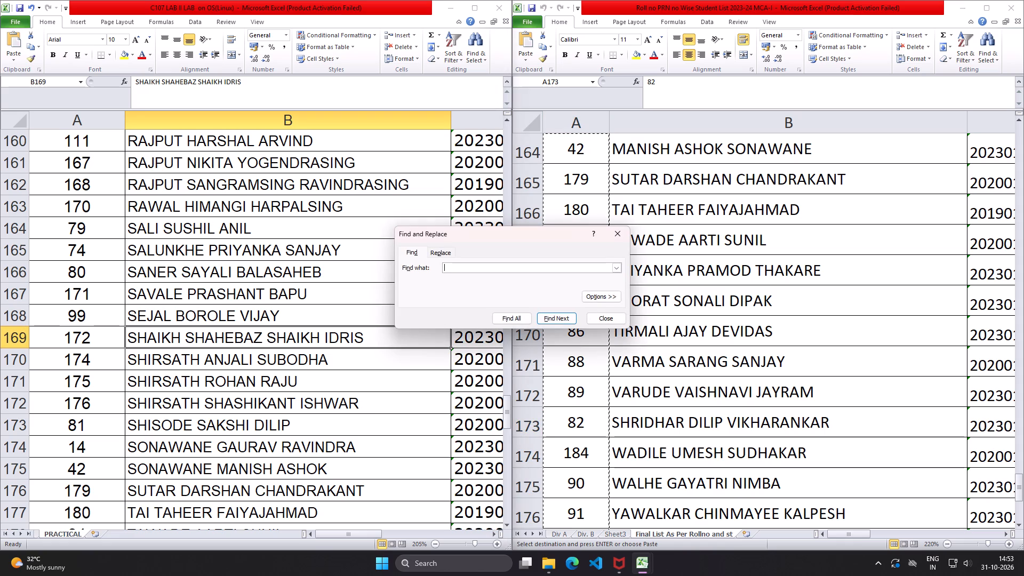
text(82)
key(Return)
key(Return)
key(Return)
key(Return)
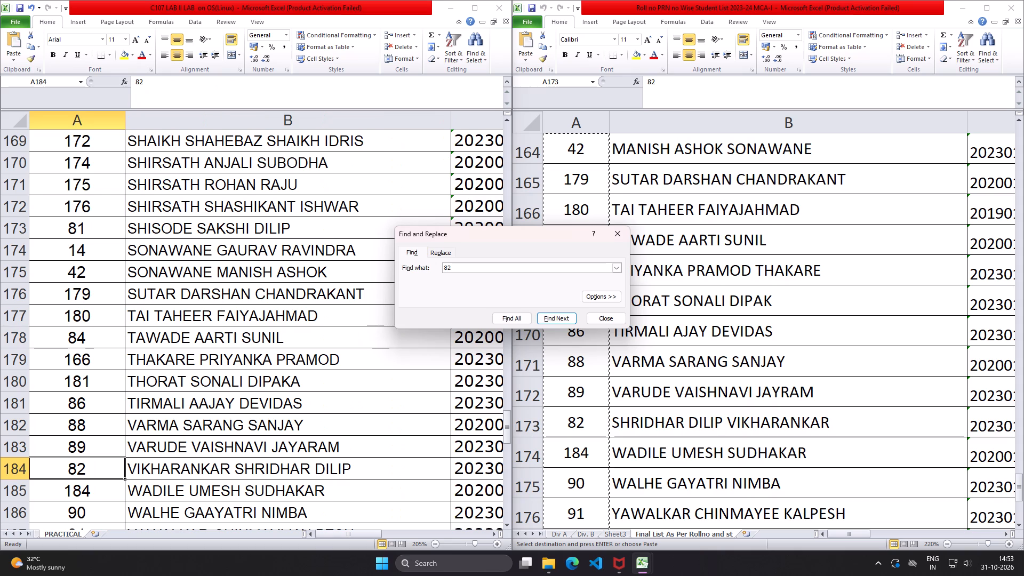
click(612, 236)
Compare rows 185 to 190 of the C107 PRACTICAL sheet with rows 174 to 179 of the final list.
scroll(683, 359, down, 4)
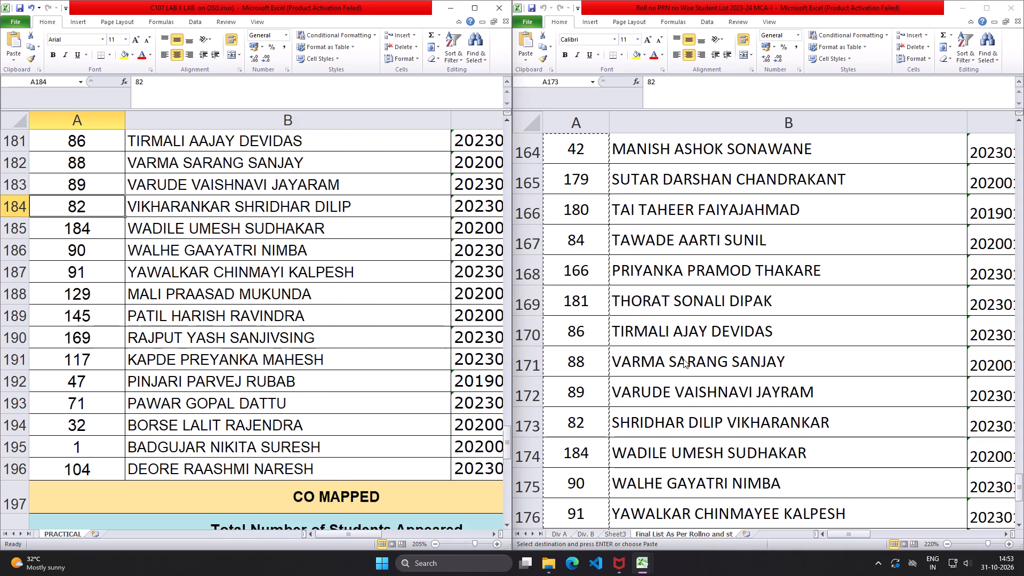
click(158, 330)
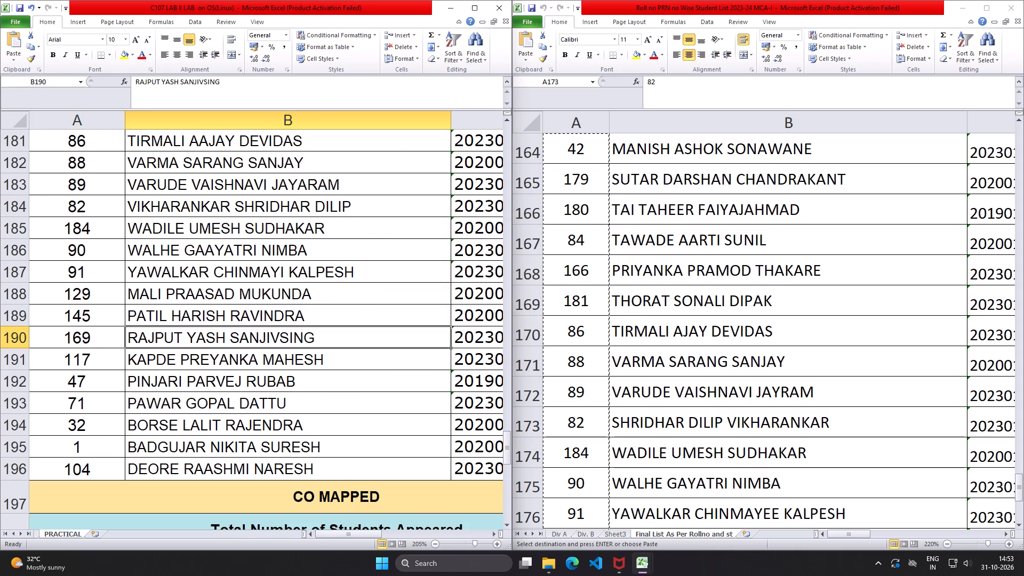
click(638, 404)
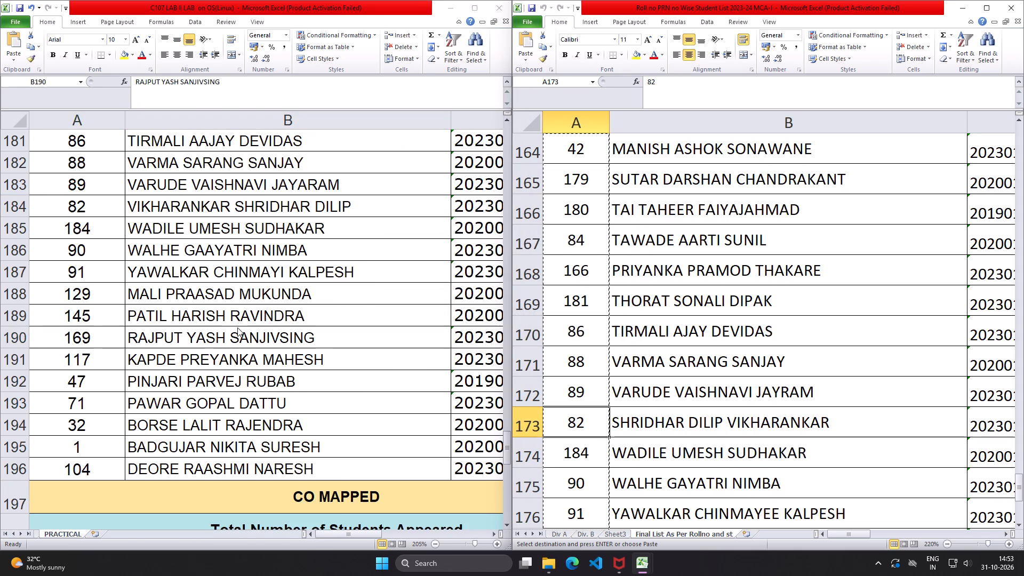
click(189, 341)
click(604, 385)
scroll(608, 386, down, 6)
scroll(611, 388, up, 3)
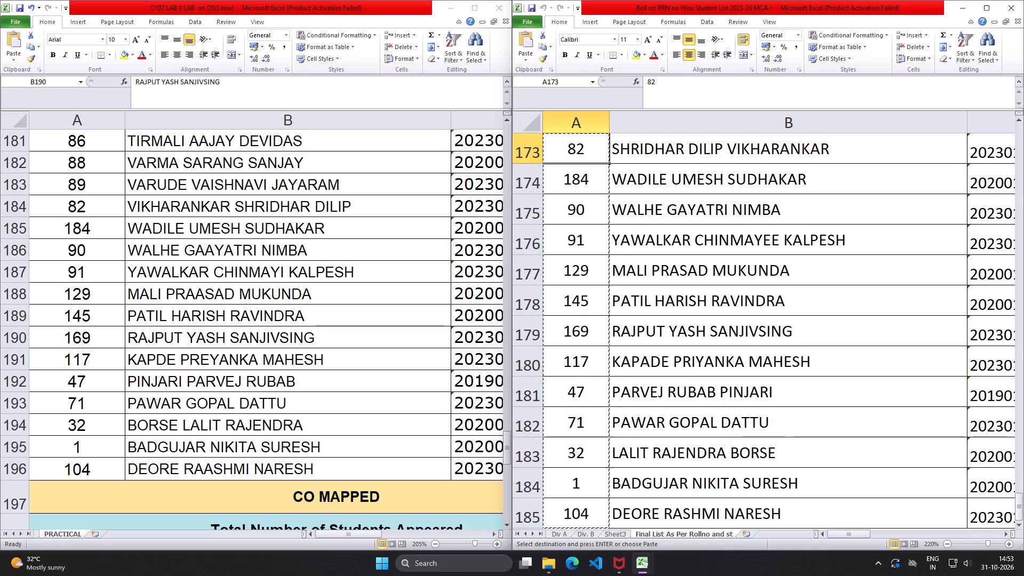
click(659, 336)
Compare rows 191 to 196 of the C107 PRACTICAL sheet with rows 180 to 185, the end of the final list.
click(646, 396)
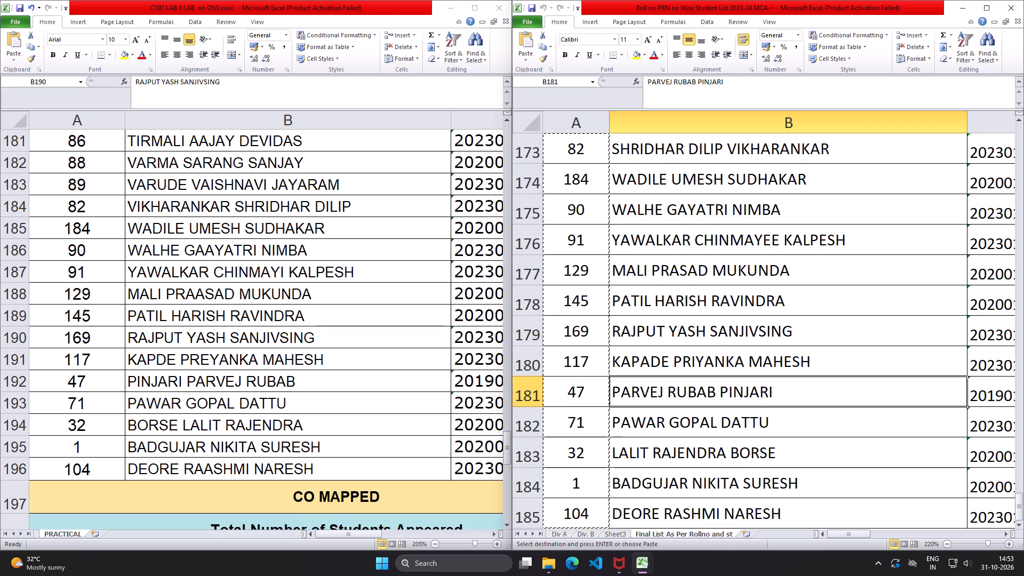
click(150, 381)
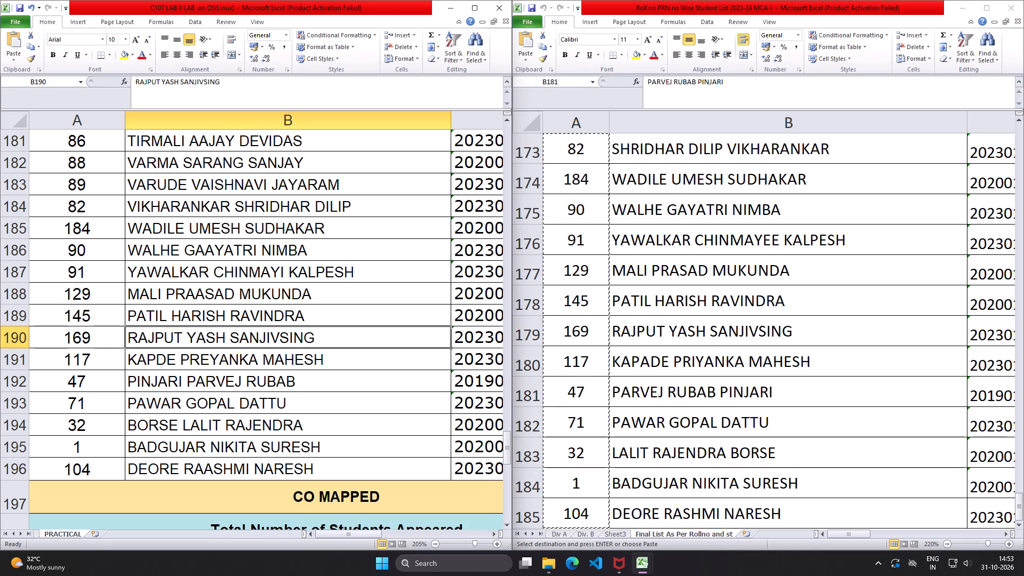
click(156, 391)
click(156, 428)
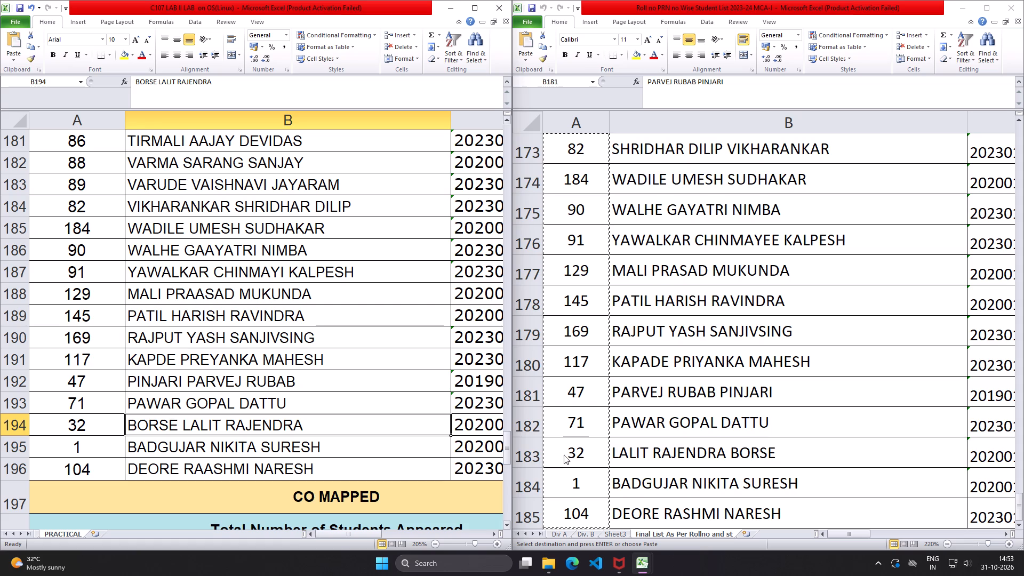
click(572, 454)
click(607, 455)
click(663, 460)
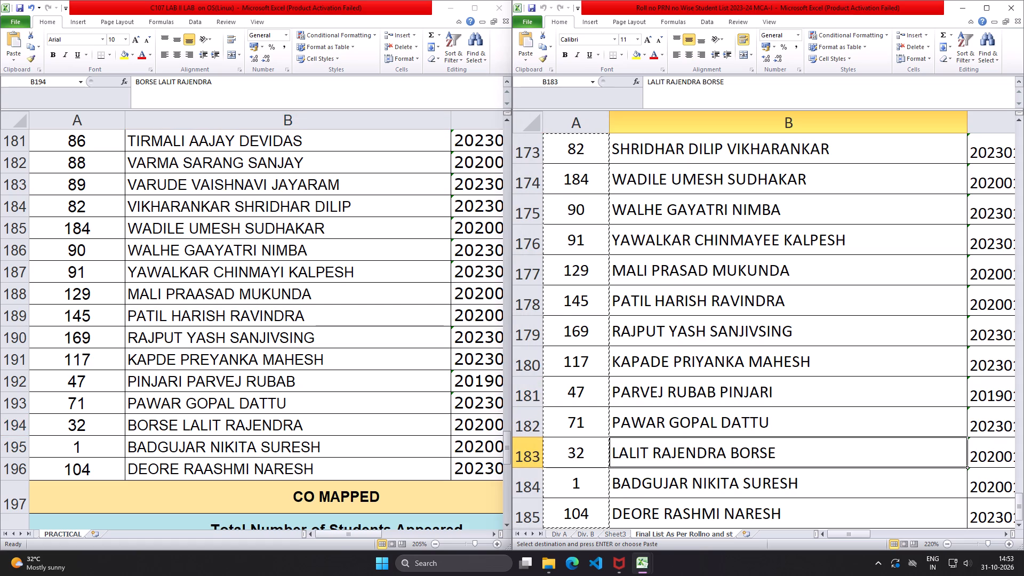
scroll(668, 475, down, 4)
scroll(668, 475, up, 3)
Save the C107 LAB II workbook.
click(207, 381)
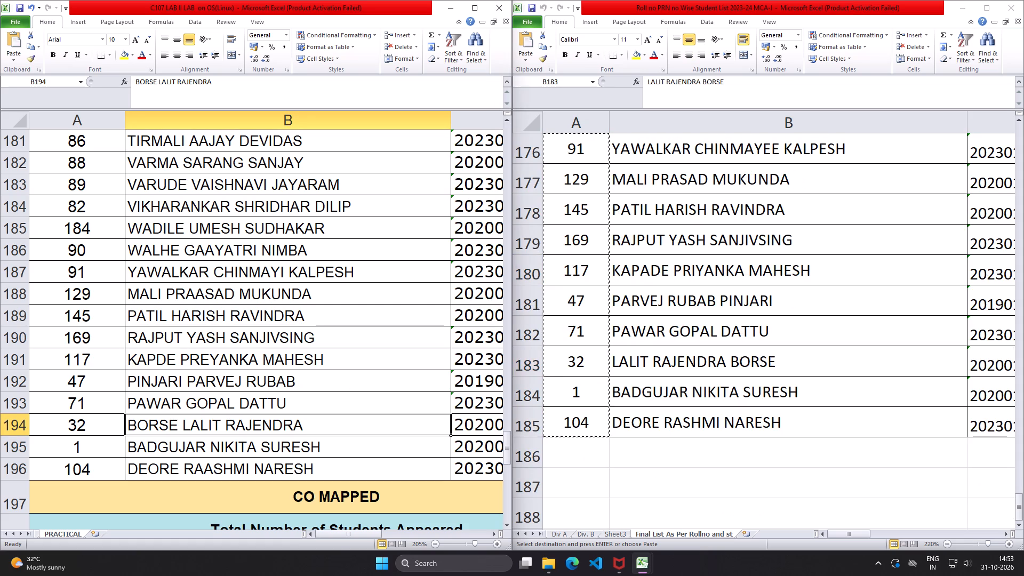
key(ctrl+s)
key(ctrl+s)
key(ctrl+s)
key(ctrl+s)
key(ctrl+s)
key(ctrl+s)
key(ctrl+s)
key(ctrl+s)
key(ctrl+s)
key(ctrl+s)
key(ctrl+s)
key(ctrl+s)
key(ctrl+s)
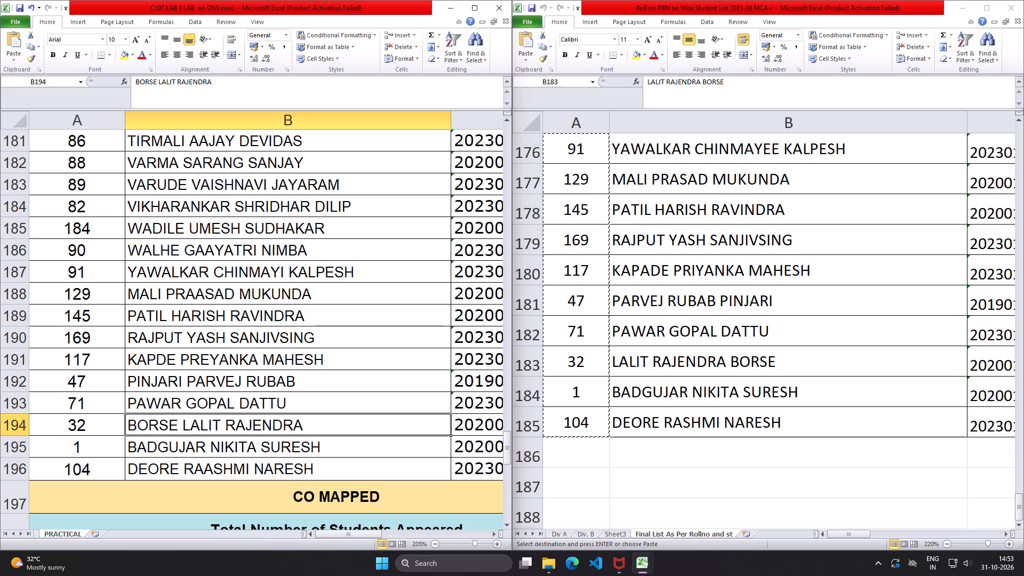
key(ctrl+s)
key(ctrl+s)
scroll(204, 387, up, 7)
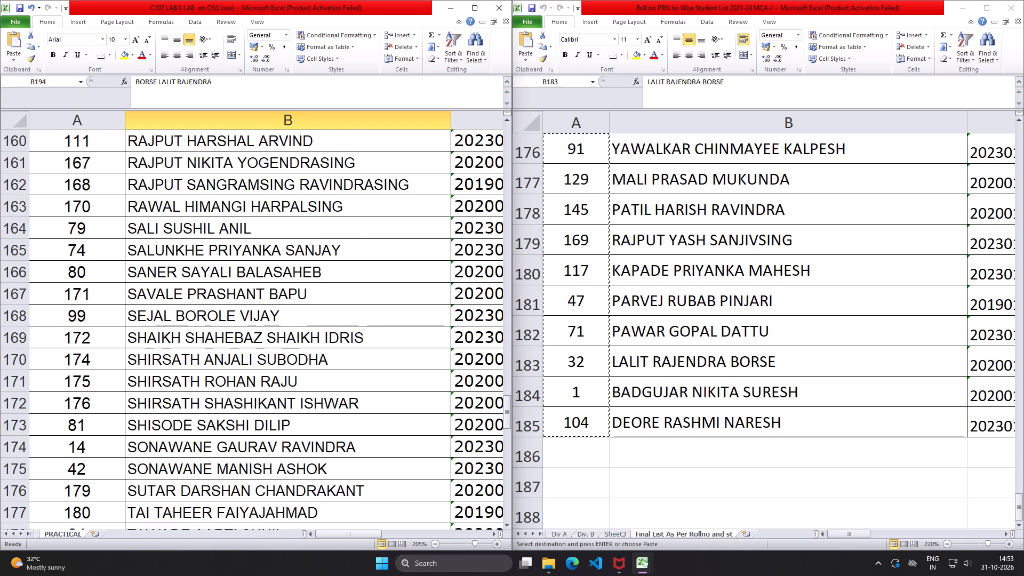
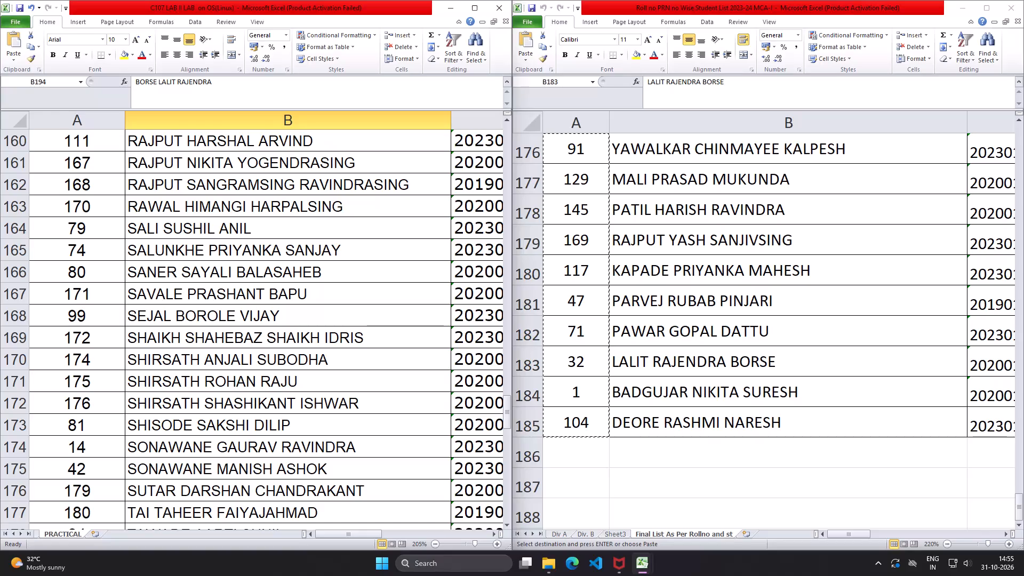
Examine the roll numbers in rows 141 to 144 of the C107 PRACTICAL sheet.
click(194, 375)
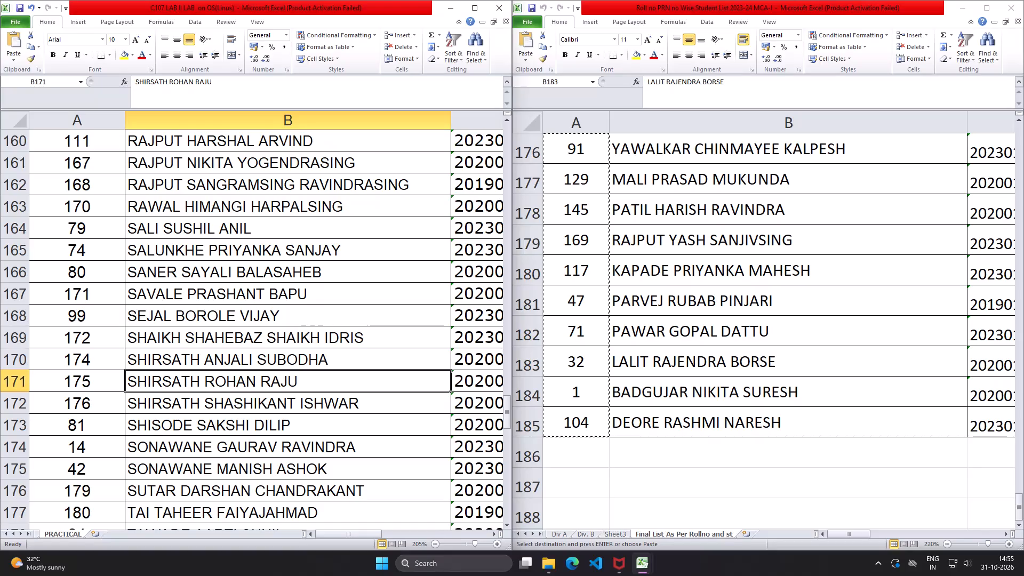
scroll(657, 360, up, 8)
click(217, 306)
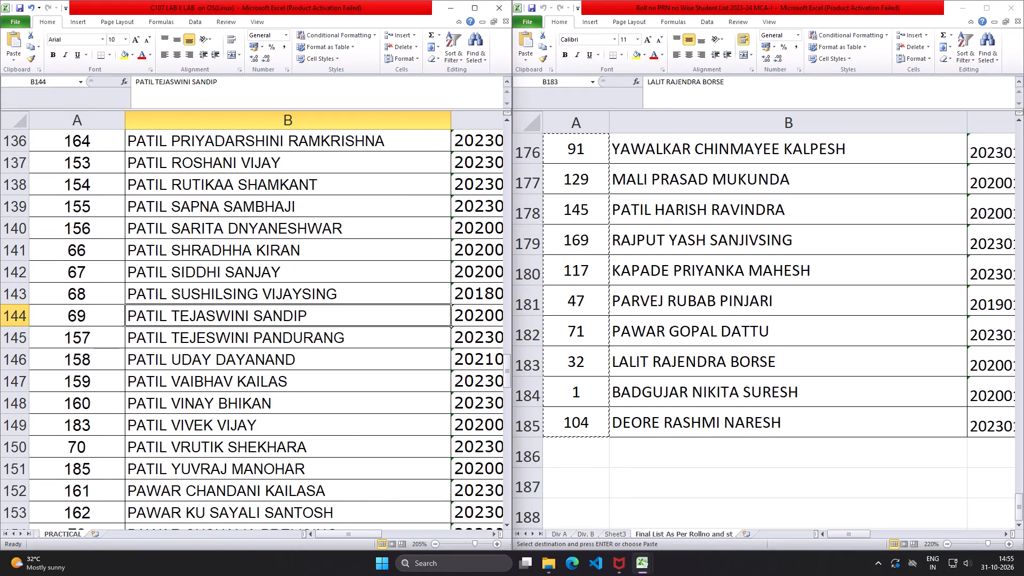
drag(107, 253, 103, 314)
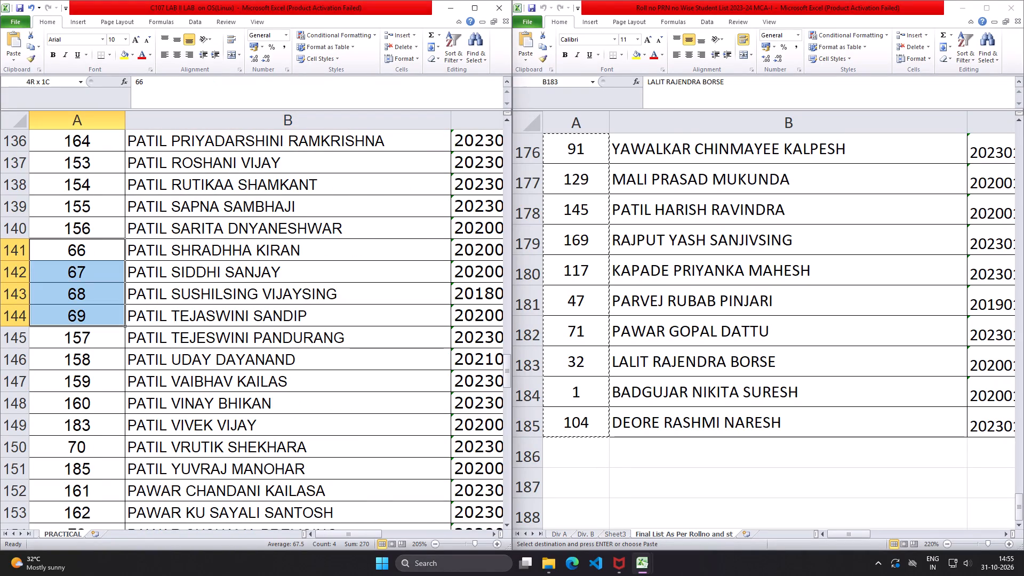
drag(103, 314, 103, 311)
click(103, 250)
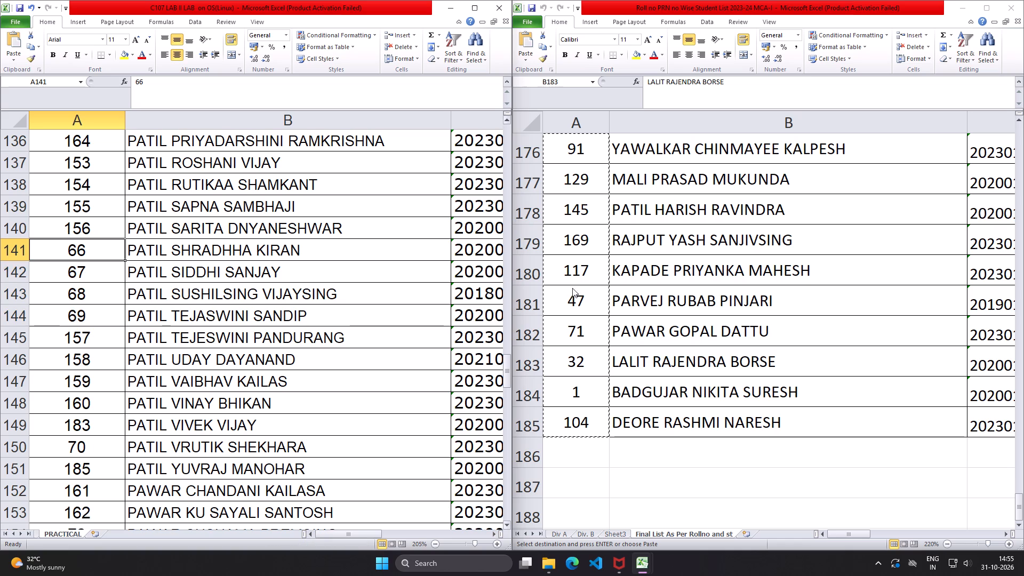
Search the final list for 66 until the student holding roll number 66 is reached.
click(601, 277)
click(601, 277)
scroll(602, 277, up, 3)
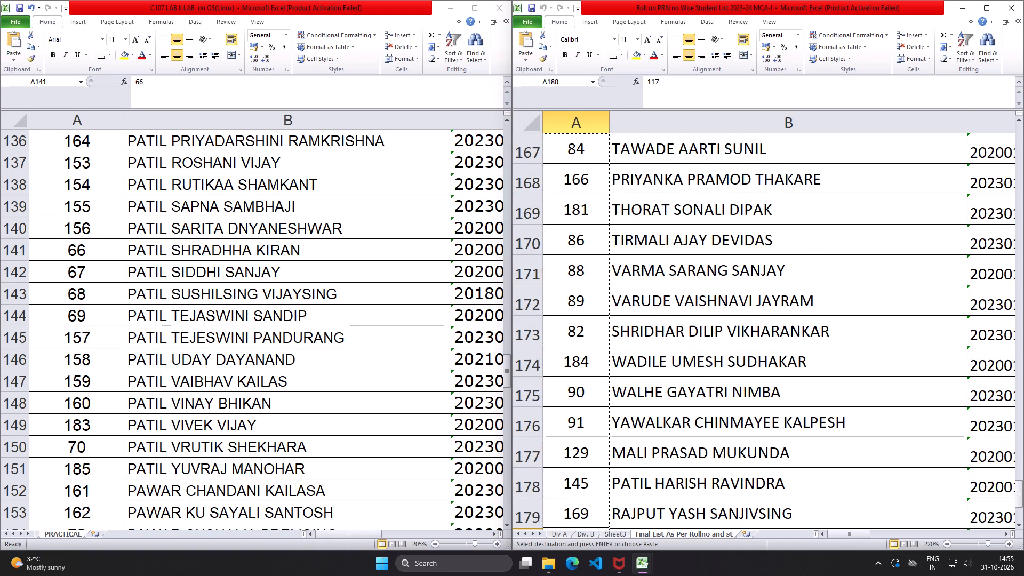
scroll(602, 277, up, 4)
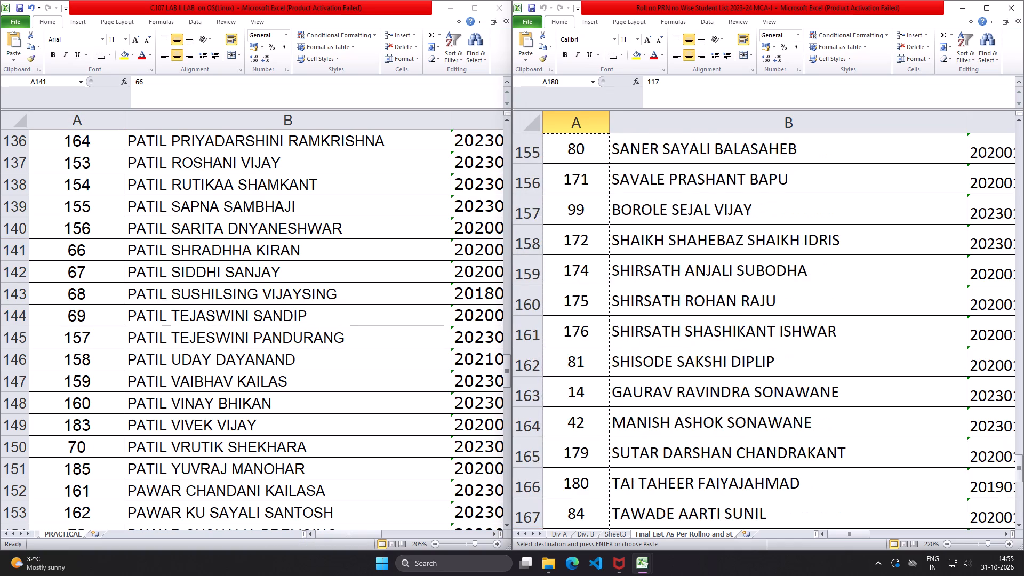
scroll(602, 277, up, 5)
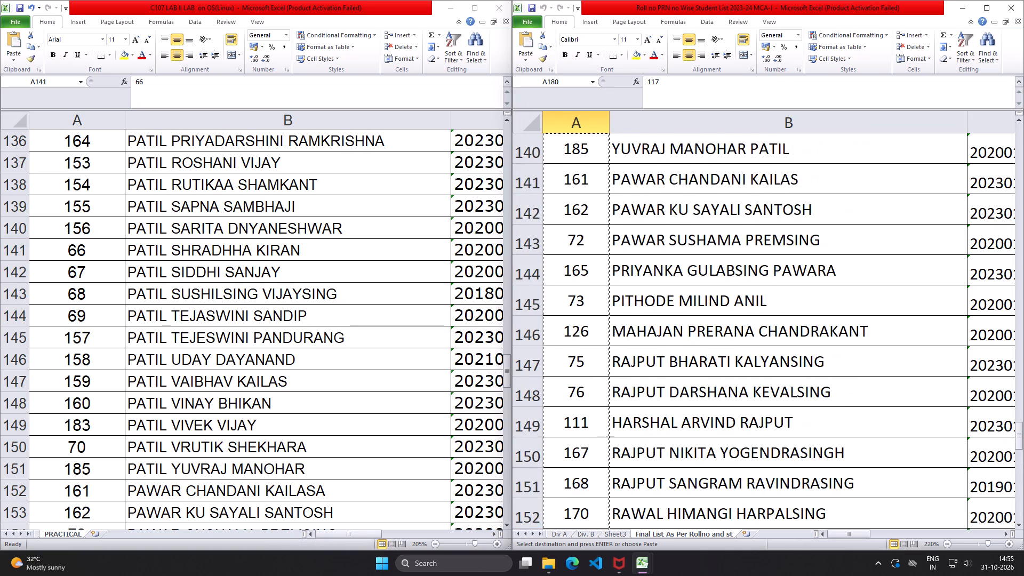
scroll(602, 277, up, 2)
click(589, 286)
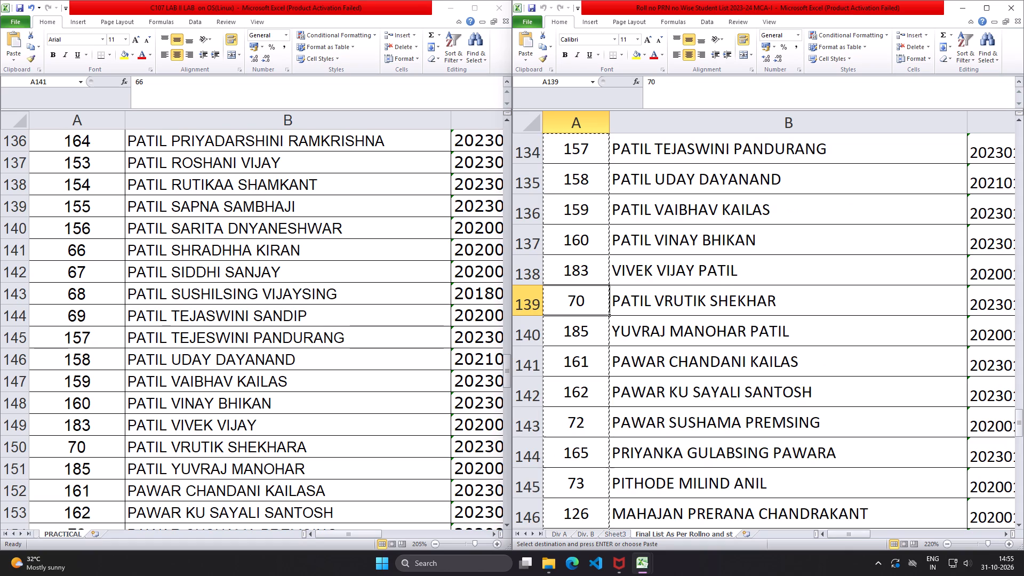
key(ctrl+f)
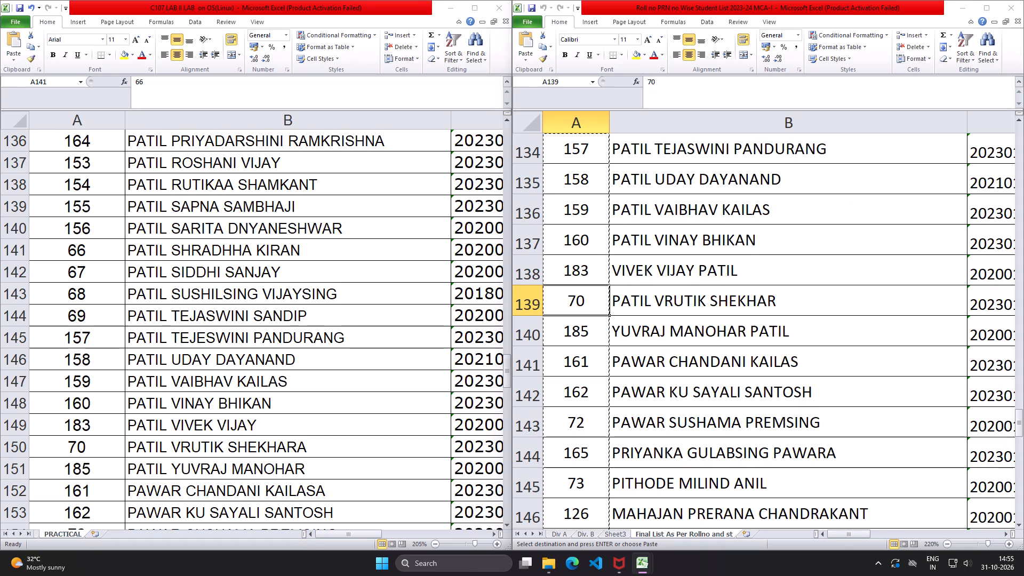
text(66)
key(Return)
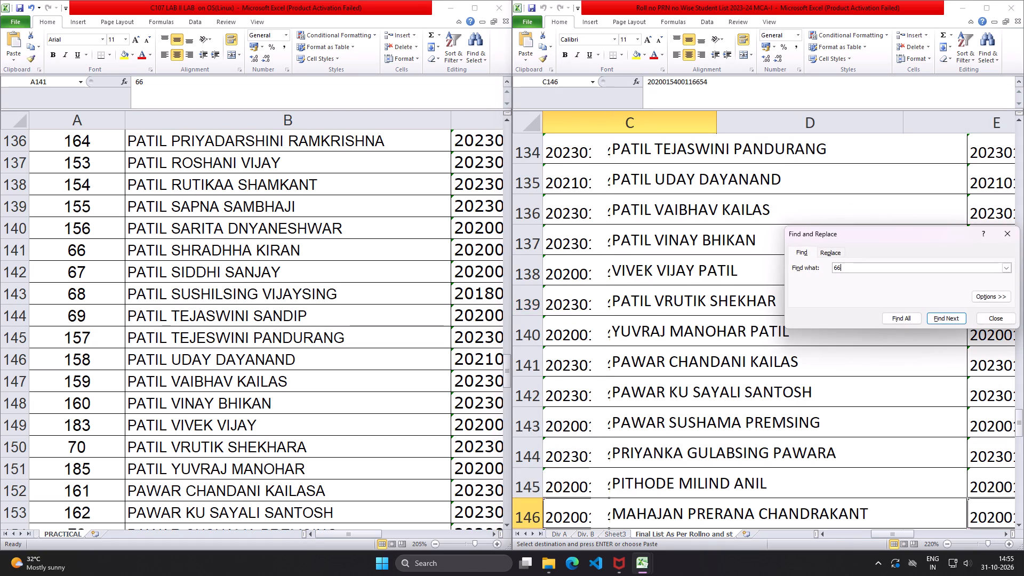
key(Return)
key(Return)
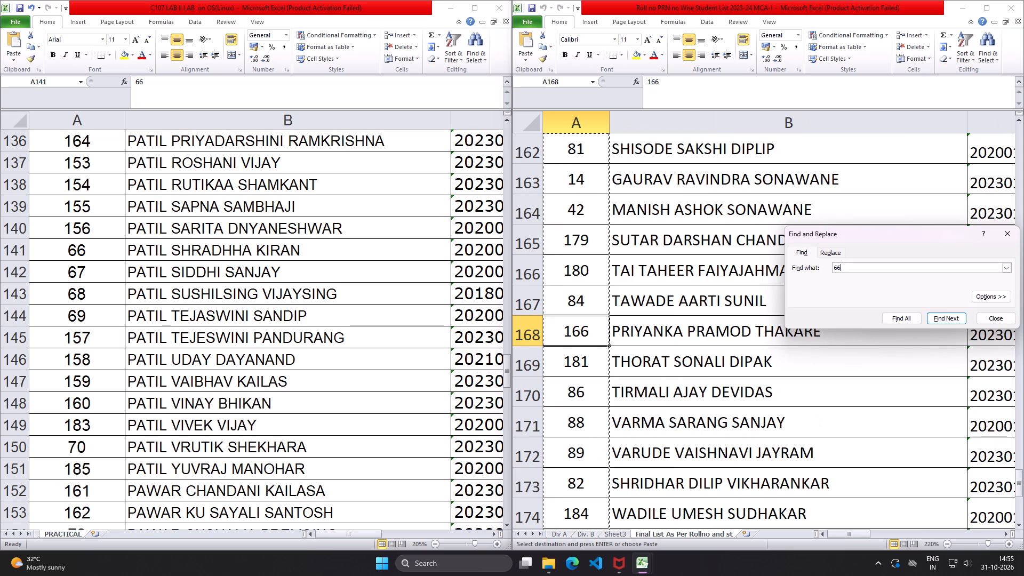
key(Return)
key(Return)
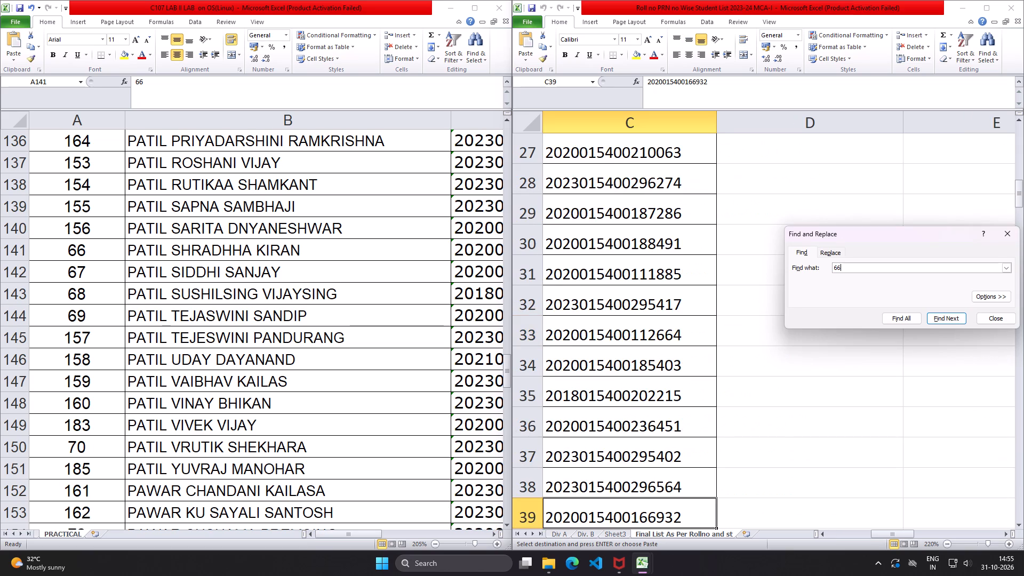
key(Return)
key(Return)
key(Return)
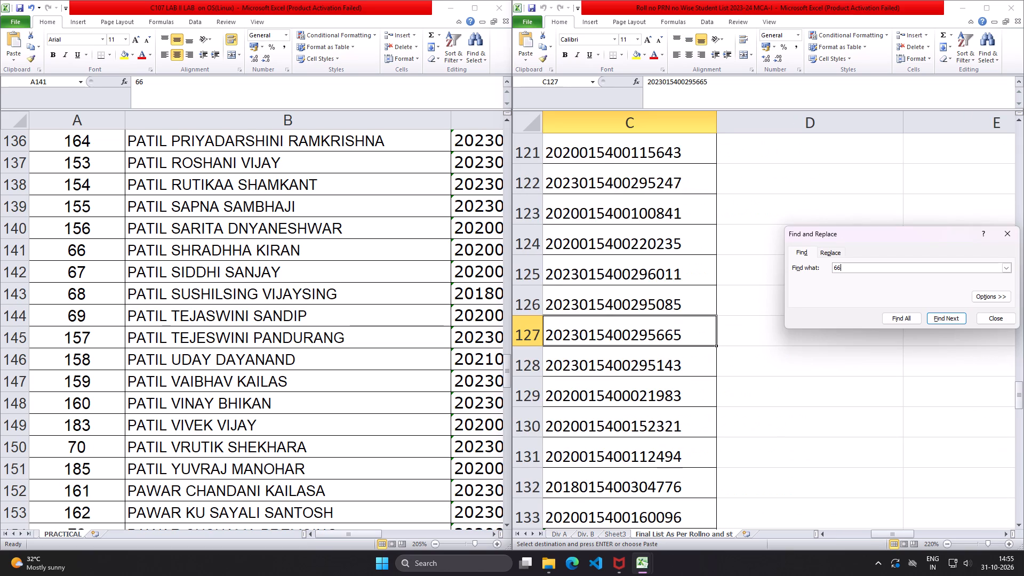
key(Return)
key(Return)
key(Return)
key(Return)
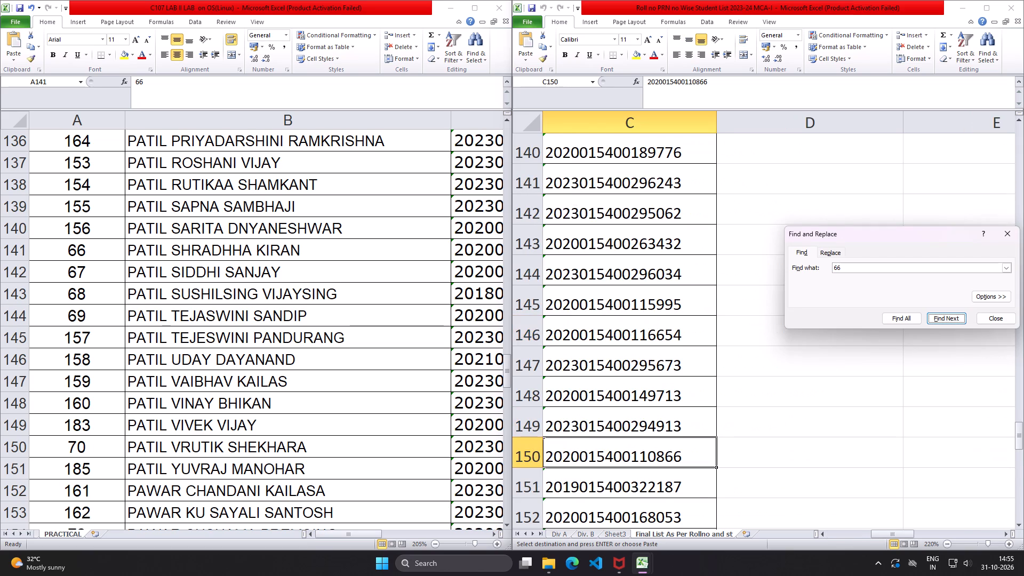
key(Return)
key(Return)
key(Return)
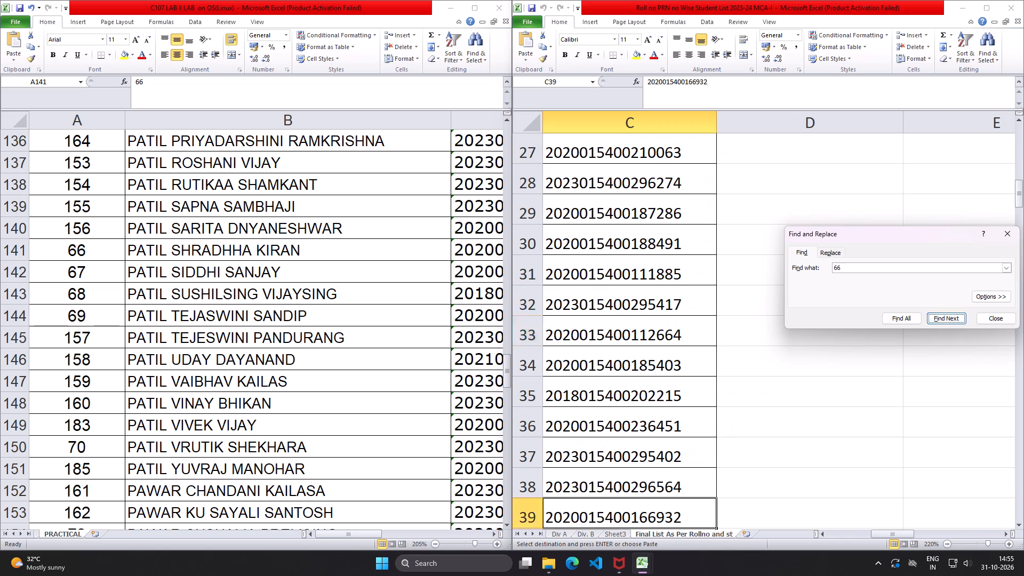
key(Return)
key(Return)
key(Return)
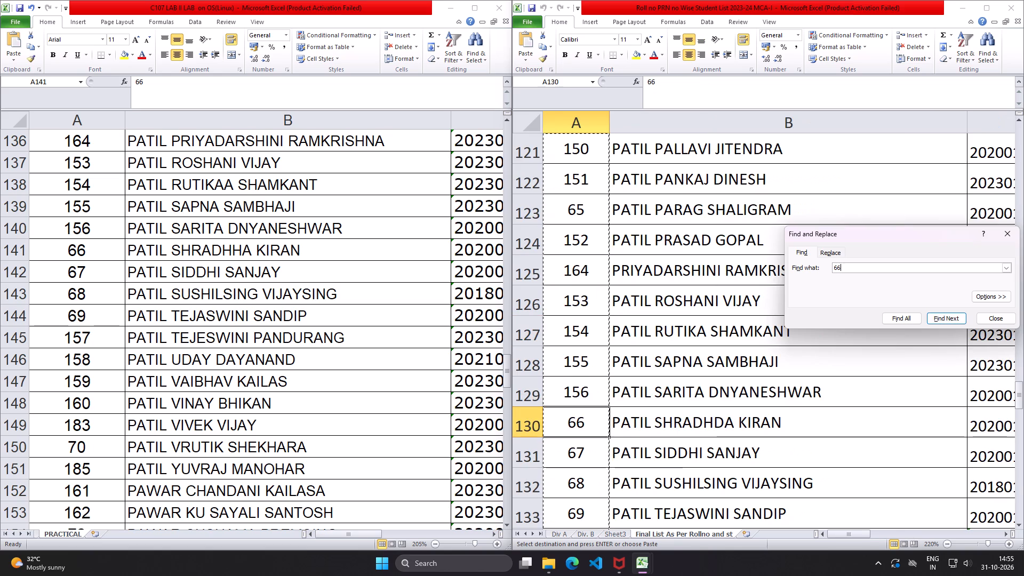
click(1015, 238)
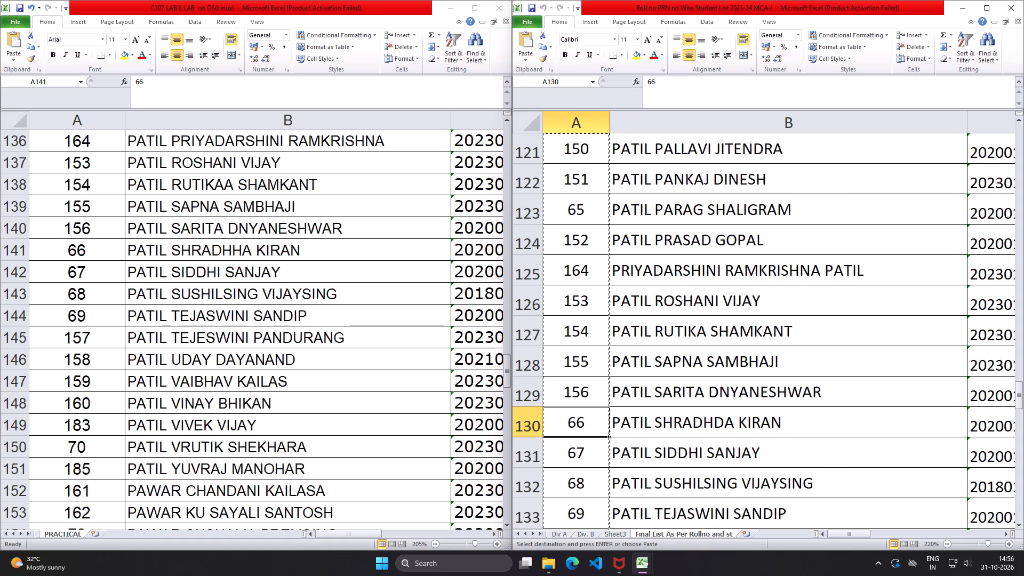
Compare rows 130 to 133 of the final list with rows 141 to 144 of the C107 PRACTICAL sheet.
drag(574, 419, 687, 511)
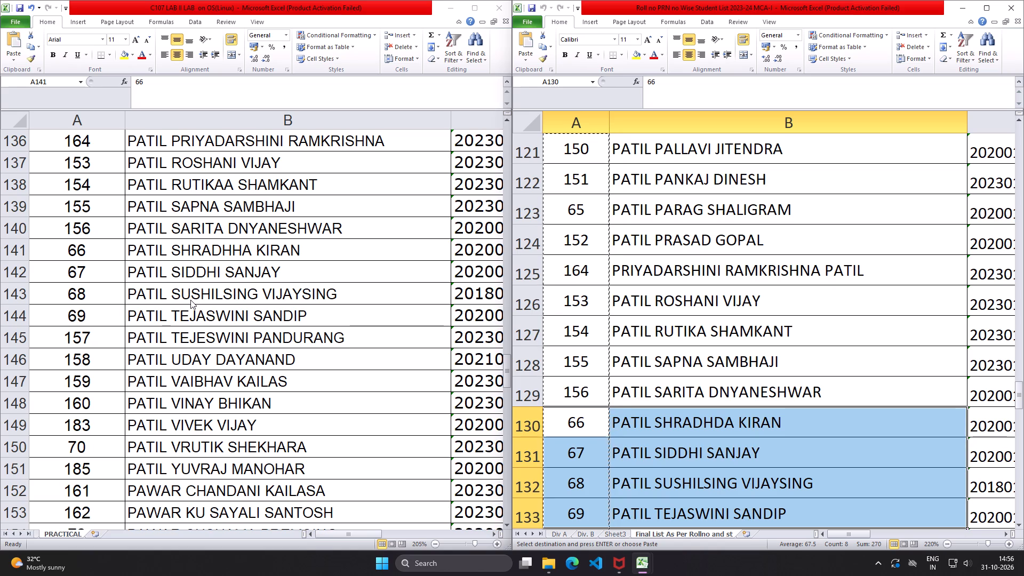
click(185, 313)
click(185, 313)
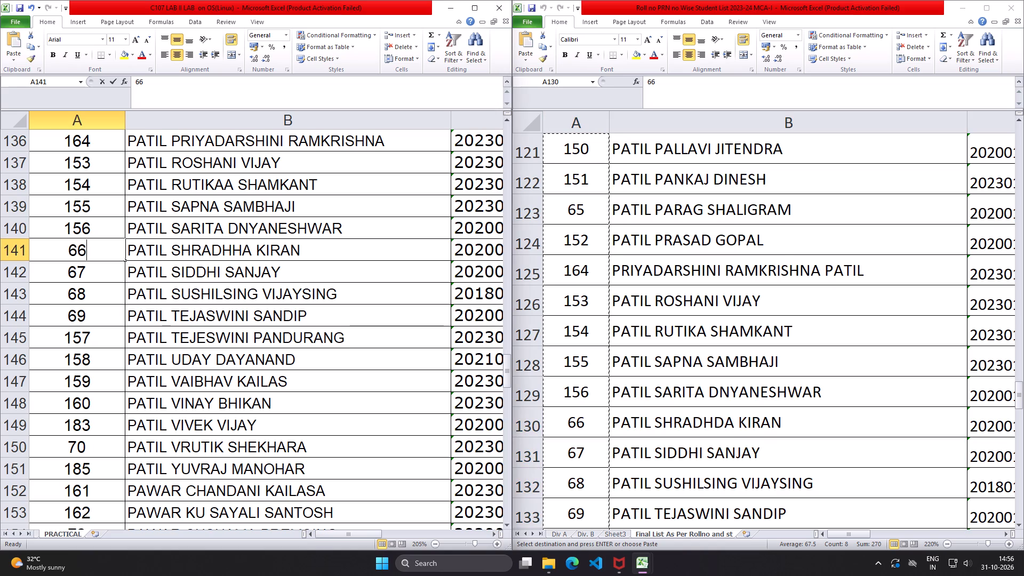
click(185, 313)
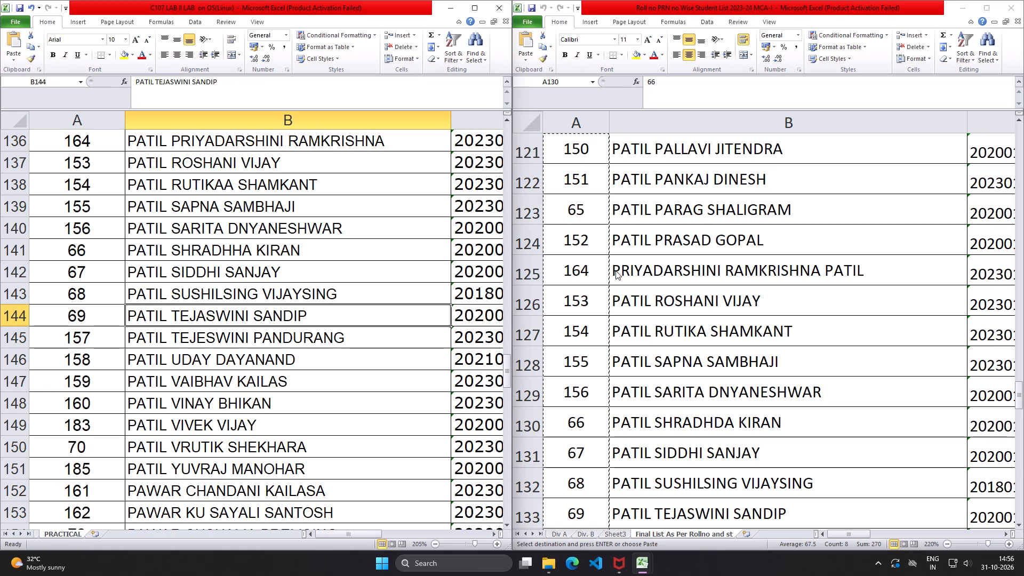
Save the C107 LAB II workbook and close it.
click(240, 284)
key(ctrl+s)
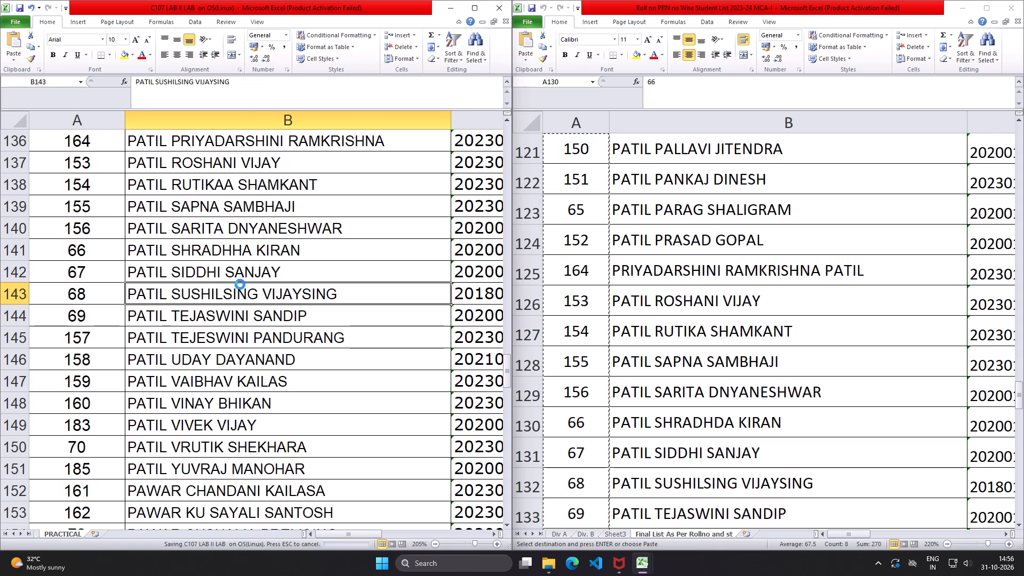
key(ctrl+s)
key(ctrl+s)
key(ctrl+s)
key(ctrl+s)
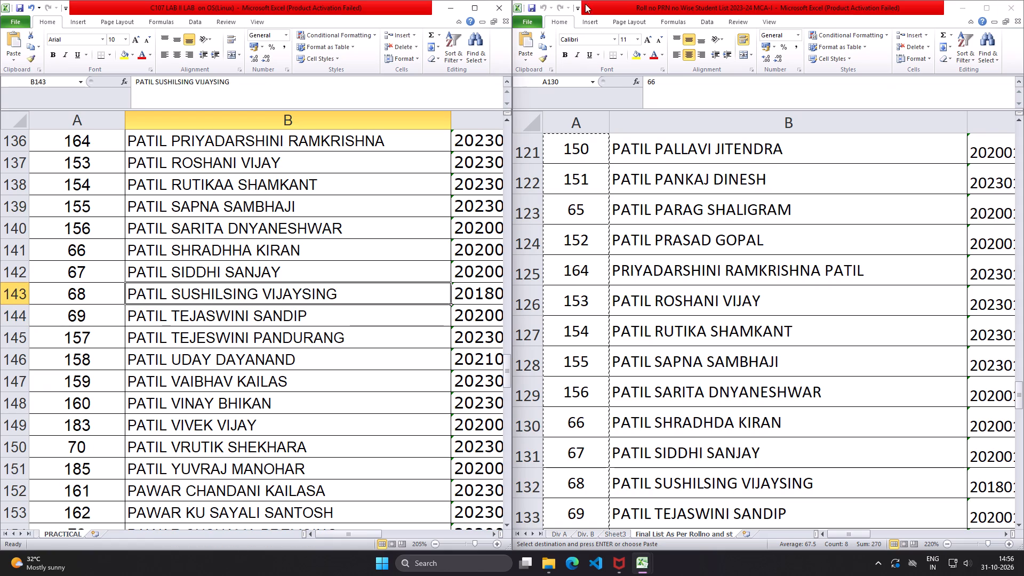
click(506, 6)
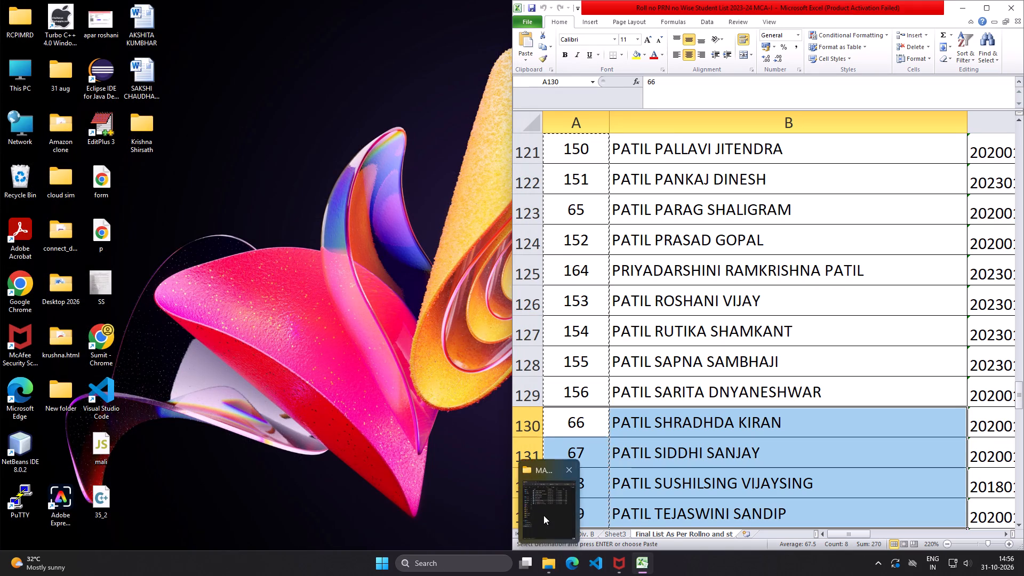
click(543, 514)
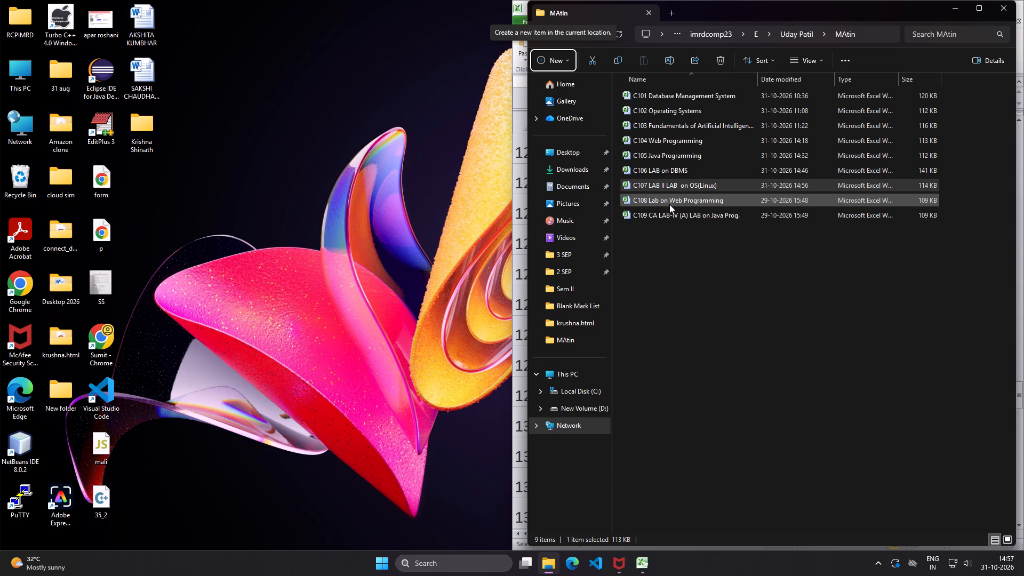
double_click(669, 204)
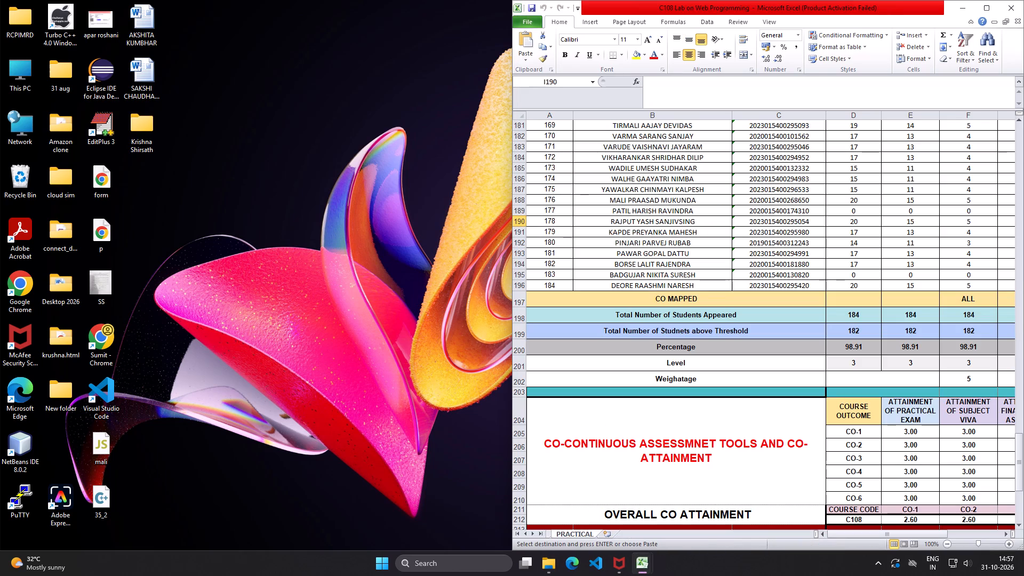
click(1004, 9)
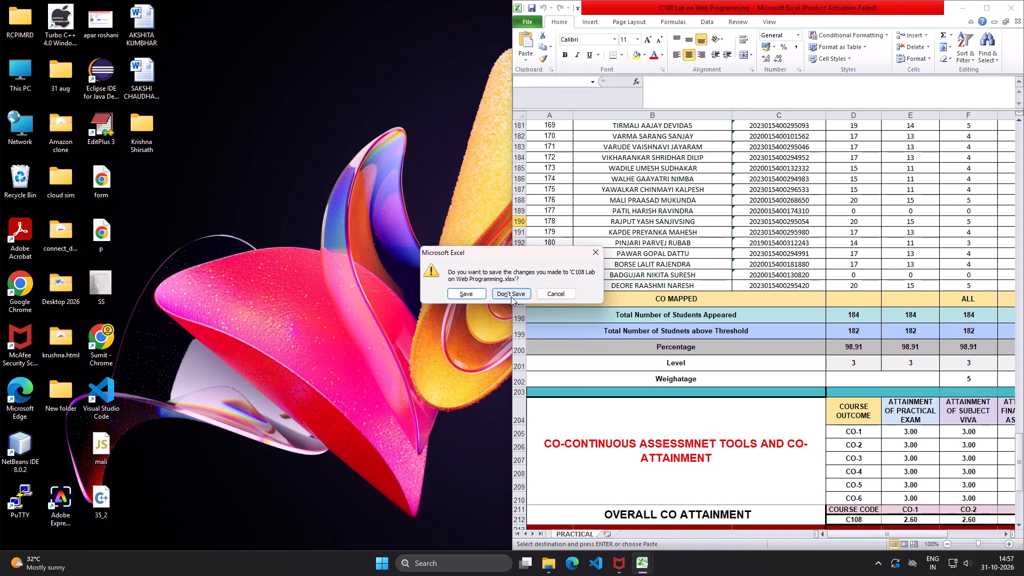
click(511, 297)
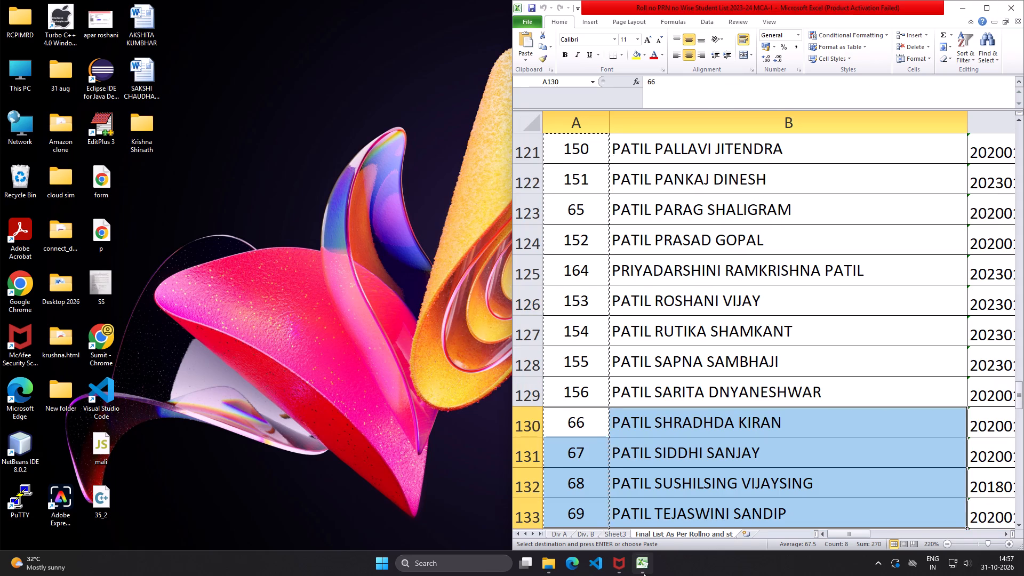
Start a separate Excel window with a blank workbook, dismiss the activation wizard and tile the window beside the final list.
right_click(644, 573)
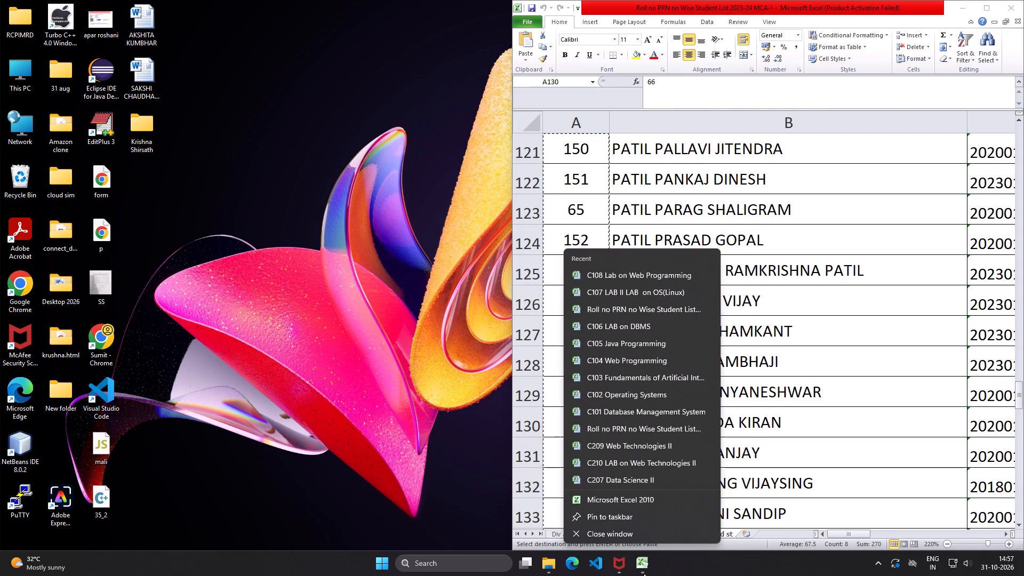
click(625, 500)
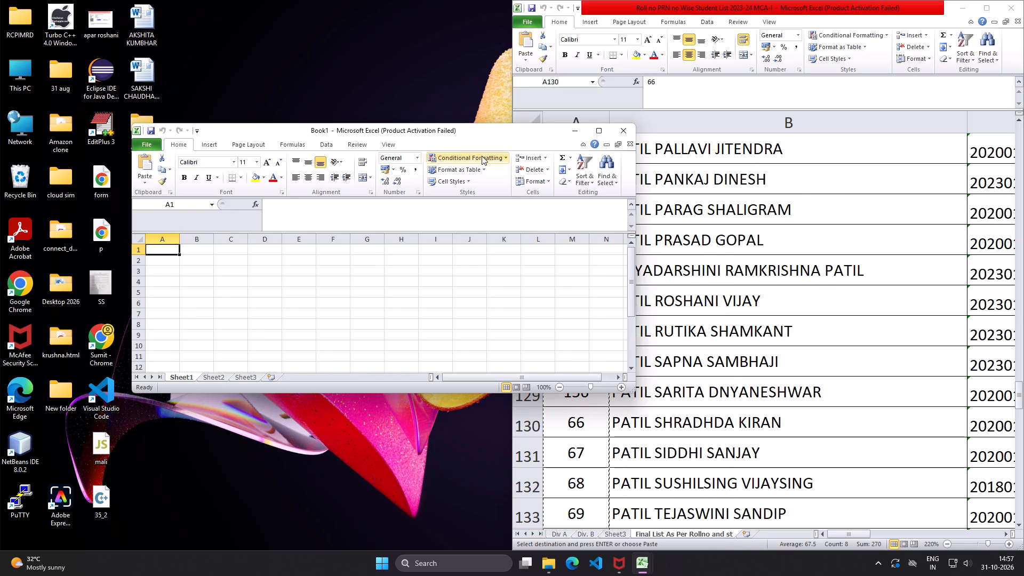
drag(460, 138, 419, 130)
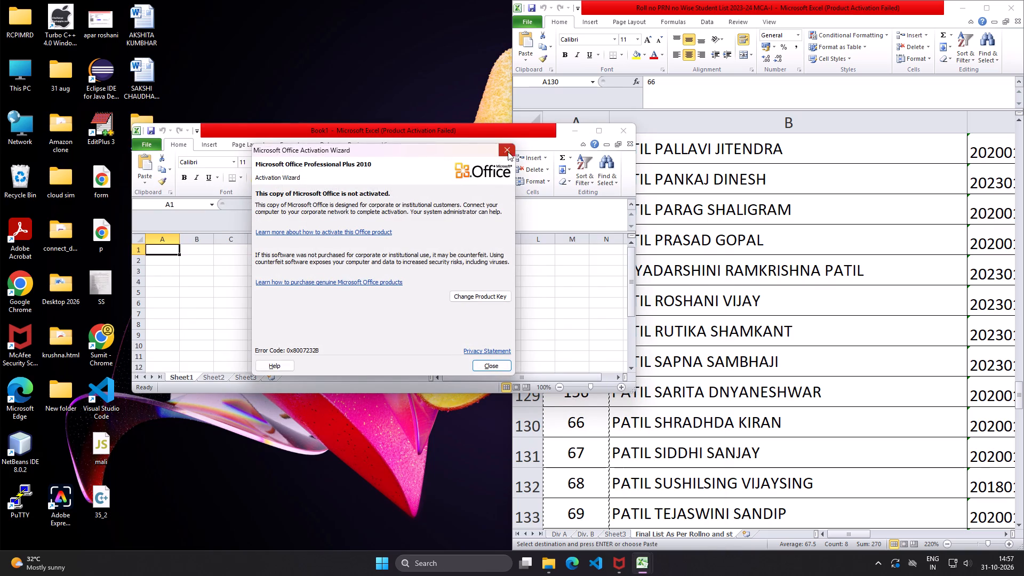
click(511, 150)
drag(429, 135, 465, 13)
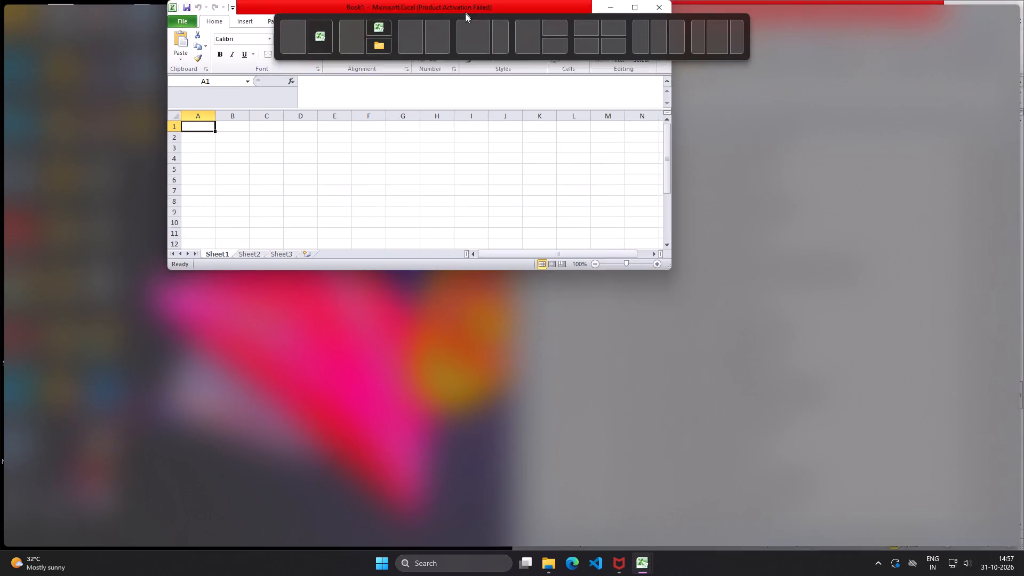
drag(465, 13, 414, 46)
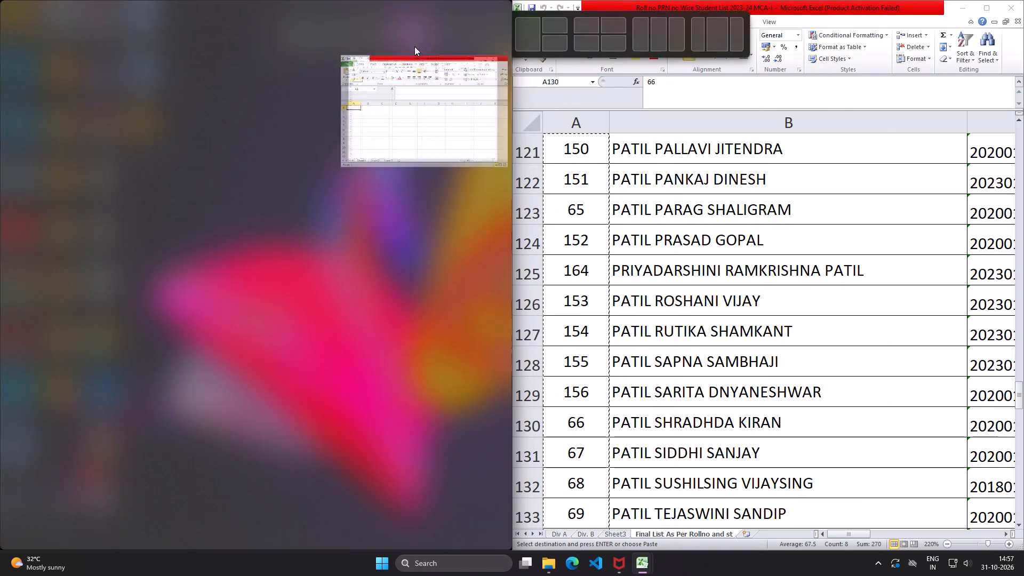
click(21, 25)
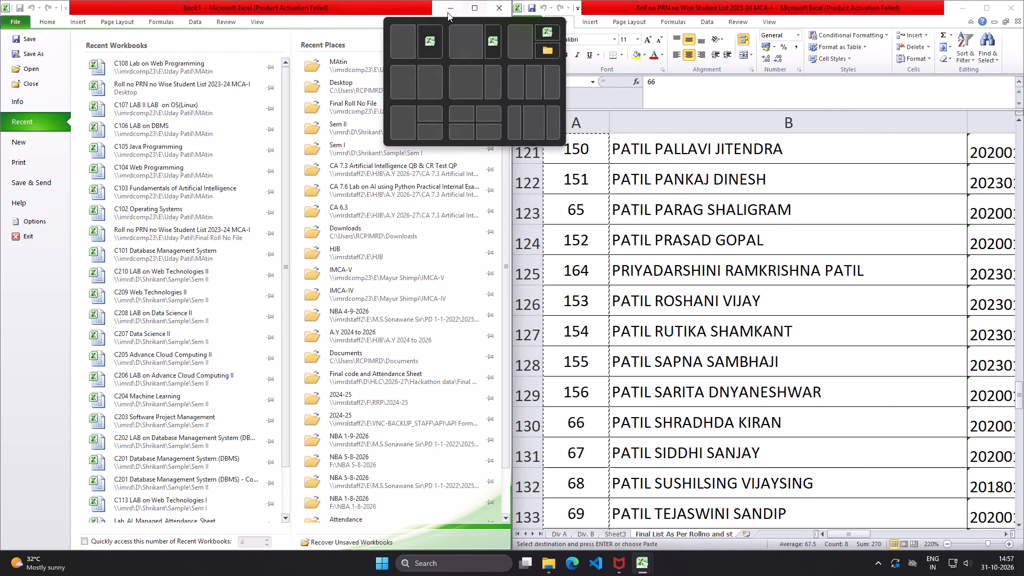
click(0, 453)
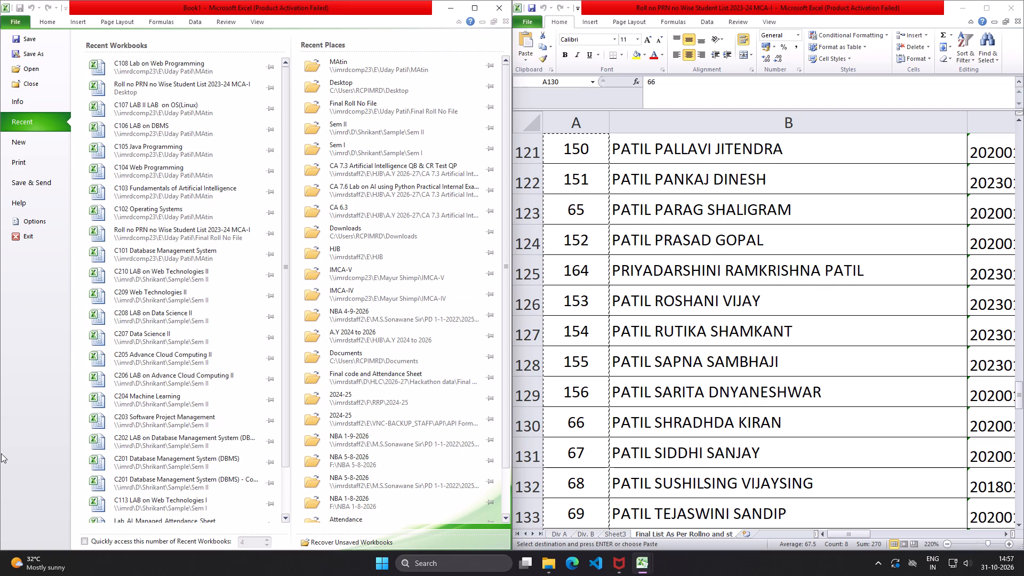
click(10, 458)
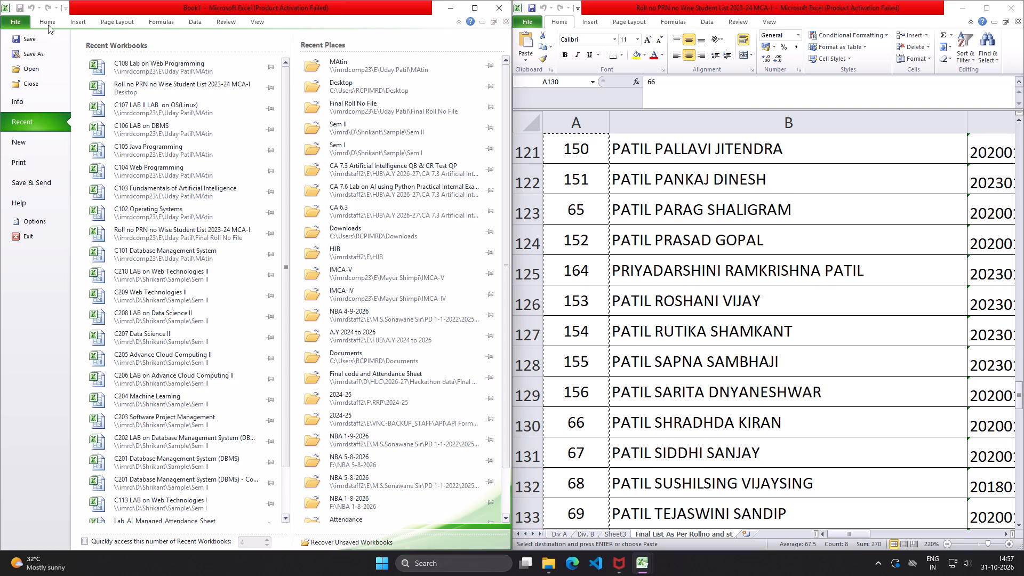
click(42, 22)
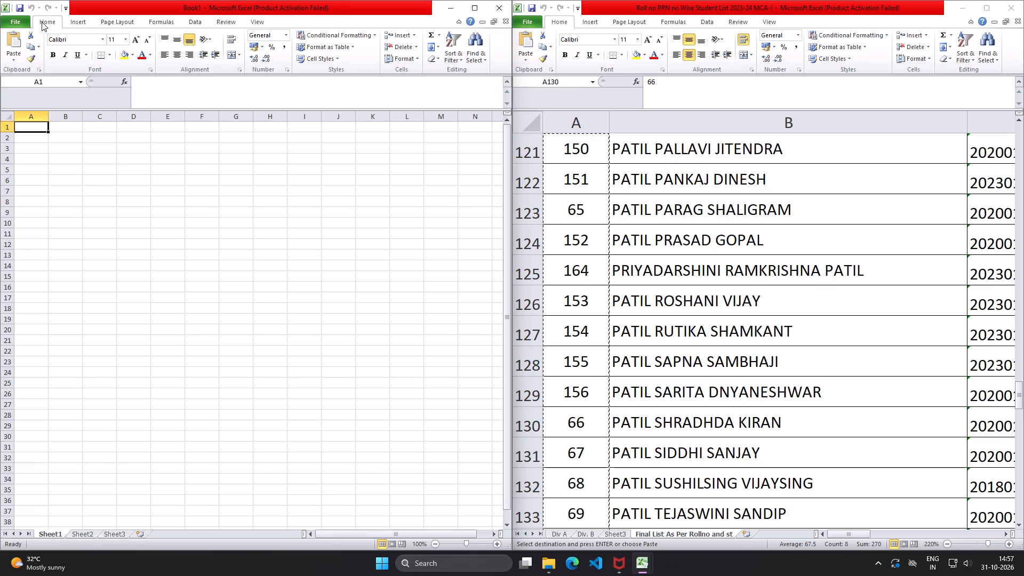
Open the C108 Lab on Web Programming workbook from the MAtin folder in the blank Excel window and go to the first student.
click(550, 560)
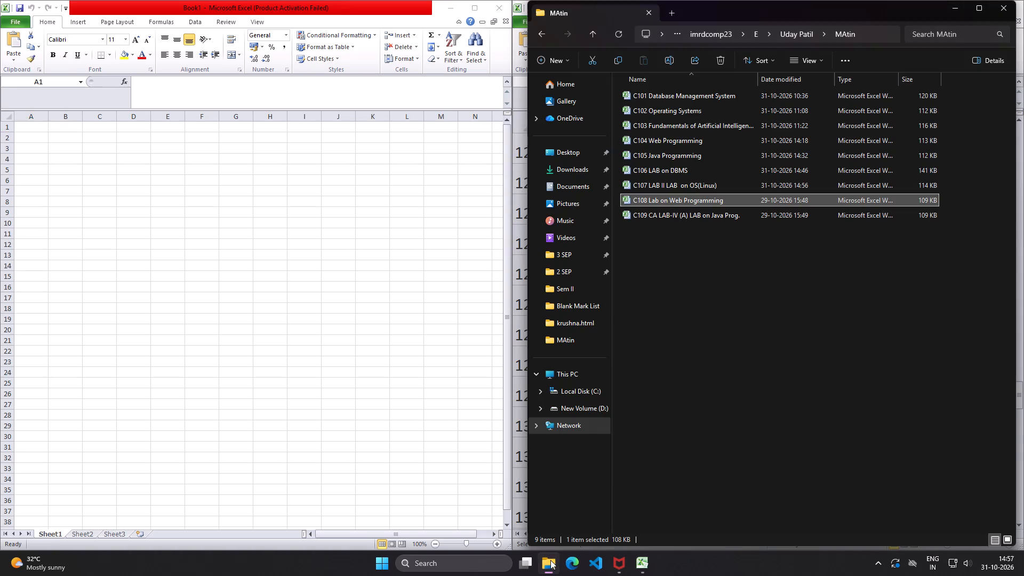
drag(650, 200, 235, 251)
drag(235, 251, 231, 252)
scroll(200, 241, up, 7)
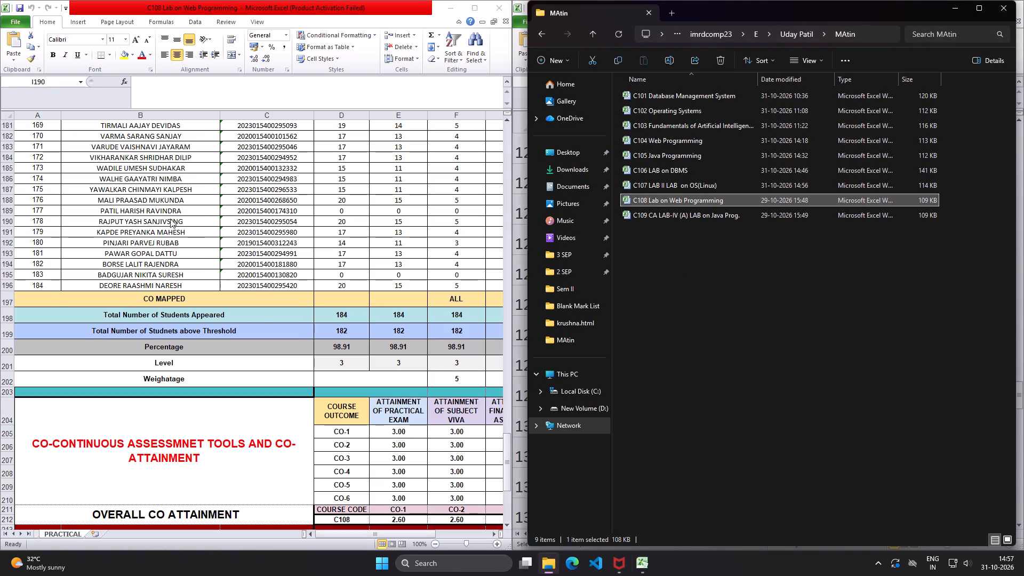
click(170, 219)
scroll(175, 219, up, 20)
scroll(175, 219, up, 15)
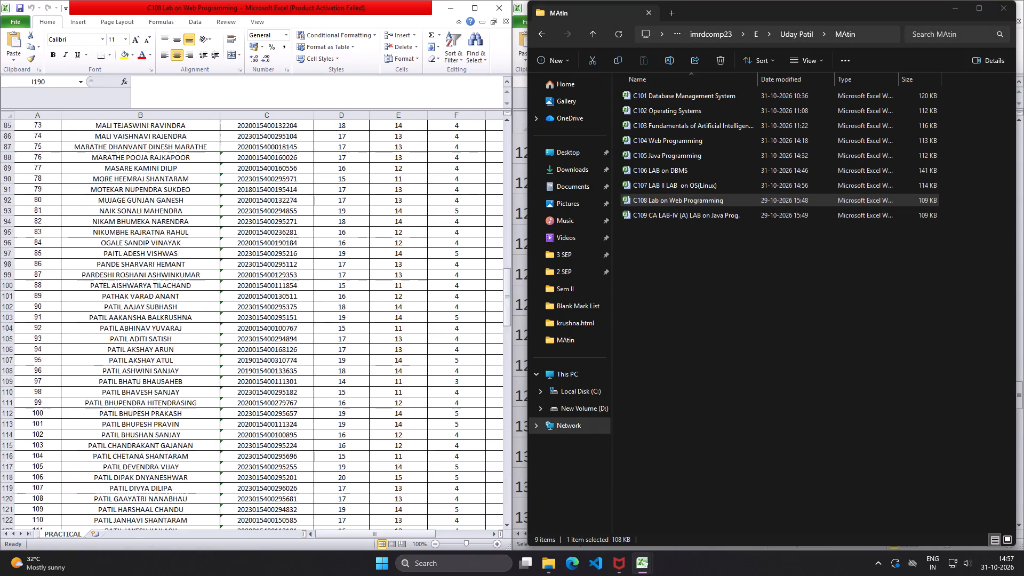
scroll(155, 165, up, 20)
scroll(155, 165, up, 9)
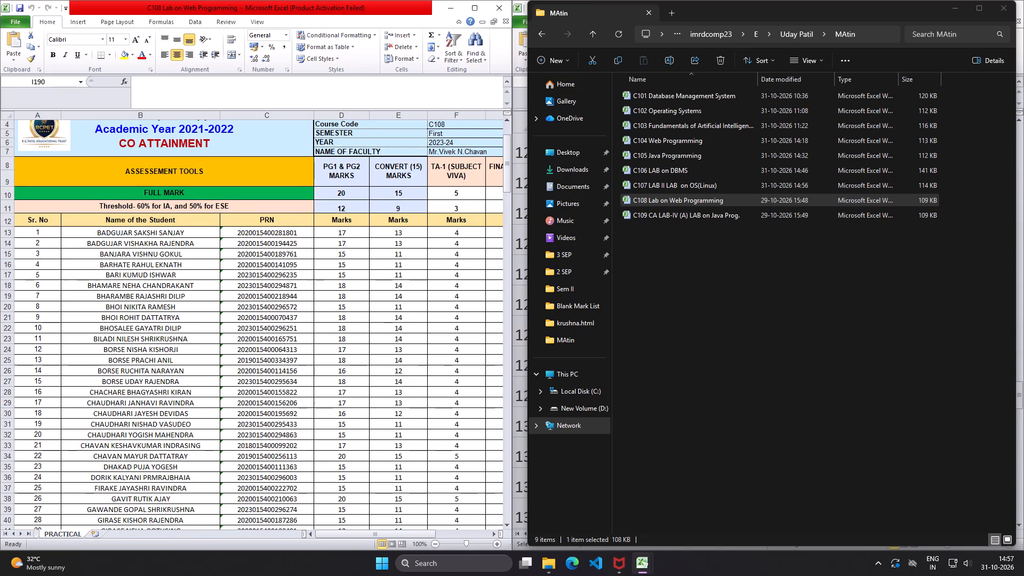
click(67, 262)
Select all students' roll numbers in the final list, from A2 down to A185.
key(alt+Tab)
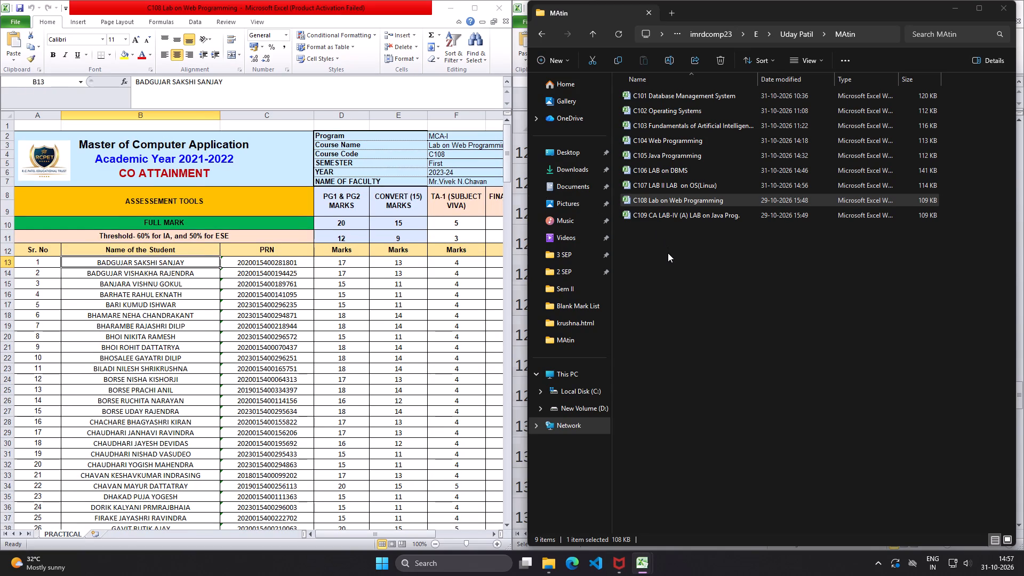
key(alt+Tab)
key(alt+Tab)
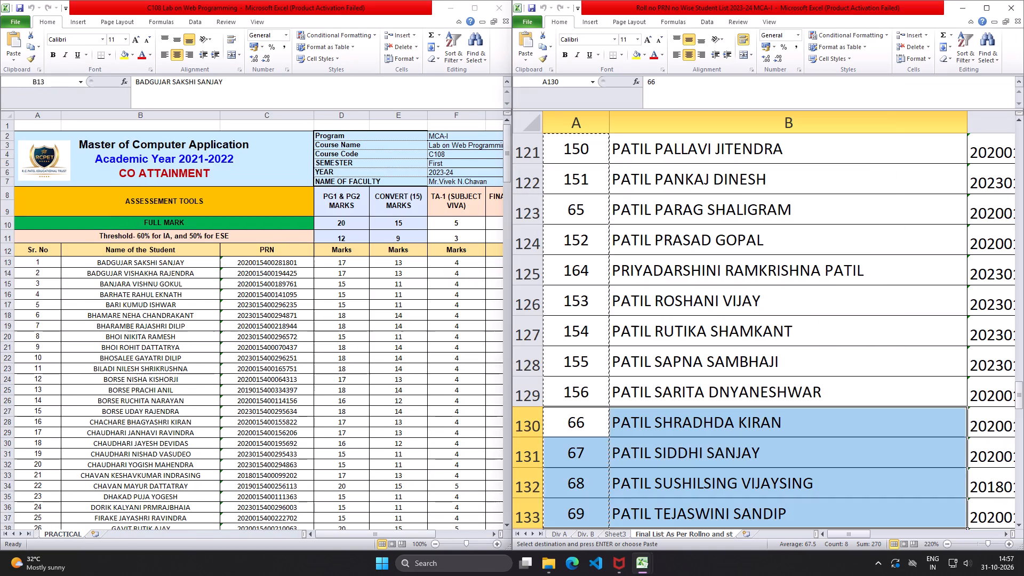
scroll(637, 297, up, 7)
scroll(639, 250, up, 11)
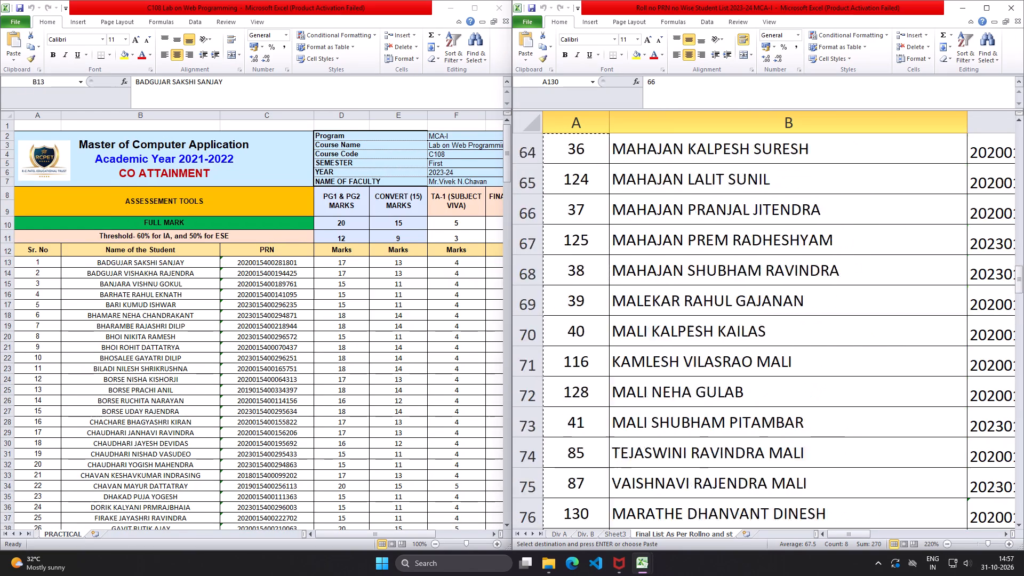
scroll(638, 240, up, 20)
scroll(638, 240, up, 13)
click(586, 180)
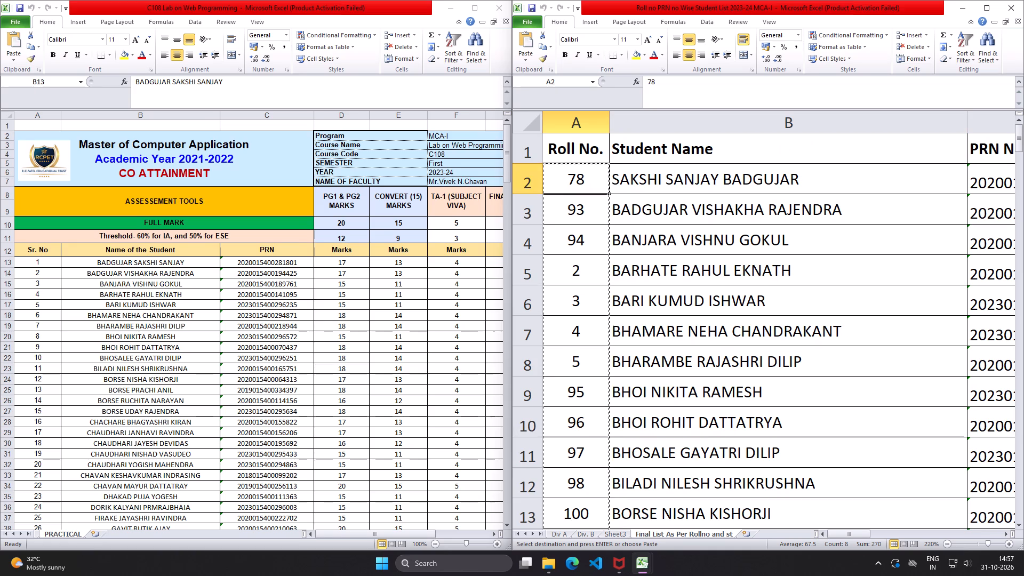
key(ctrl+shift+Down)
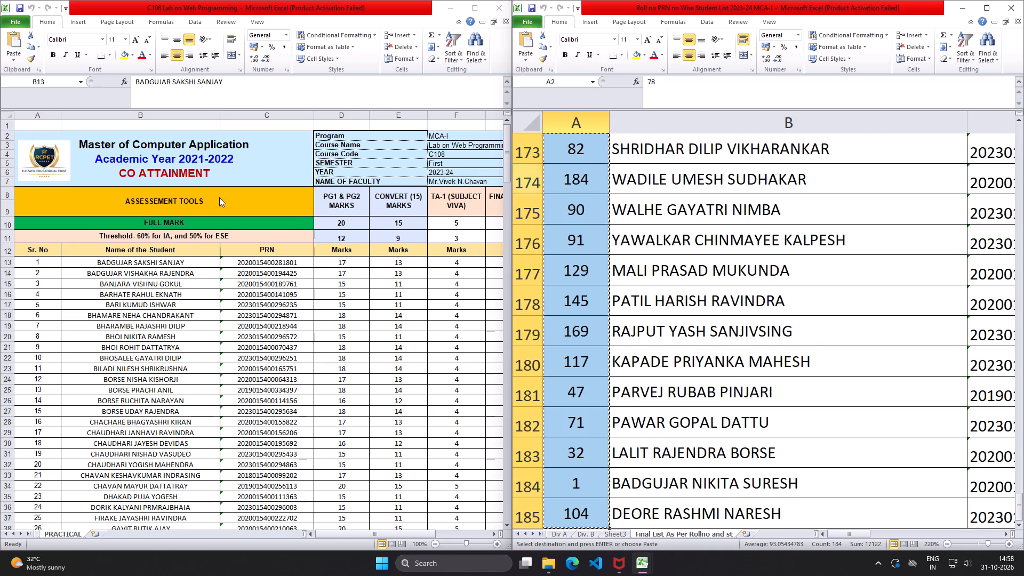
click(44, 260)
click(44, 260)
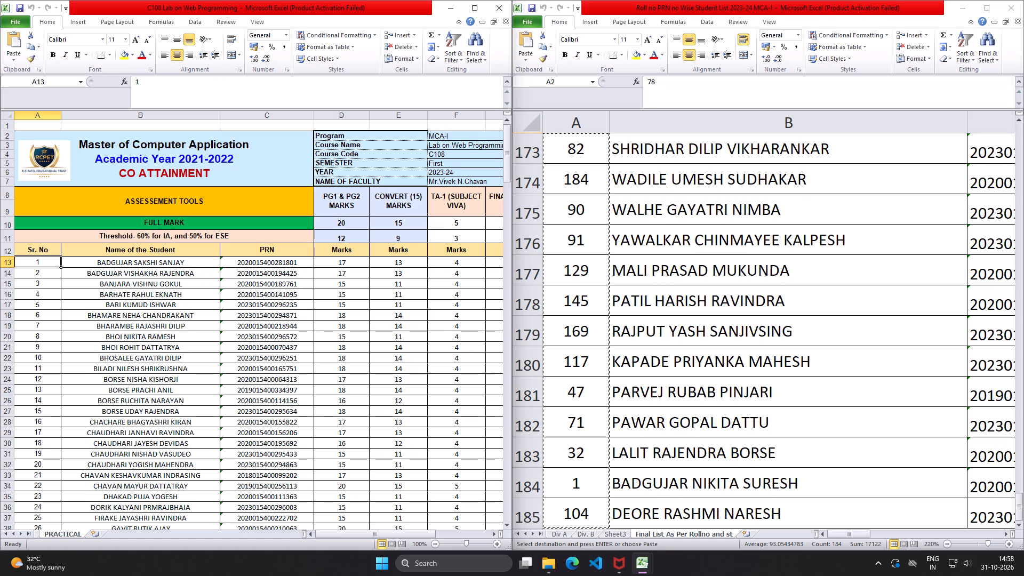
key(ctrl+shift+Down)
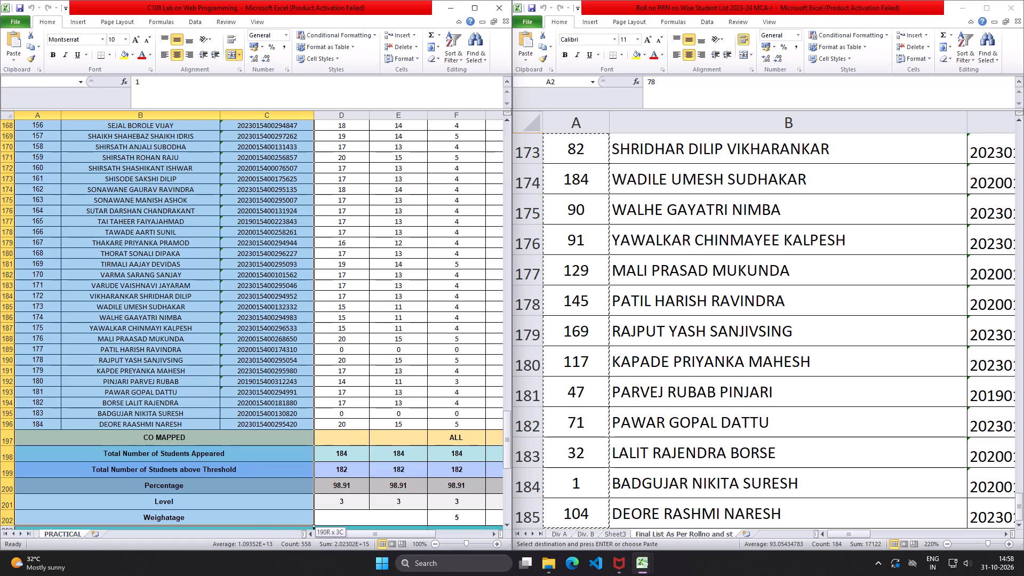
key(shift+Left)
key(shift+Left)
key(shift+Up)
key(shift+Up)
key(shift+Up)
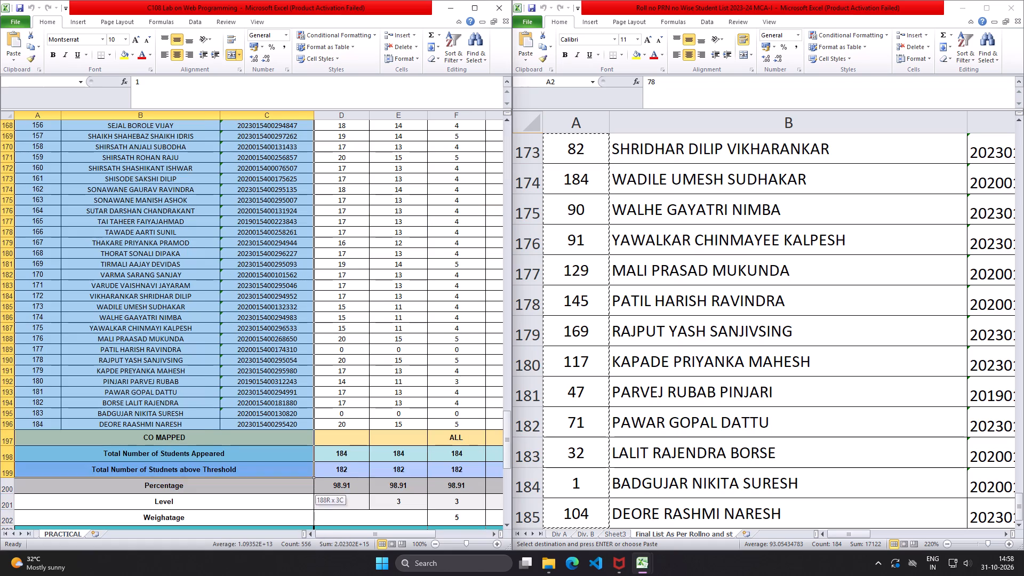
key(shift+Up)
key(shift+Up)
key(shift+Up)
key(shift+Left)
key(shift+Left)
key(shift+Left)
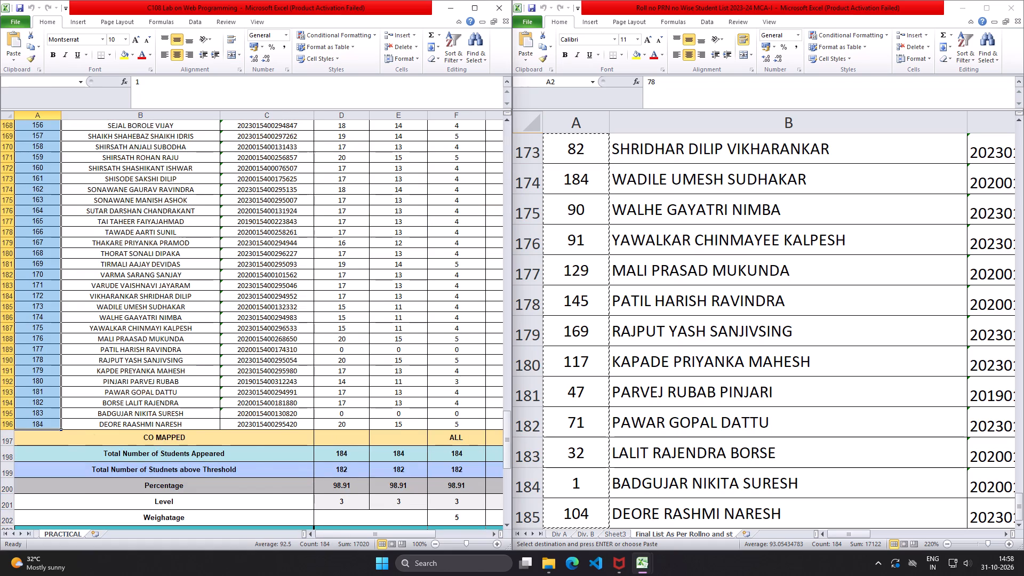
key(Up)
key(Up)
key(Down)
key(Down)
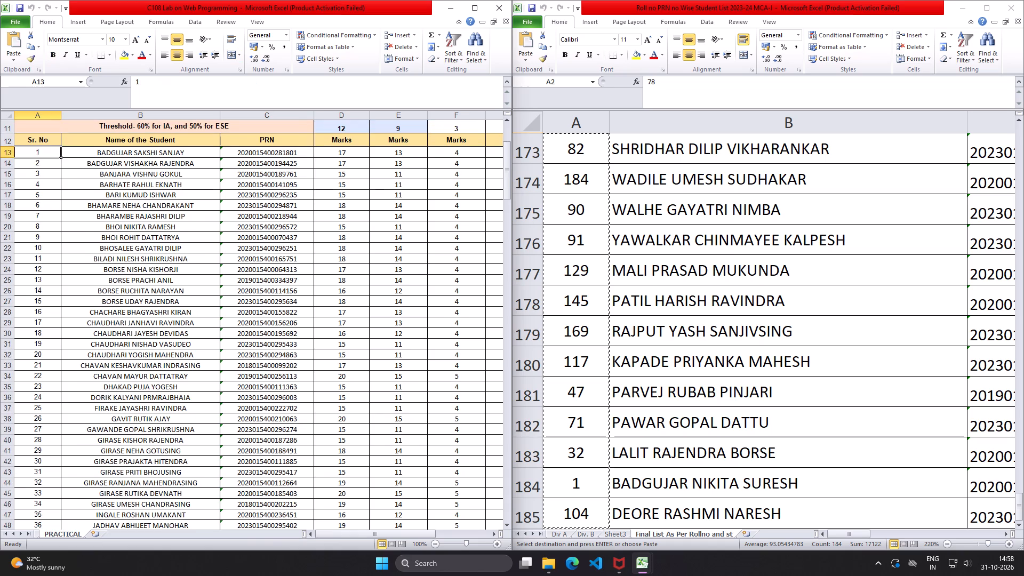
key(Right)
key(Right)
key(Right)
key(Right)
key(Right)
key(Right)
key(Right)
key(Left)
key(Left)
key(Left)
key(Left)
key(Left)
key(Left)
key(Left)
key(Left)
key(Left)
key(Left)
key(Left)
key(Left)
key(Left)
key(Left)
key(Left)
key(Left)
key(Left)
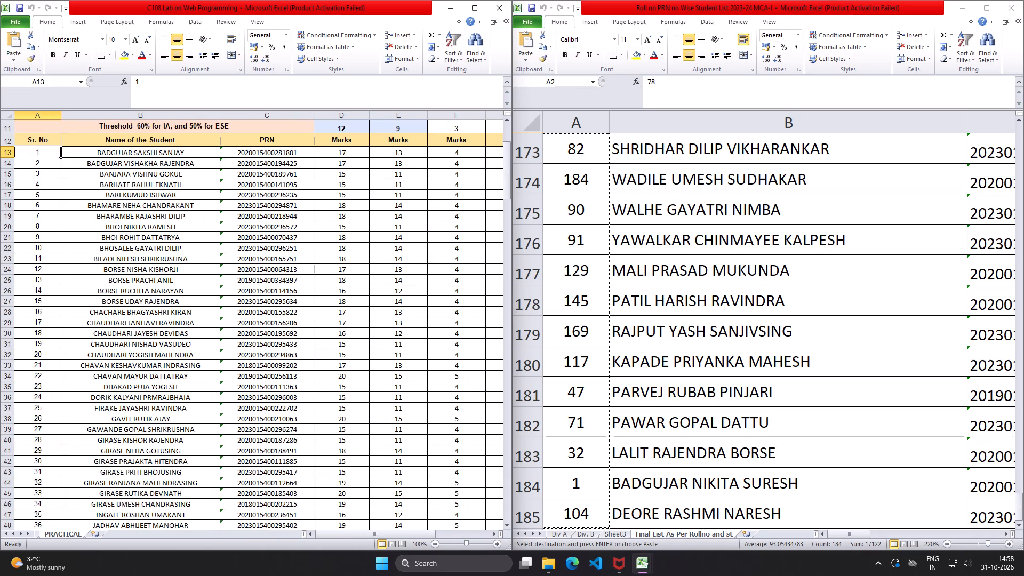
Copy the selected roll numbers A2 to A185 from the final list.
click(569, 146)
scroll(569, 146, up, 7)
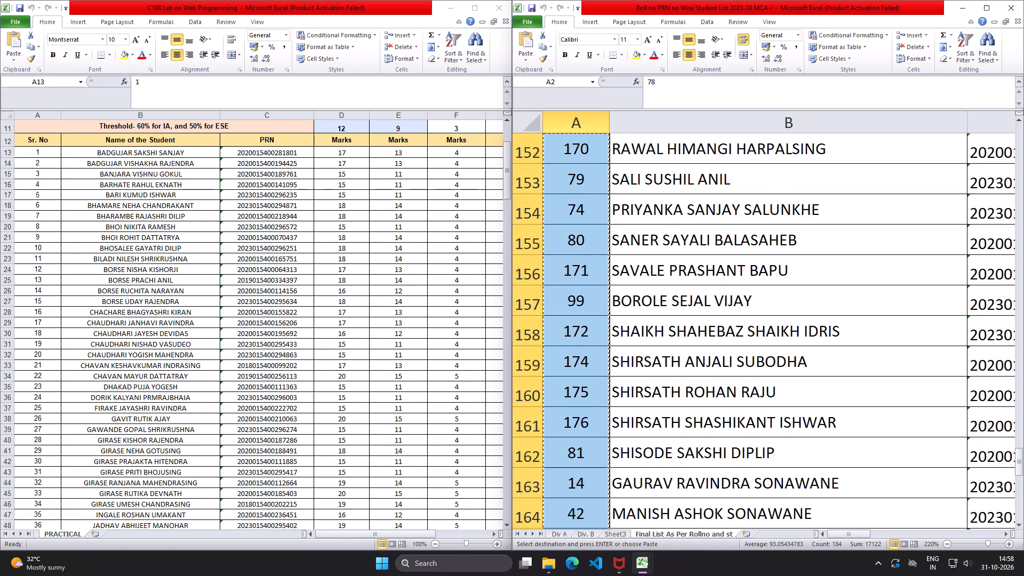
scroll(570, 146, up, 15)
key(ctrl+c)
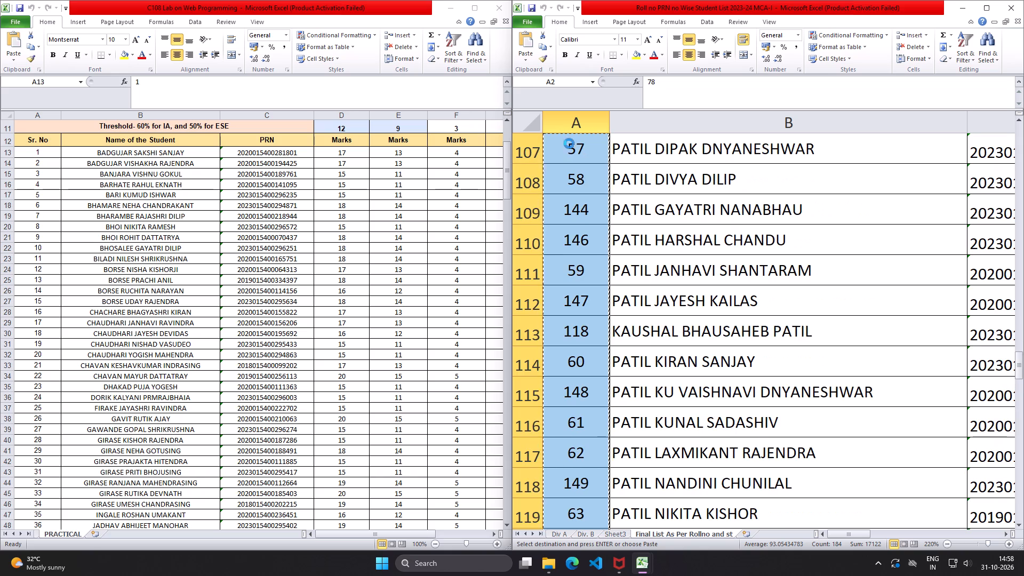
Paste the copied roll numbers over the Sr. No values in A13 to A196 of the C108 PRACTICAL sheet.
click(29, 150)
key(ctrl+shift+Down)
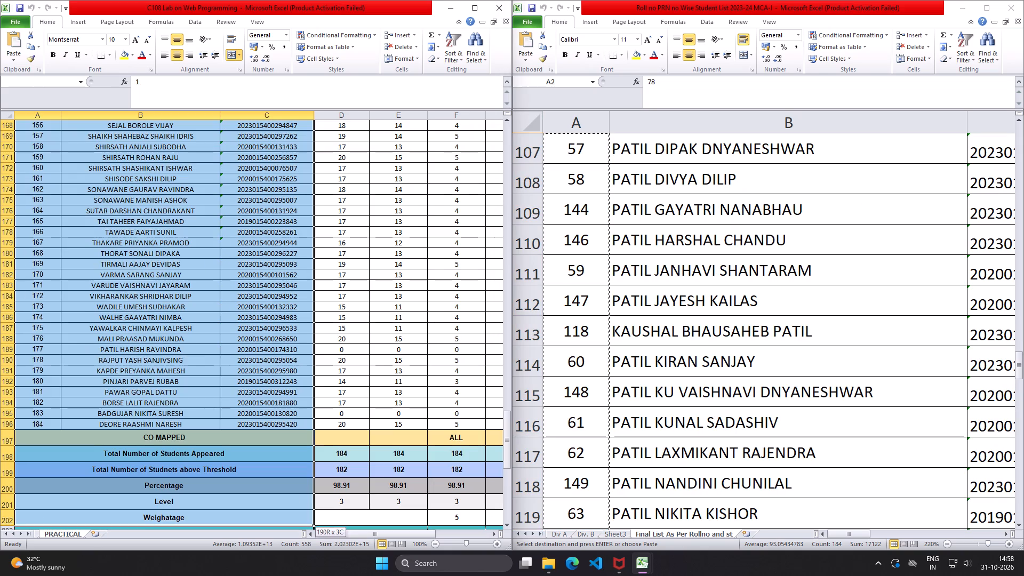
key(shift+Up)
key(shift+Up)
key(shift+Up)
key(shift+Up)
key(shift+Up)
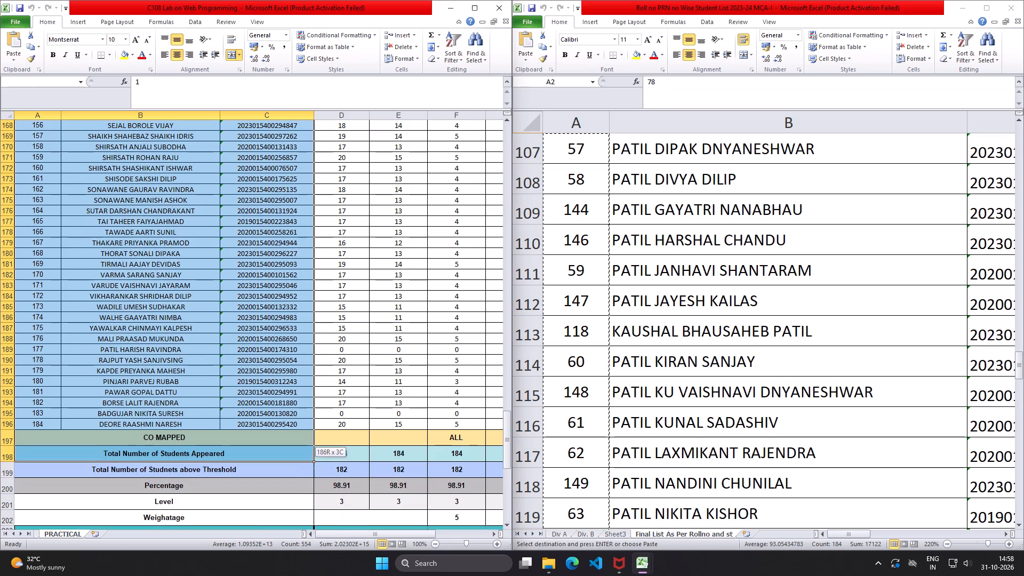
key(shift+Up)
key(shift+Left)
key(shift+Left)
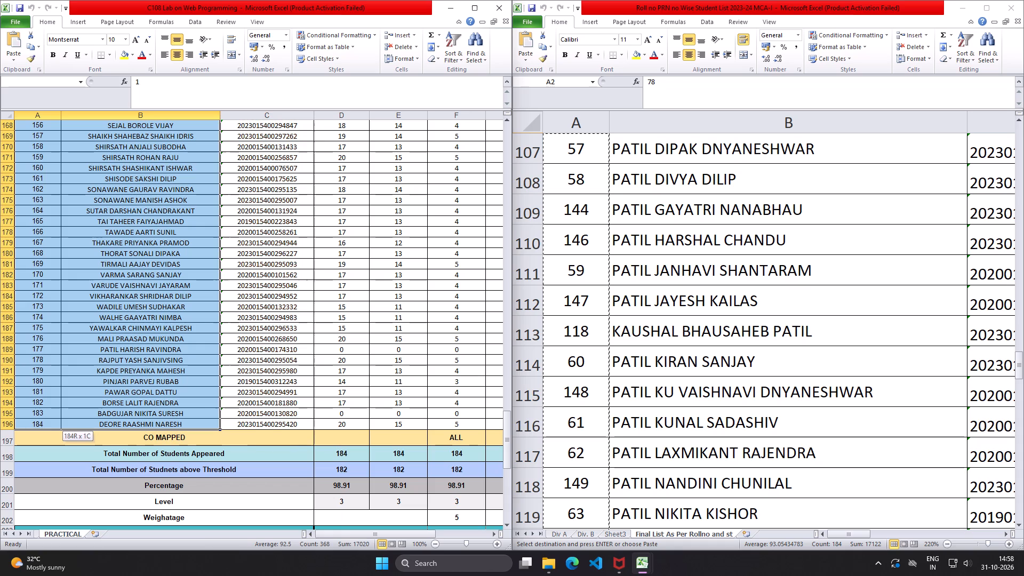
key(ctrl+v)
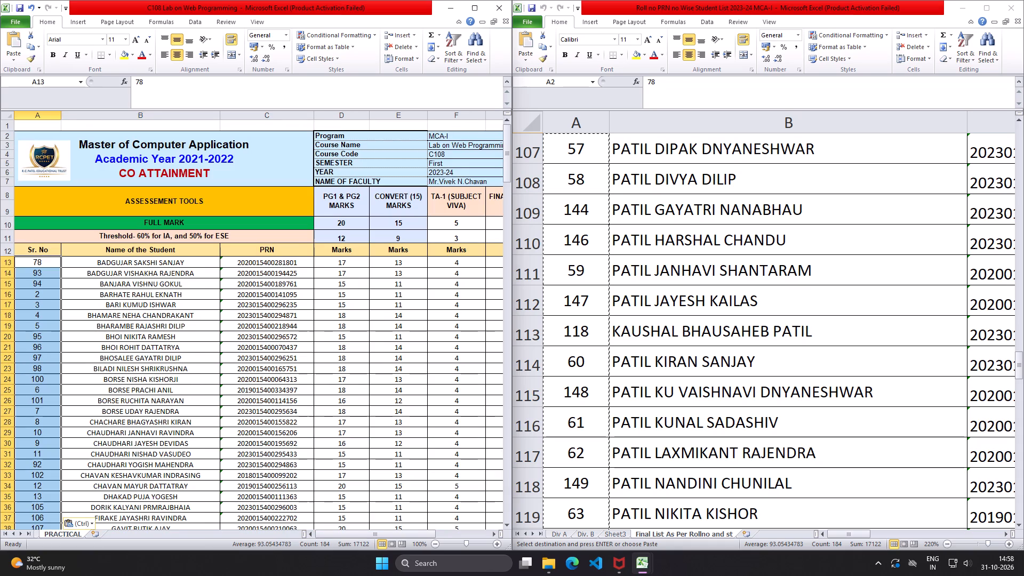
click(123, 294)
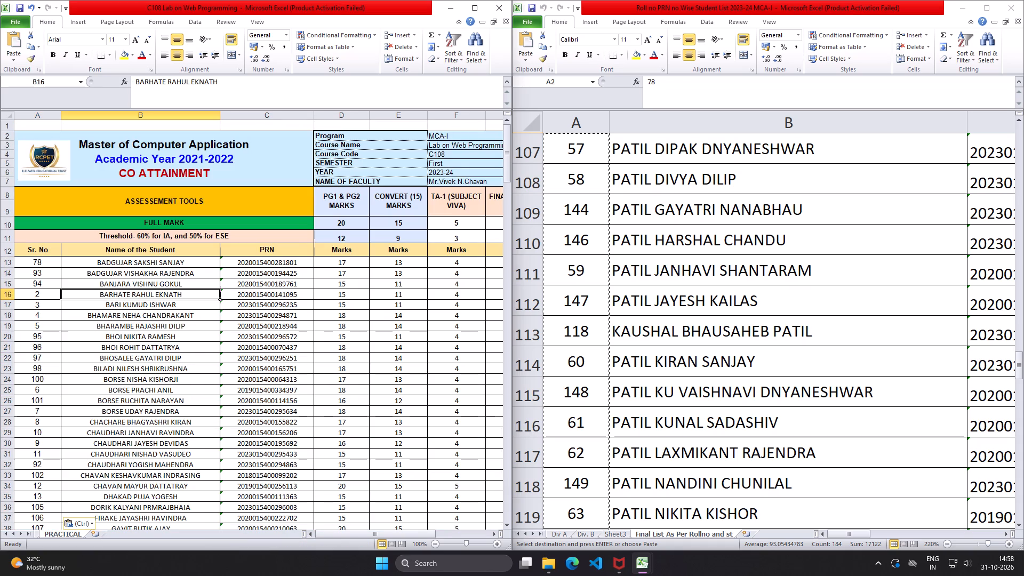
Save the C108 Lab on Web Programming workbook.
key(ctrl+s)
key(ctrl+s)
key(ctrl+s)
Enlarge the C108 PRACTICAL sheet to 160% and examine its student rows from row 13 onward.
scroll(46, 282, up, 1)
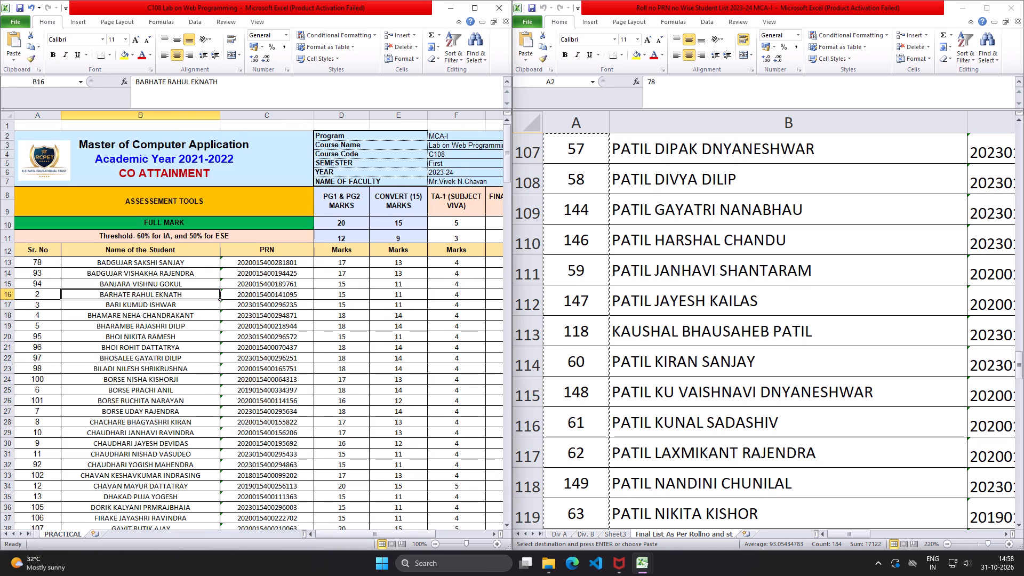
ctrl+scroll(46, 282, up, 1)
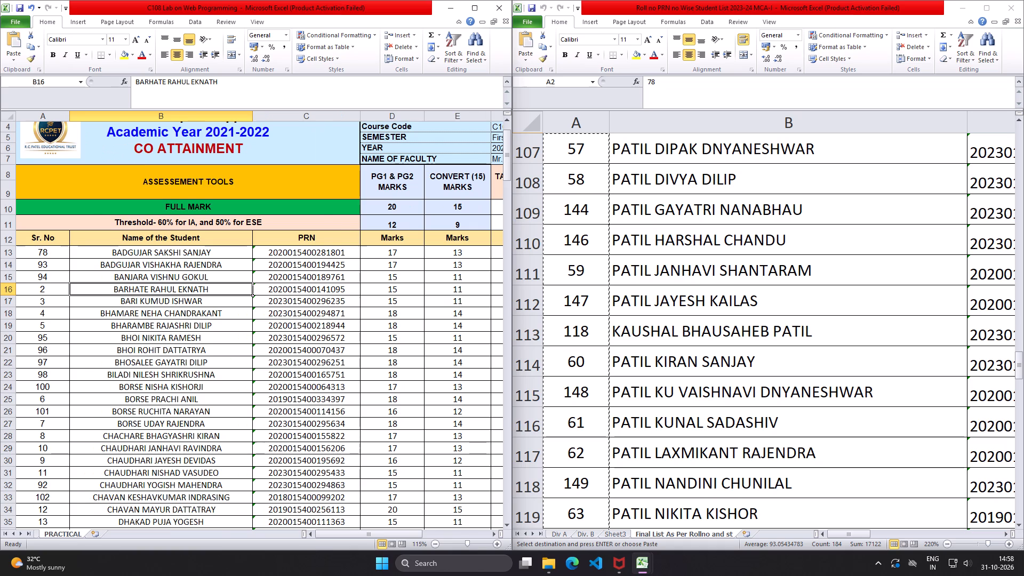
ctrl+scroll(46, 282, up, 3)
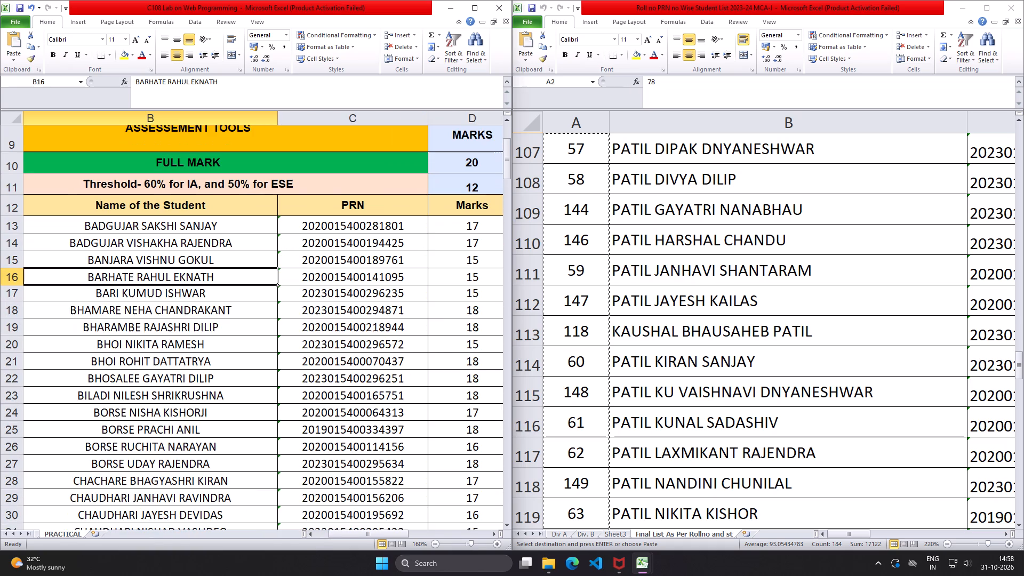
scroll(84, 287, down, 2)
scroll(84, 287, up, 1)
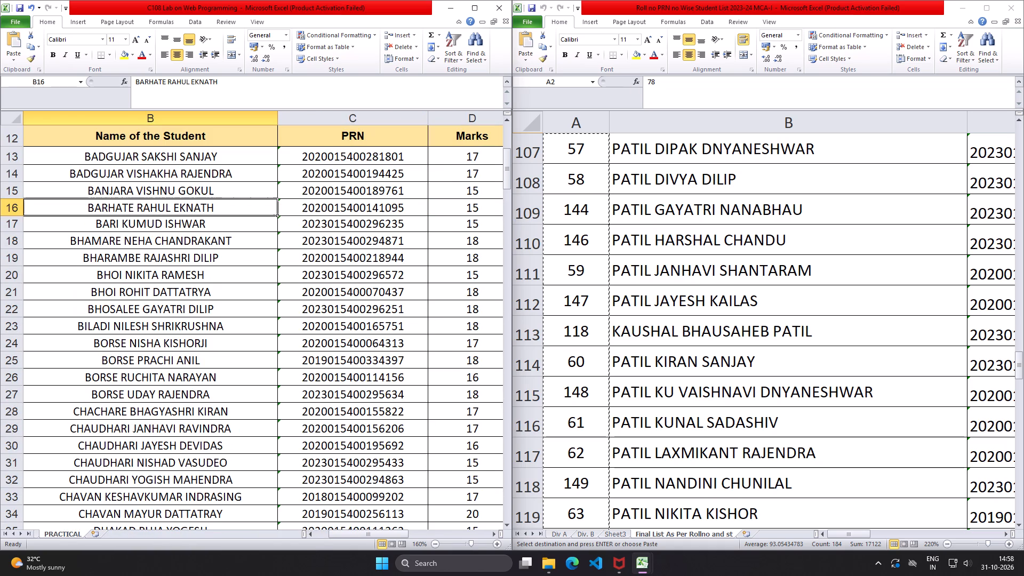
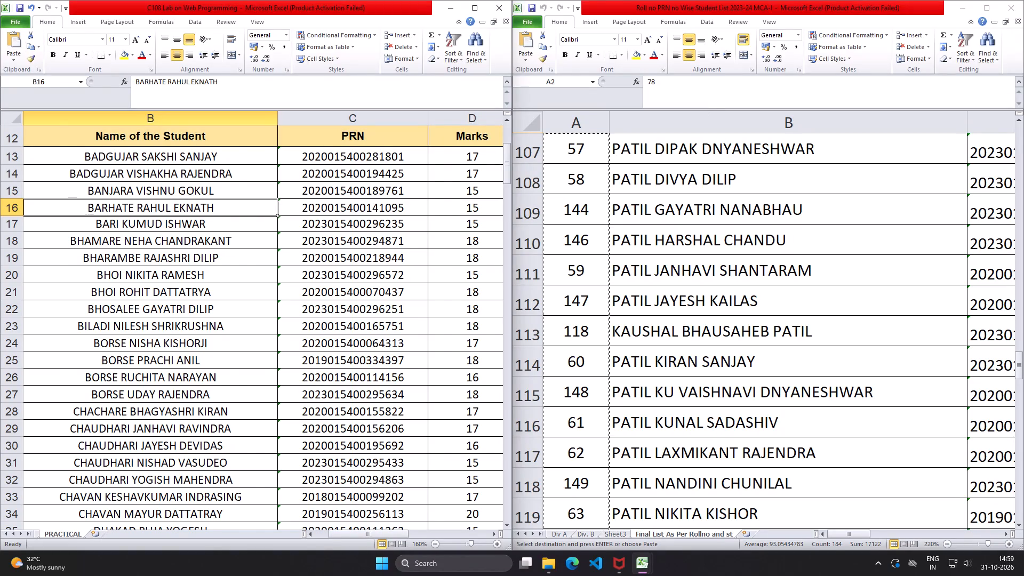
Return to the first student in both lists: A13 of the C108 PRACTICAL sheet and A2 of the final list.
key(Left)
key(Left)
key(Left)
key(Left)
key(Left)
key(Left)
key(Left)
key(Left)
key(Left)
key(Up)
key(Up)
key(Up)
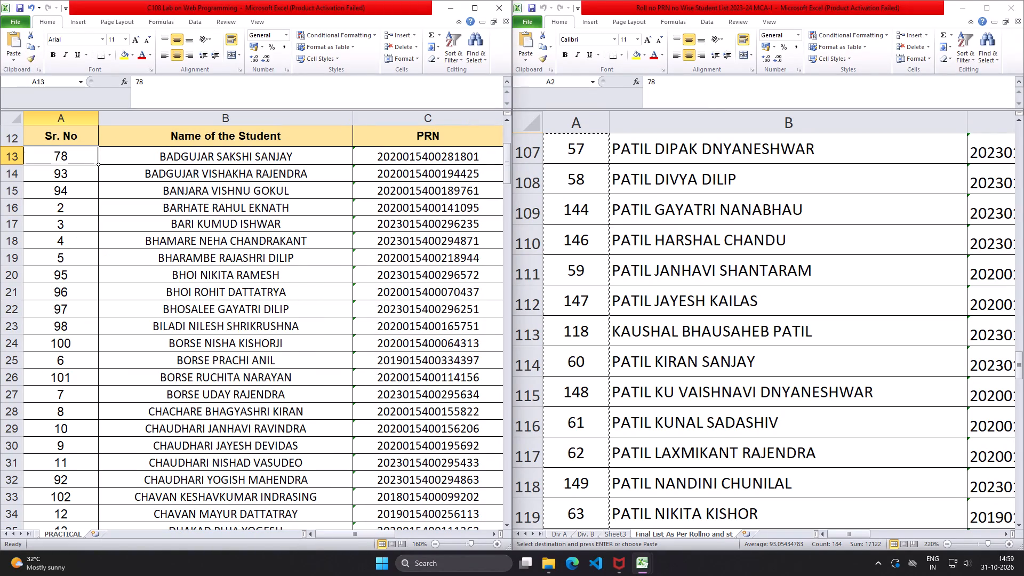
click(587, 287)
click(587, 287)
key(ctrl+Up)
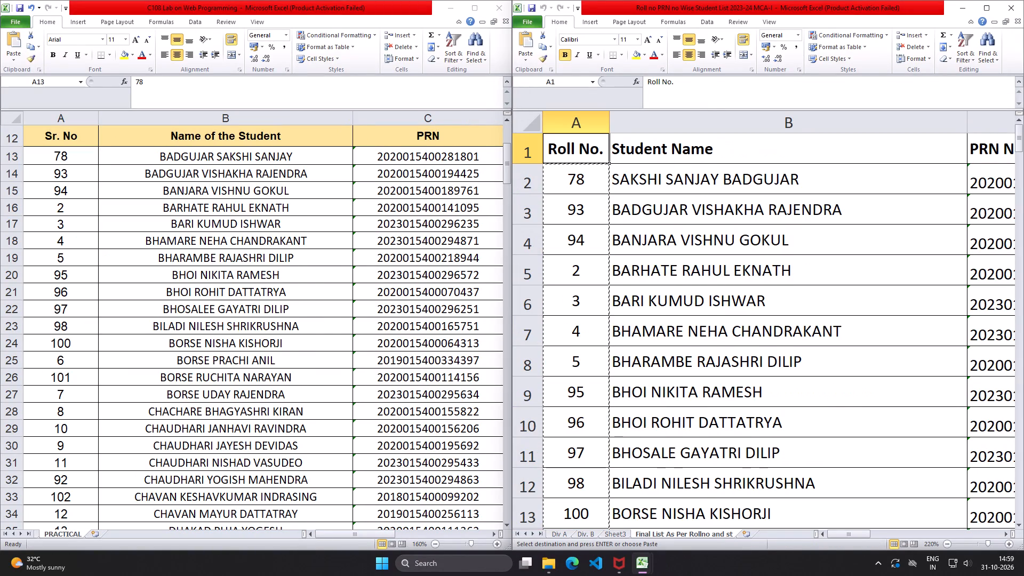
key(Down)
key(Down)
key(Up)
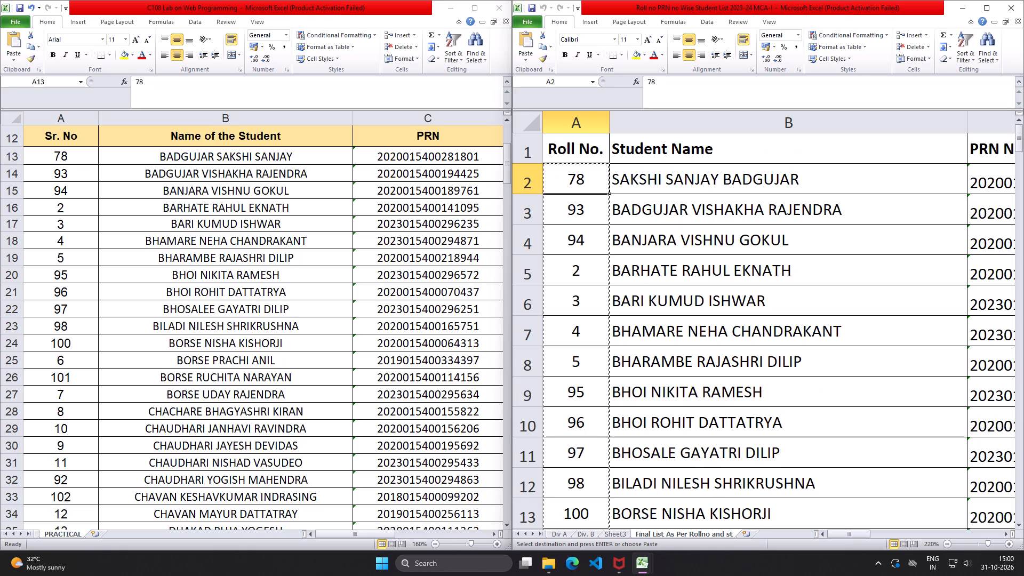
Compare roll numbers and names in final list rows 2 to 24 with rows 13 to 35 of the C108 PRACTICAL sheet.
key(Down)
key(Down)
key(Down)
key(Down)
key(Down)
key(Down)
key(Down)
key(Down)
key(Down)
key(Down)
key(Down)
key(Down)
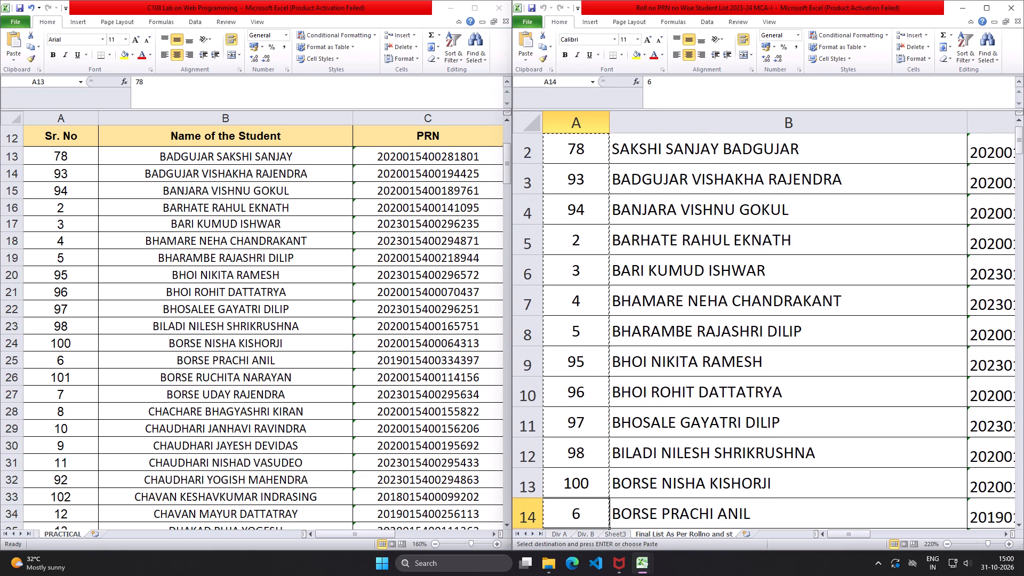
key(Up)
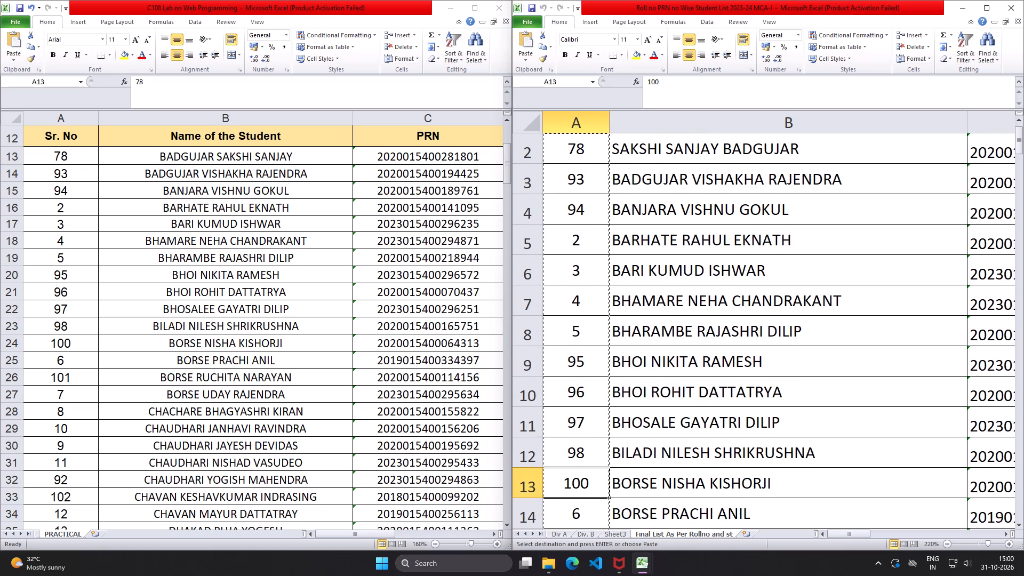
key(Down)
key(Down)
key(Down)
key(Down)
key(Down)
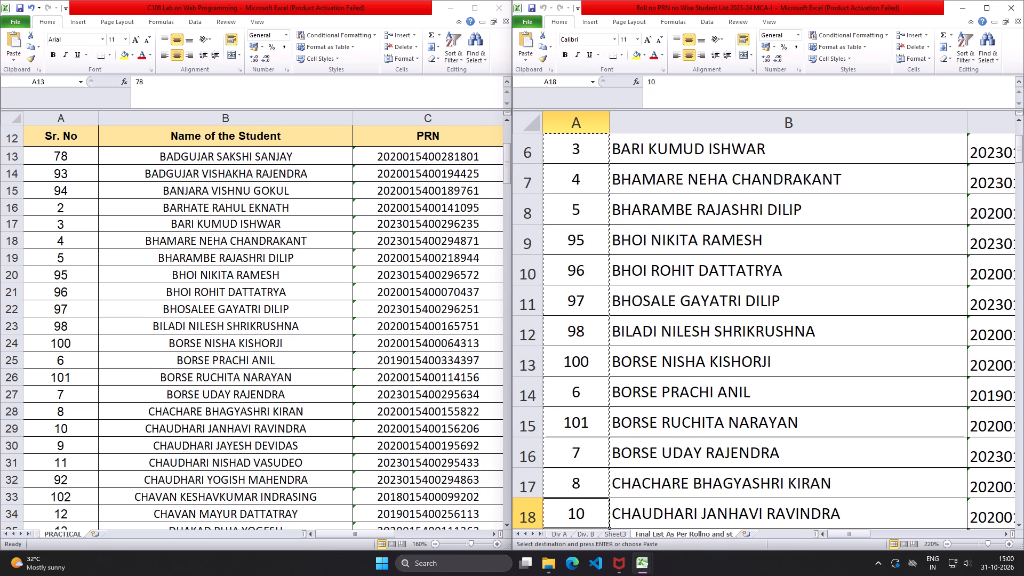
key(Down)
key(Down)
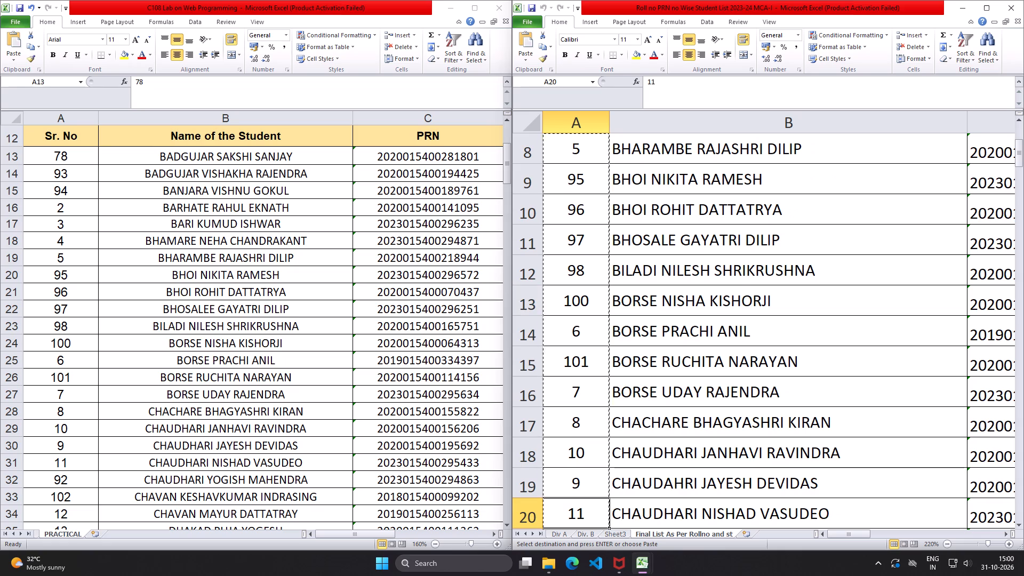
key(Down)
key(Down)
key(Down)
key(Down)
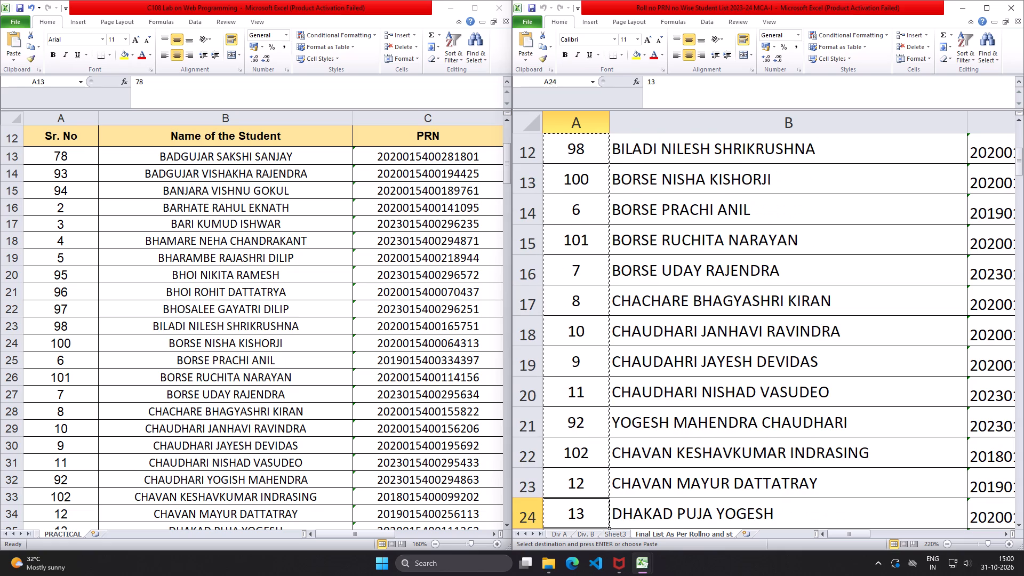
click(116, 473)
click(83, 469)
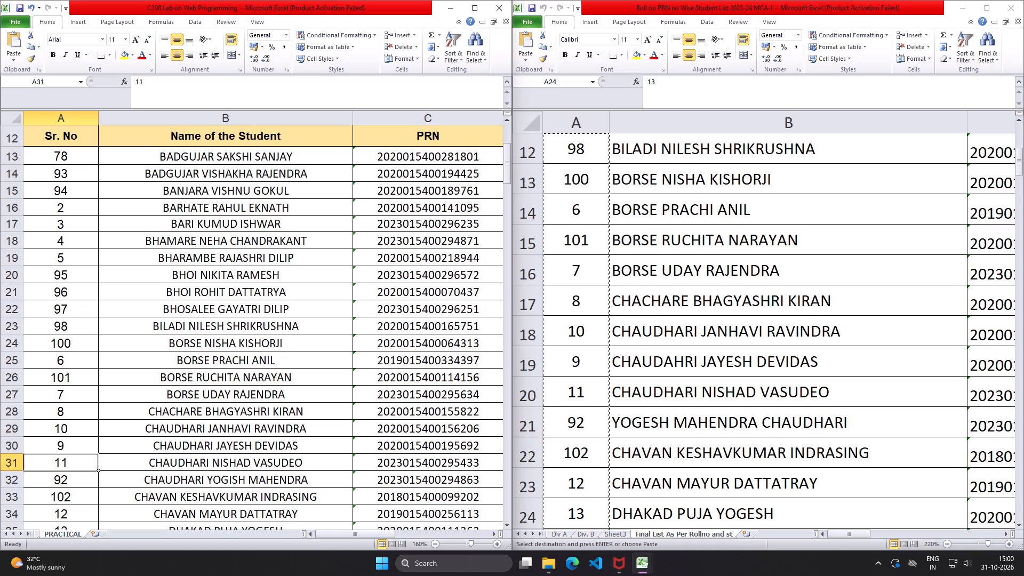
scroll(91, 466, down, 2)
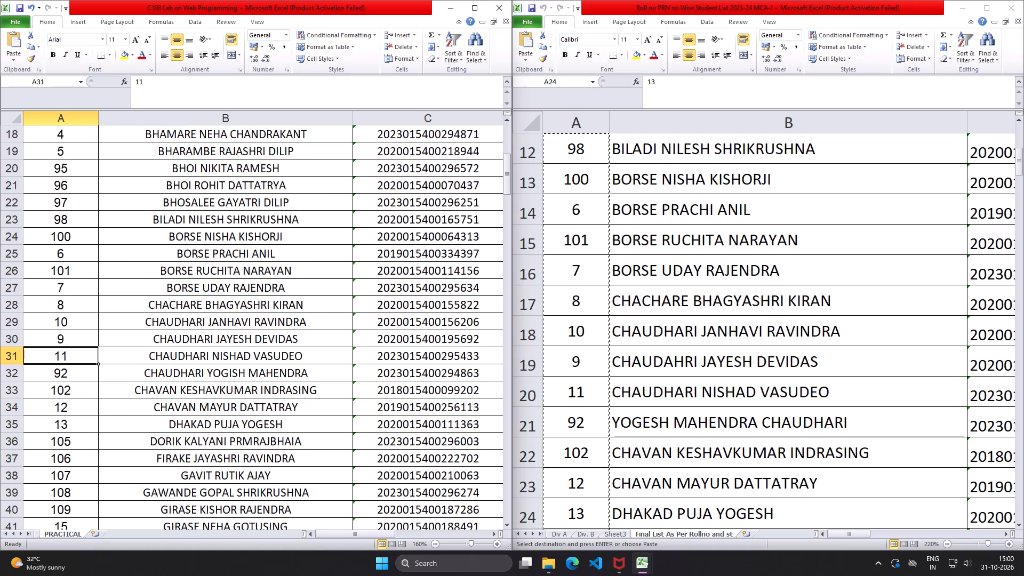
click(137, 421)
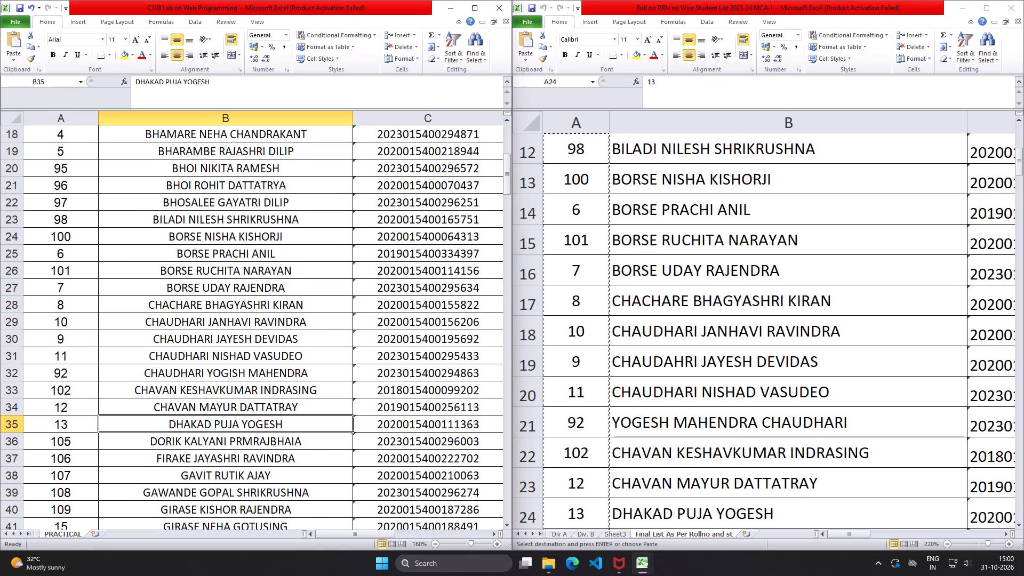
scroll(124, 426, down, 3)
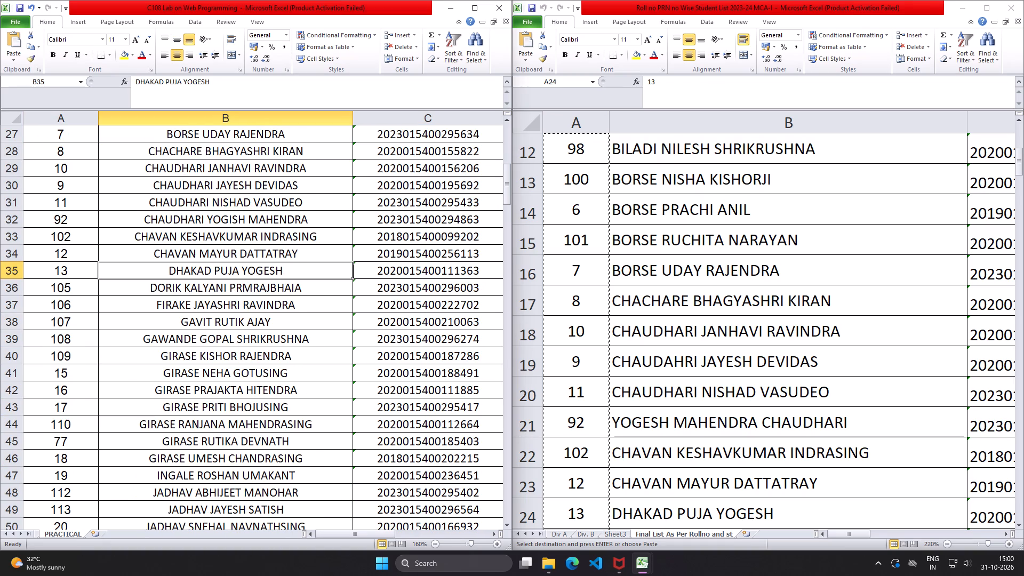
scroll(124, 430, down, 1)
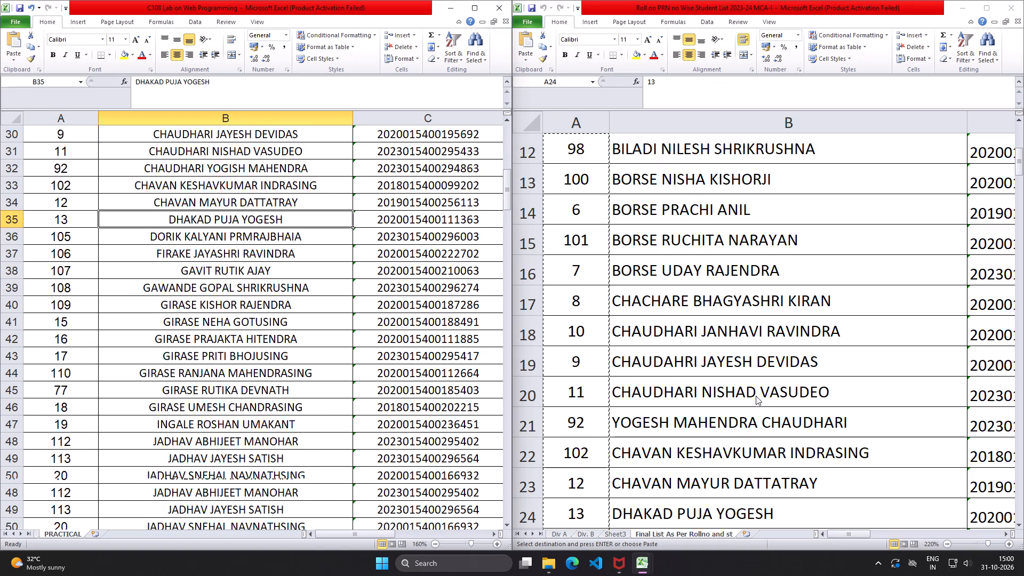
Compare final list rows 25 to 30 with rows 36 to 41 of the C108 PRACTICAL sheet.
click(578, 502)
key(Down)
key(Down)
key(Down)
key(Down)
key(Down)
key(Down)
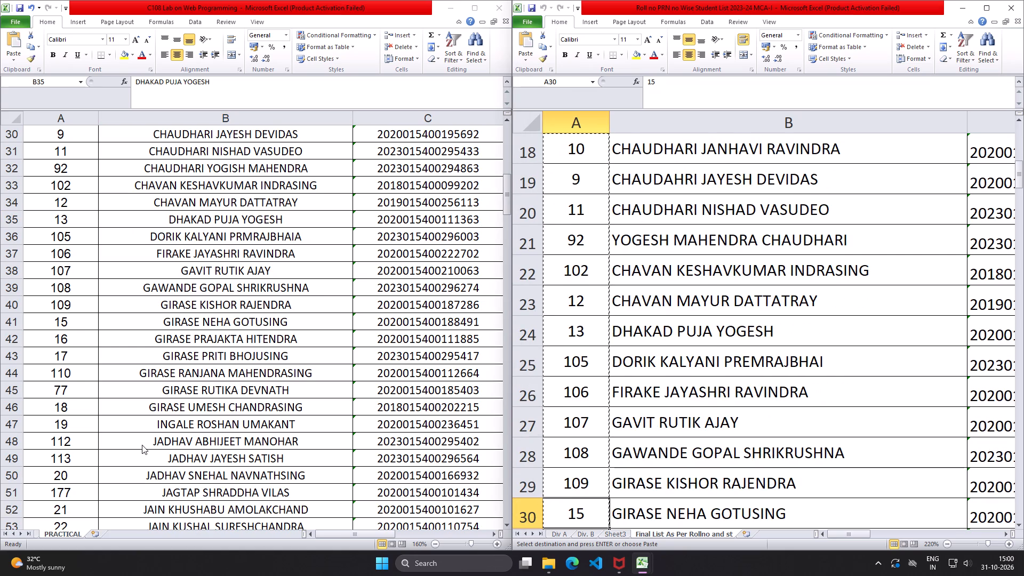
click(200, 324)
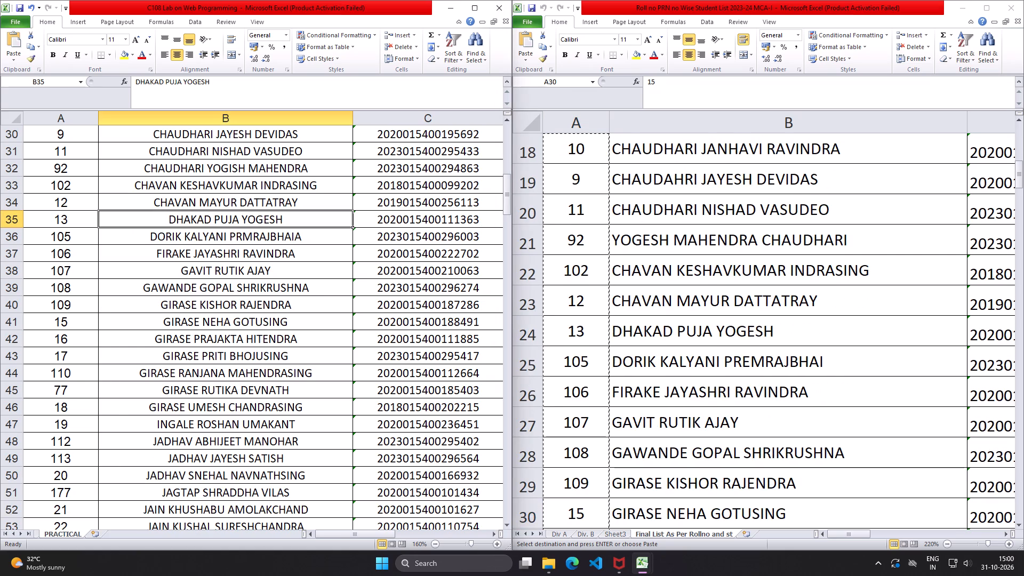
click(200, 324)
Compare final list rows 31 to 36 with rows 42 to 47 of the C108 PRACTICAL sheet.
click(592, 503)
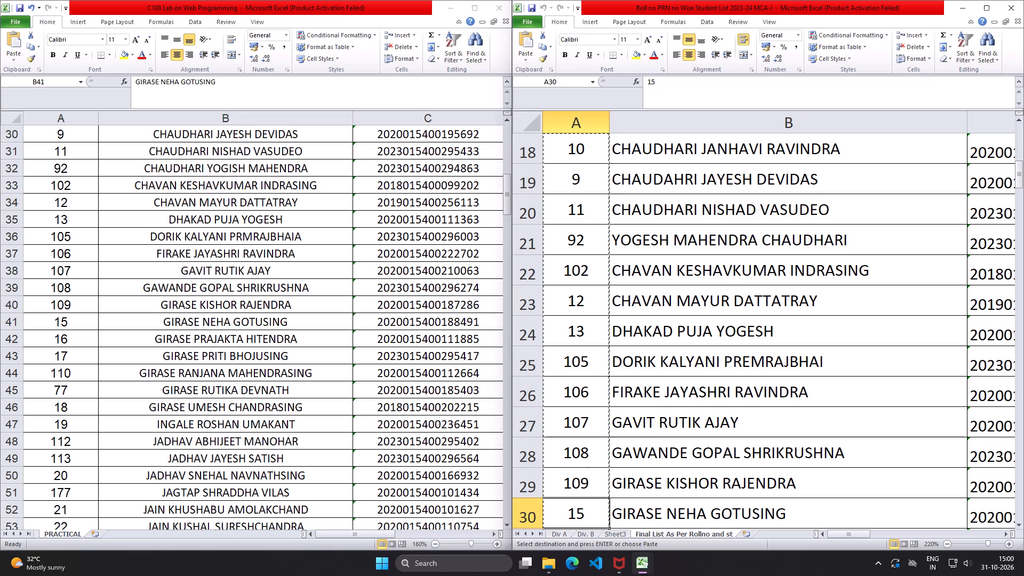
key(Down)
key(Down)
key(Down)
key(Down)
key(Down)
key(Down)
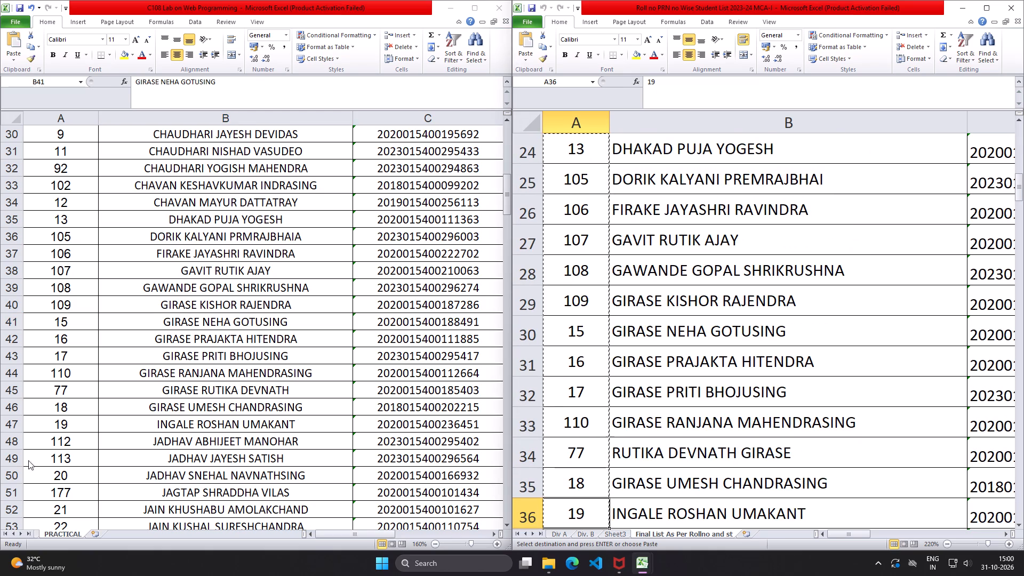
Look through rows 50 to 66 of the C108 PRACTICAL sheet and return to row 47, the last row compared.
click(73, 478)
click(73, 478)
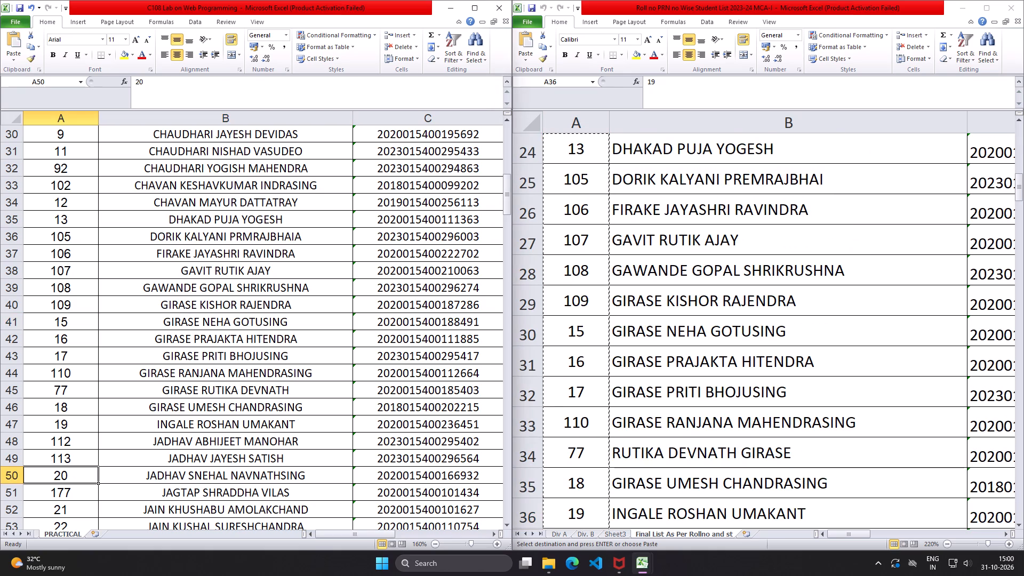
key(Down)
key(Down)
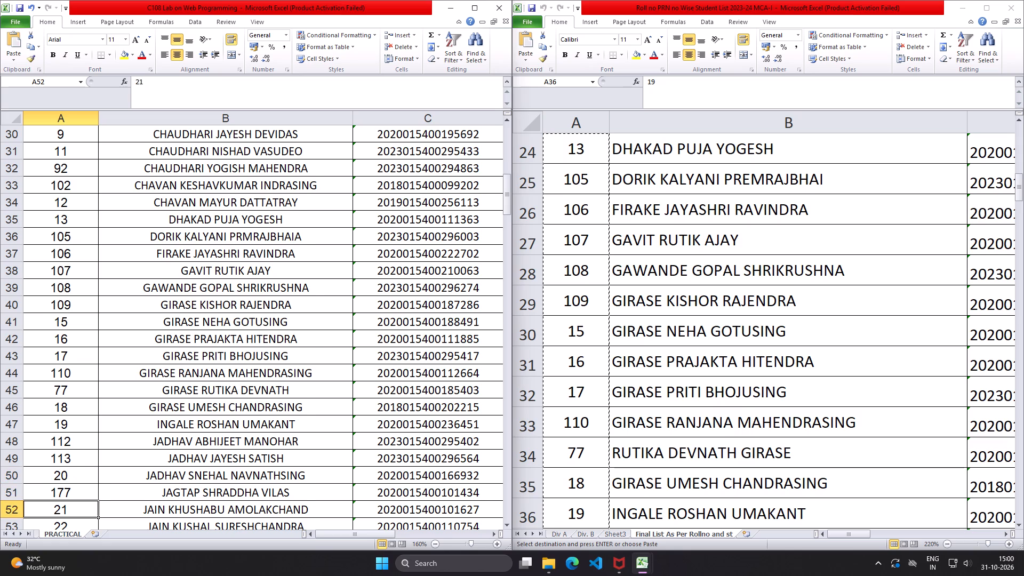
key(Down)
key(Down)
key(Down)
key(Down)
key(Down)
key(Down)
key(Down)
key(Down)
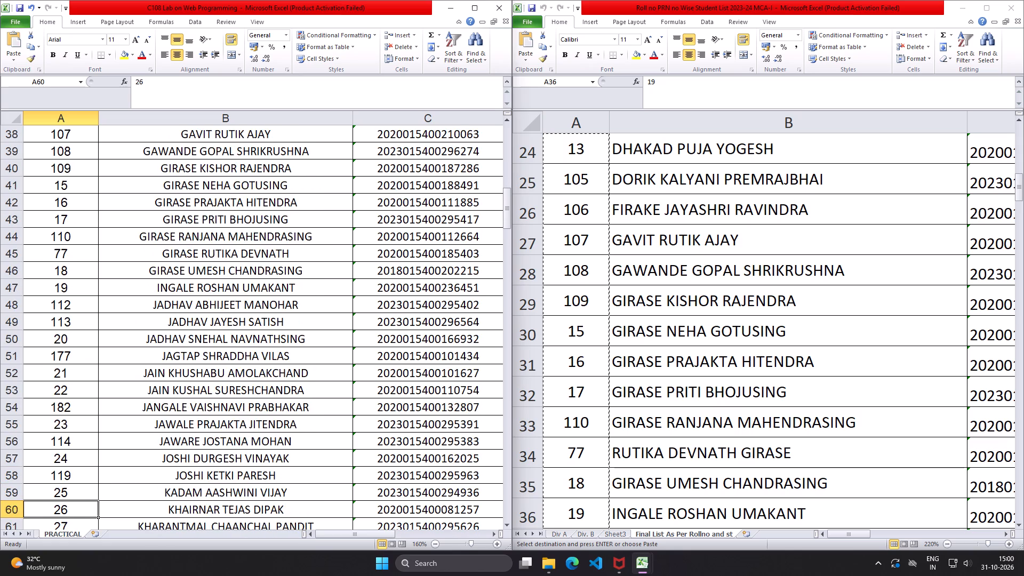
key(Down)
key(Down)
key(Down)
key(Down)
key(Down)
key(Down)
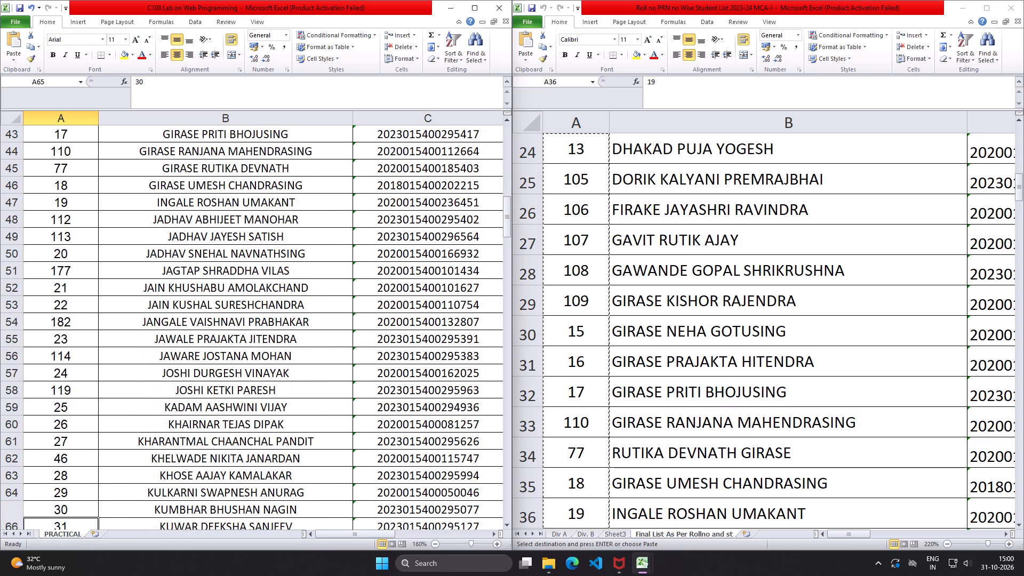
key(Up)
key(Up)
key(Up)
key(Up)
key(Up)
key(Up)
key(Up)
key(Up)
key(Up)
key(Up)
key(Up)
key(Up)
key(Up)
key(Up)
key(Up)
key(Up)
key(Up)
key(Up)
key(Up)
key(Up)
key(Down)
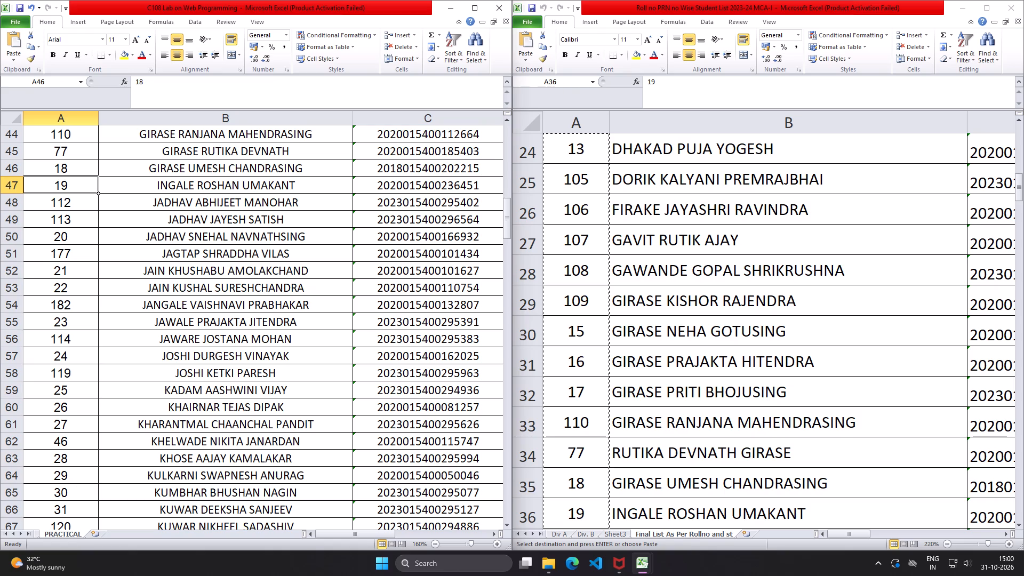
Compare final list rows 37 to 45 with rows 48 to 56 of the C108 PRACTICAL sheet.
click(584, 478)
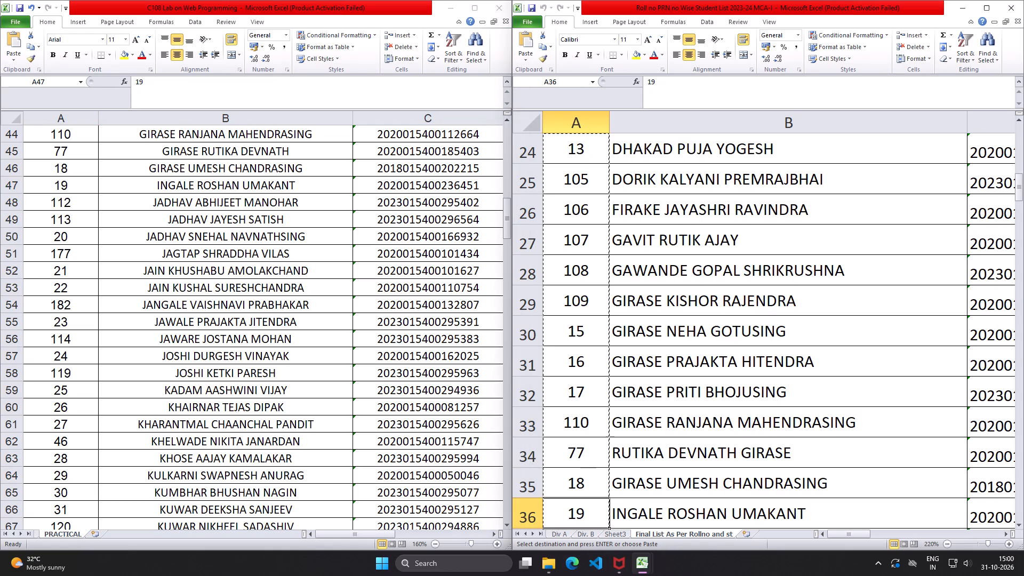
key(Down)
key(Down)
key(Down)
key(Down)
key(Down)
key(Down)
key(Down)
key(Down)
key(Down)
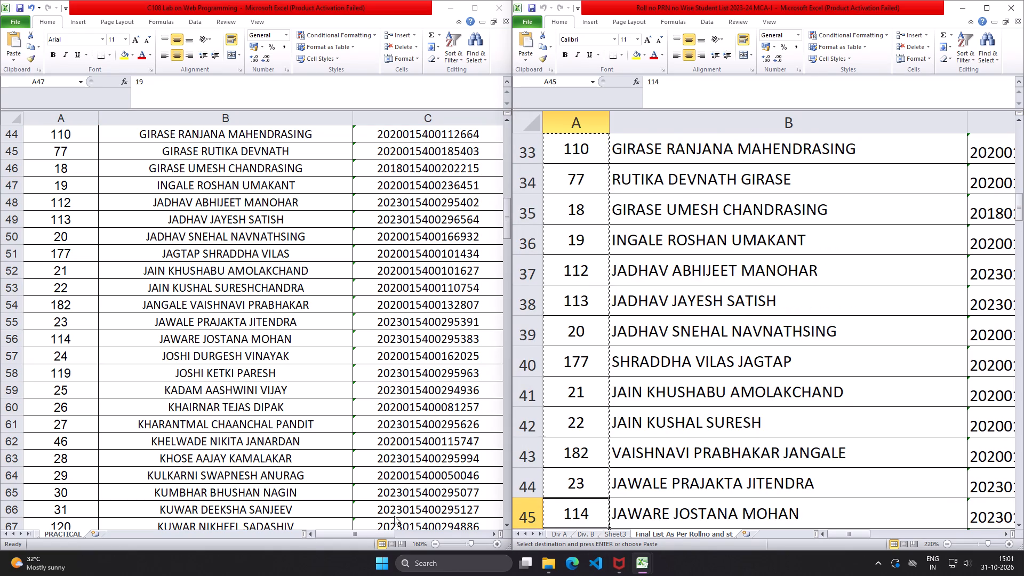
click(81, 341)
click(150, 334)
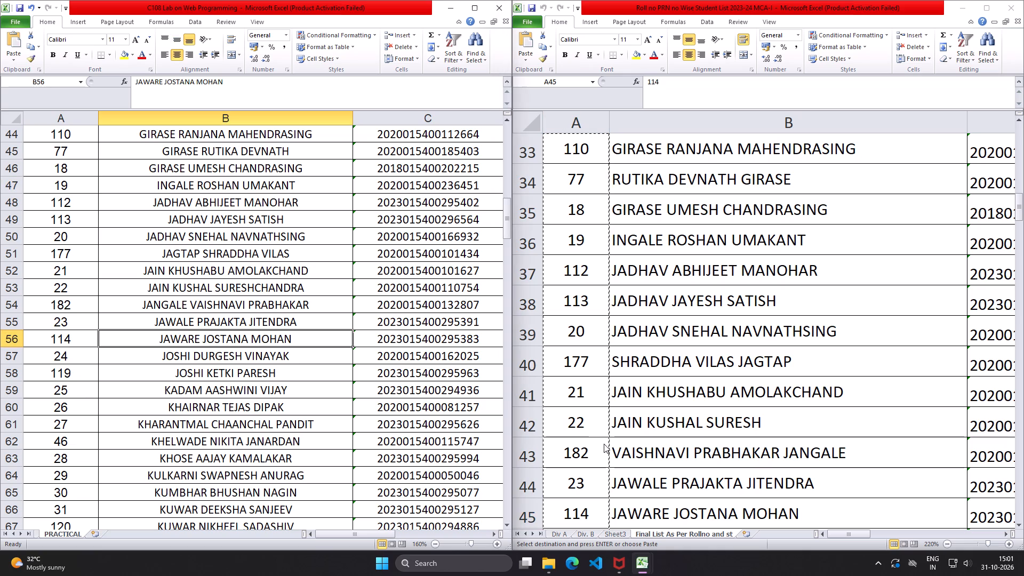
Compare final list rows 46 to 53 with rows 57 to 64 of the C108 PRACTICAL sheet.
click(597, 453)
key(Down)
key(Down)
key(Down)
key(Down)
key(Down)
key(Down)
key(Down)
key(Down)
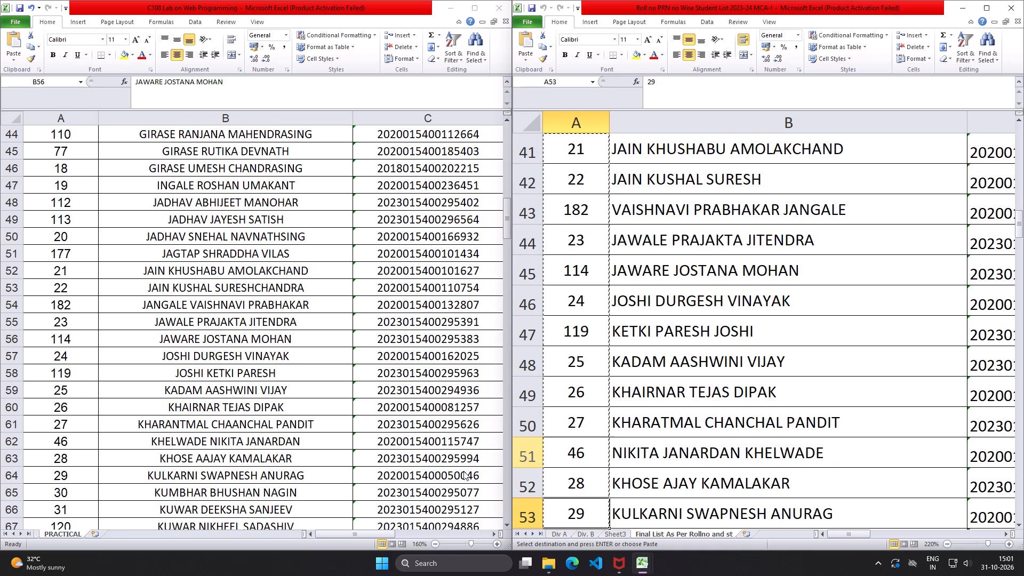
click(76, 466)
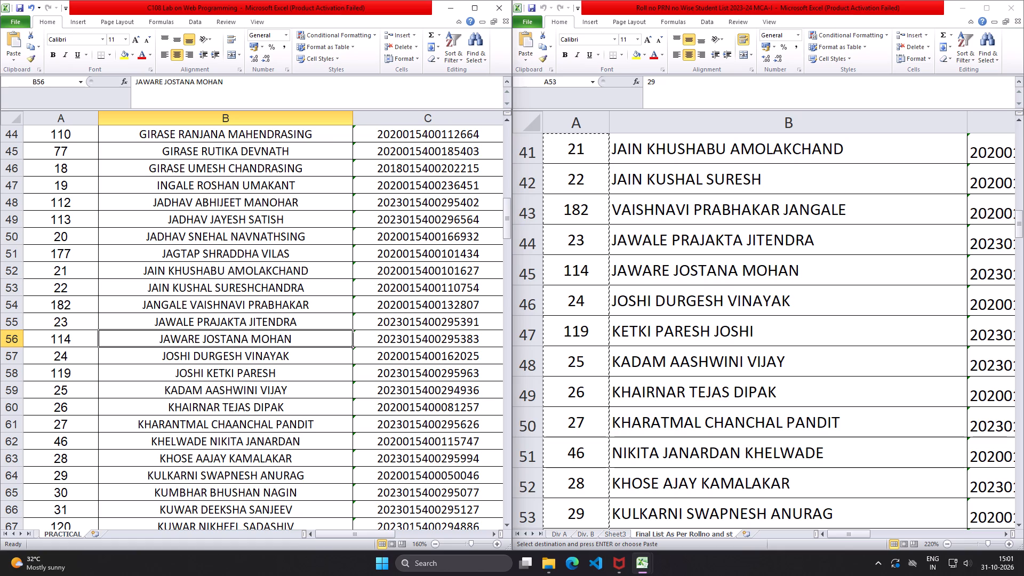
click(129, 471)
click(593, 506)
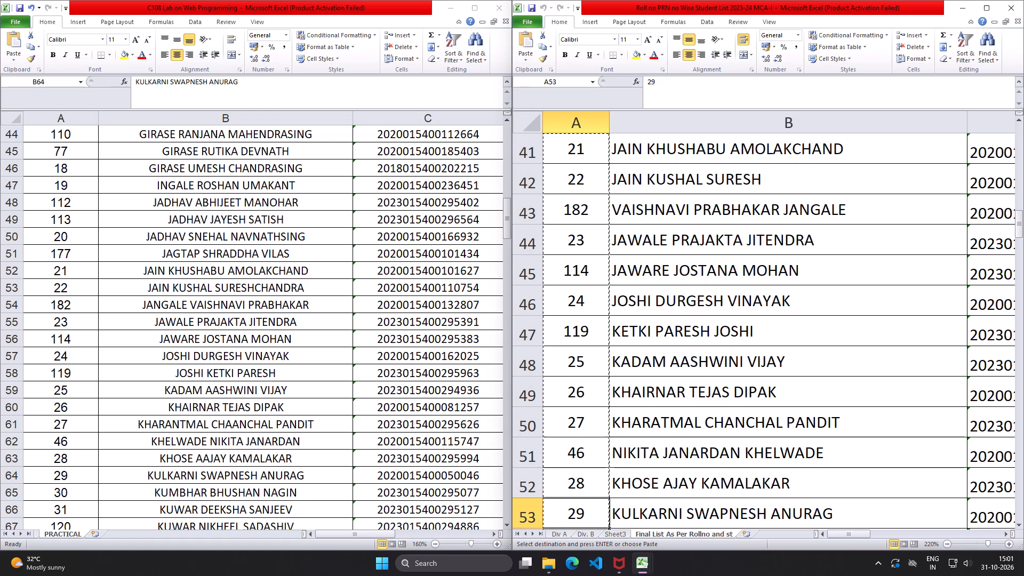
Compare final list row 54 with row 65 of the C108 PRACTICAL sheet.
key(Right)
key(Down)
key(Right)
key(Left)
key(Left)
key(Left)
key(Left)
key(Left)
key(Left)
key(Left)
key(Left)
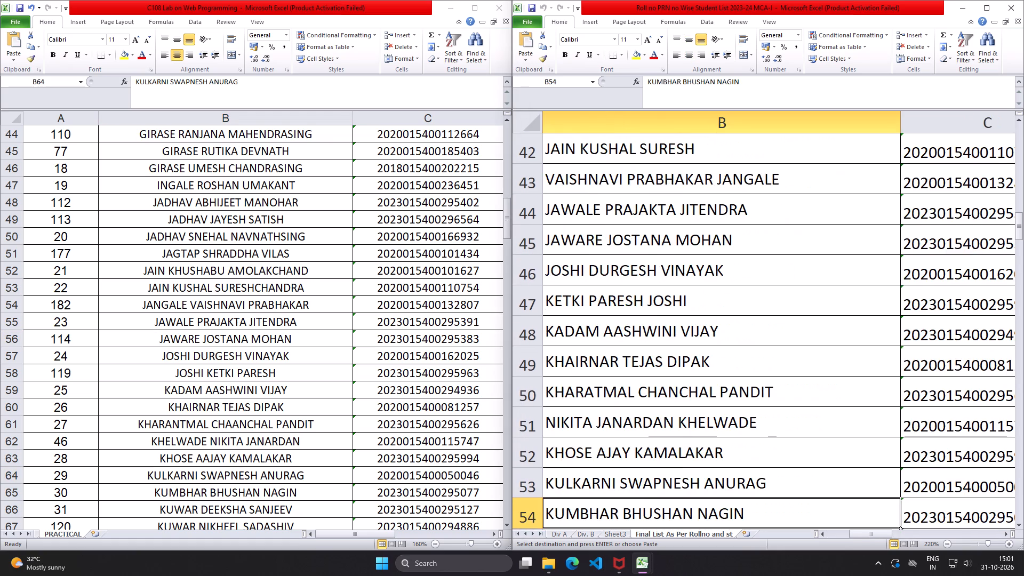
key(Right)
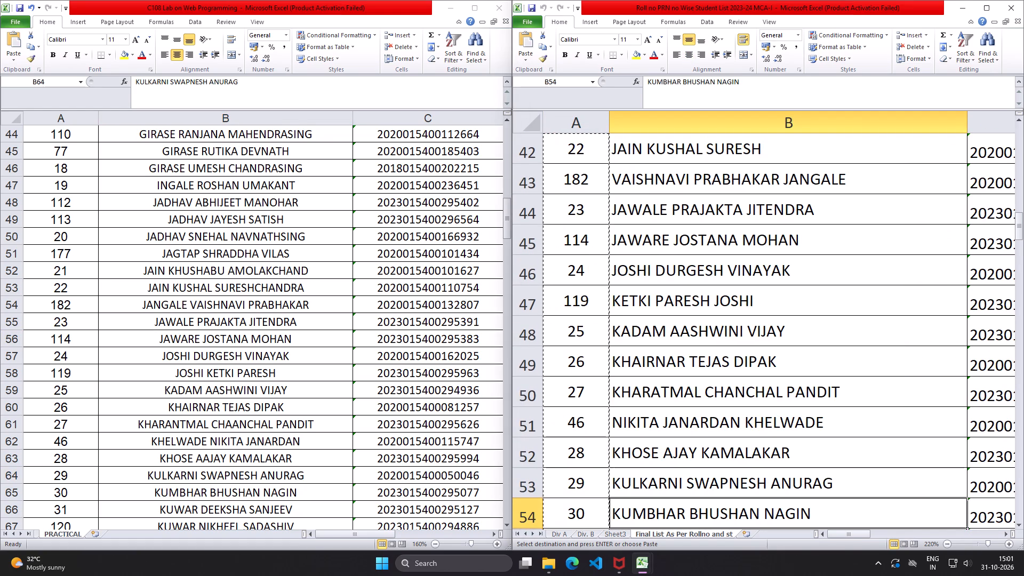
key(Left)
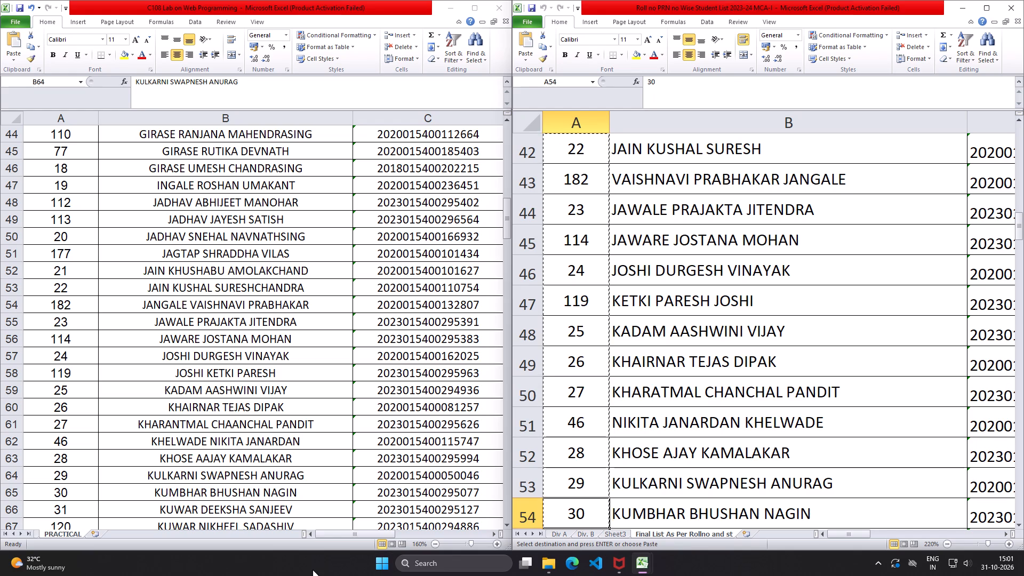
click(146, 489)
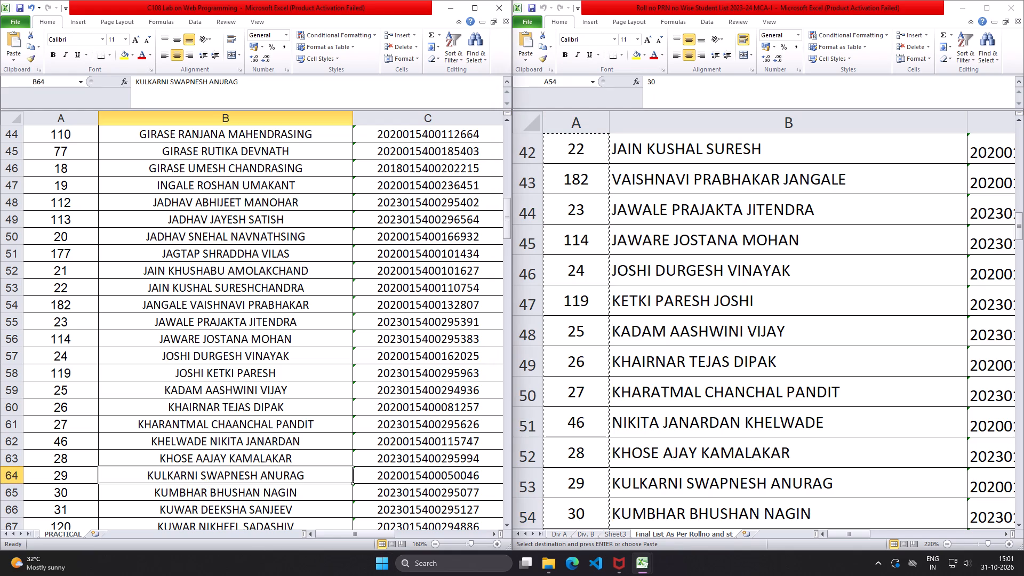
click(146, 489)
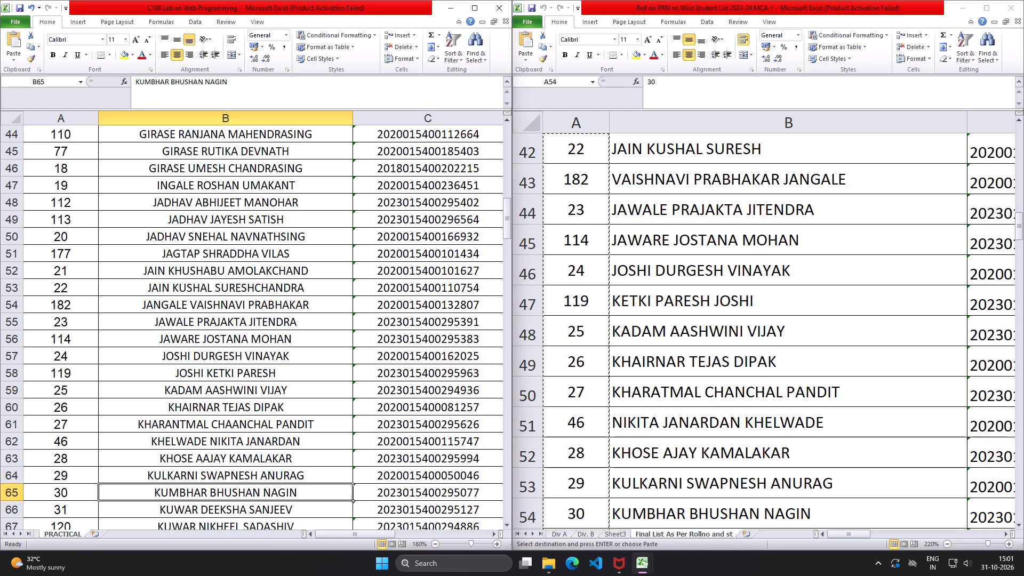
key(Down)
key(Down)
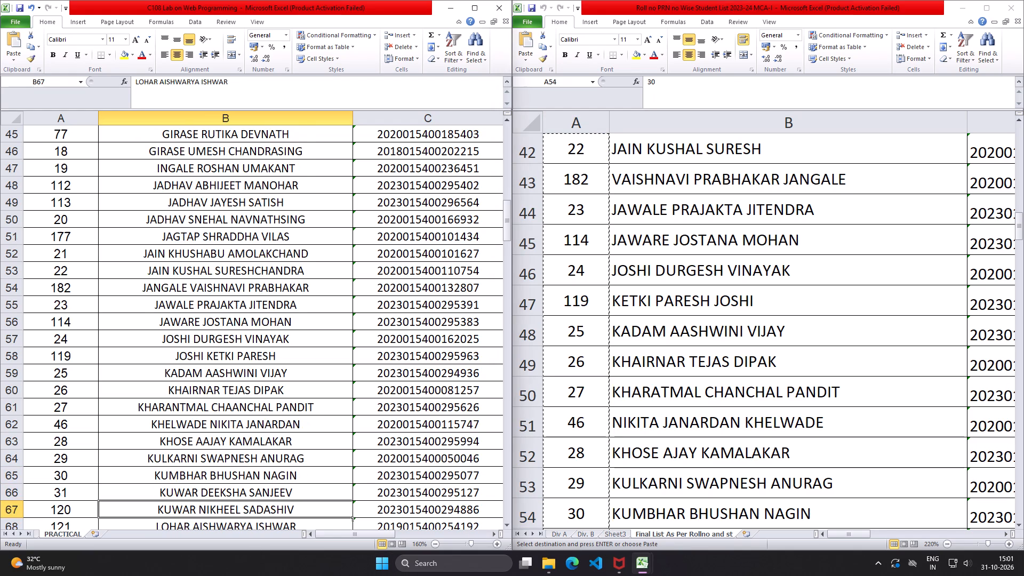
click(604, 508)
key(Down)
key(Down)
key(Down)
key(Down)
key(Down)
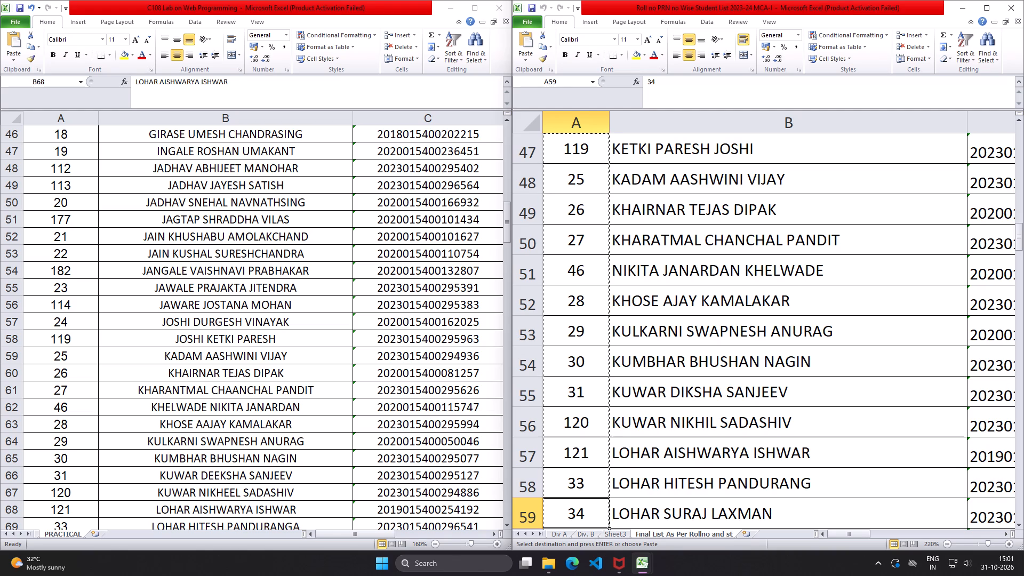
scroll(615, 507, down, 2)
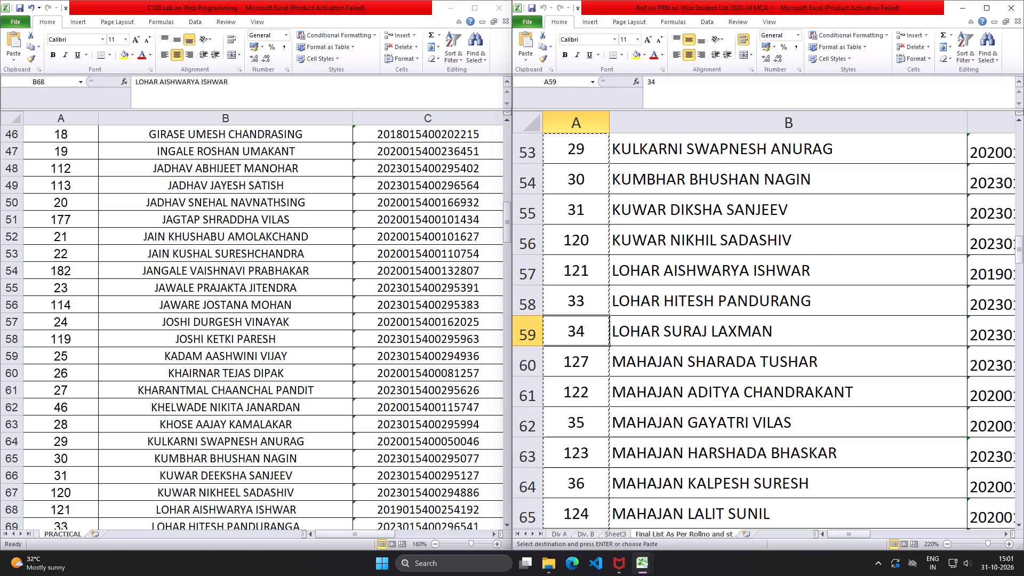
click(585, 515)
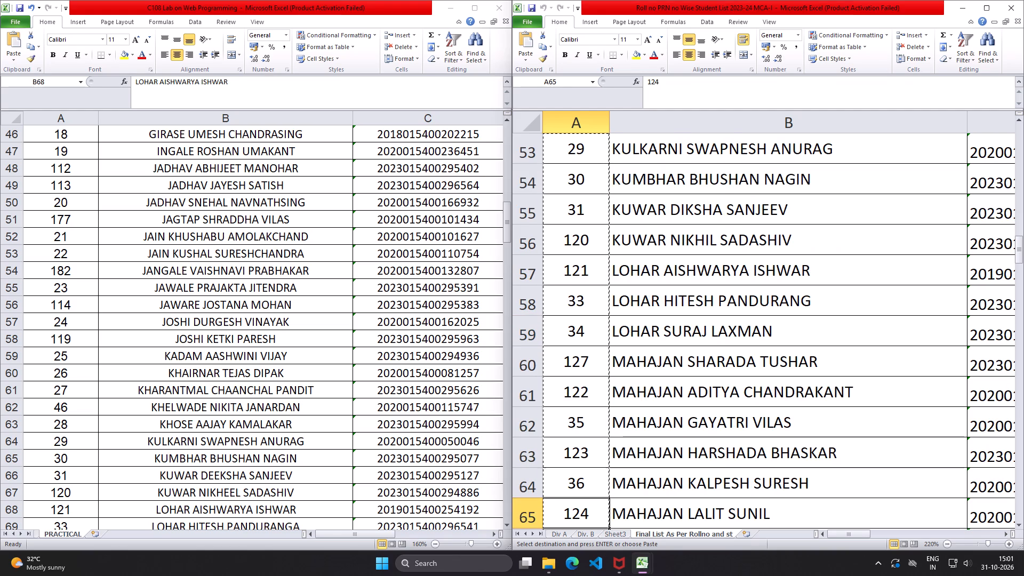
click(100, 491)
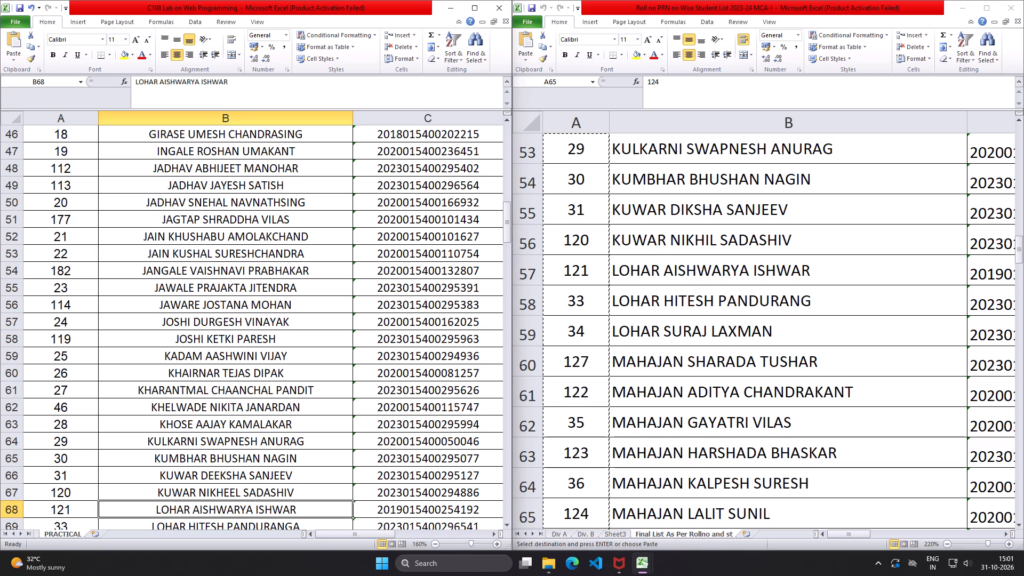
key(ctrl+f)
text(124)
key(Return)
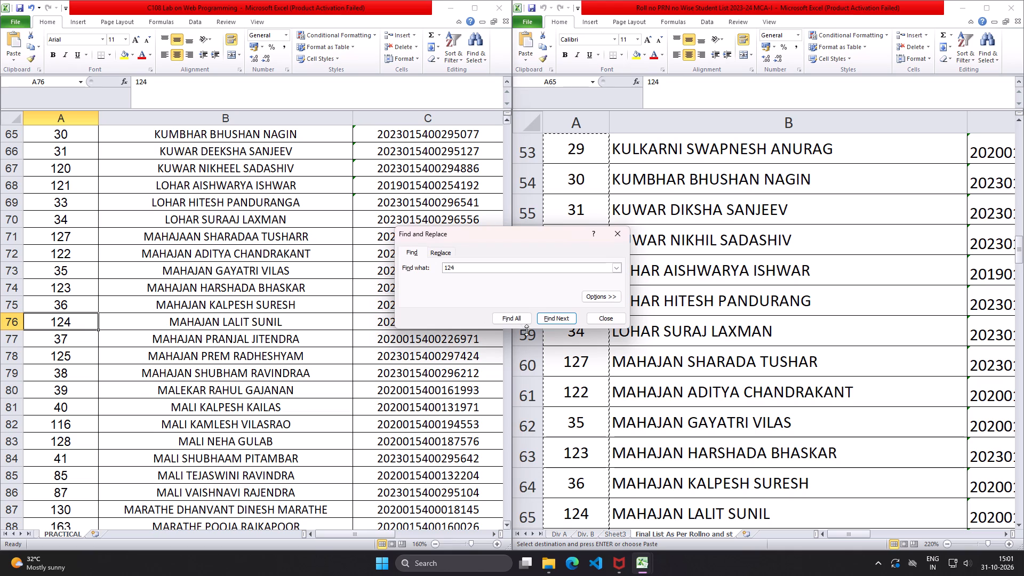
click(615, 236)
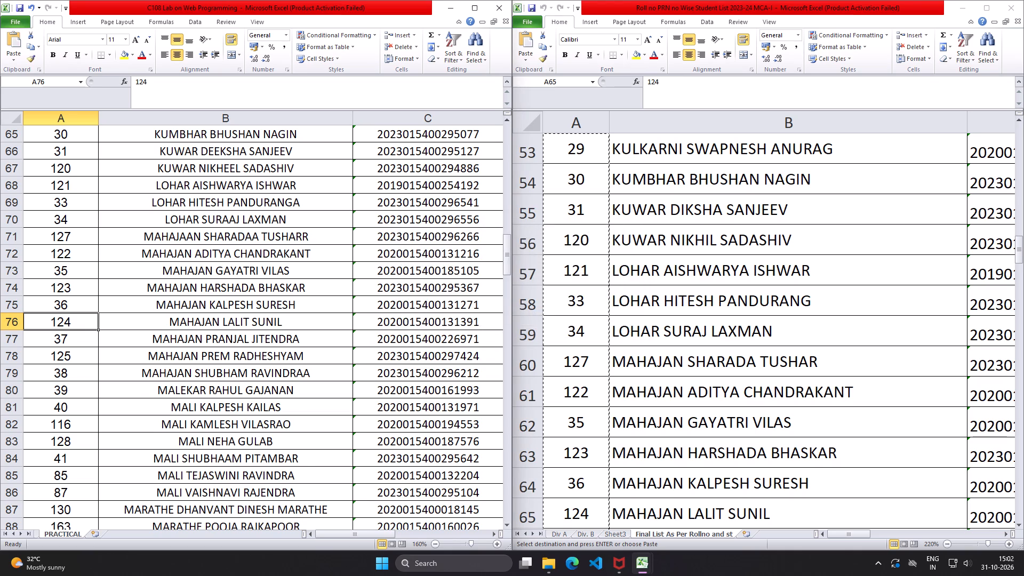
Compare final list rows 66 to 82 with the C108 PRACTICAL sheet, searching that sheet for roll number 178.
click(597, 460)
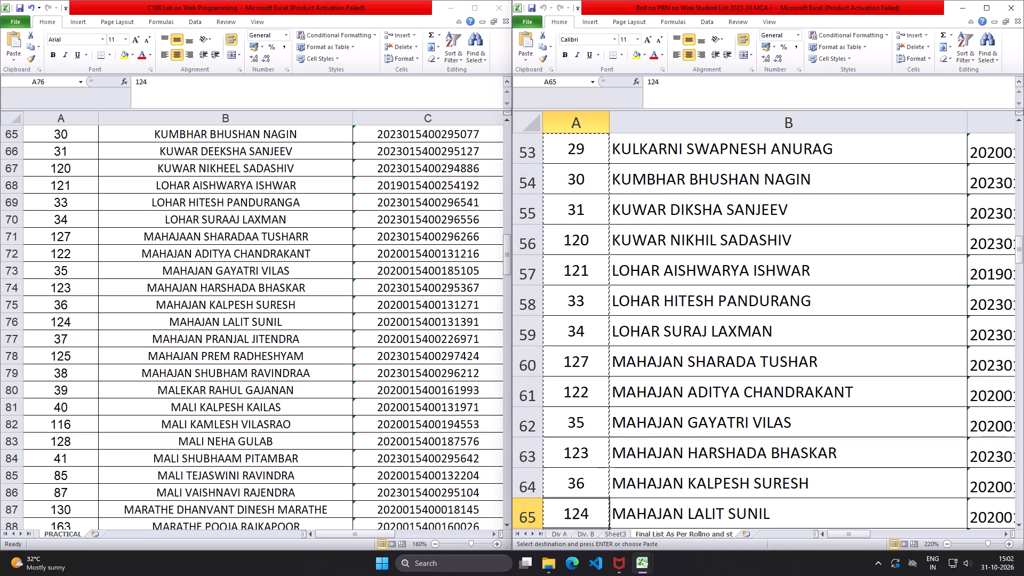
scroll(596, 464, down, 6)
click(597, 481)
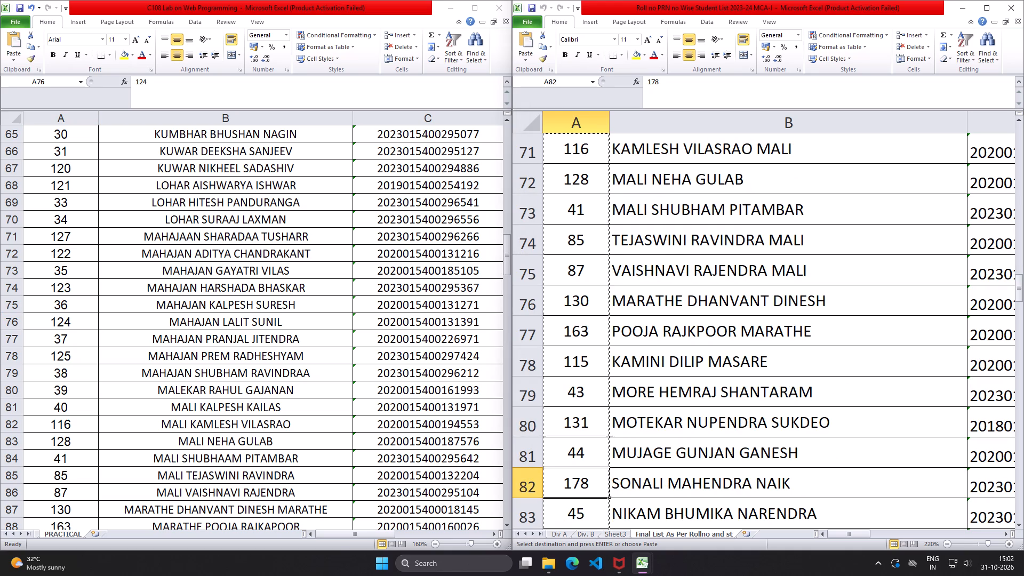
click(52, 439)
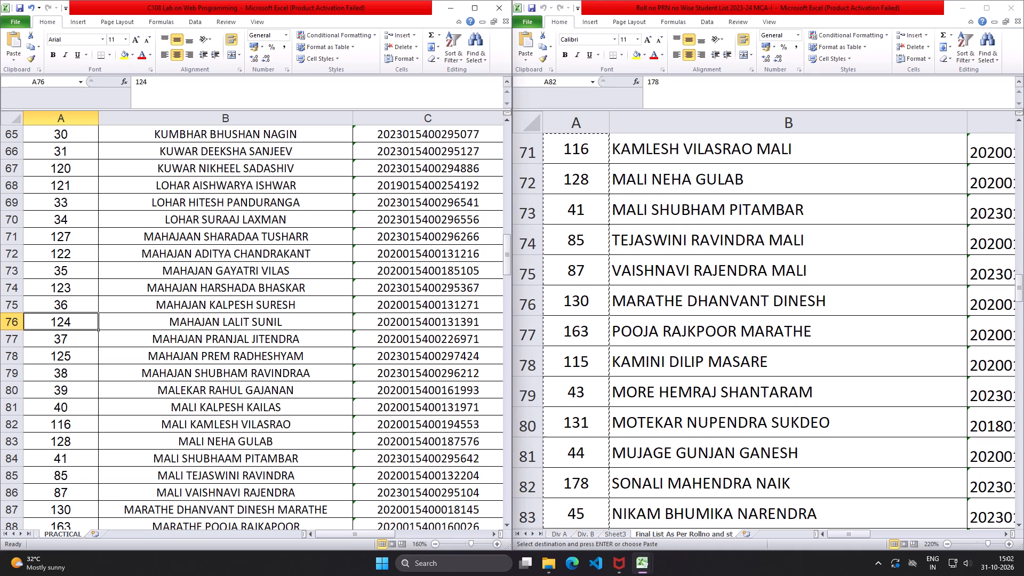
click(52, 439)
click(52, 439)
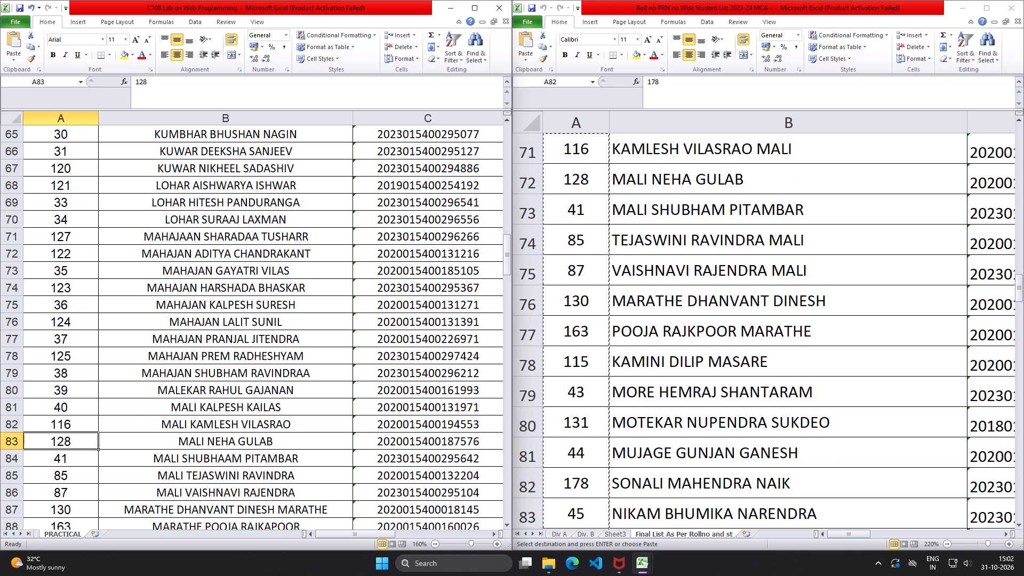
key(ctrl+f)
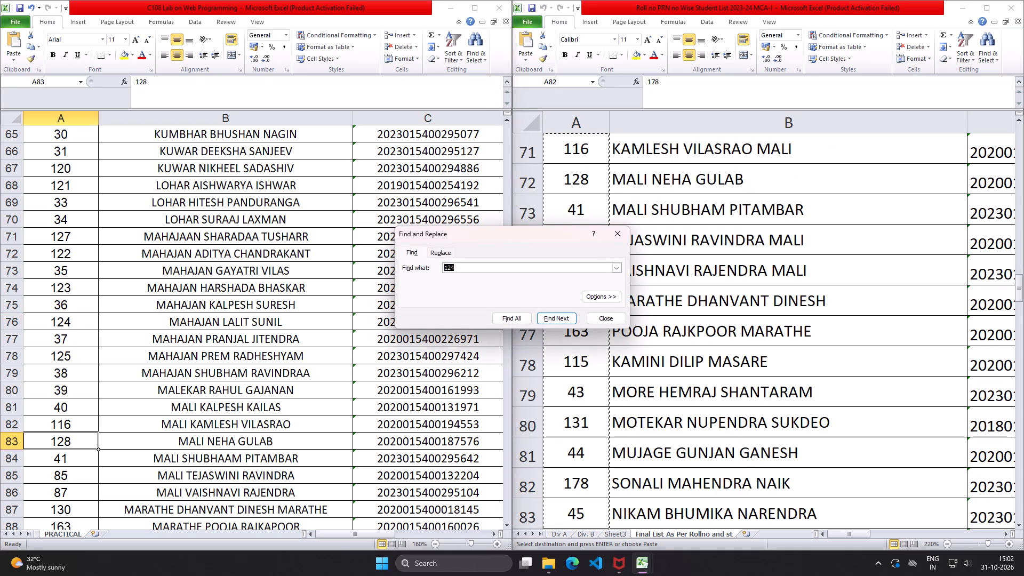
text(178)
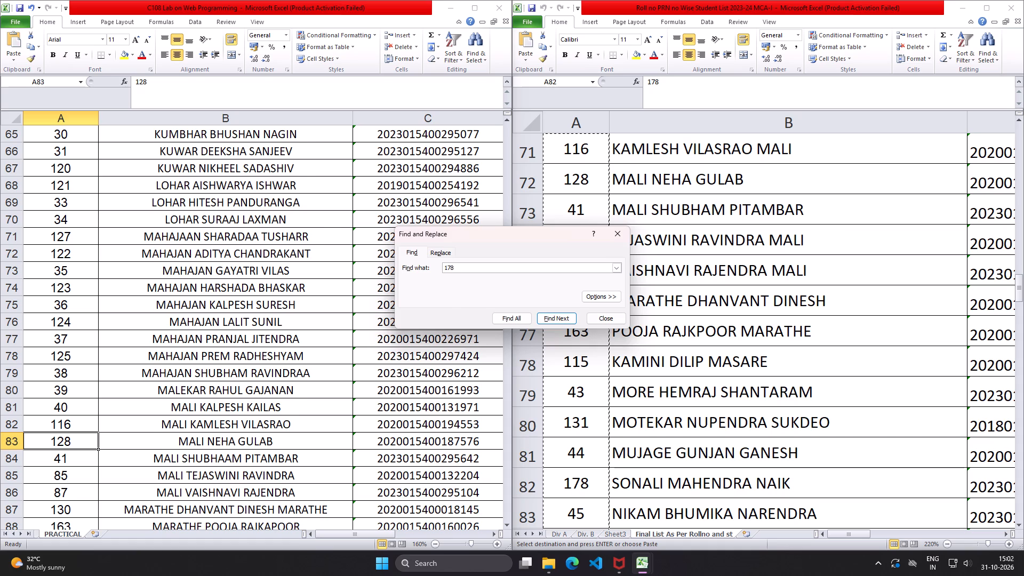
key(Return)
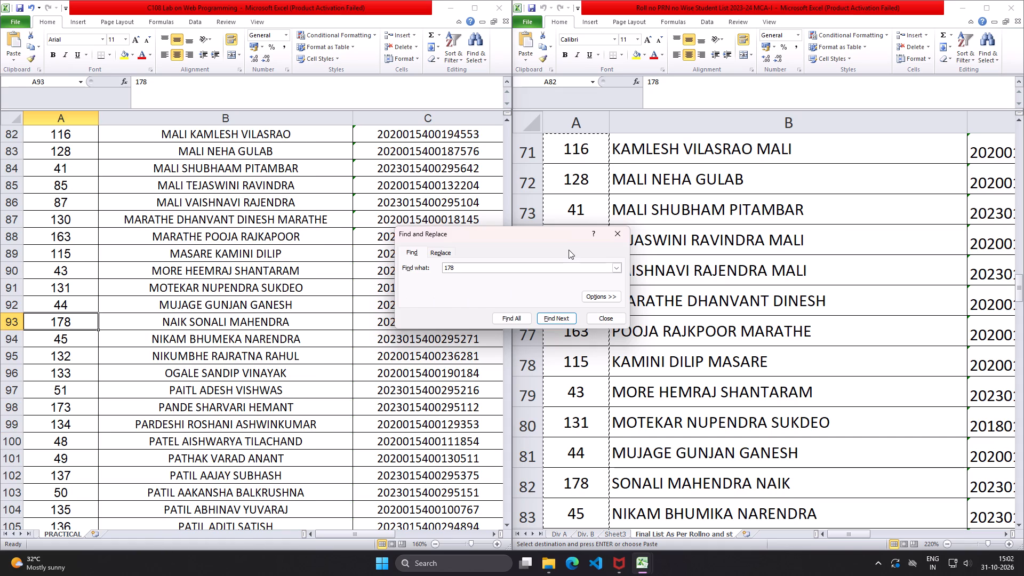
click(619, 236)
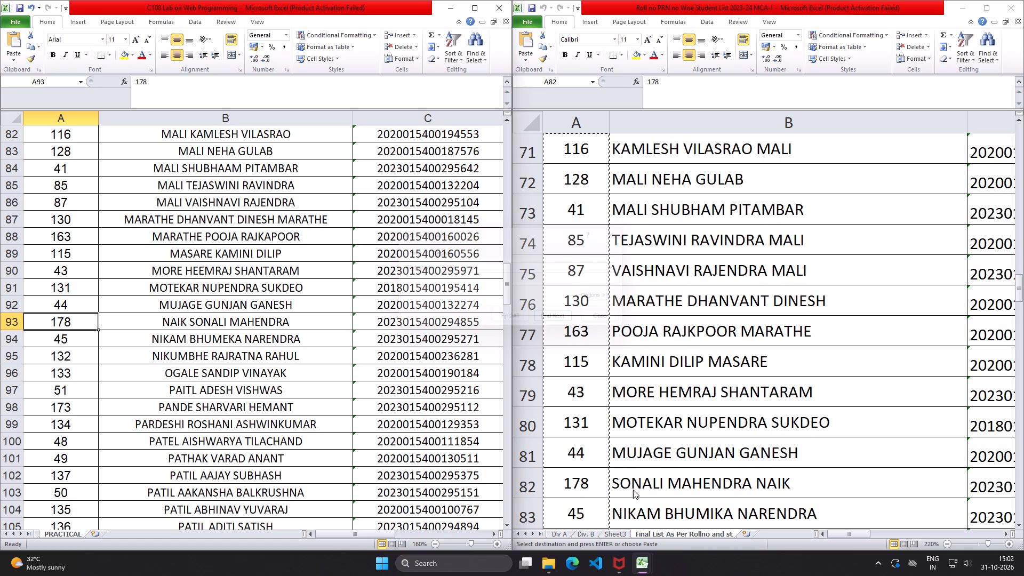
Compare final list rows 83 to 97 with rows 94 to 108 of the C108 PRACTICAL sheet.
click(752, 484)
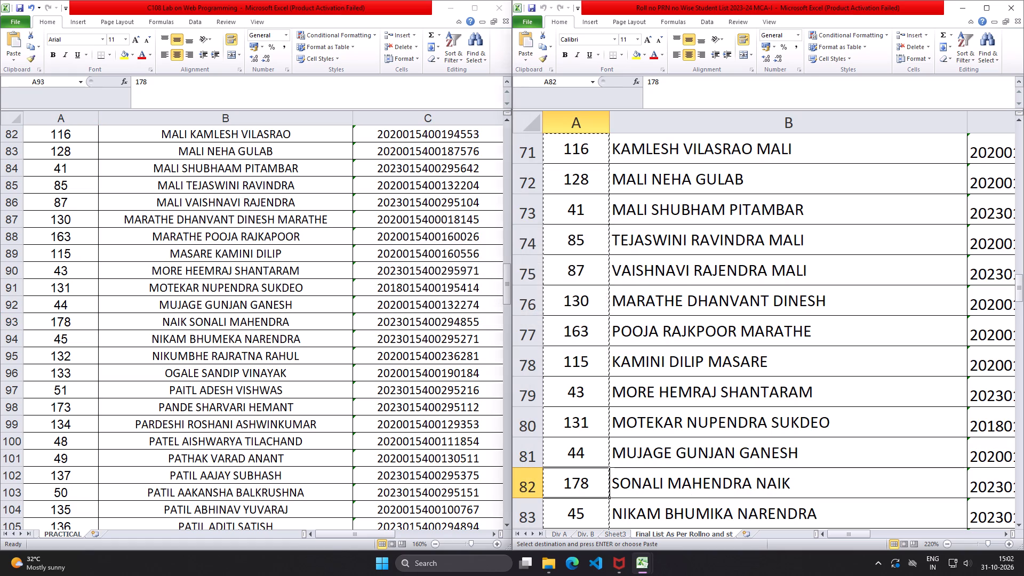
click(752, 484)
scroll(752, 484, down, 5)
click(752, 484)
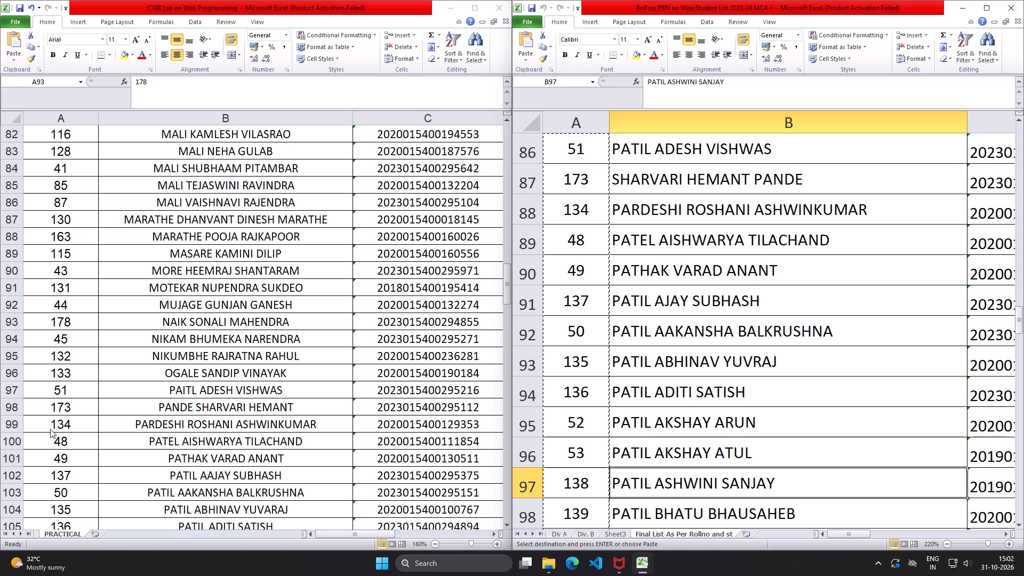
click(68, 473)
scroll(70, 473, down, 1)
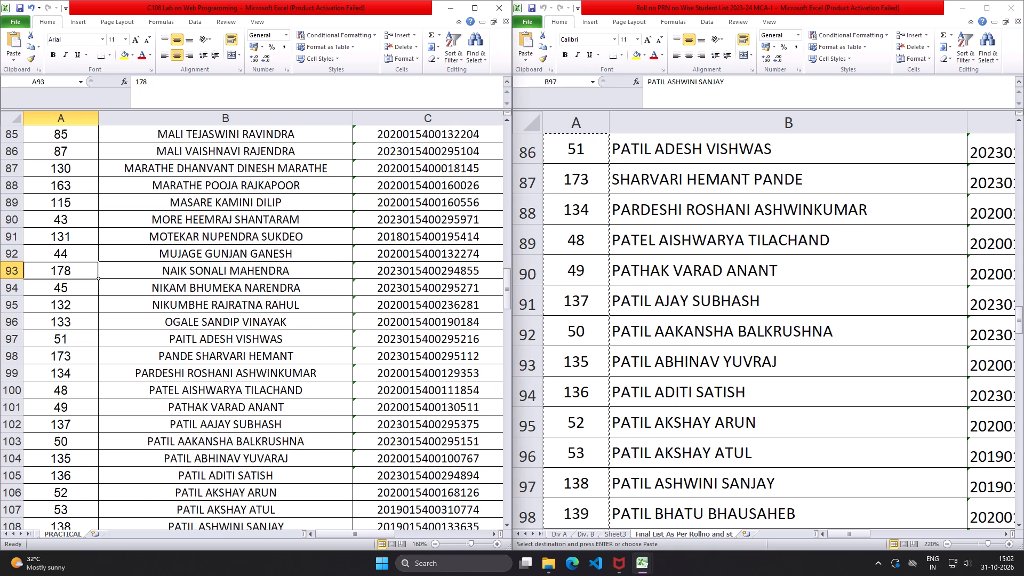
scroll(70, 473, down, 2)
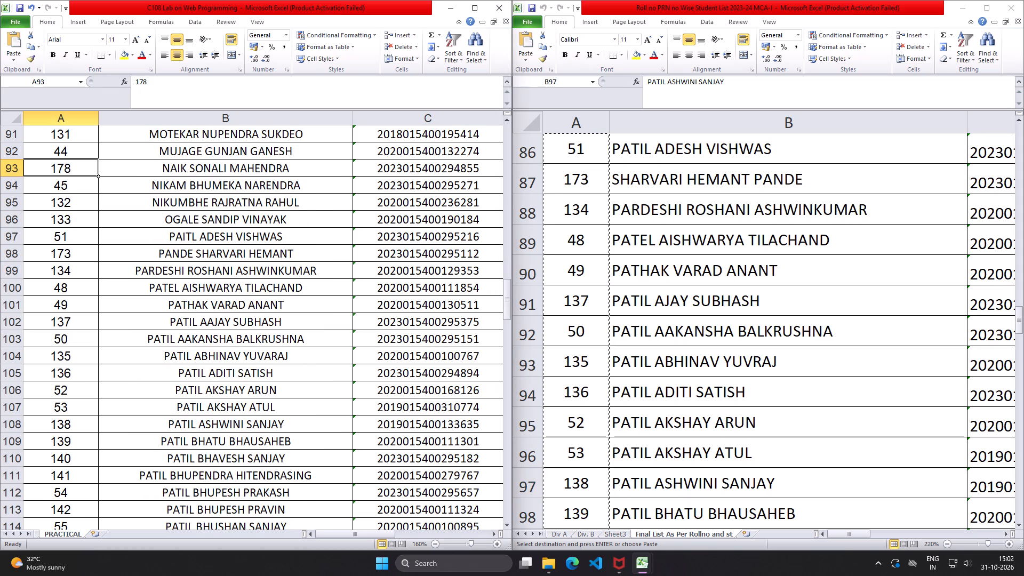
click(170, 430)
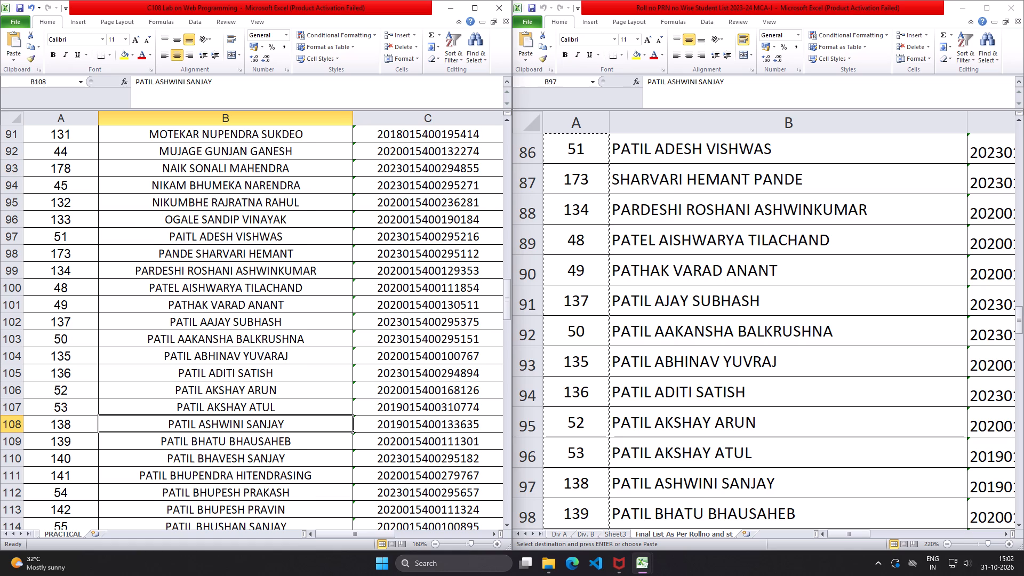
Check the C108 PRACTICAL sheet down to row 120 against the final list, searching the list for roll number 144.
scroll(170, 430, down, 4)
click(170, 430)
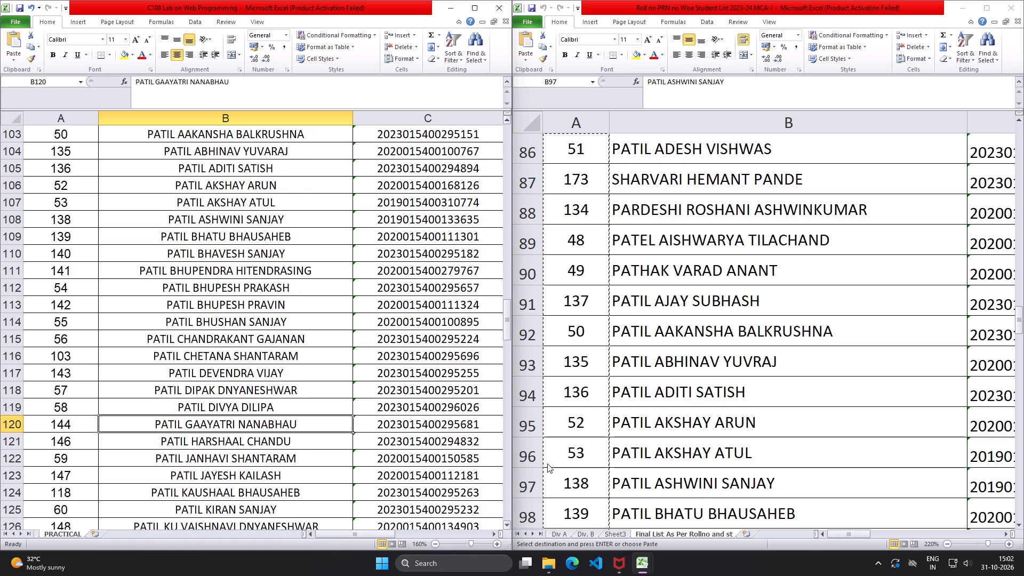
click(666, 463)
scroll(666, 463, down, 5)
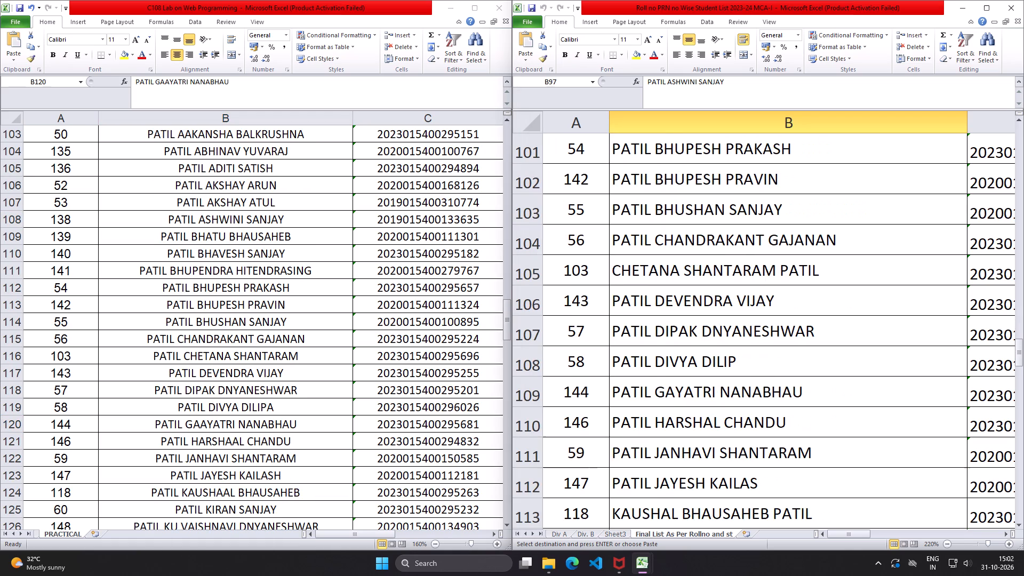
scroll(667, 465, down, 3)
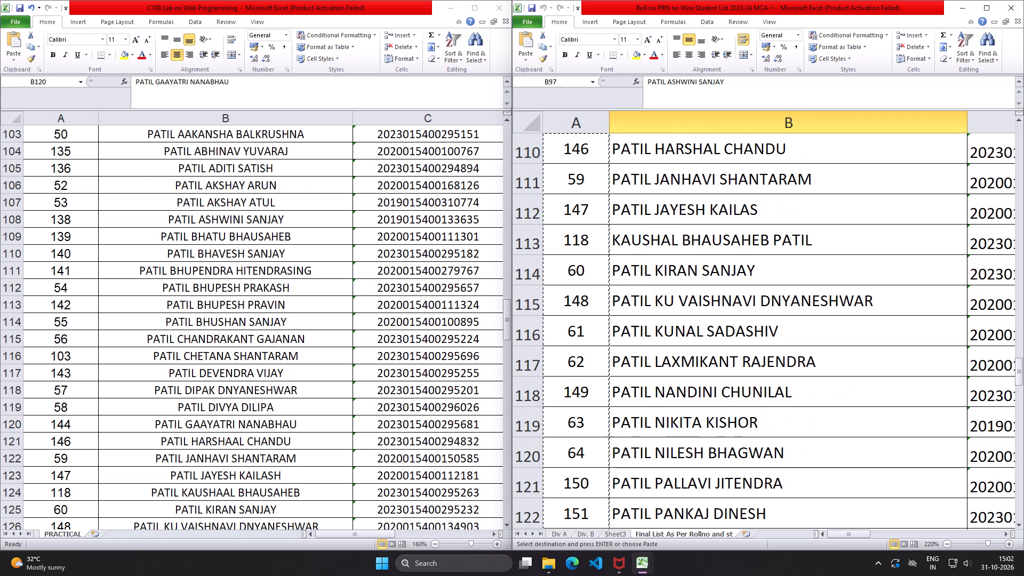
scroll(667, 465, down, 3)
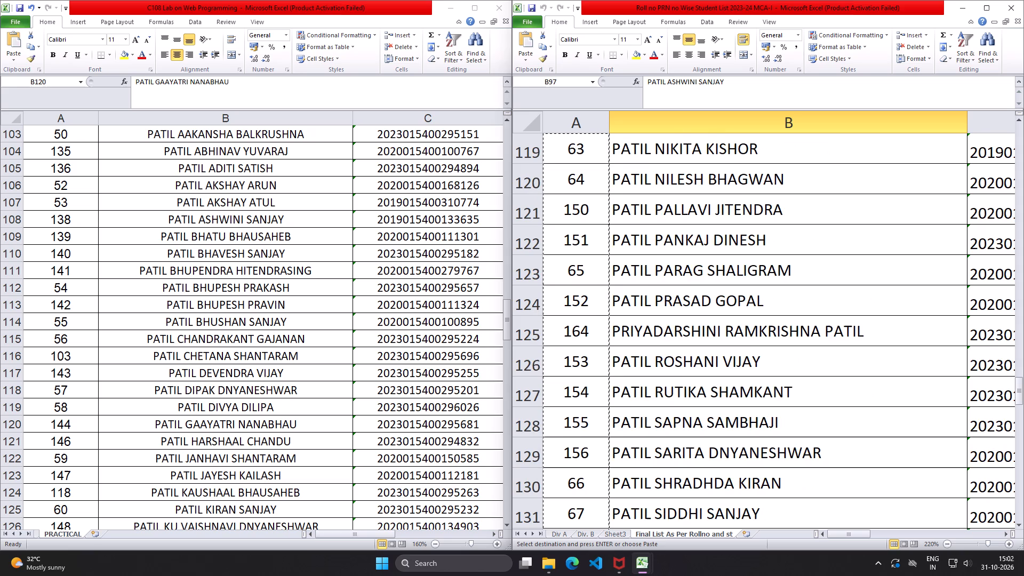
scroll(667, 465, down, 2)
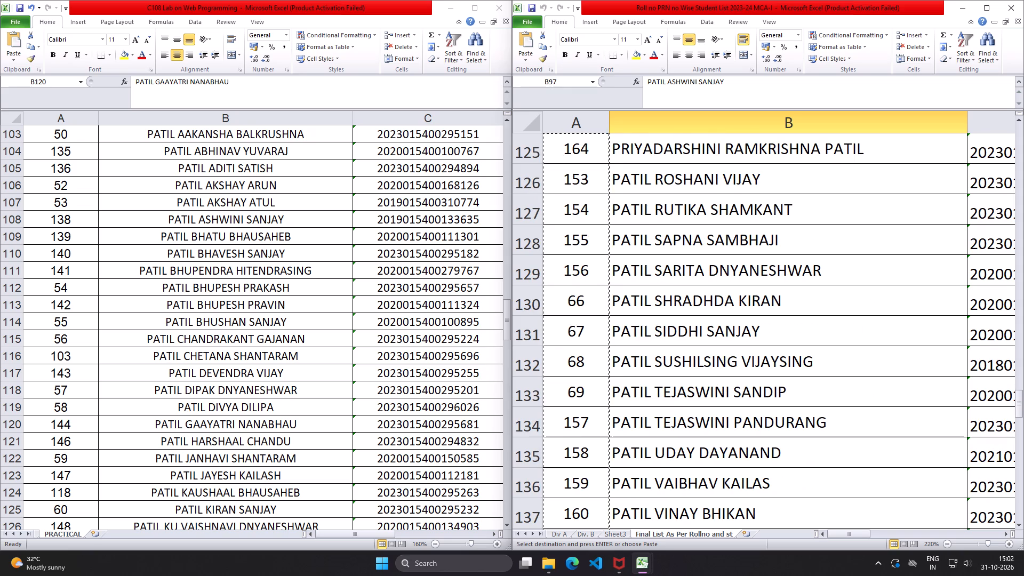
click(621, 294)
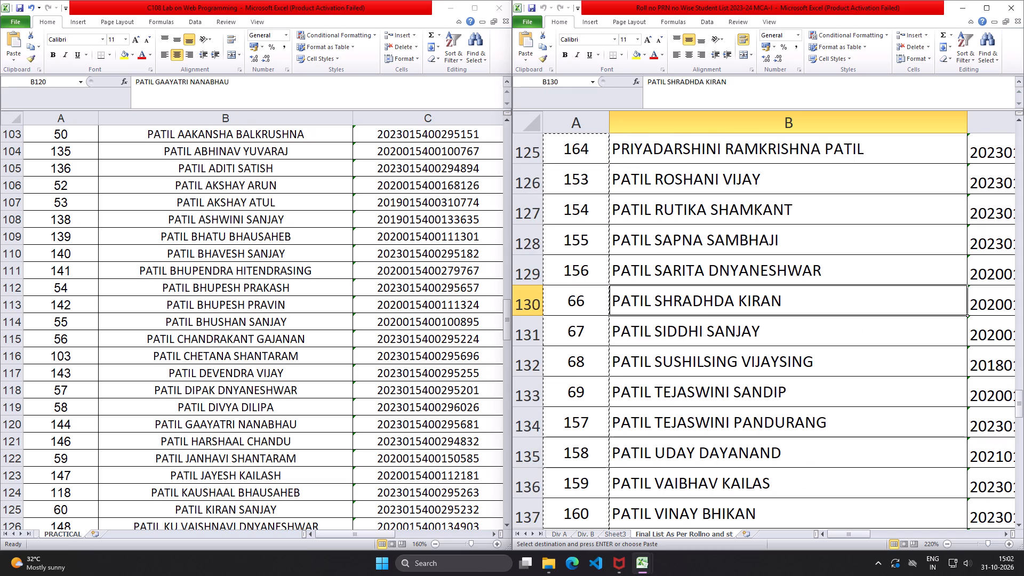
key(ctrl+f)
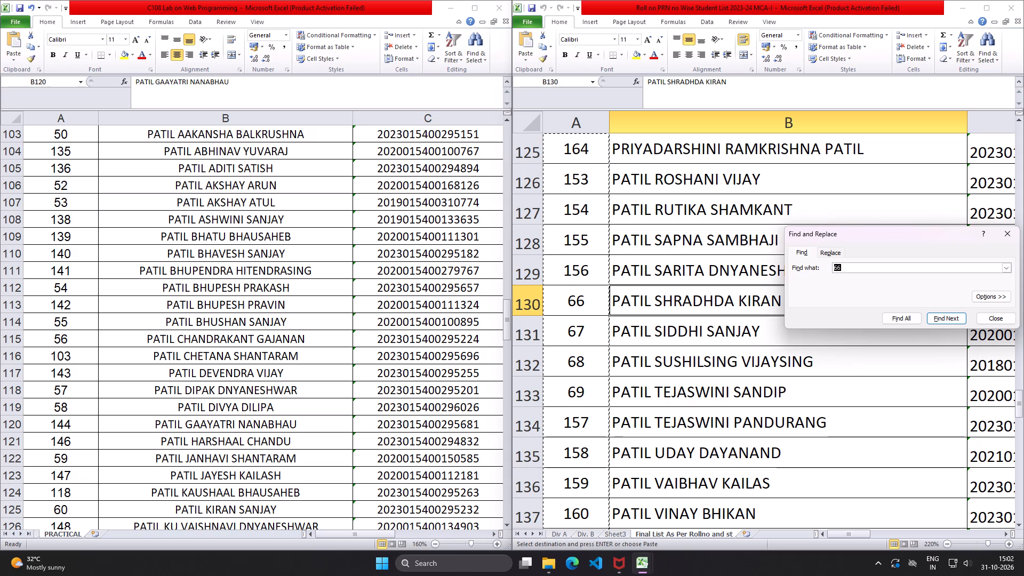
text(144)
key(Return)
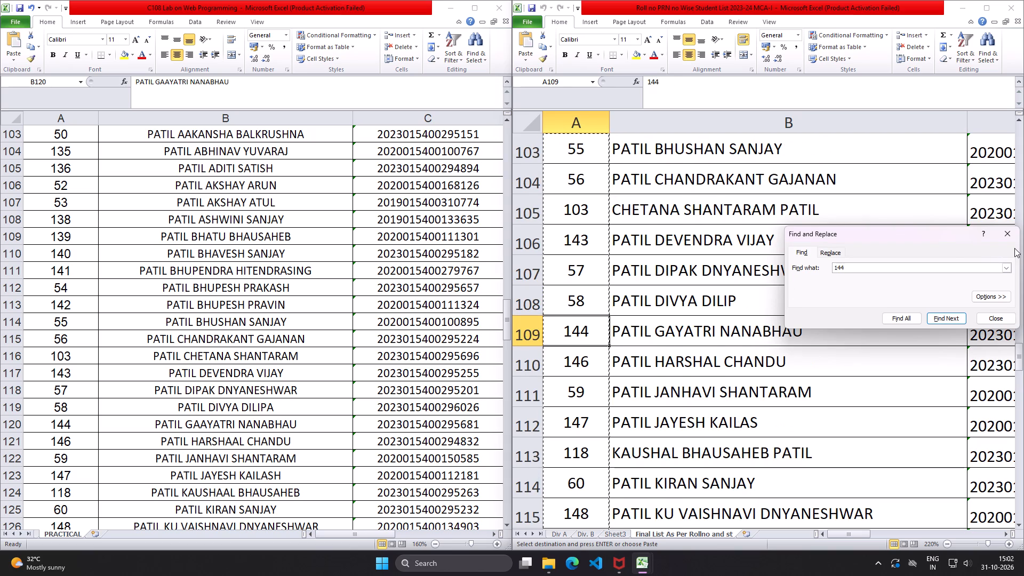
click(1011, 234)
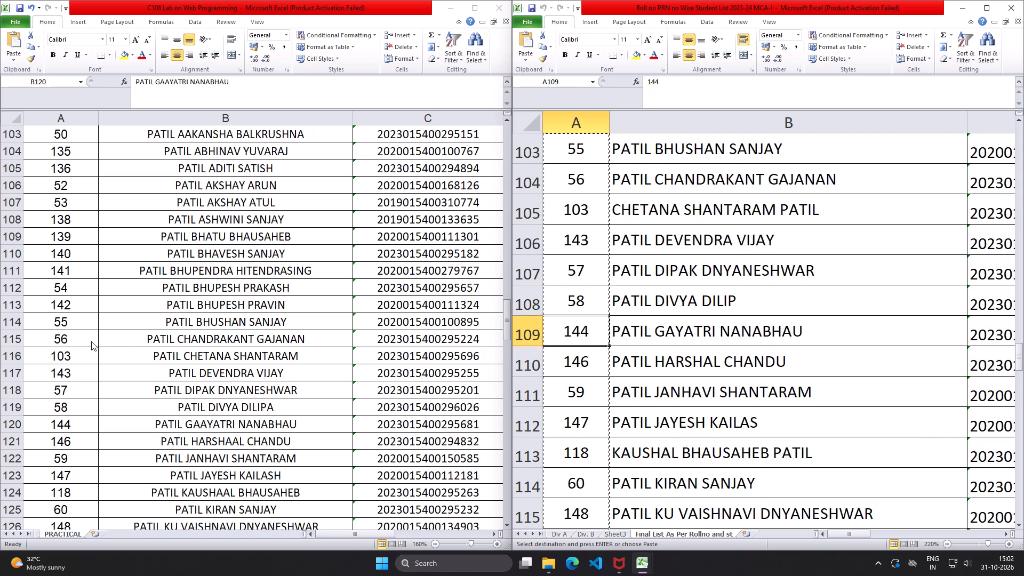
Compare final list rows 110 to 120 with rows 121 to 131 of the C108 PRACTICAL sheet.
click(266, 428)
click(583, 435)
click(583, 435)
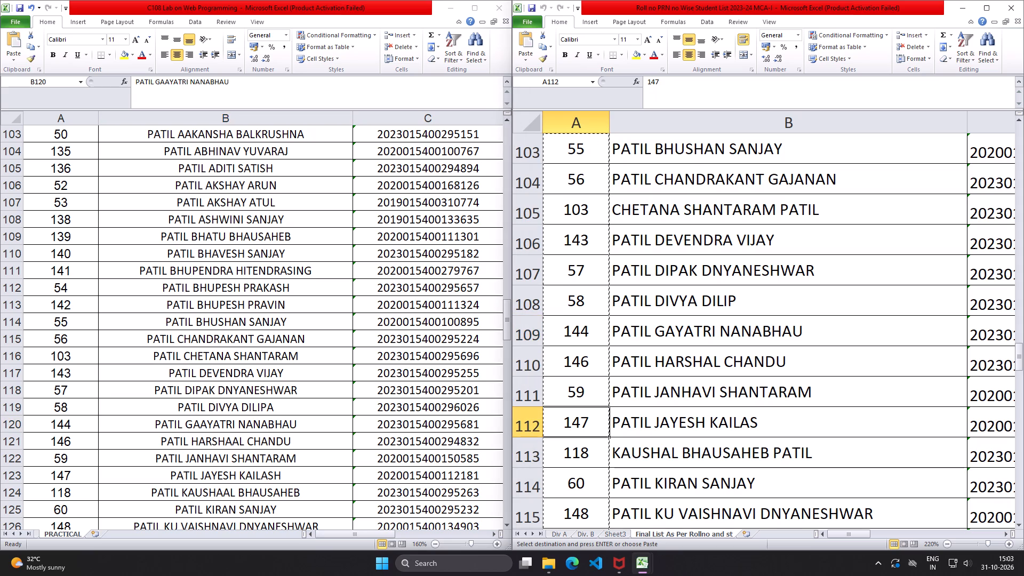
key(Down)
key(Down)
key(Down)
key(Down)
key(Down)
key(Down)
key(Down)
key(Down)
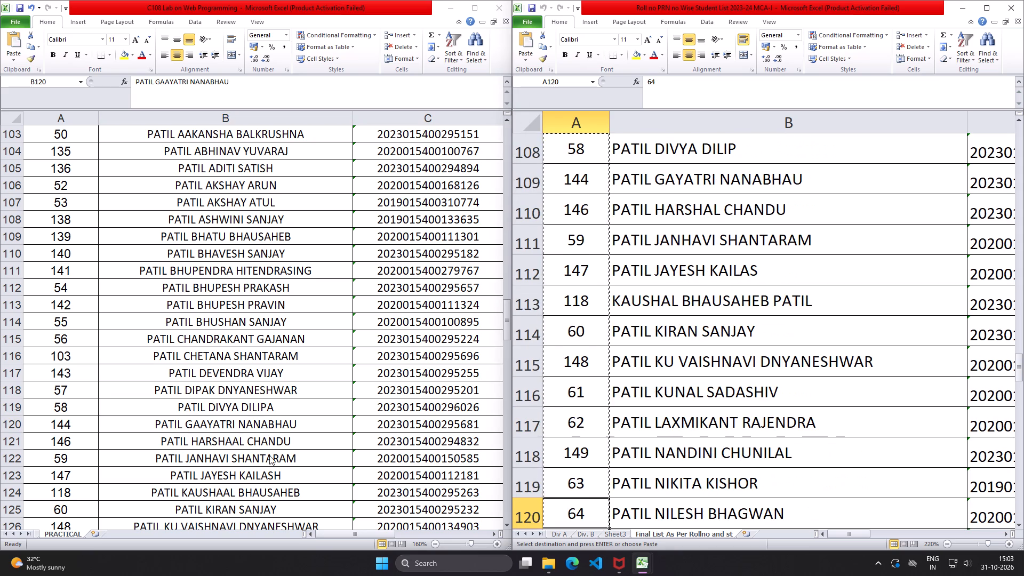
click(65, 491)
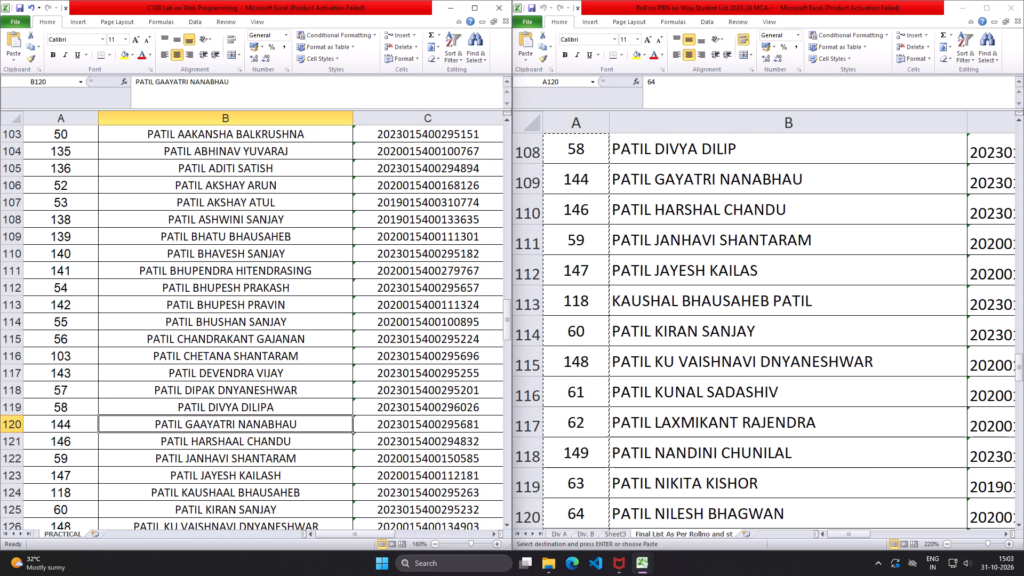
click(65, 491)
scroll(65, 491, down, 2)
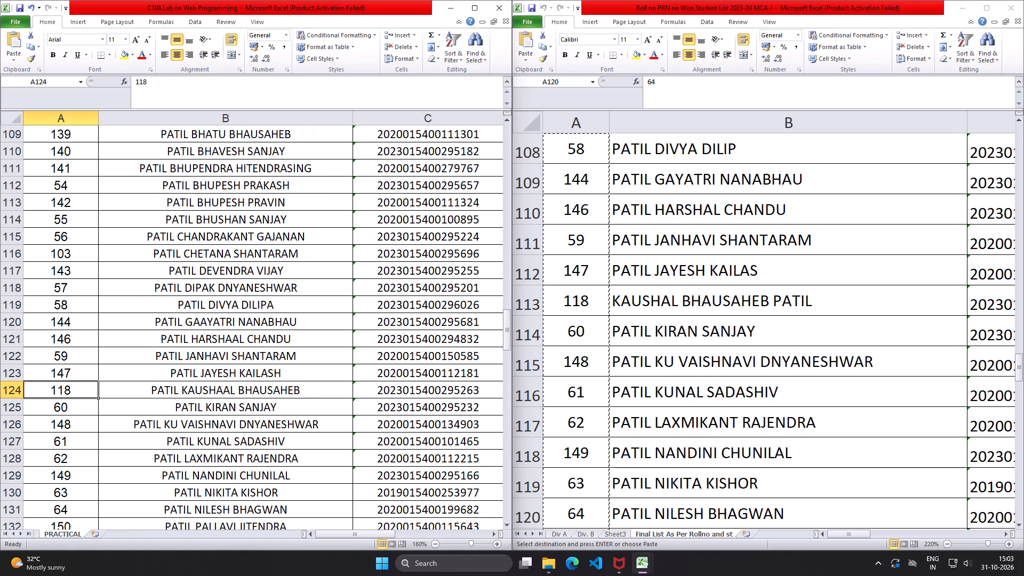
click(228, 508)
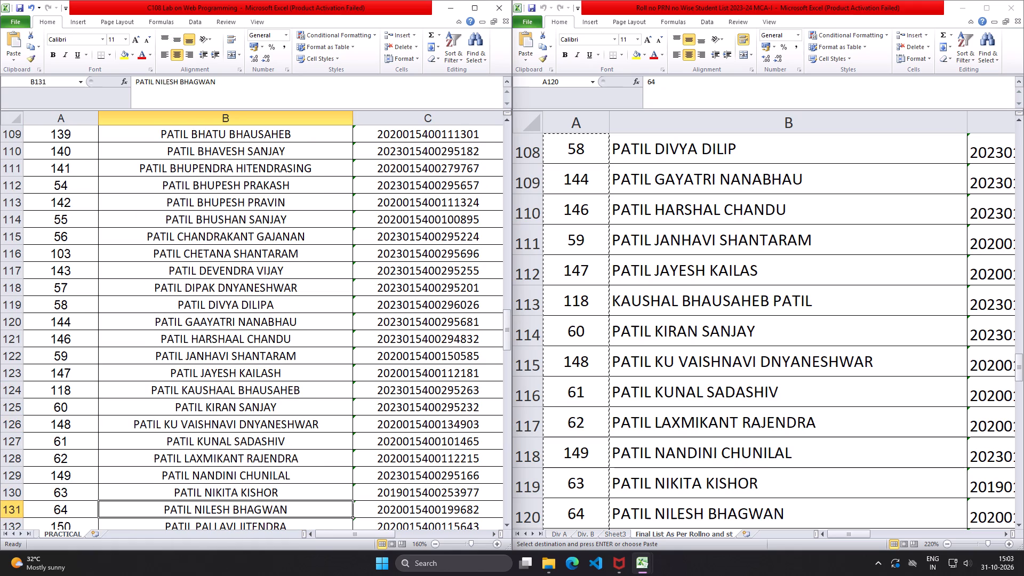
Compare final list rows 121 to 131 with rows 132 to 142 of the C108 PRACTICAL sheet.
click(607, 515)
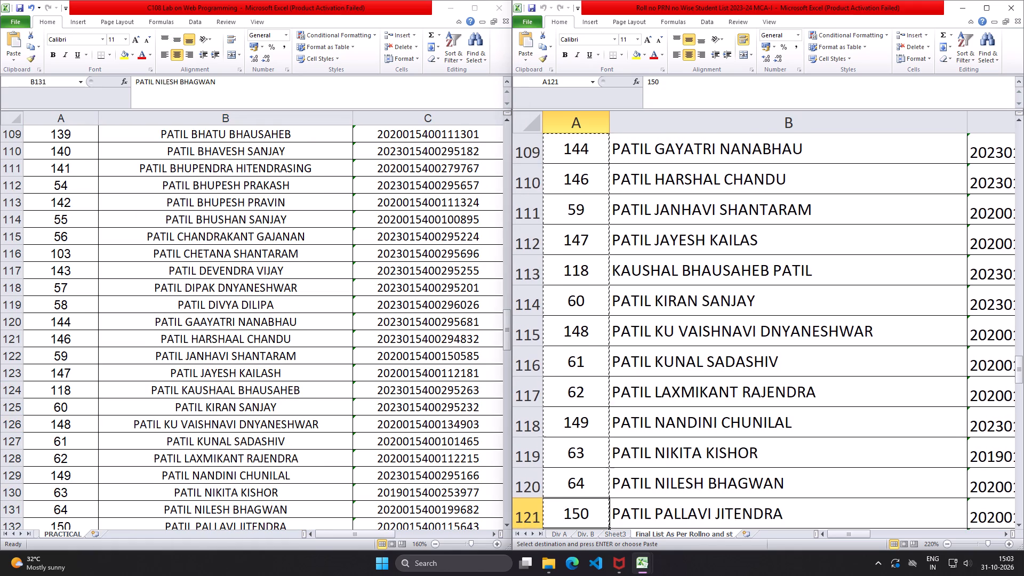
key(Down)
key(Down)
key(Down)
key(Down)
key(Down)
key(Down)
key(Down)
key(Down)
key(Down)
key(Down)
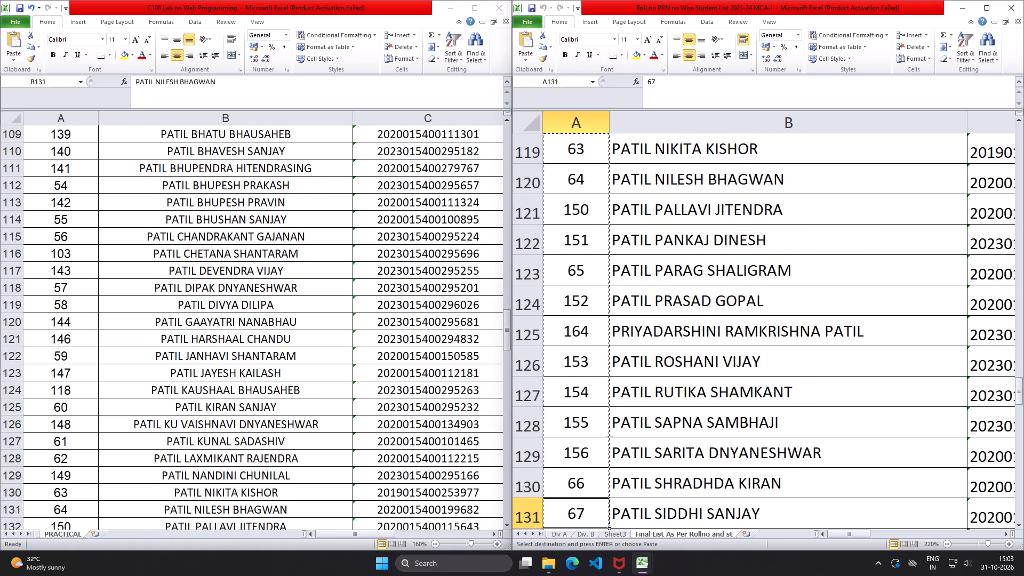
click(33, 478)
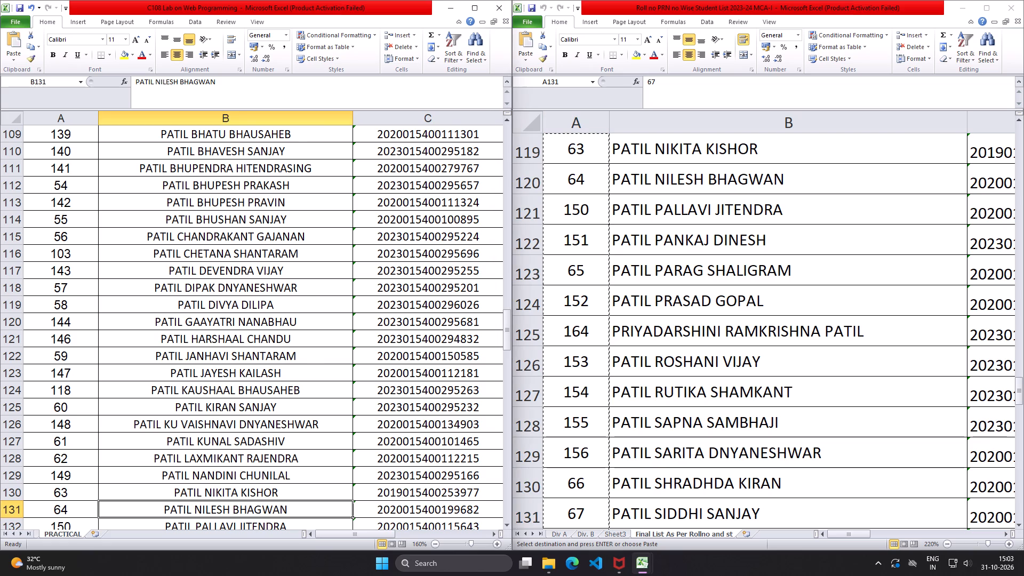
scroll(81, 482, down, 5)
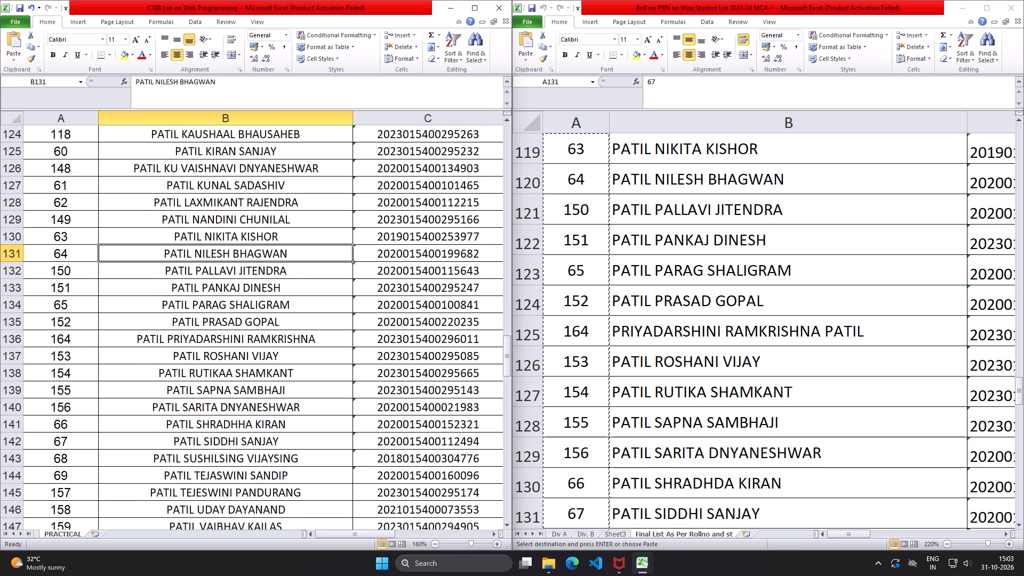
click(135, 438)
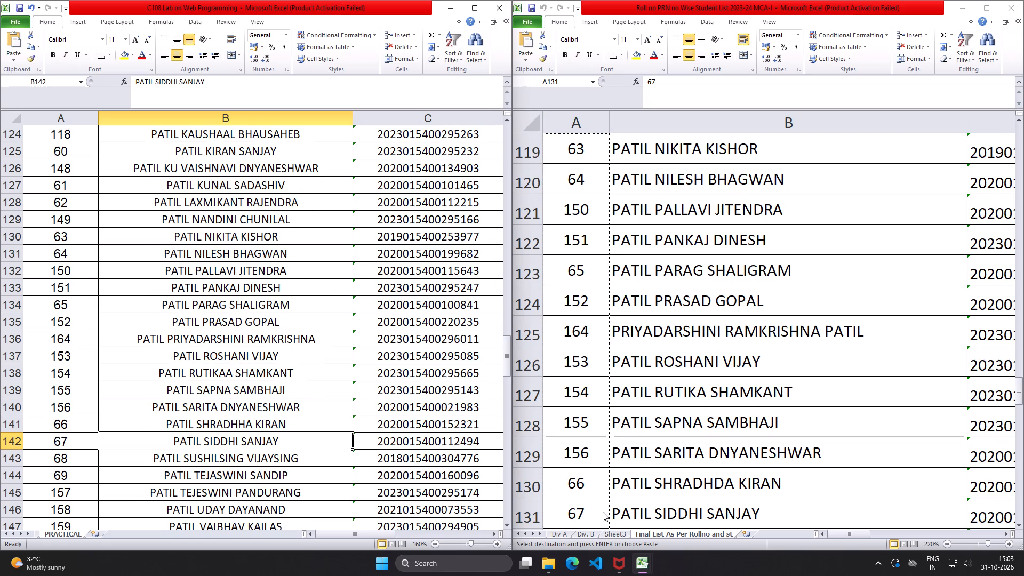
Compare final list rows 132 to 138 with the C108 PRACTICAL sheet from row 143 onward.
click(578, 507)
key(Down)
key(Down)
key(Down)
key(Down)
key(Down)
key(Down)
key(Down)
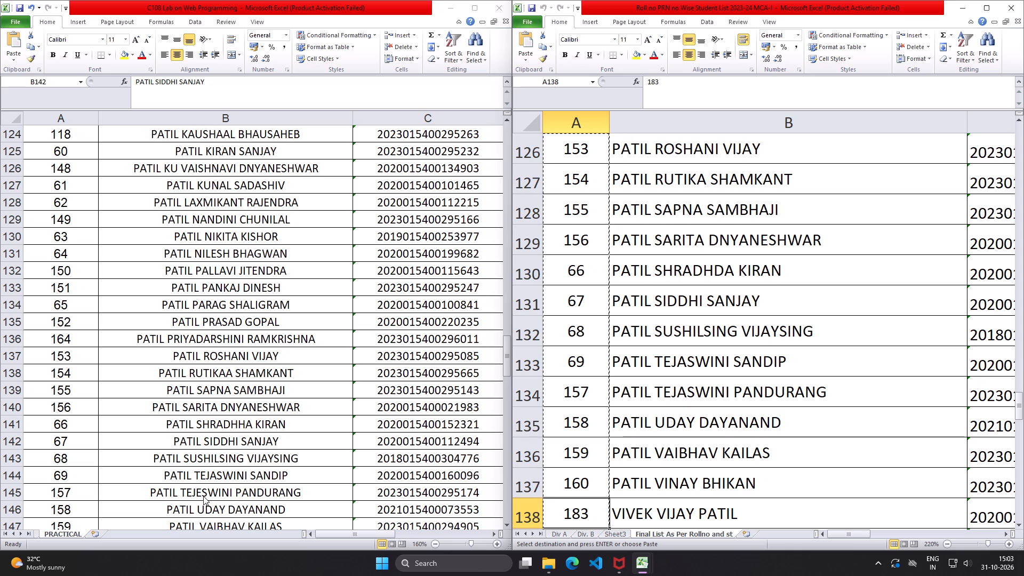
click(77, 501)
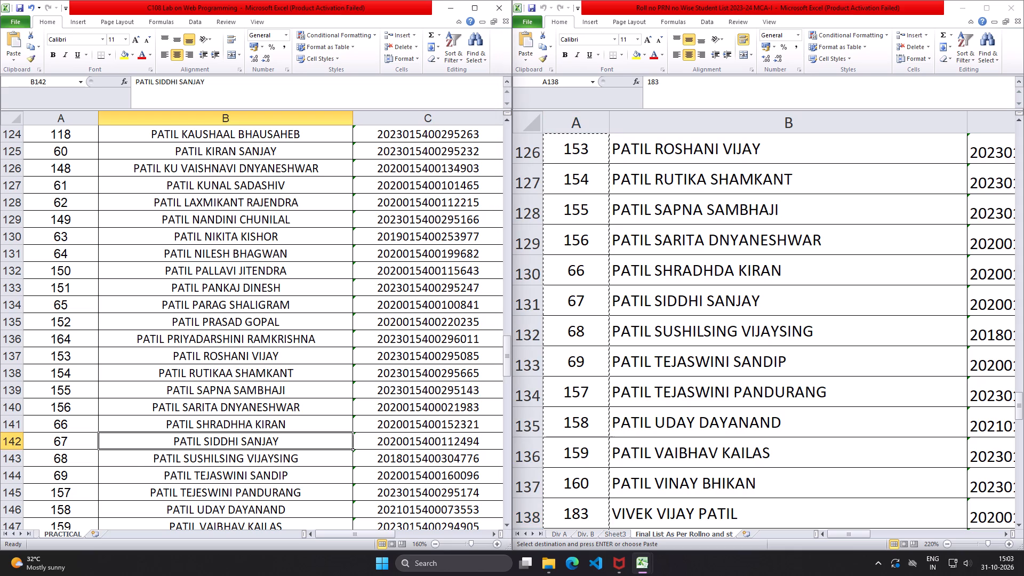
click(77, 501)
scroll(77, 501, down, 5)
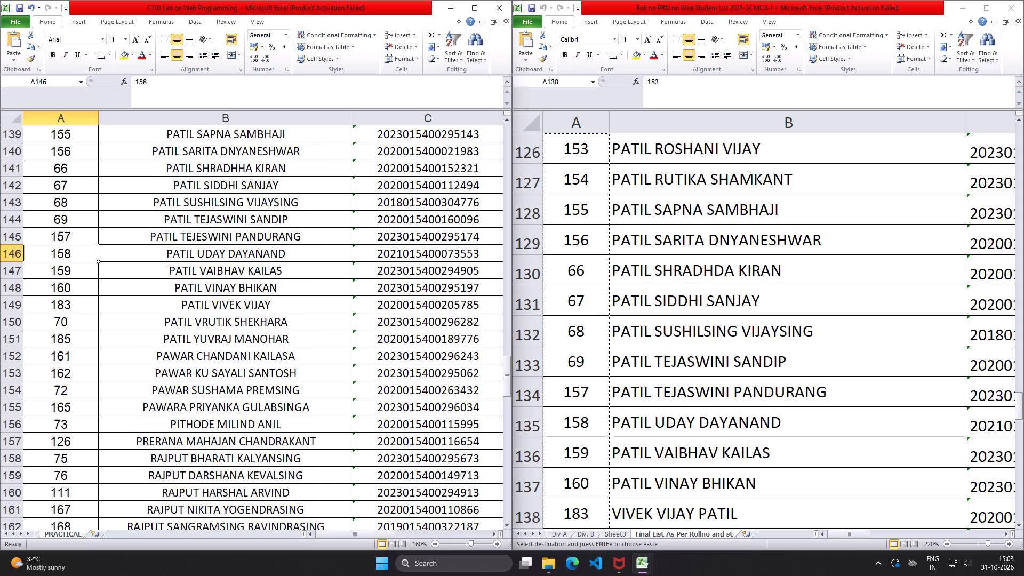
scroll(77, 501, down, 1)
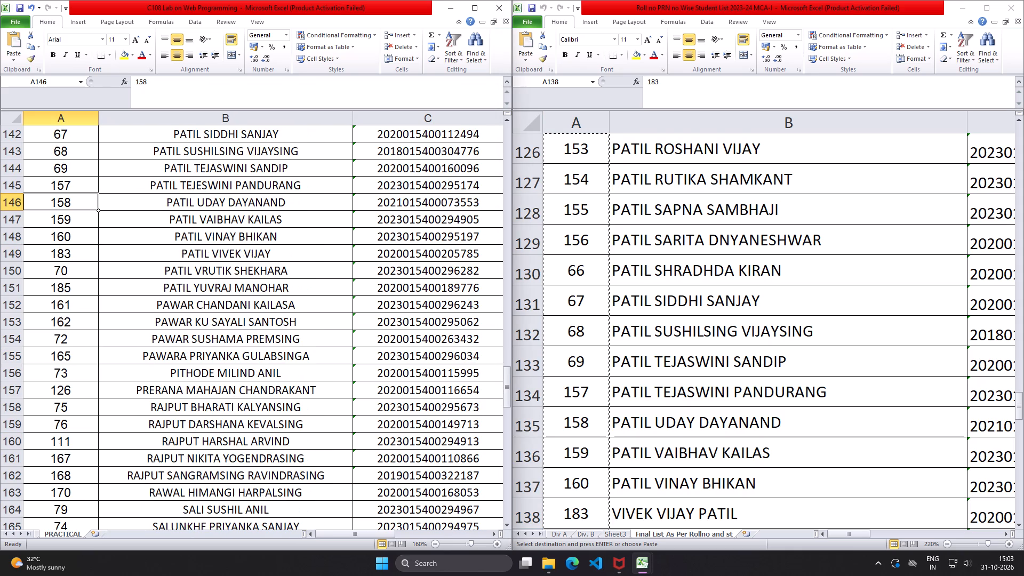
scroll(97, 430, down, 2)
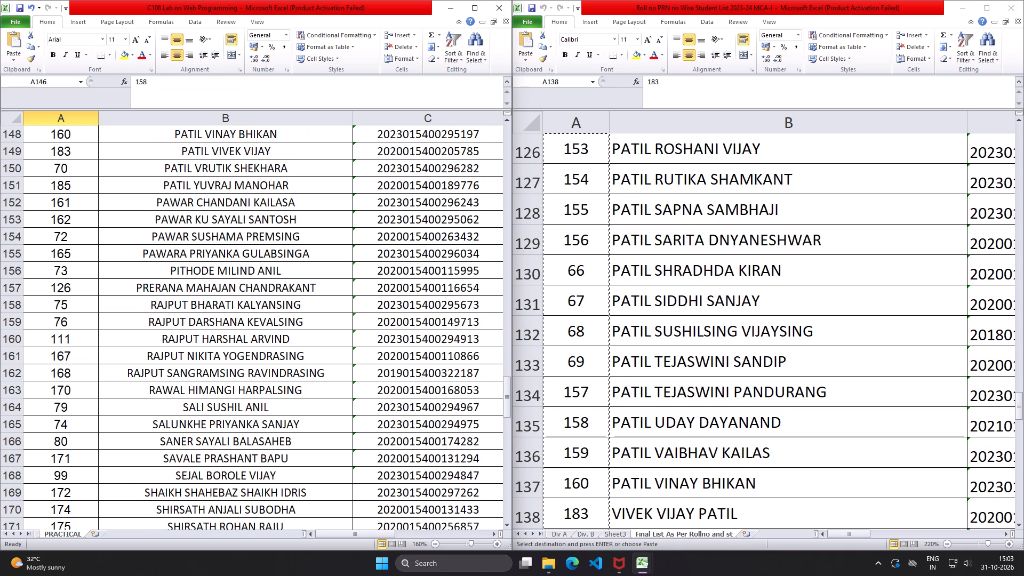
scroll(73, 369, down, 1)
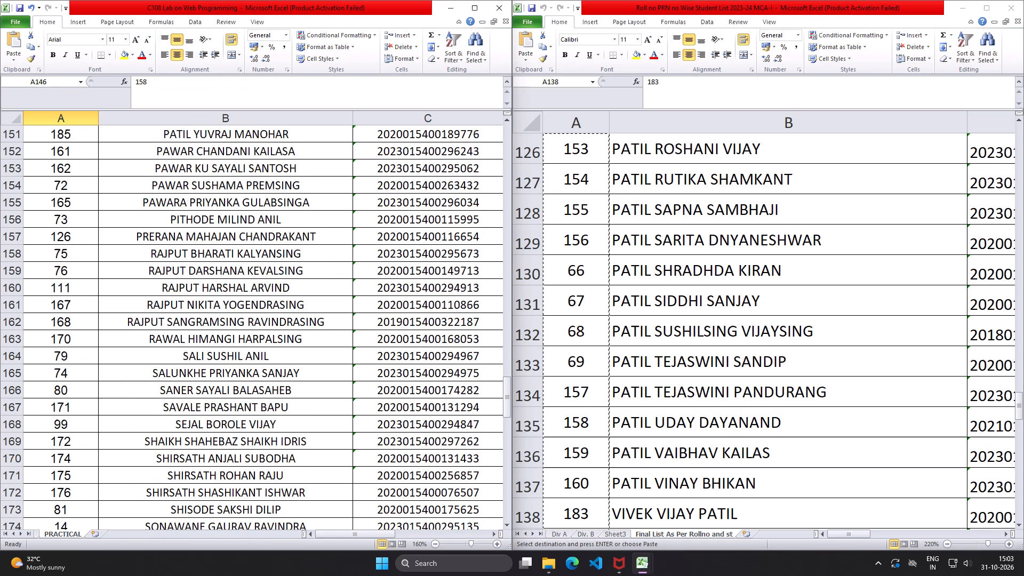
scroll(75, 388, down, 2)
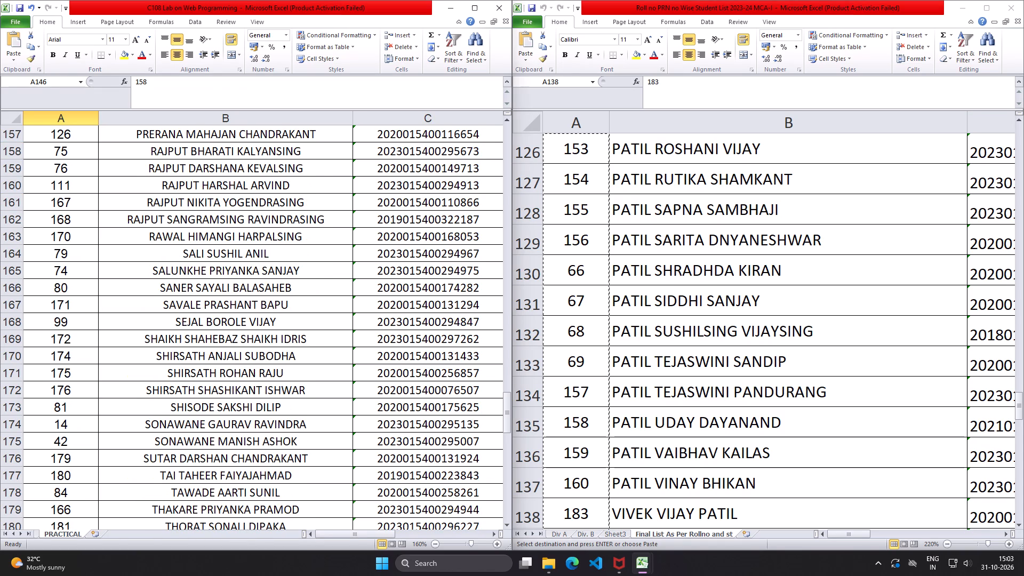
scroll(76, 389, down, 1)
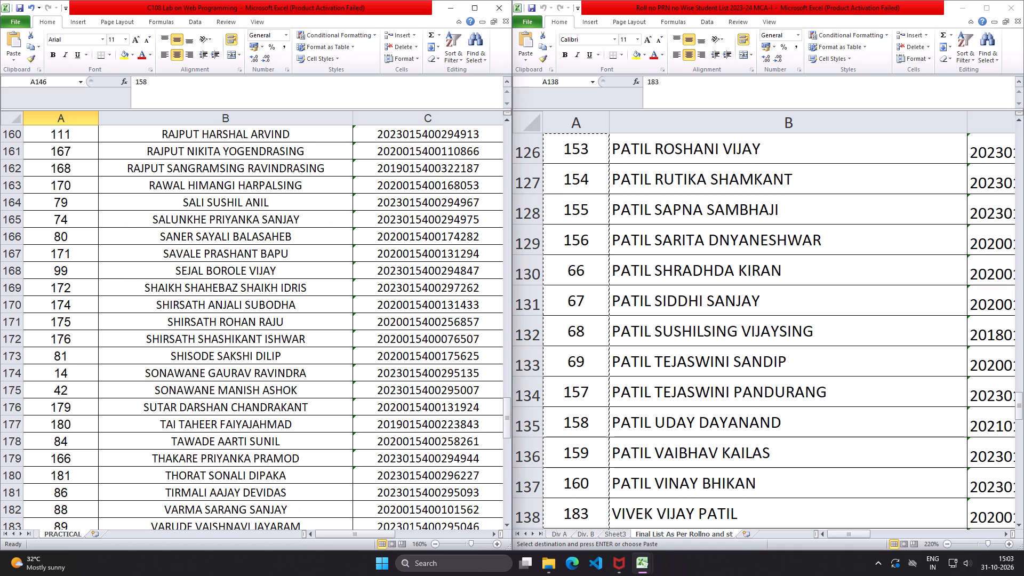
Search the C108 PRACTICAL sheet for roll number 183 to locate the entry matching final list row 138.
click(76, 389)
key(ctrl+f)
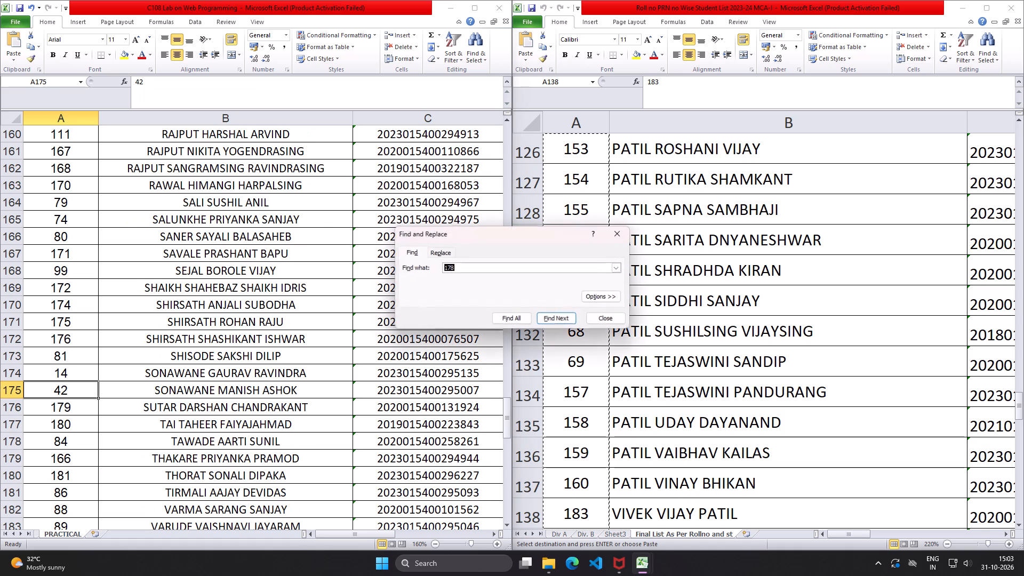
text(183)
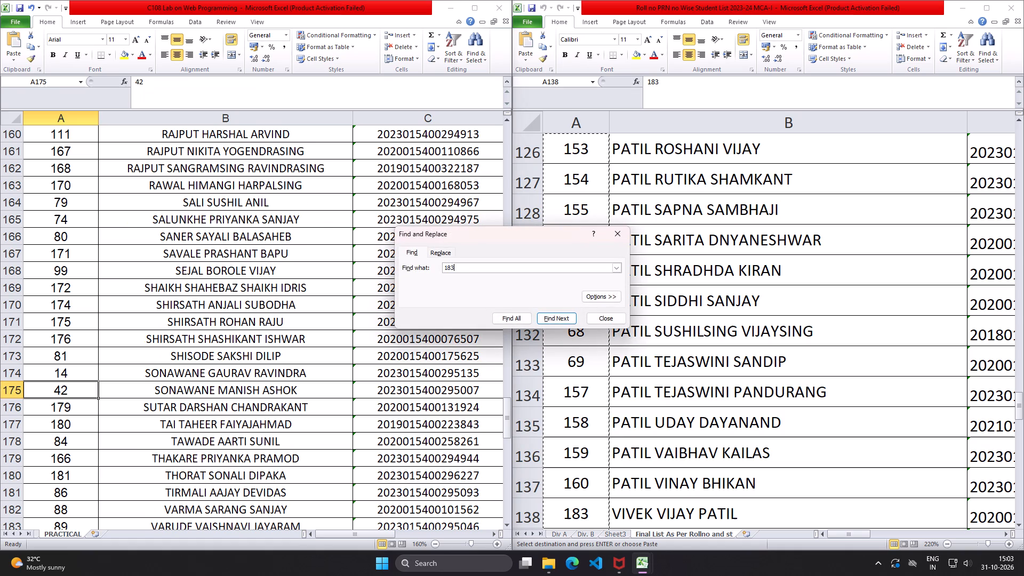
click(562, 316)
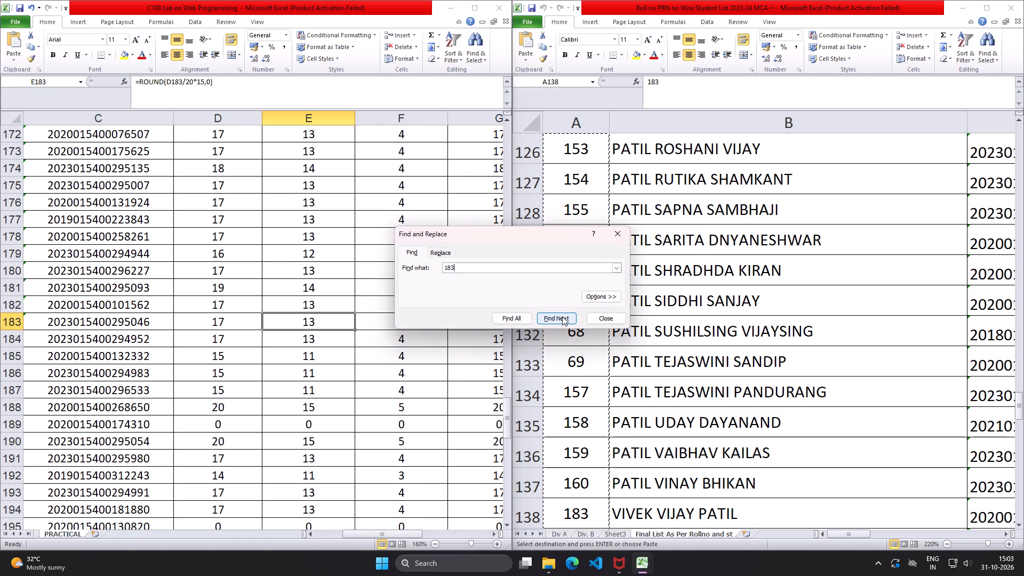
click(562, 316)
click(562, 295)
click(562, 295)
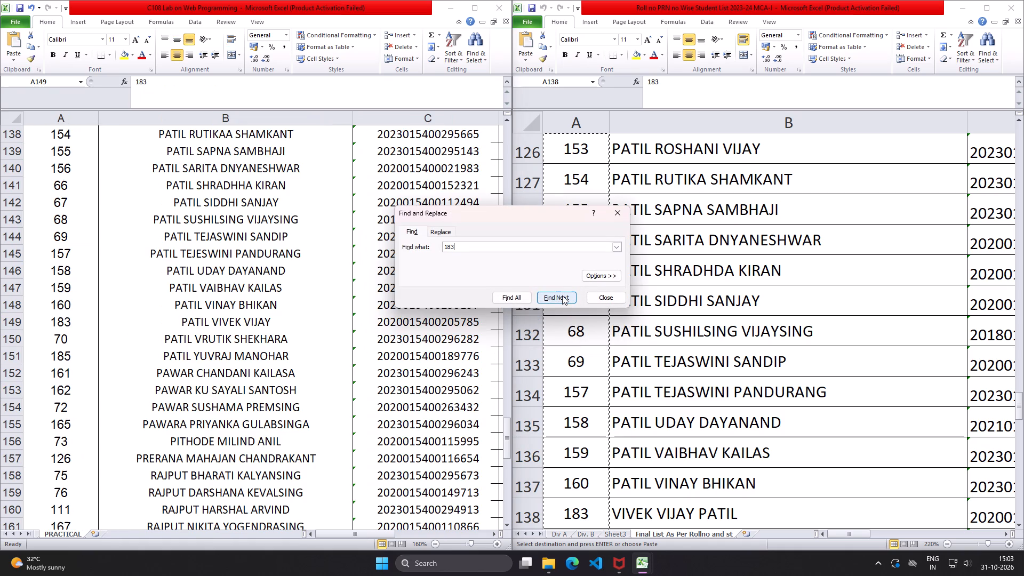
click(624, 213)
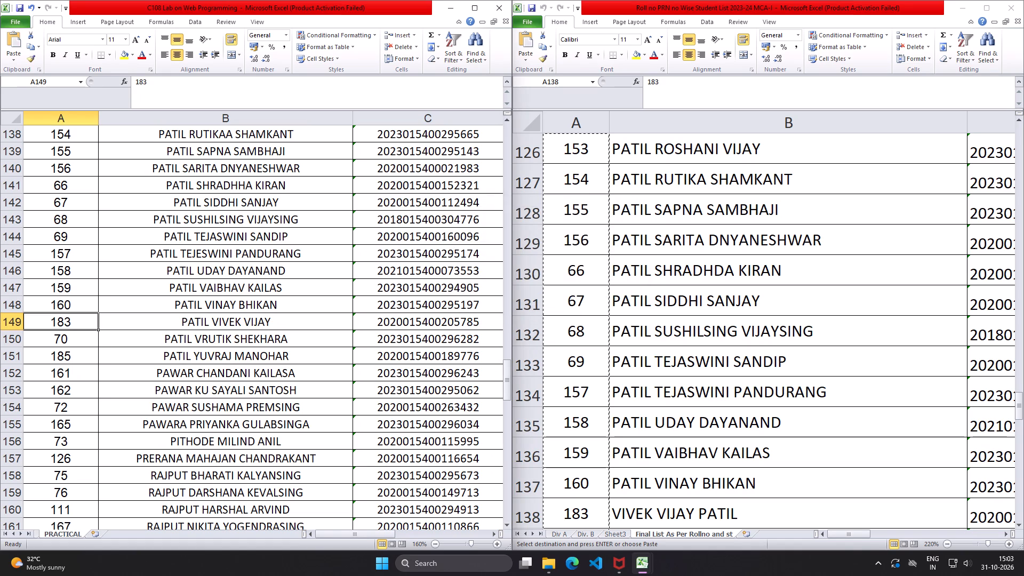
Compare final list rows 139 to 143 with rows 150 to 154 of the C108 PRACTICAL sheet.
click(599, 480)
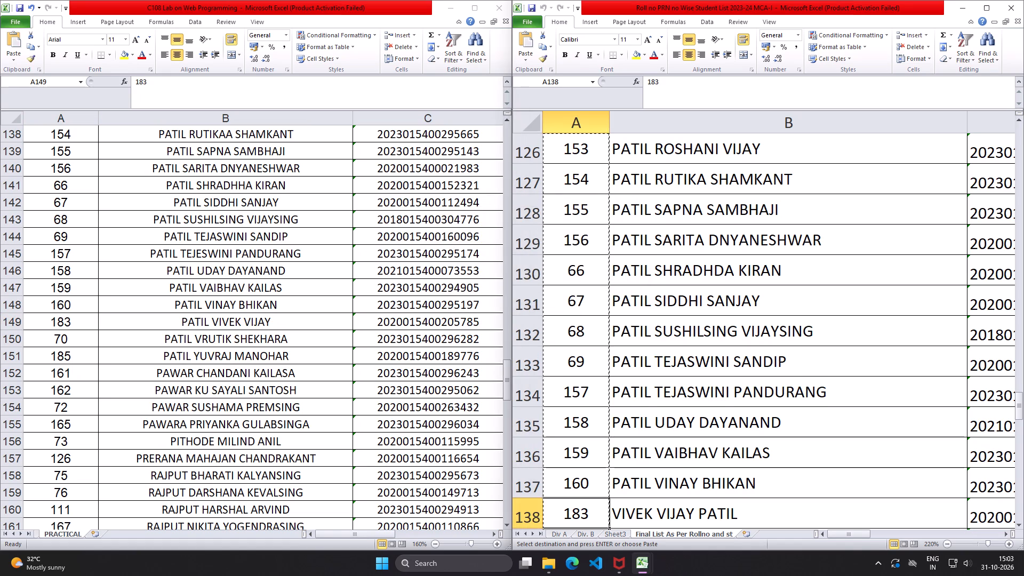
key(Down)
key(Down)
key(Down)
key(Down)
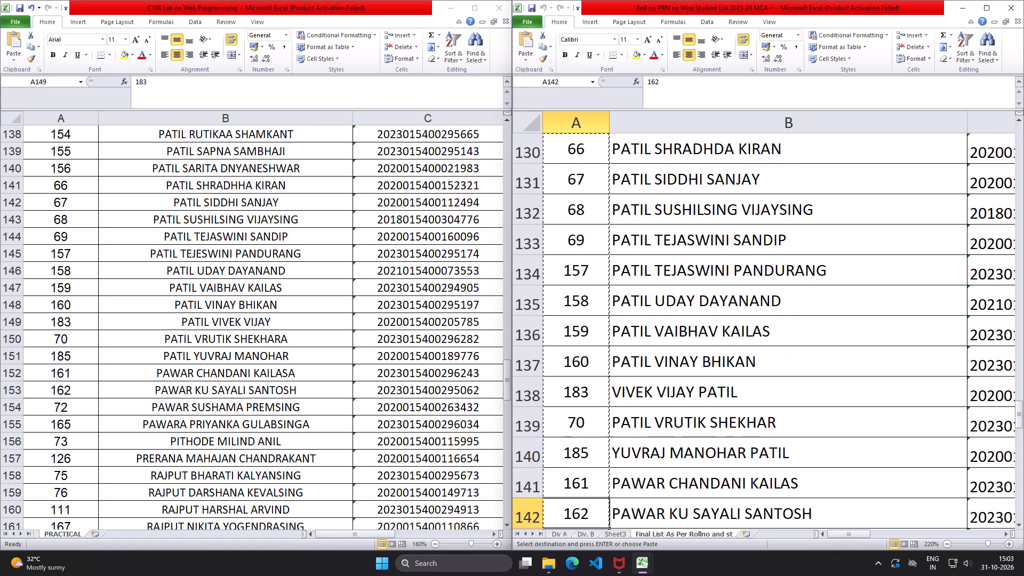
key(Down)
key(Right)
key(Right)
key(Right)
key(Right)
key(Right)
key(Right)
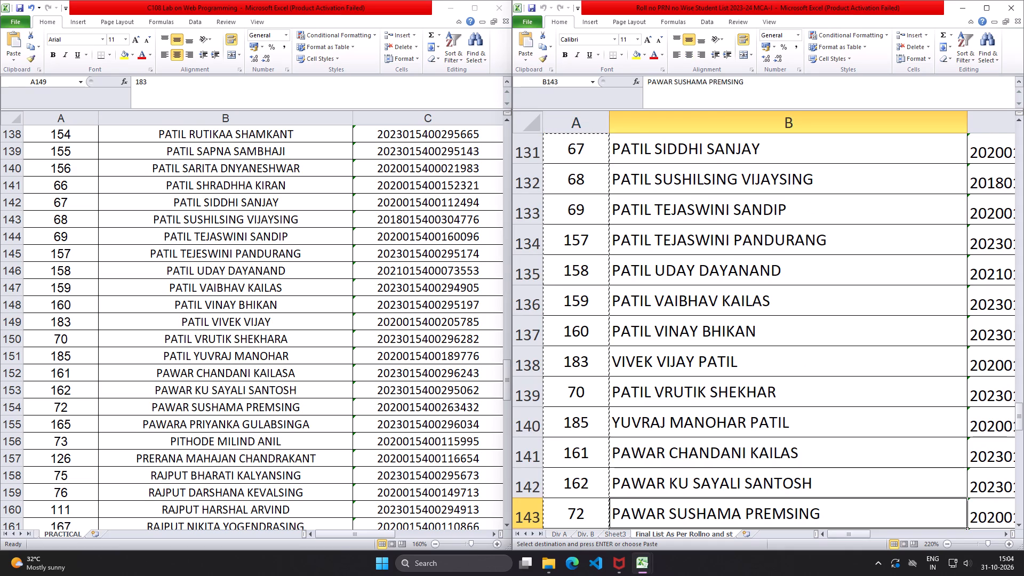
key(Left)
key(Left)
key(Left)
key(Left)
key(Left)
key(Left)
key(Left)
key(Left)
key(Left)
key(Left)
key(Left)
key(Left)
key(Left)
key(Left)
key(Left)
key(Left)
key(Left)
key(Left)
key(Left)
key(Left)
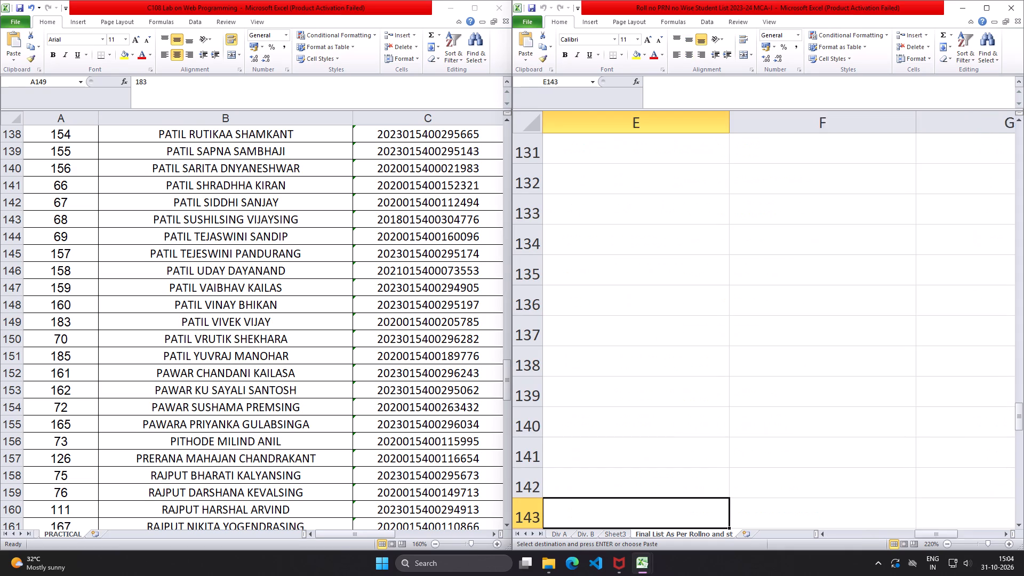
Compare final list rows 139 to 145 with the C108 PRACTICAL sheet from row 150 onward.
key(Down)
key(Down)
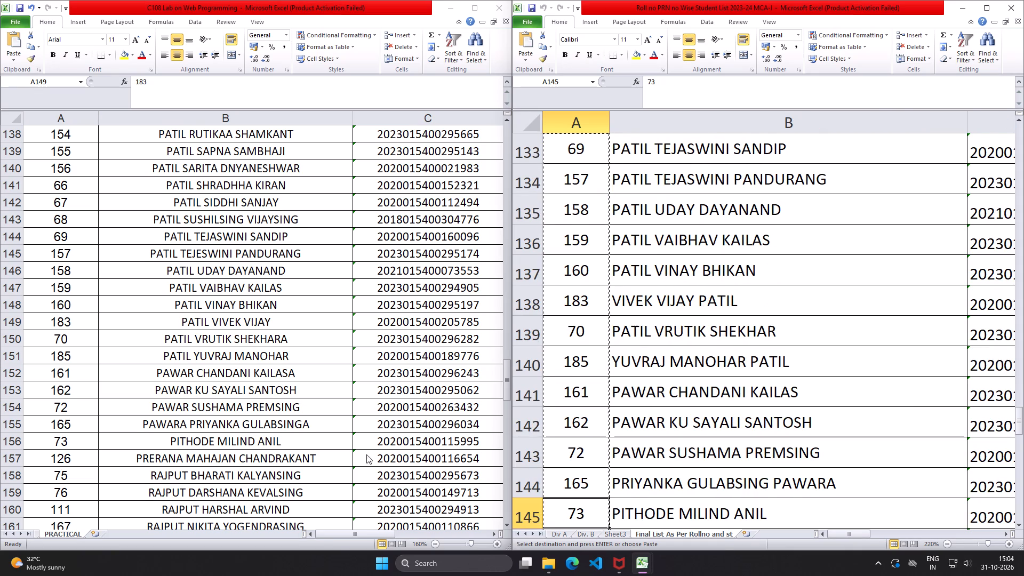
click(60, 484)
scroll(63, 485, down, 4)
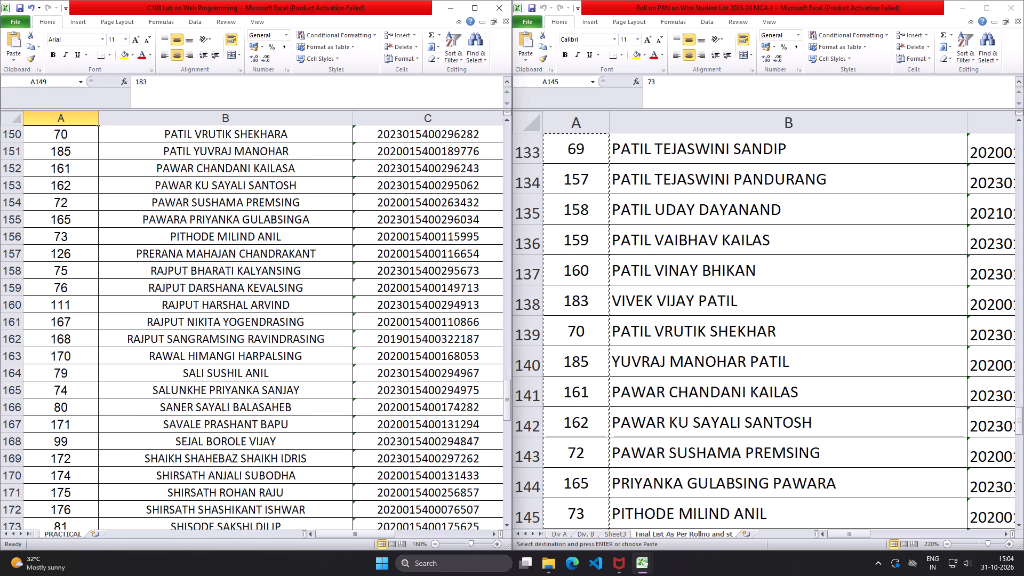
scroll(67, 485, down, 8)
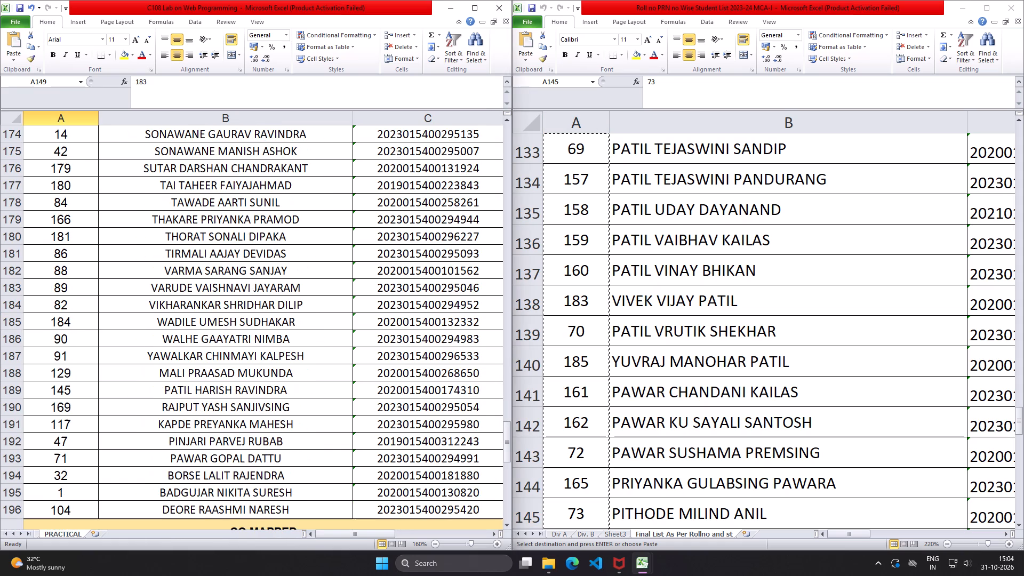
scroll(70, 486, down, 1)
scroll(70, 486, up, 5)
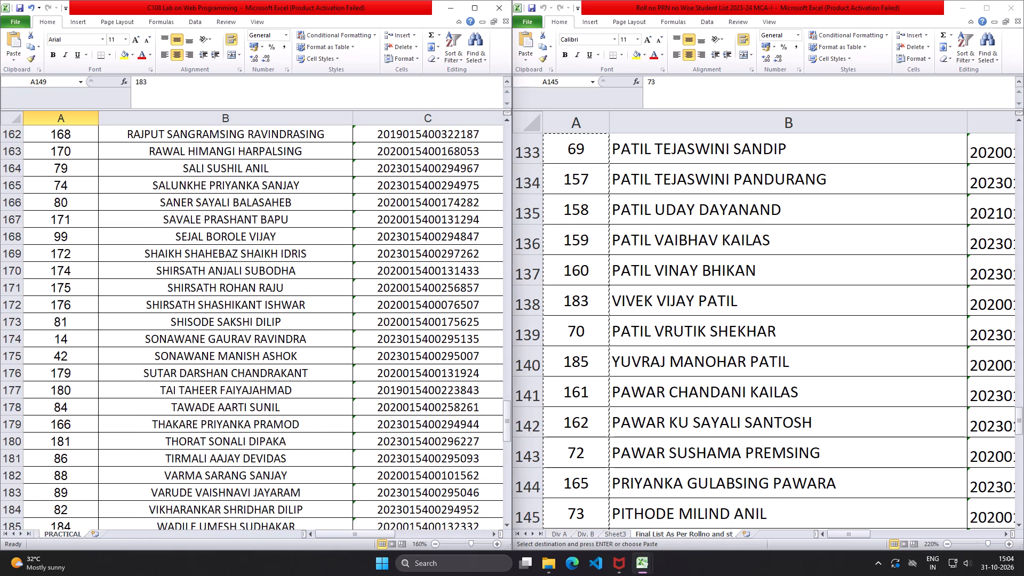
scroll(84, 443, up, 2)
Search the C108 PRACTICAL sheet for roll number 73 to locate the entry matching final list row 145.
click(84, 443)
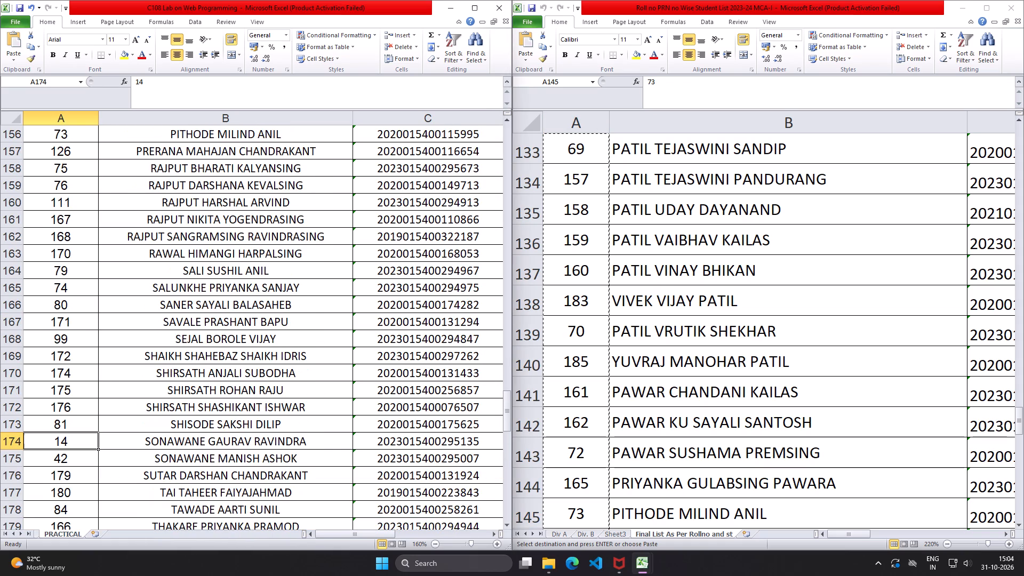
key(ctrl+f)
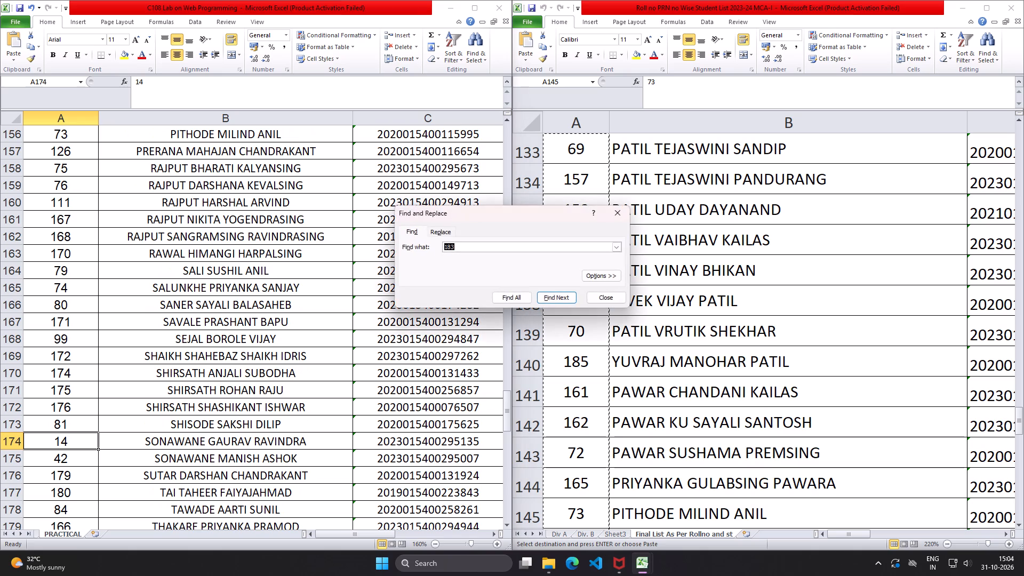
text(73)
key(Return)
key(Return)
key(Return)
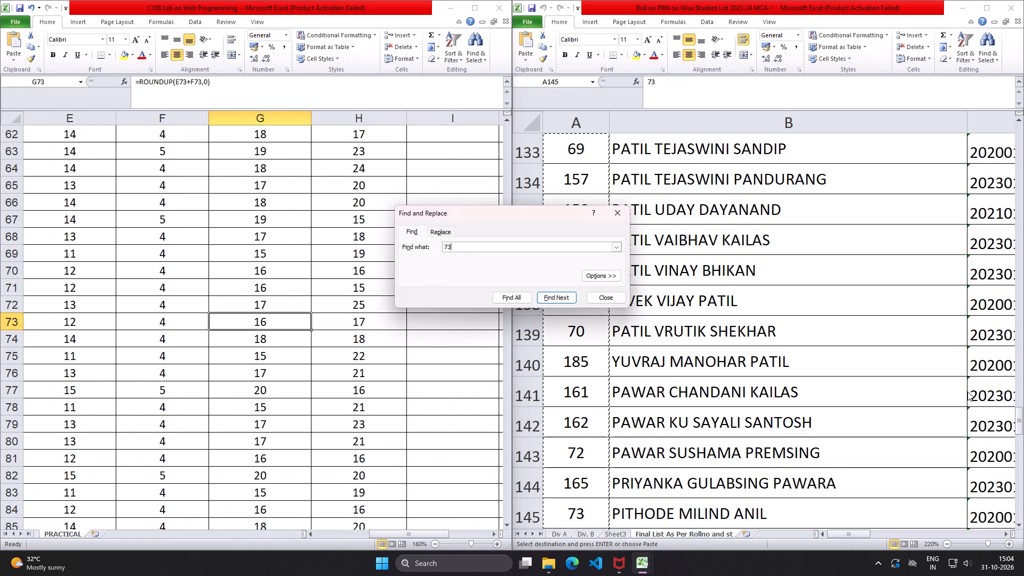
key(Return)
key(Return)
key(Return)
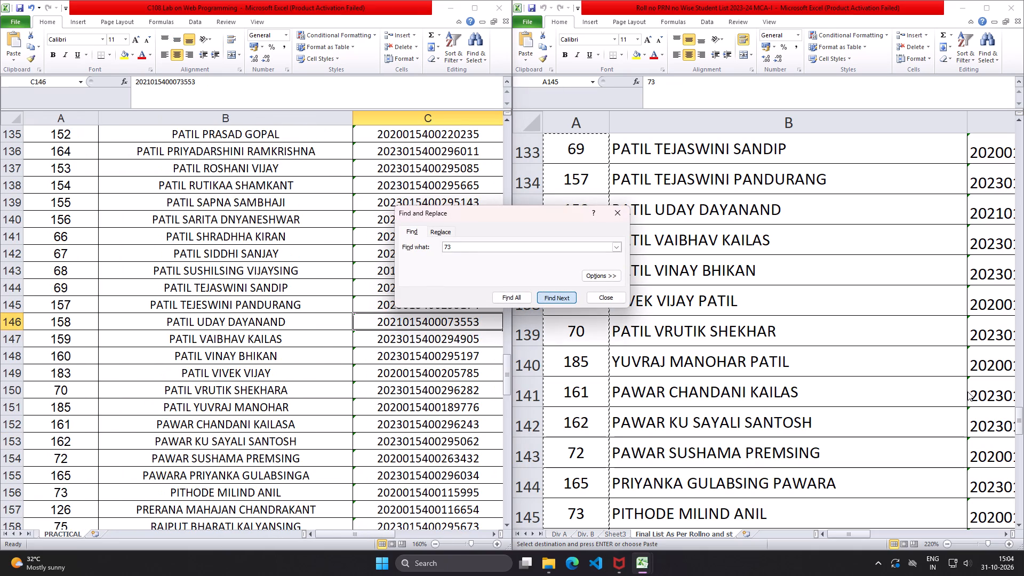
key(Return)
key(Return)
key(Return)
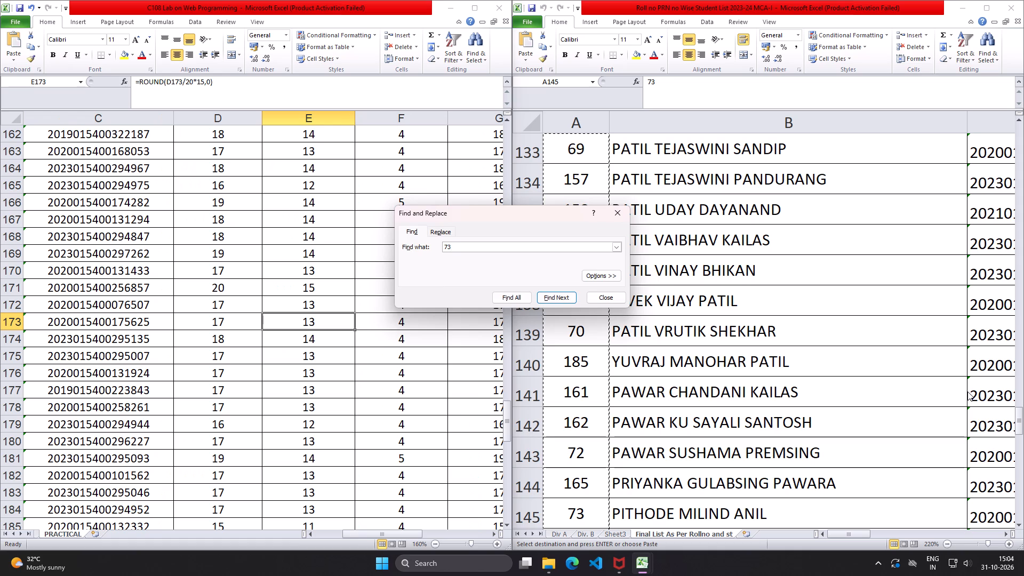
key(Return)
key(Return)
key(Return)
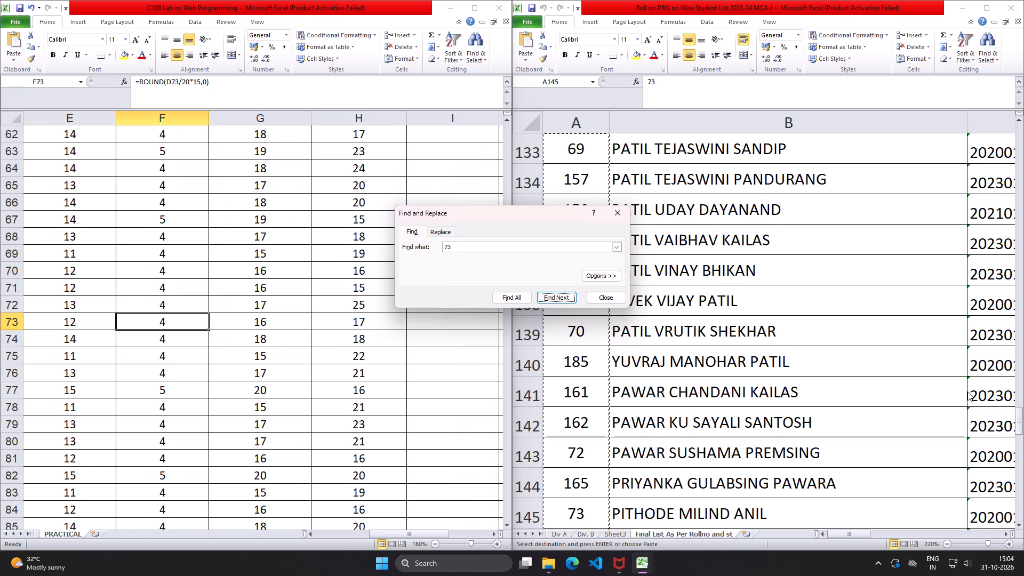
key(Return)
key(Return)
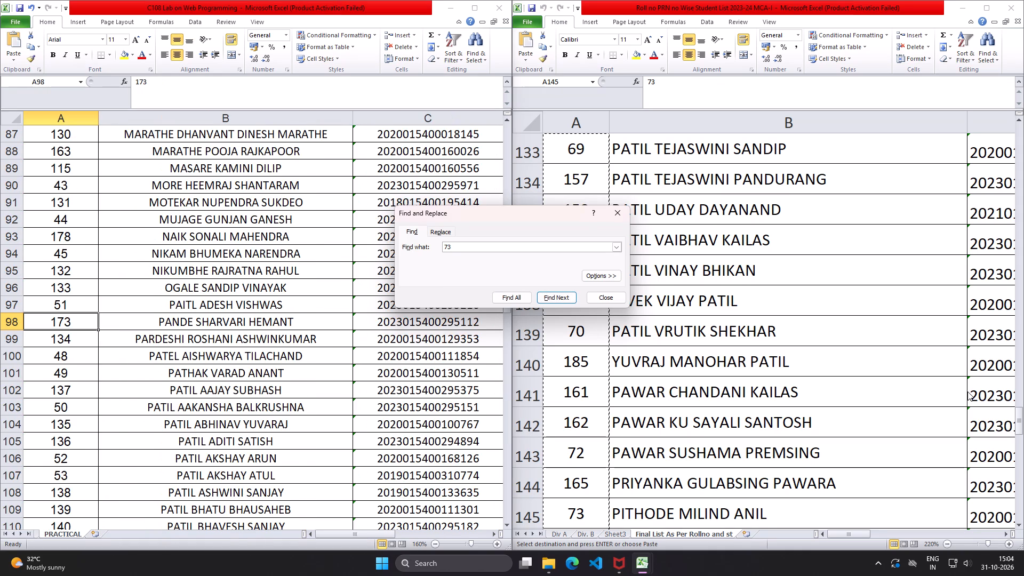
key(Return)
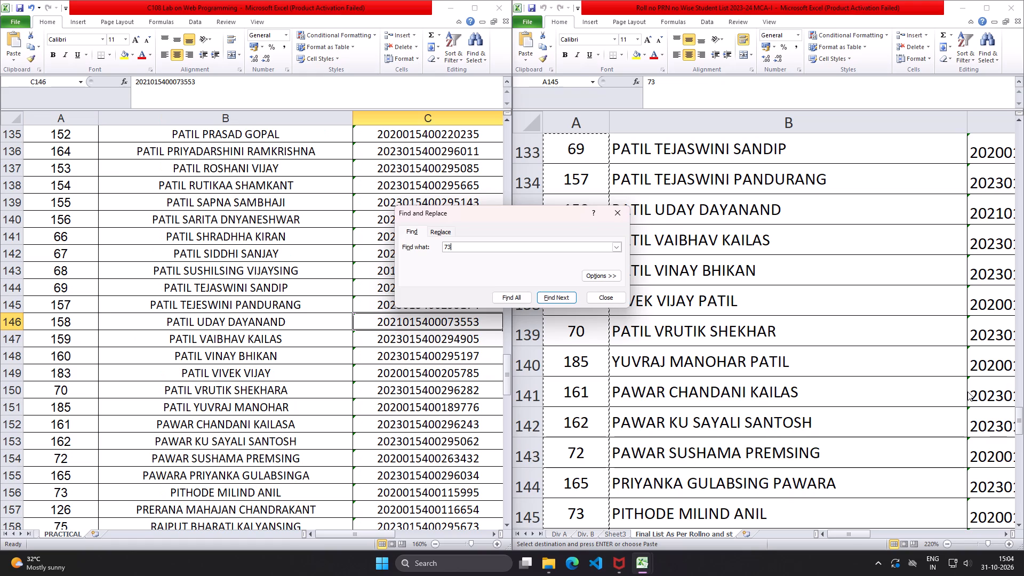
key(Return)
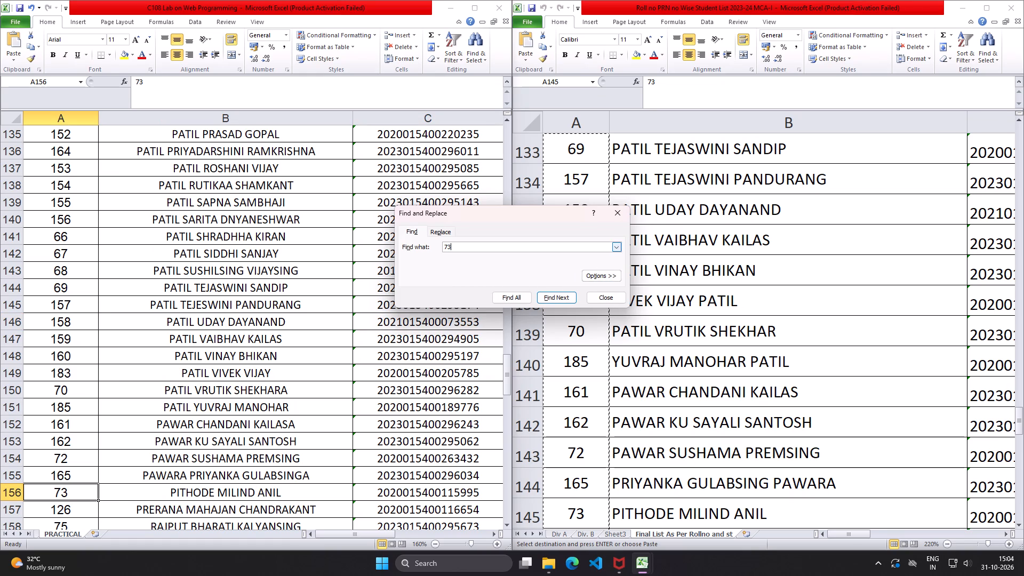
click(614, 215)
Compare final list rows 145 to 157 with the C108 PRACTICAL sheet from row 156 onward.
scroll(684, 372, down, 3)
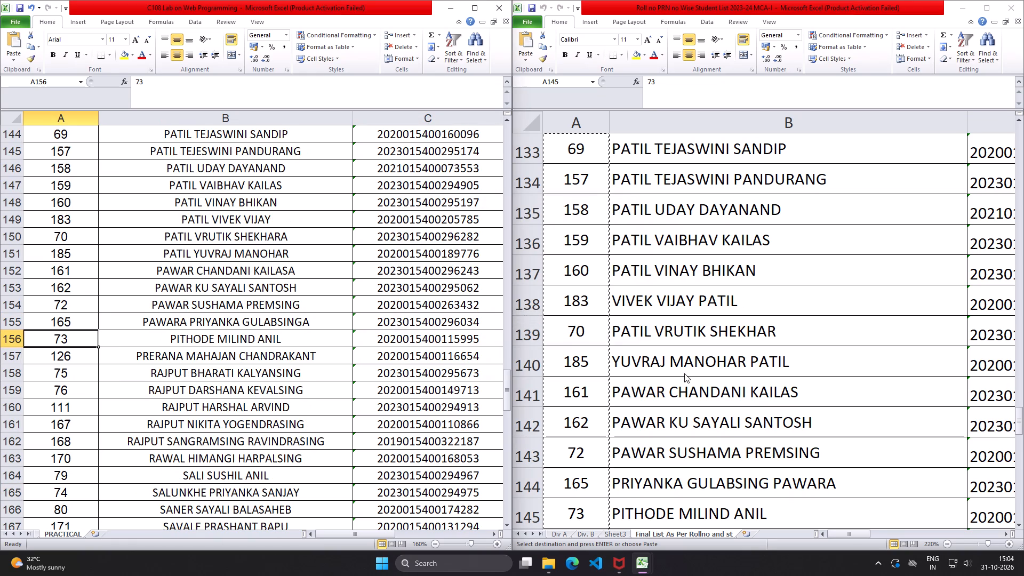
click(684, 373)
scroll(684, 373, down, 4)
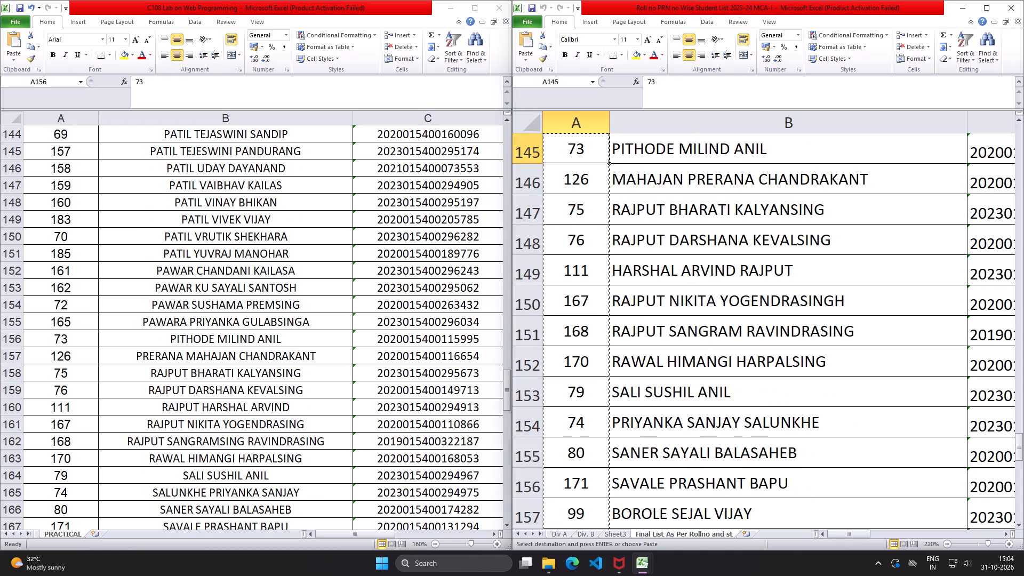
click(684, 376)
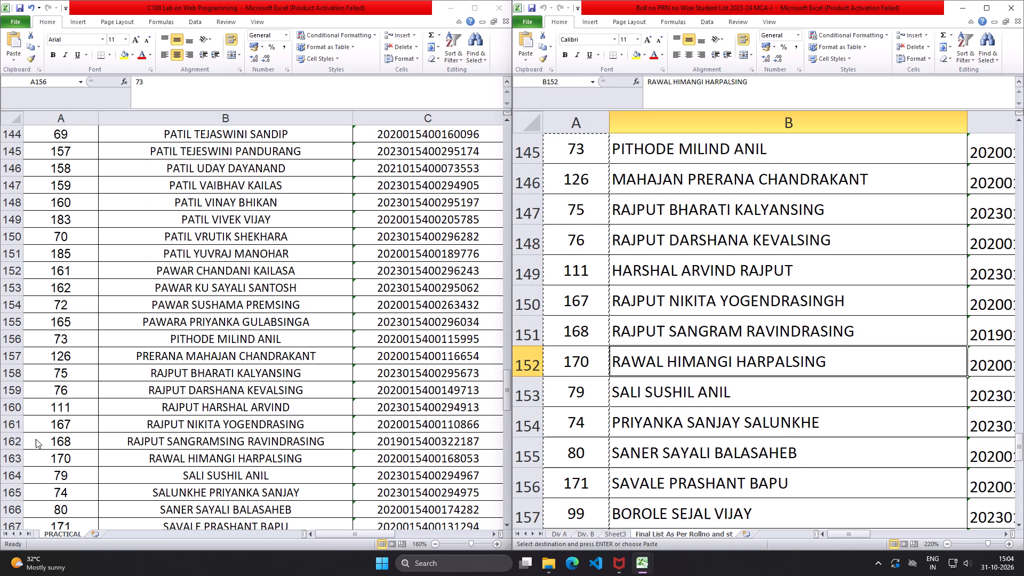
click(67, 458)
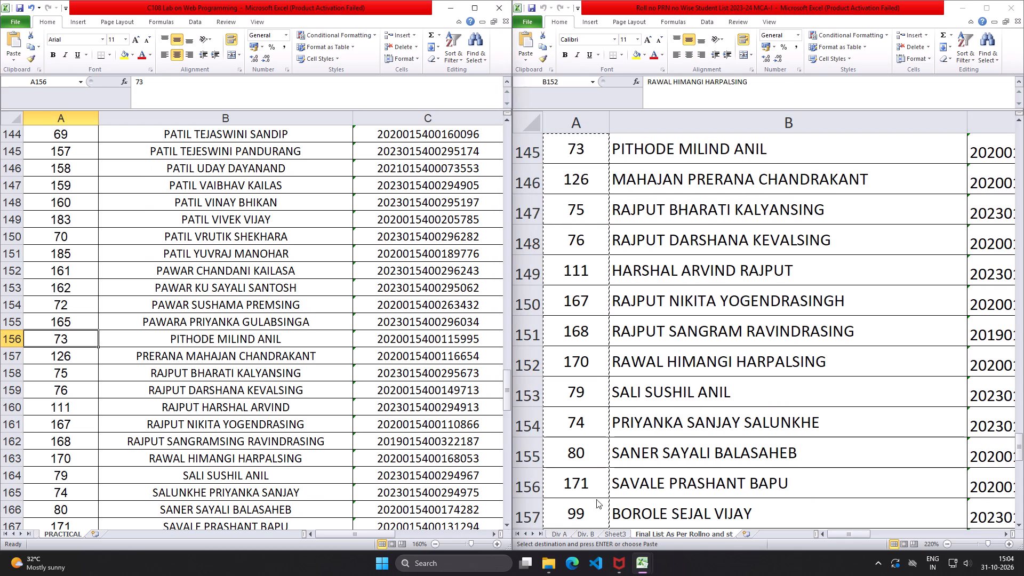
Compare final list rows 160 to 172 with rows 171 to 183 of the C108 PRACTICAL sheet.
click(598, 497)
scroll(598, 497, down, 5)
click(598, 497)
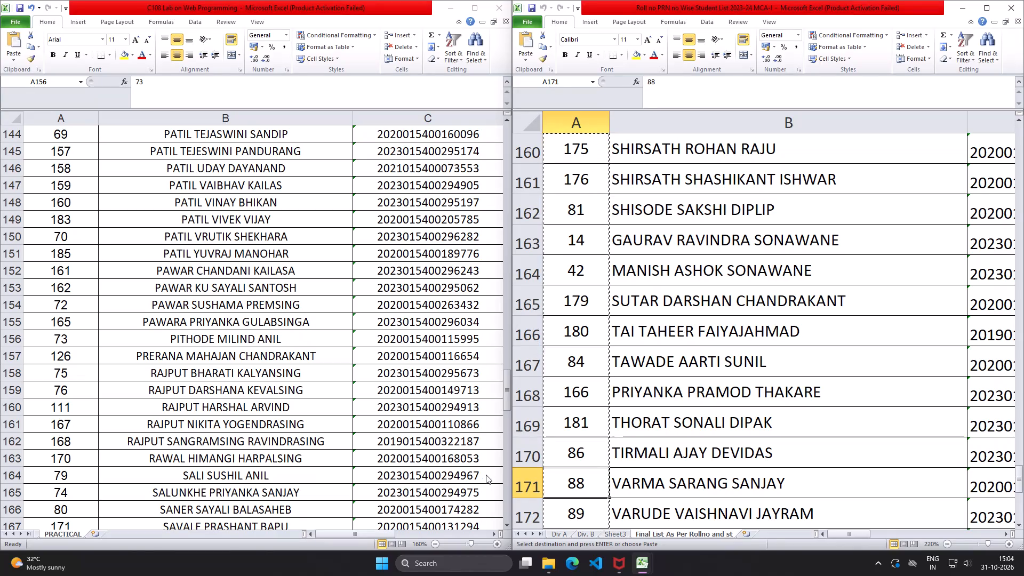
click(60, 475)
scroll(60, 475, down, 3)
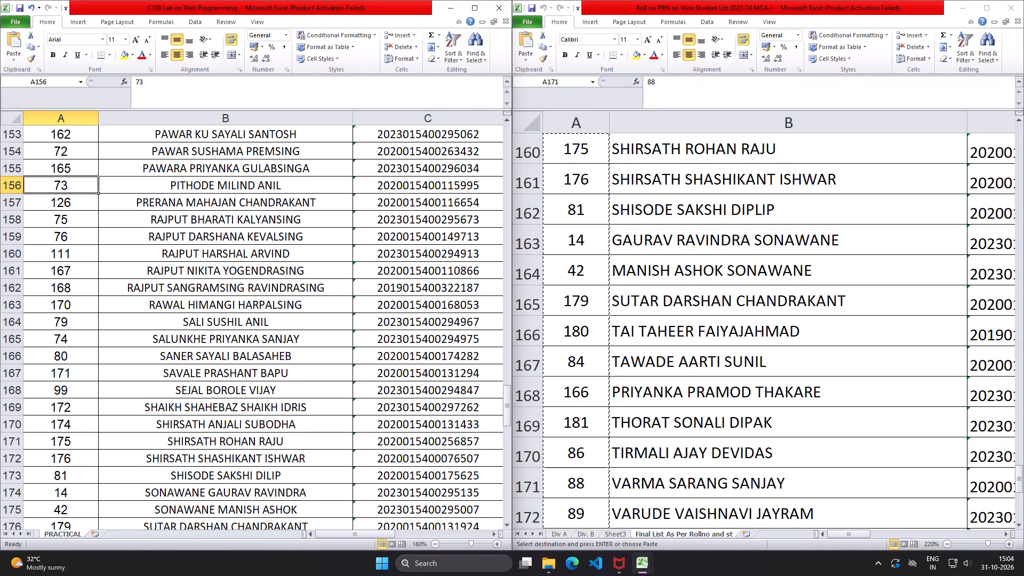
click(61, 475)
scroll(66, 475, down, 3)
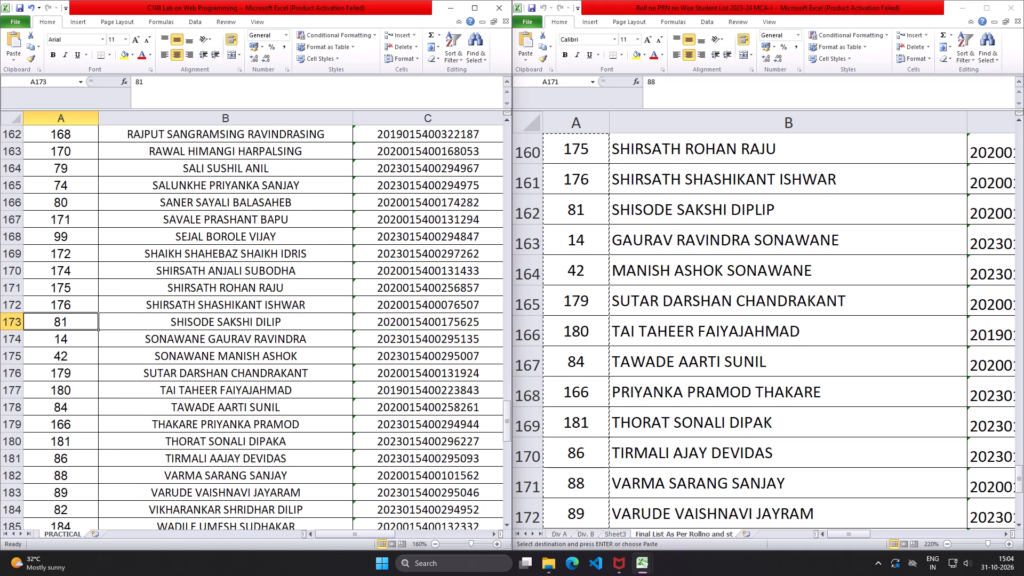
click(102, 476)
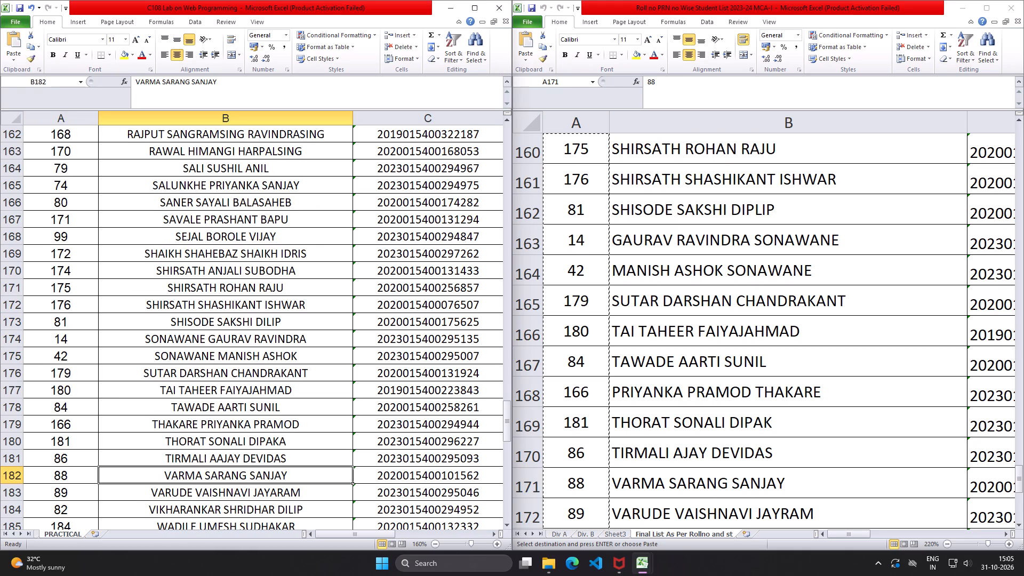
Compare final list rows 172 to 185 with rows 183 to 196 of the C108 PRACTICAL sheet.
click(680, 465)
scroll(680, 465, down, 6)
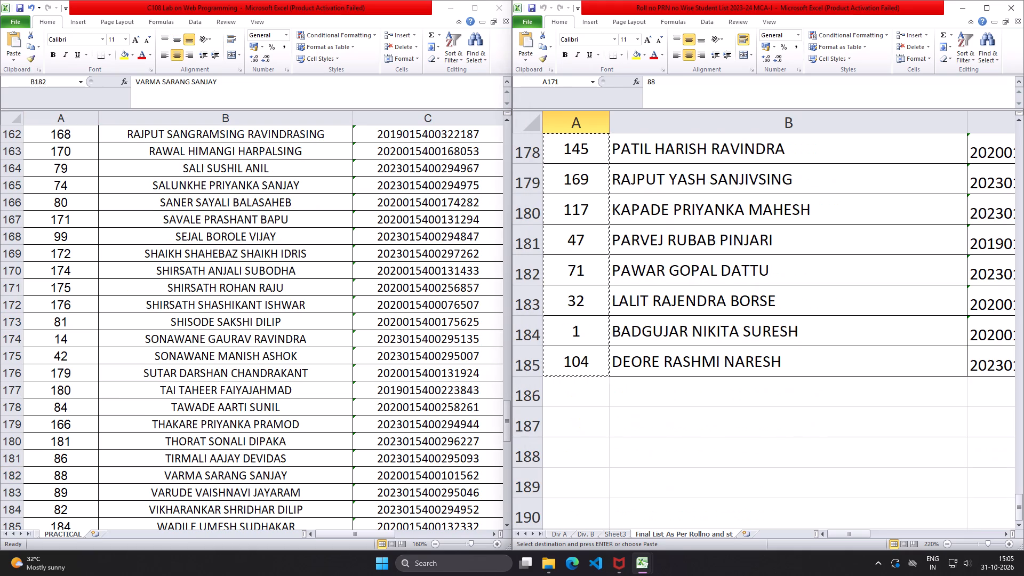
scroll(682, 466, up, 2)
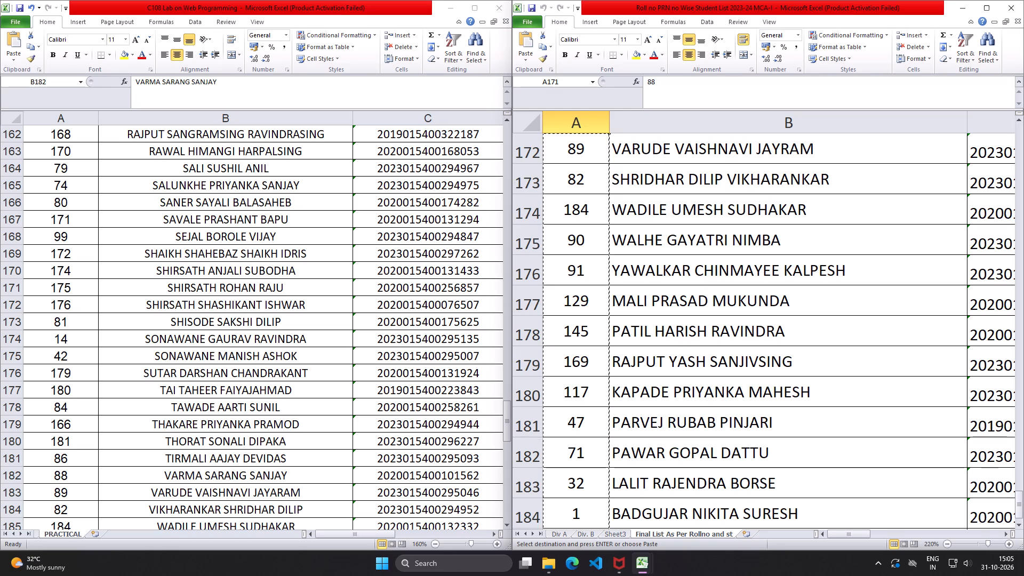
click(632, 427)
click(134, 387)
scroll(137, 387, down, 4)
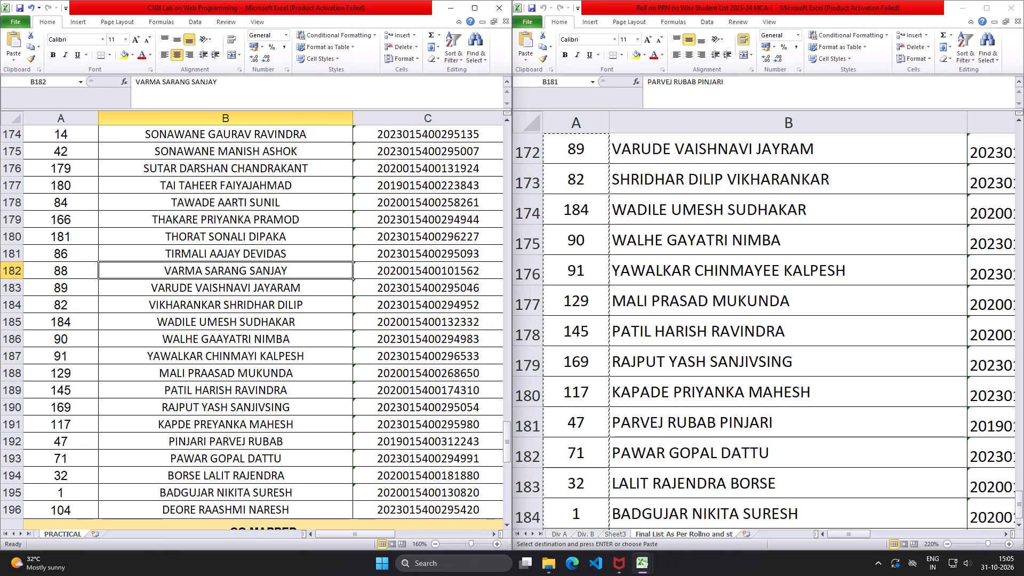
click(148, 443)
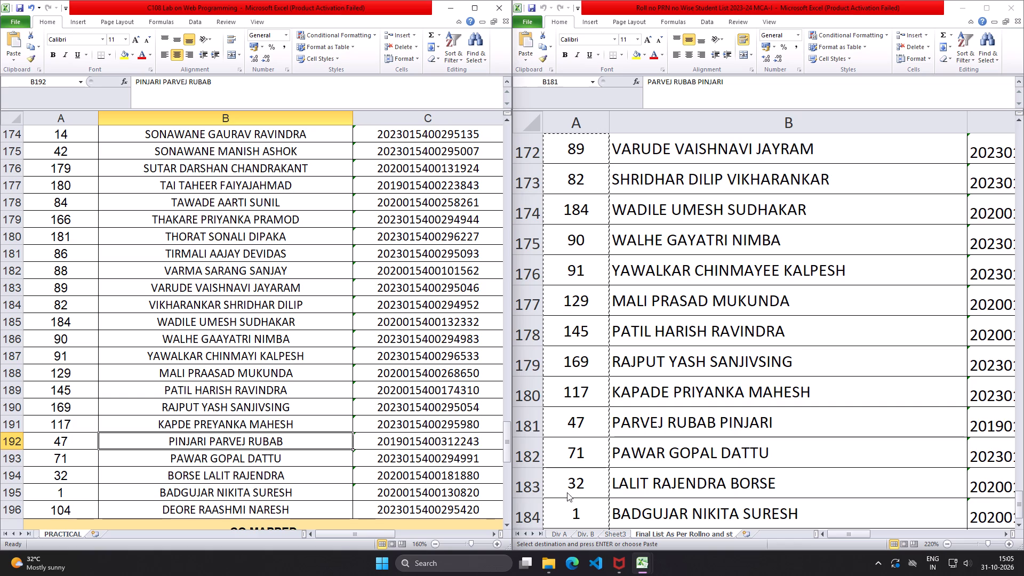
click(627, 483)
scroll(627, 483, down, 2)
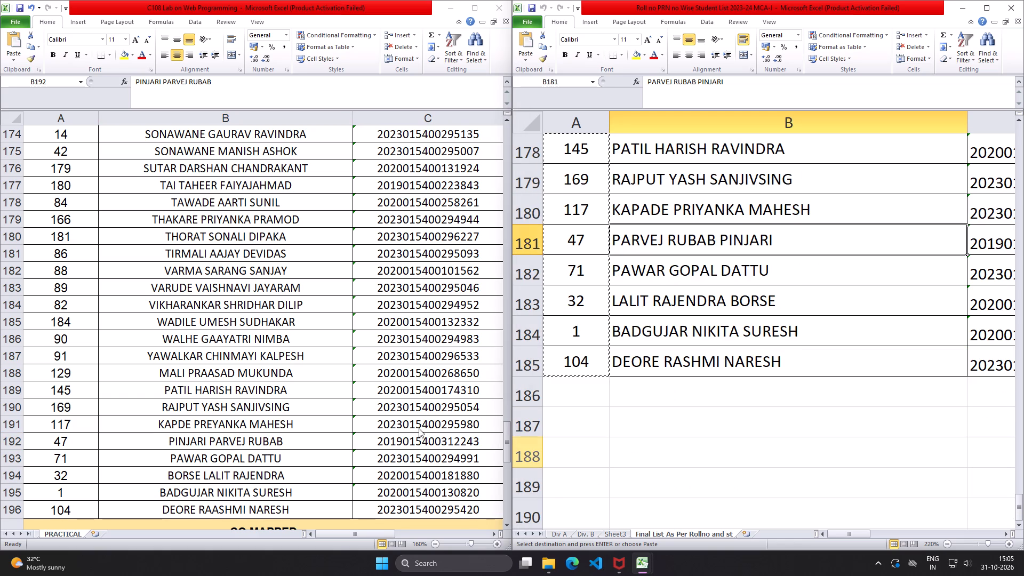
Save the C108 Lab on Web Programming workbook and close it.
click(173, 374)
key(ctrl+s)
key(ctrl+s)
key(ctrl+s)
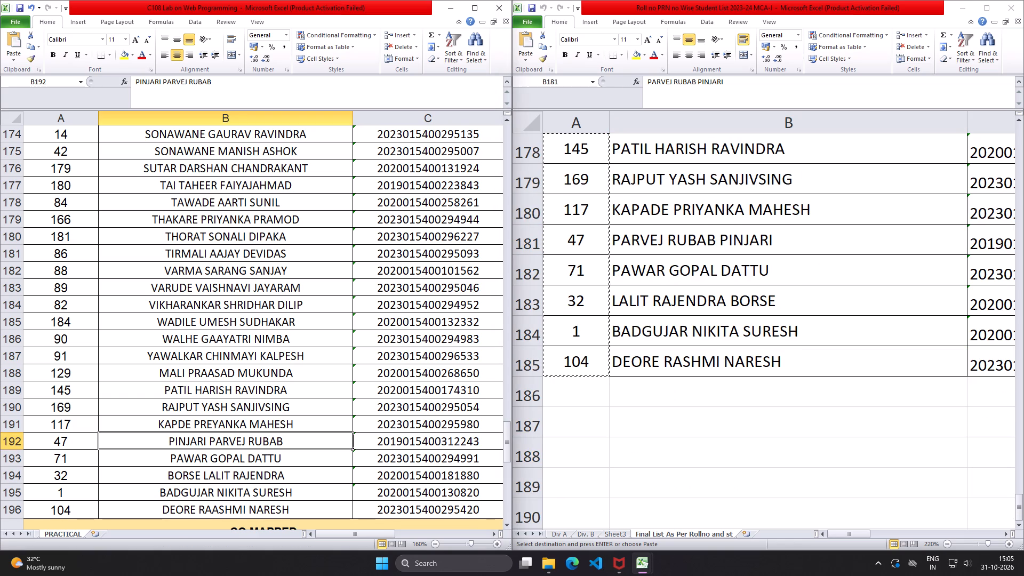
key(ctrl+s)
key(ctrl+s)
key(ctrl+s)
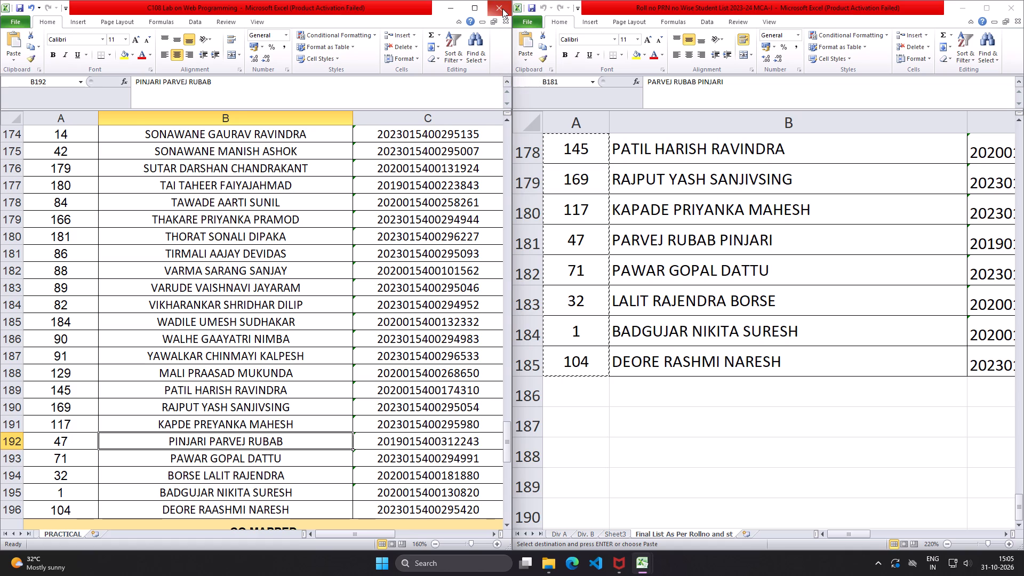
click(502, 9)
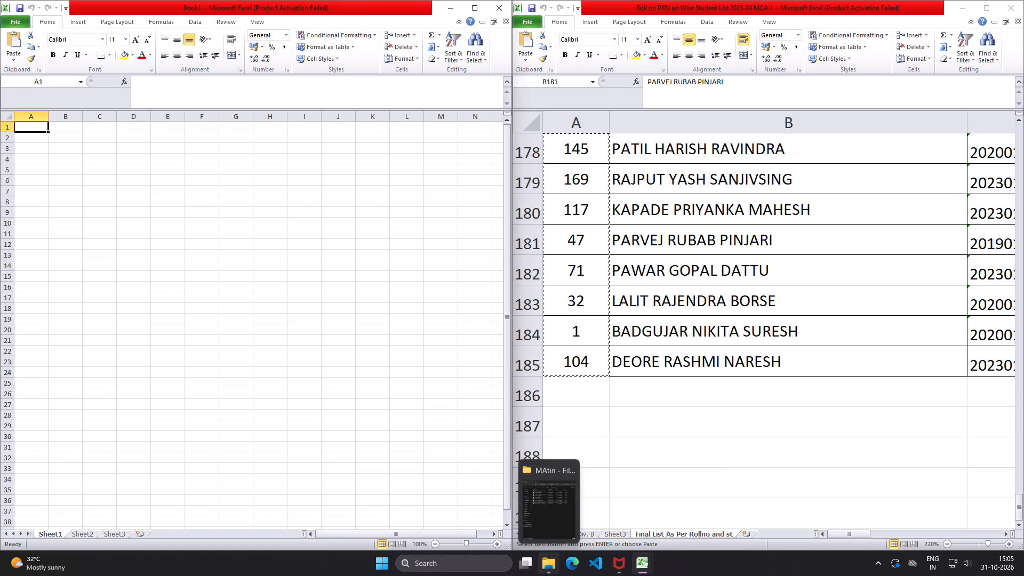
Switch to the MAtin folder and open the C109 CA LAB-IV (A) LAB on Java Prog. workbook in the empty Excel window.
click(556, 512)
click(692, 219)
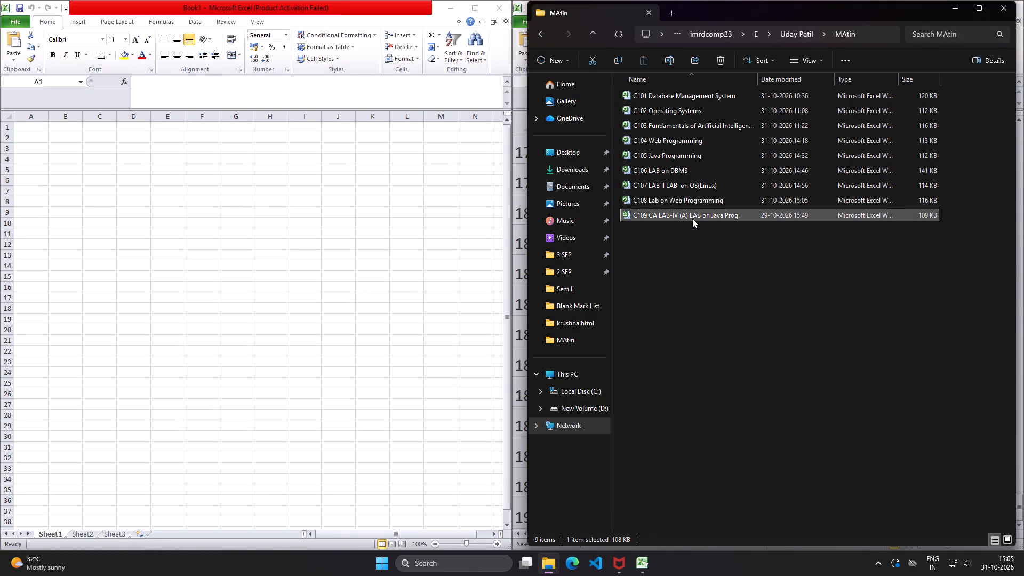
drag(692, 217, 145, 281)
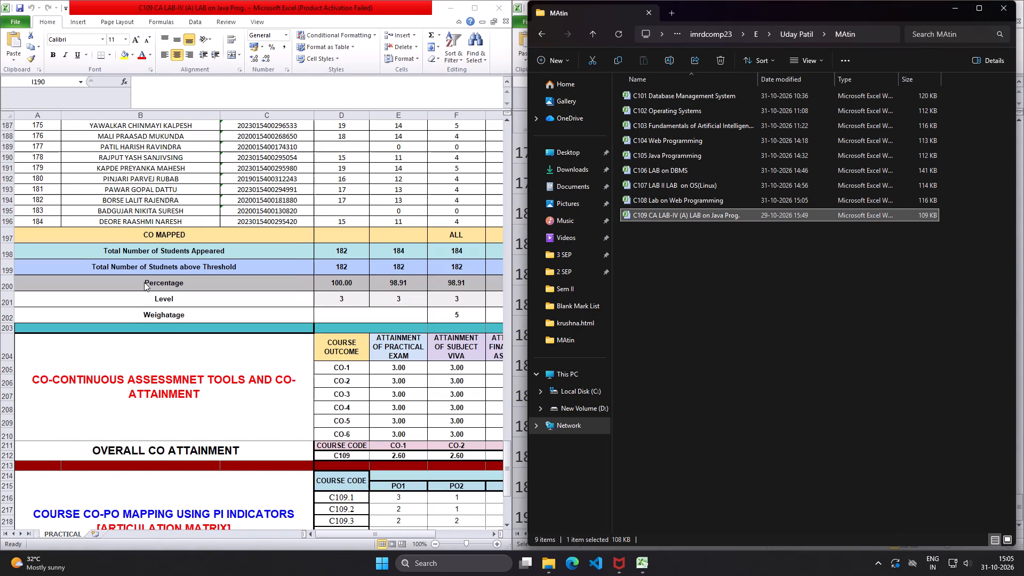
Select cell A13, the first Sr. No entry, on the C109 PRACTICAL sheet.
scroll(166, 331, up, 4)
click(166, 325)
scroll(166, 325, up, 5)
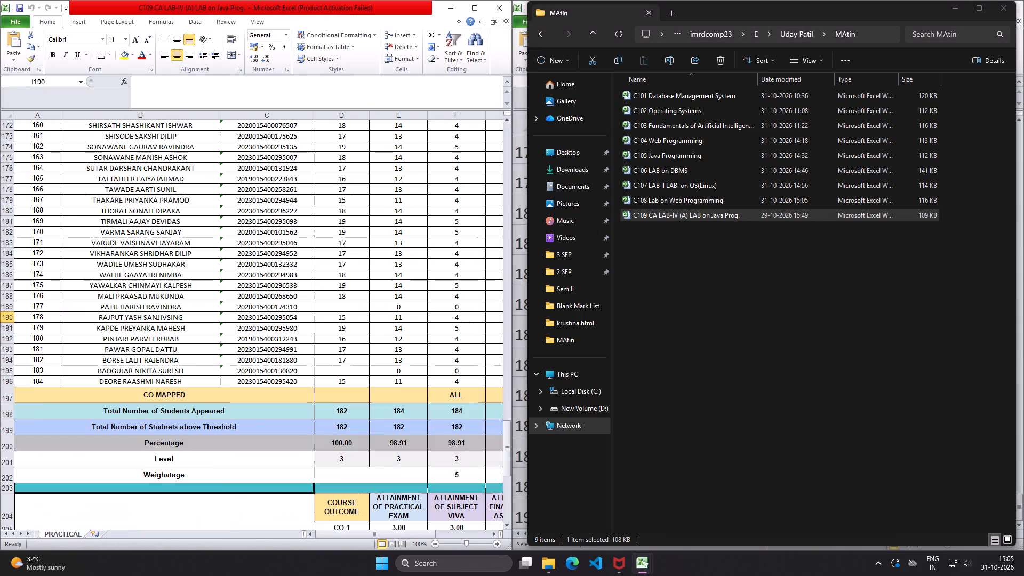
scroll(167, 324, up, 12)
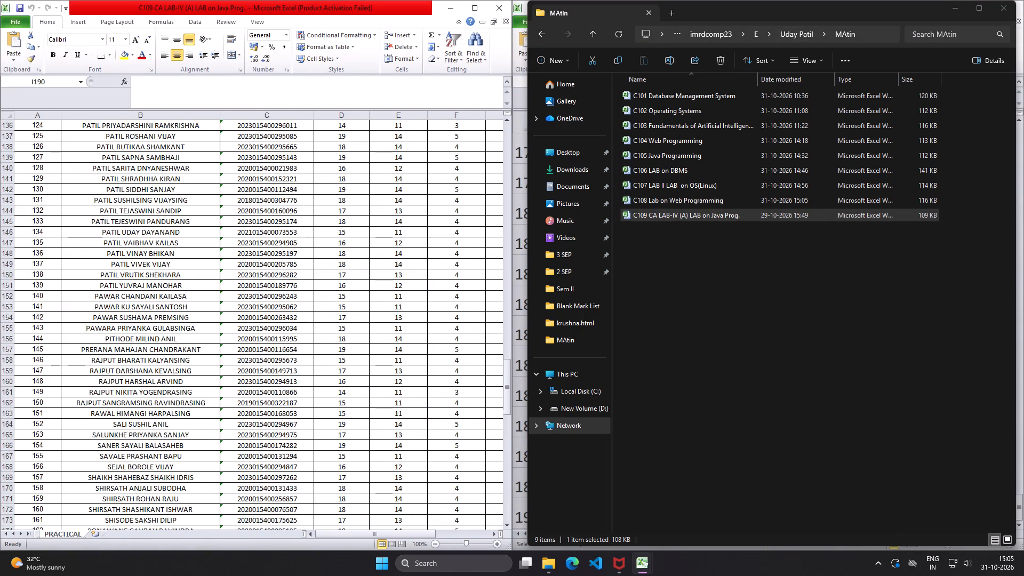
ctrl+scroll(87, 326, up, 3)
scroll(87, 326, up, 5)
click(87, 326)
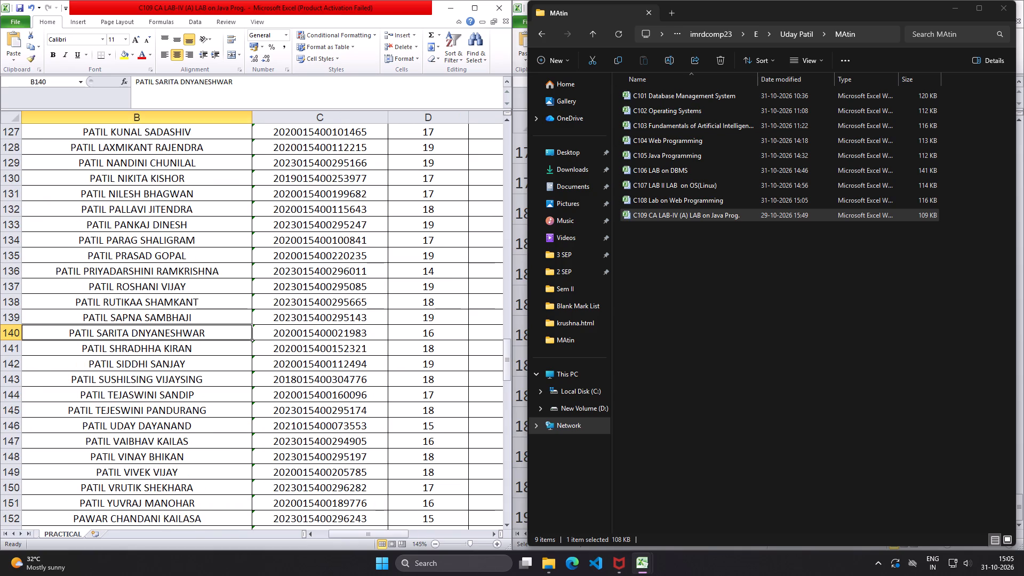
key(Home)
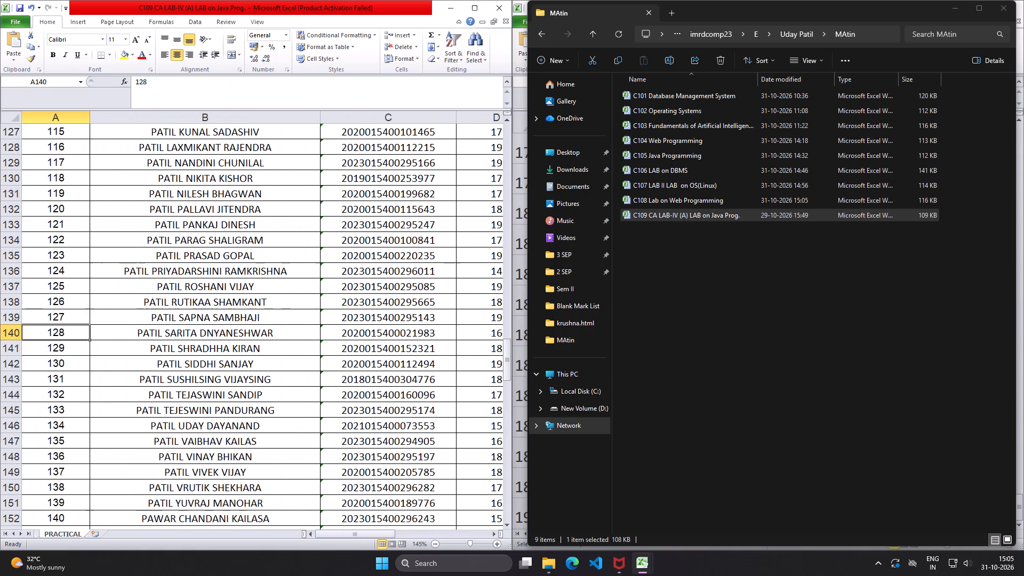
key(ctrl+Up)
key(Down)
key(Down)
key(Down)
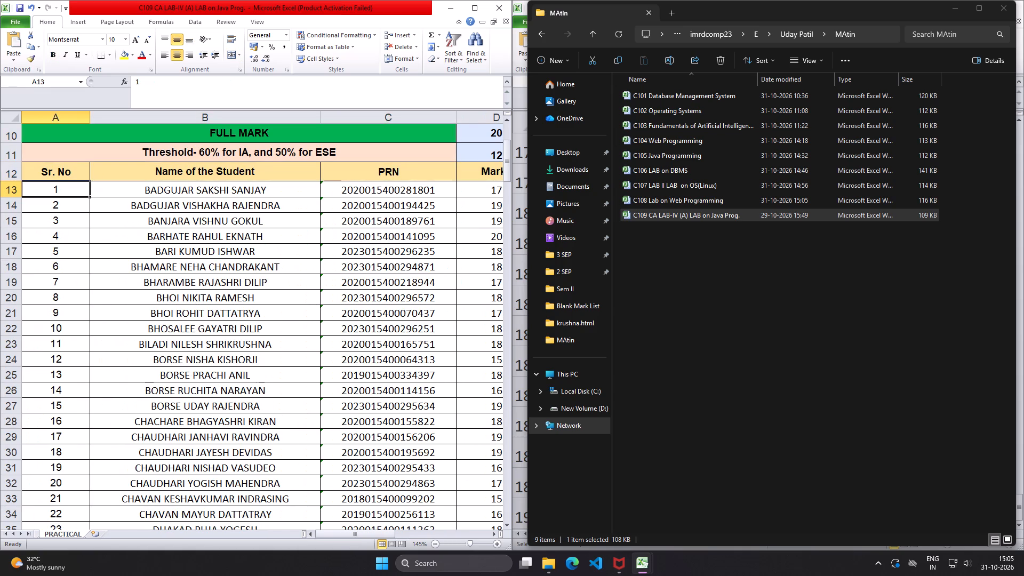
Copy the roll numbers in A2 to A185 of the final list in the student list workbook.
click(521, 265)
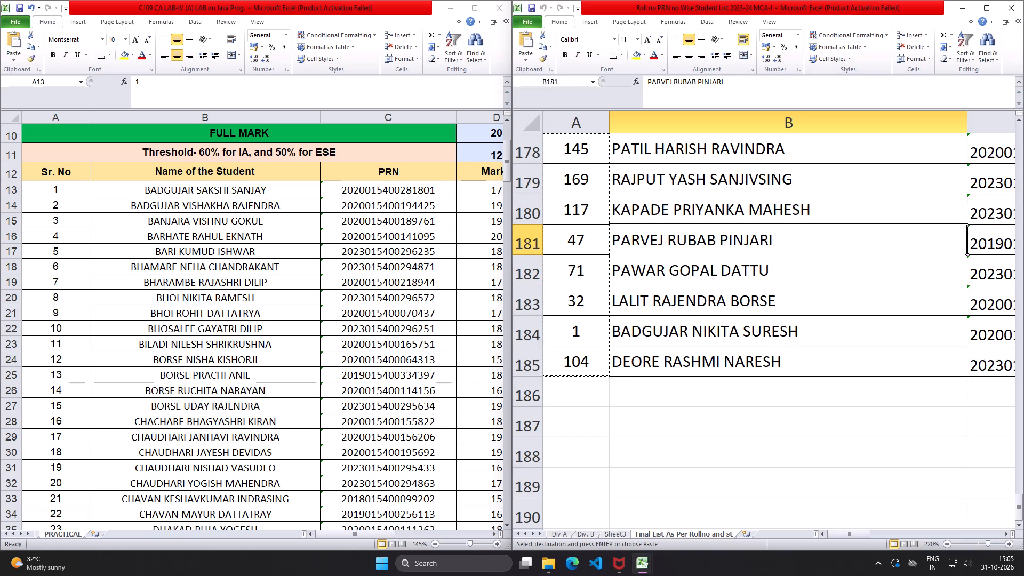
click(582, 238)
key(ctrl+Up)
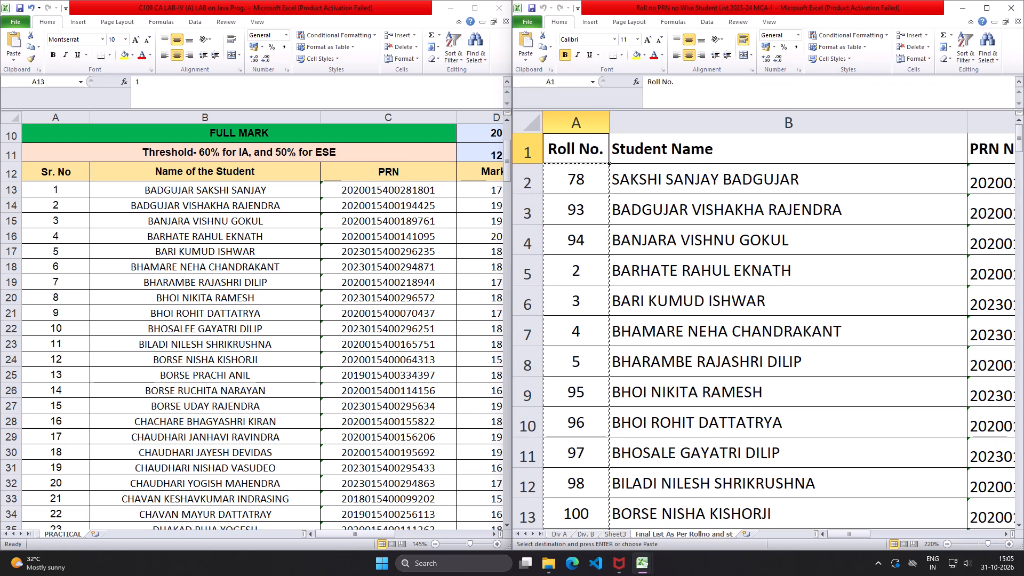
key(Down)
key(ctrl+shift+Down)
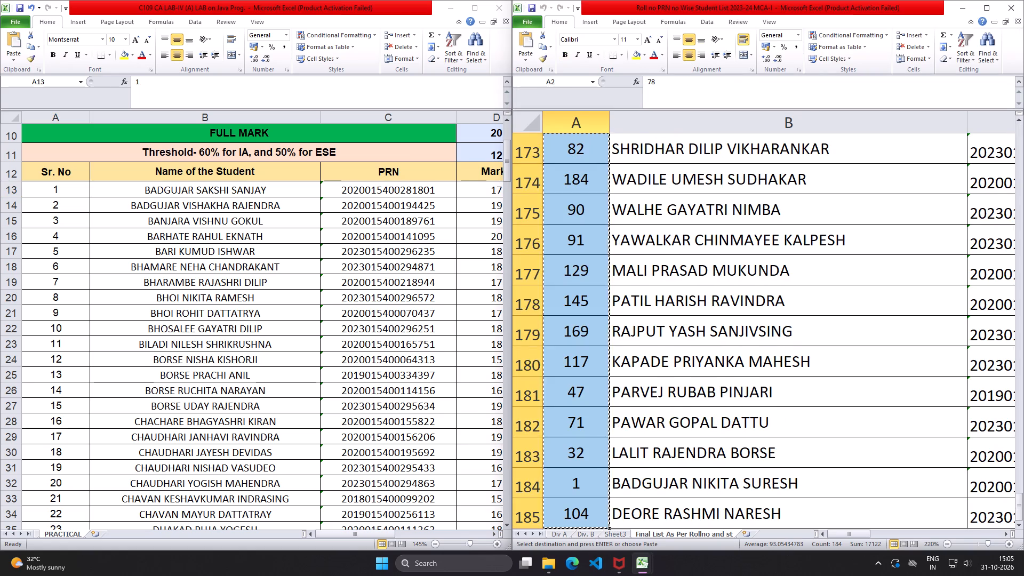
key(ctrl+c)
Paste the copied roll numbers over the serial numbers in A13 to A196 of the C109 PRACTICAL sheet.
click(55, 187)
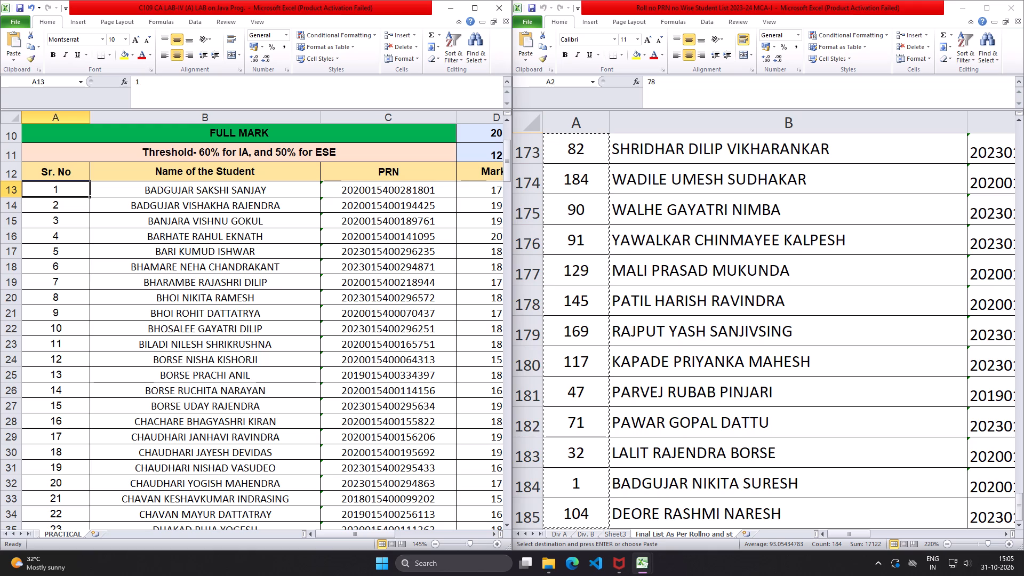
key(ctrl+shift+Down)
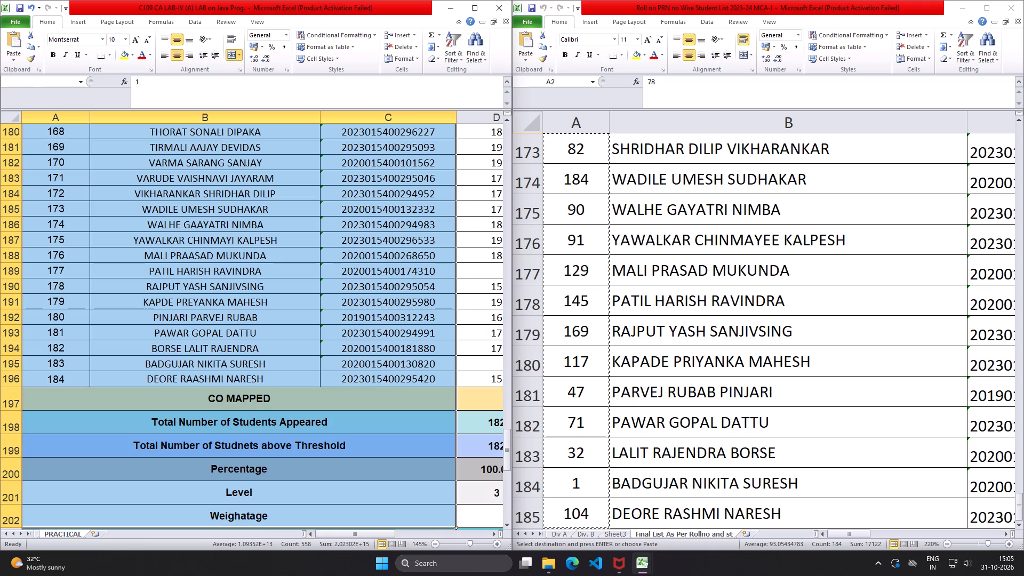
key(shift+Up)
key(shift+Up)
key(shift+Up)
key(shift+Up)
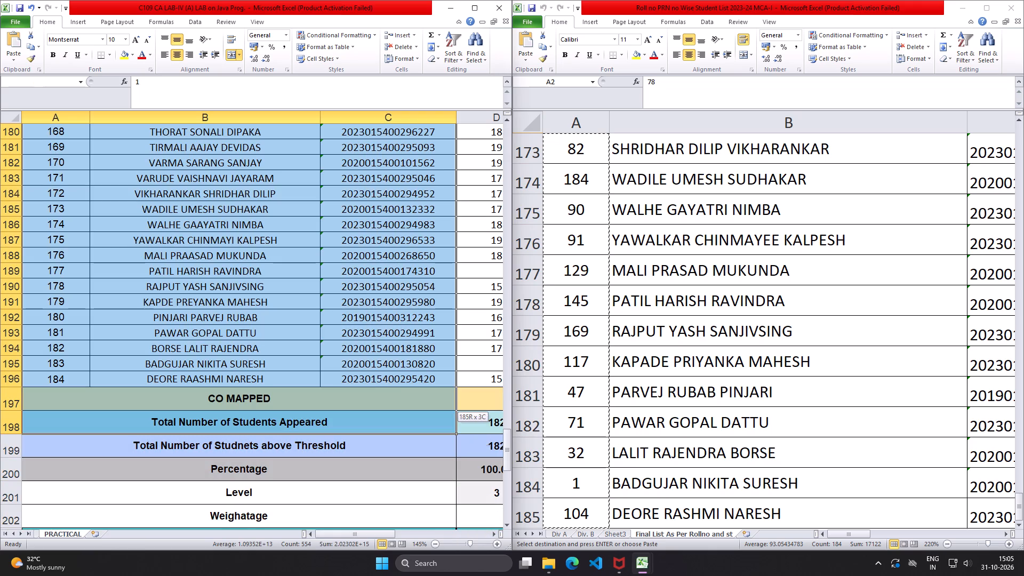
key(shift+Up)
key(shift+Up)
key(shift+Left)
key(shift+Left)
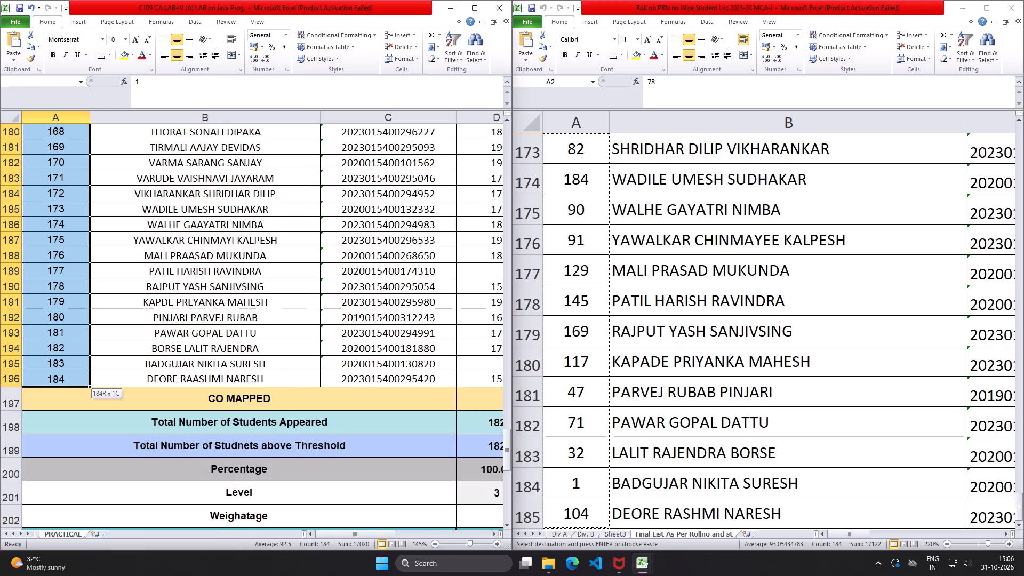
key(ctrl+v)
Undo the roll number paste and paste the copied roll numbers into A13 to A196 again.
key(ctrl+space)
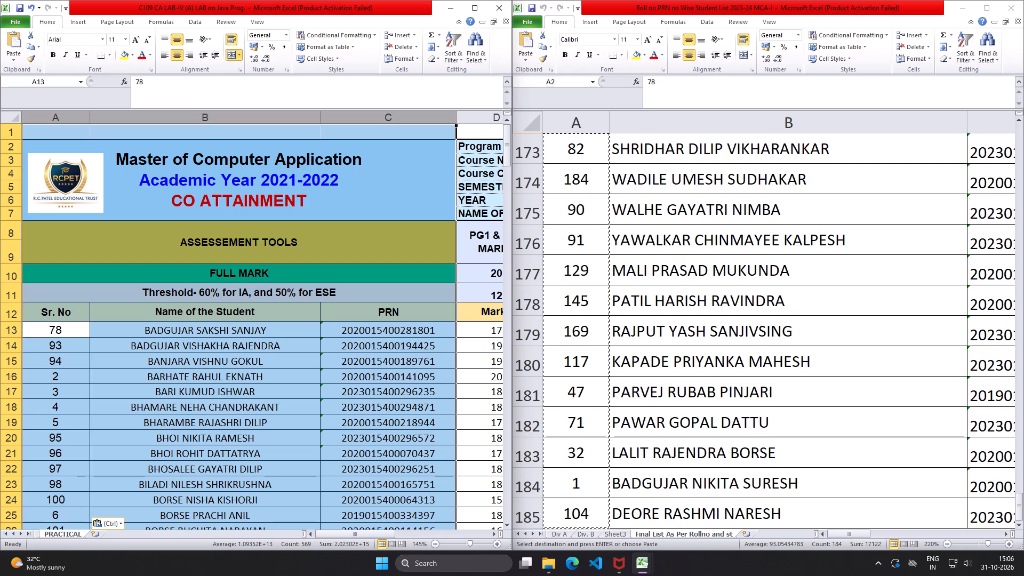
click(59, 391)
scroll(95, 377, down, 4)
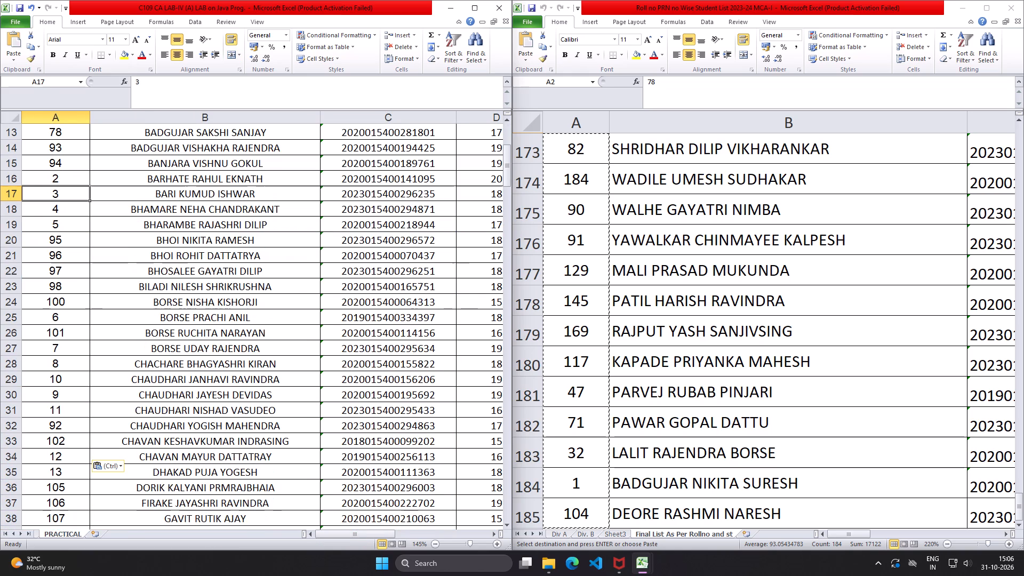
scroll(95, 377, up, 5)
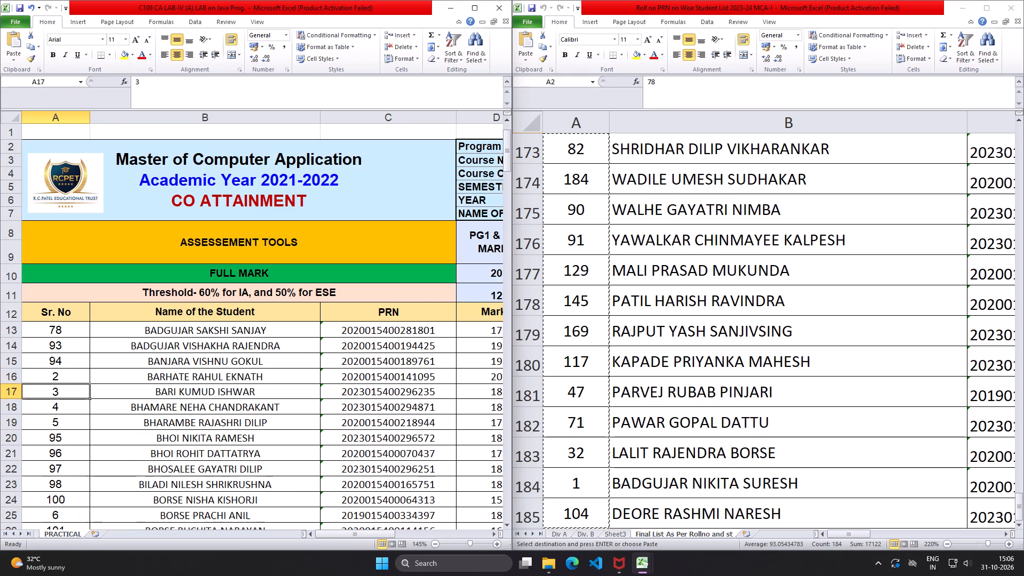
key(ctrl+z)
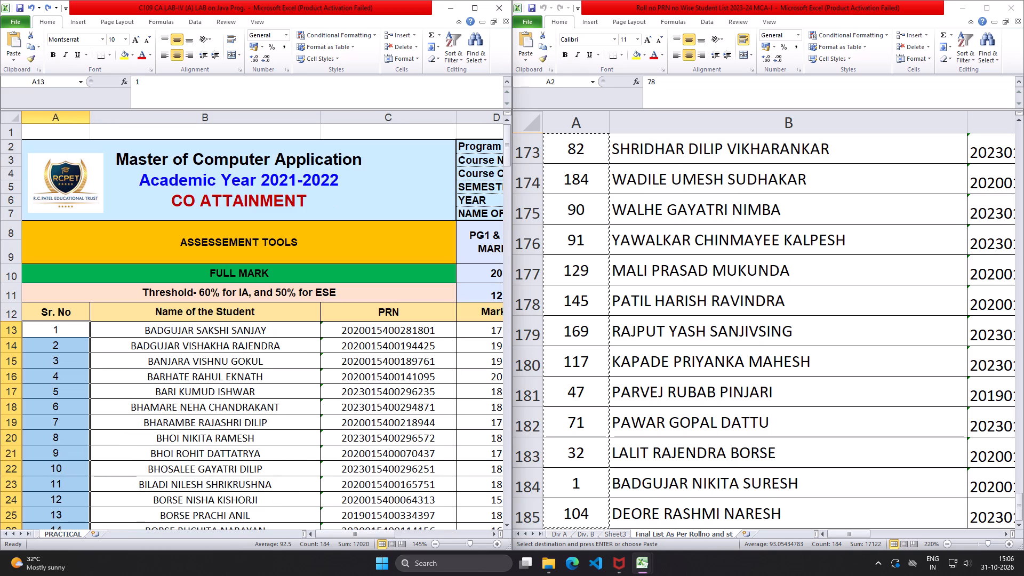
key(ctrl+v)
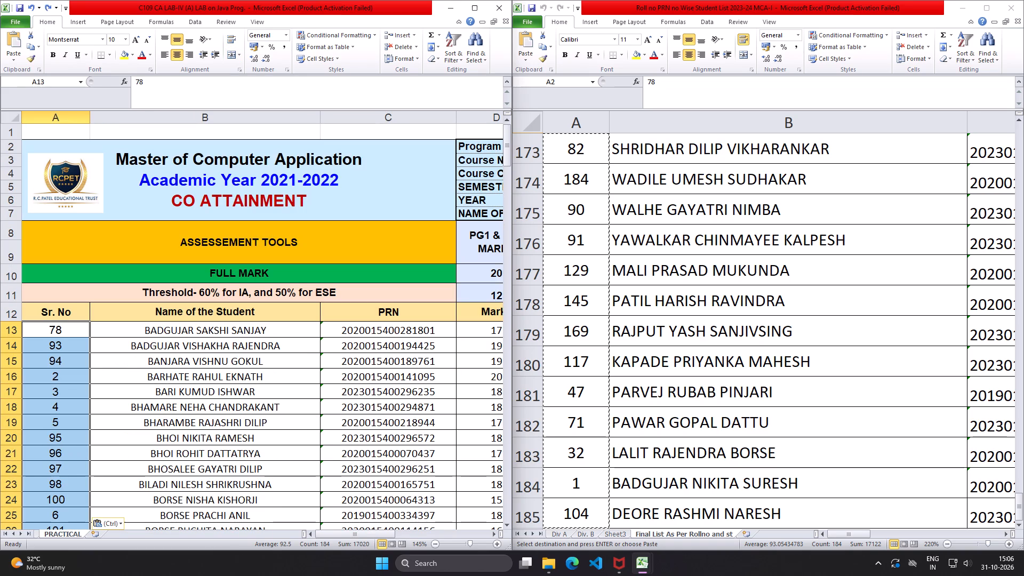
Look through the pasted roll numbers down the C109 PRACTICAL student list and back up.
click(123, 366)
scroll(124, 365, down, 13)
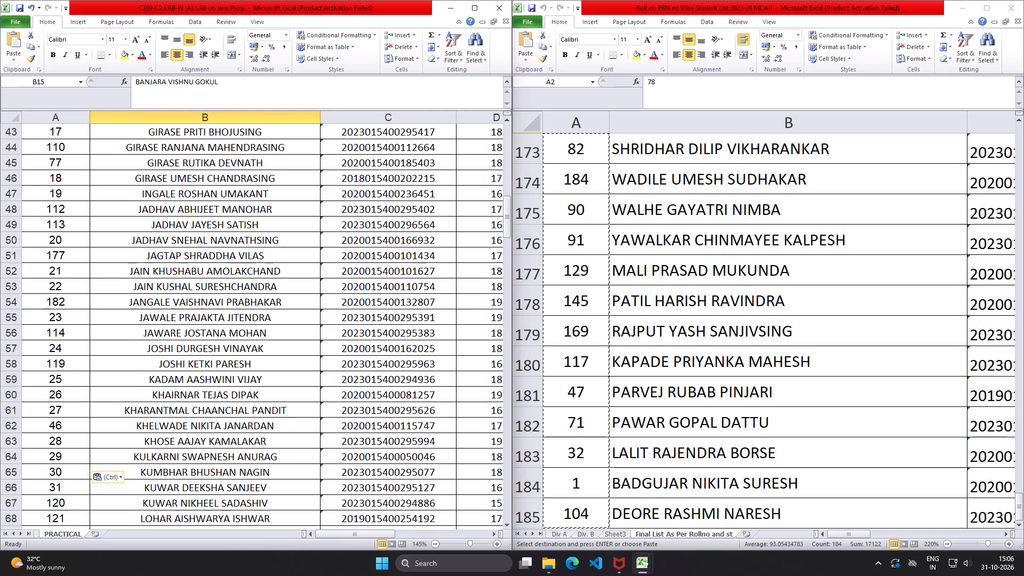
scroll(126, 364, down, 18)
scroll(126, 370, down, 9)
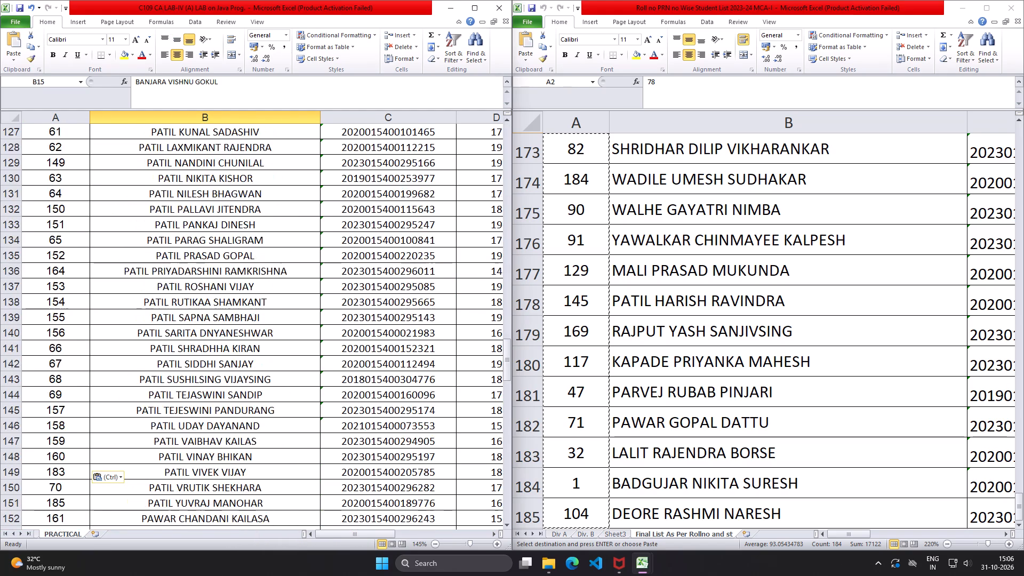
scroll(126, 371, down, 20)
scroll(126, 371, down, 2)
scroll(123, 380, up, 6)
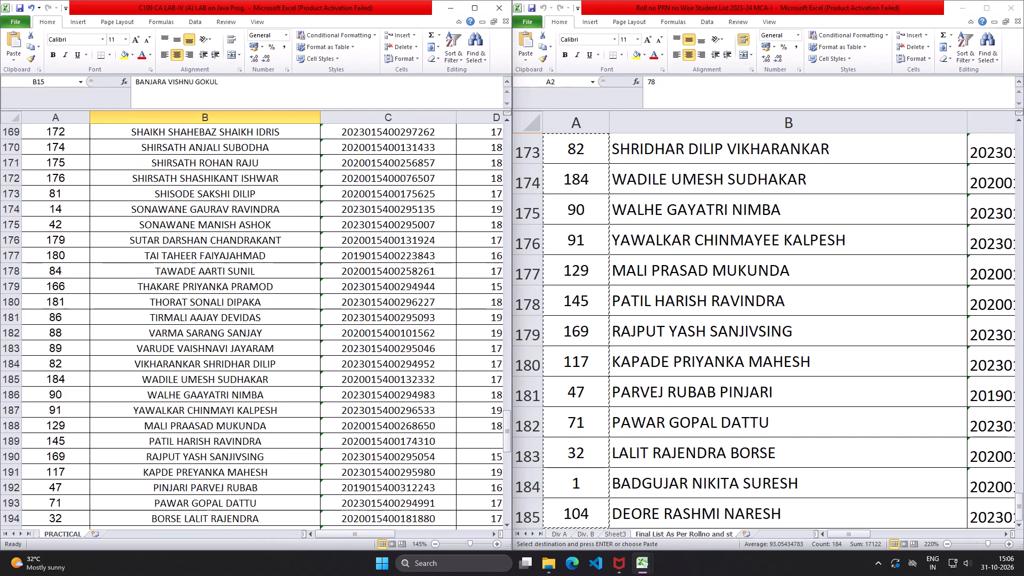
scroll(123, 372, up, 6)
scroll(124, 362, up, 20)
scroll(124, 362, up, 8)
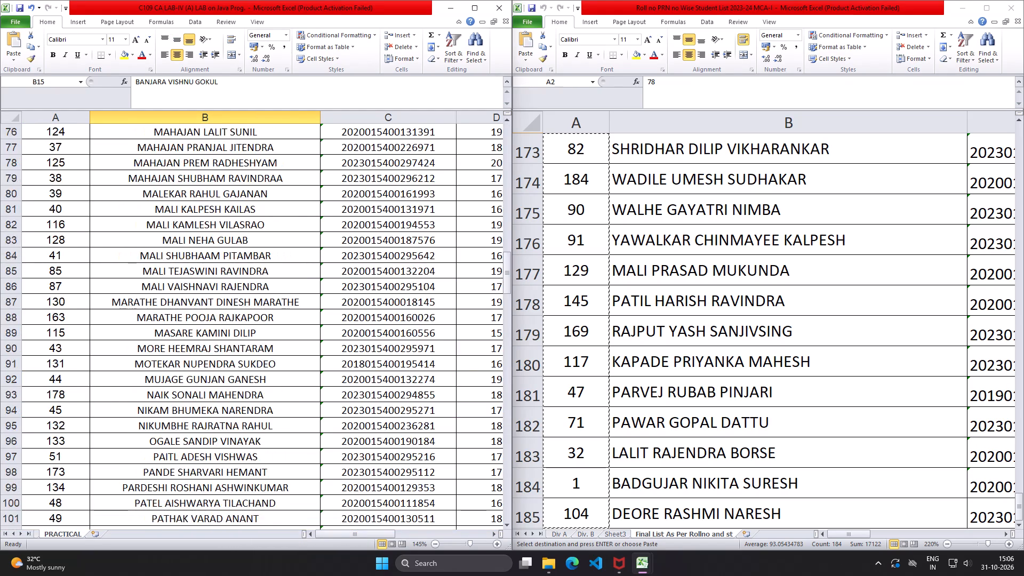
scroll(119, 357, up, 3)
Save the C109 CA LAB-IV (A) LAB on Java Prog. workbook.
key(ctrl+s)
key(ctrl+s)
key(ctrl+s)
key(ctrl+s)
key(ctrl+s)
Compare final list rows 2 to 16 with rows 13 to 27 of the C109 PRACTICAL sheet.
scroll(118, 358, up, 2)
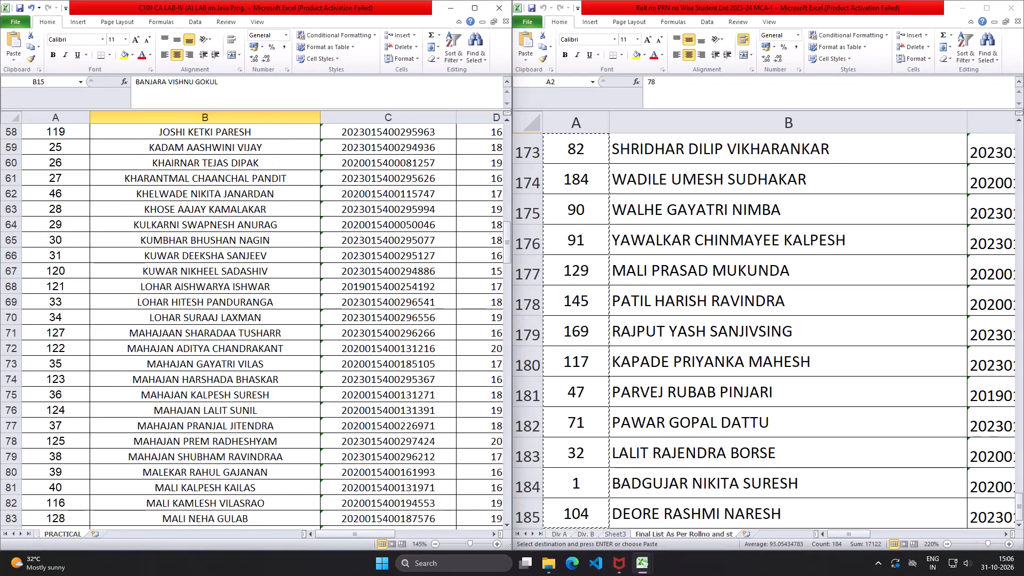
scroll(118, 358, up, 10)
click(136, 379)
scroll(137, 379, up, 11)
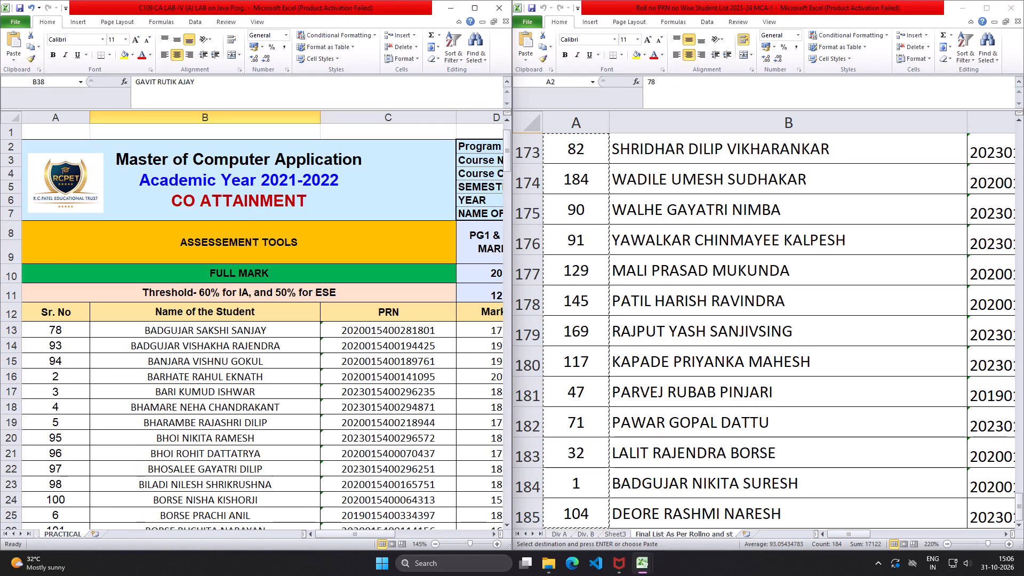
click(117, 331)
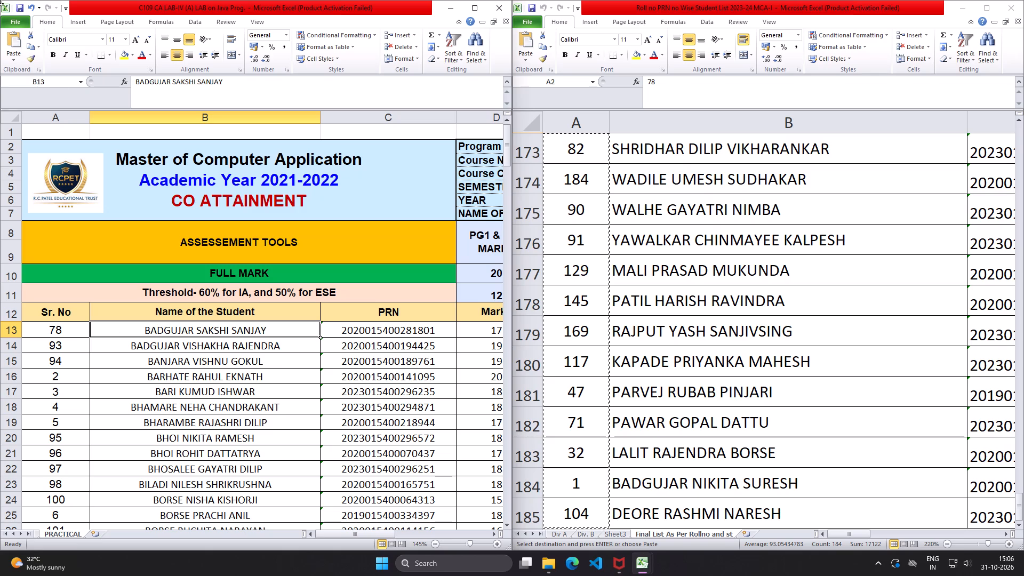
click(572, 231)
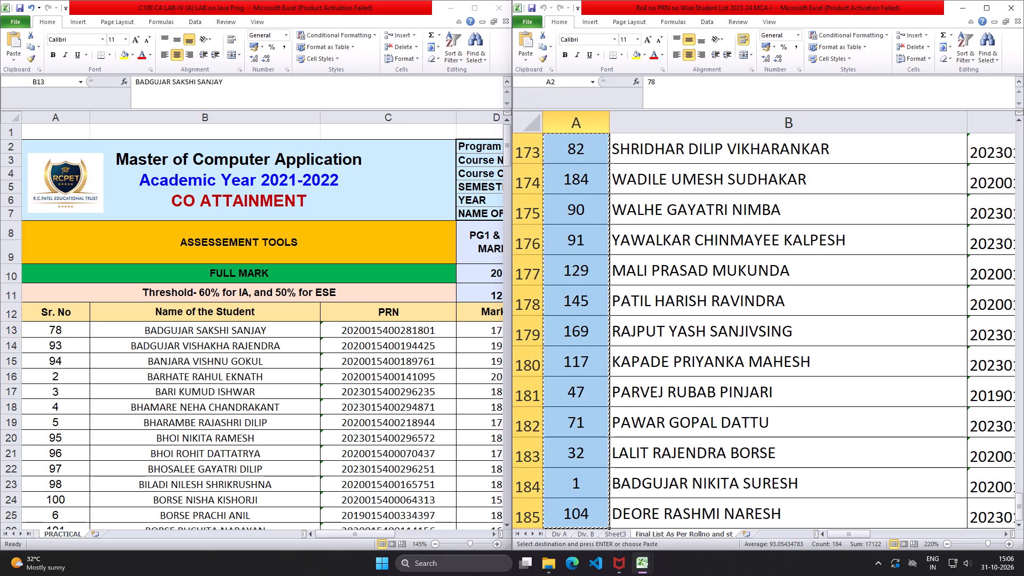
scroll(577, 227, up, 16)
scroll(581, 226, up, 10)
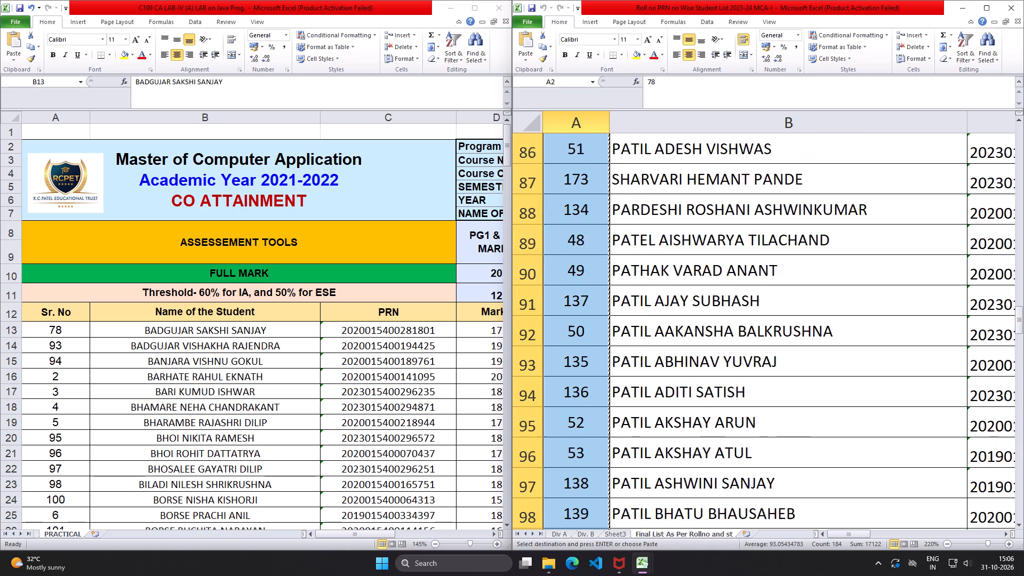
scroll(581, 226, up, 20)
scroll(583, 225, up, 10)
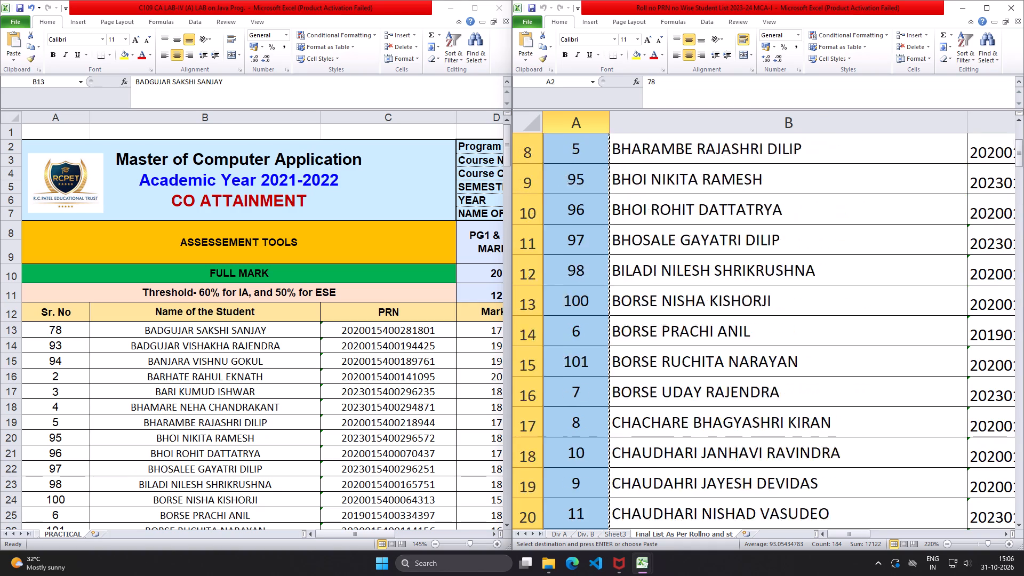
scroll(584, 225, up, 5)
click(588, 184)
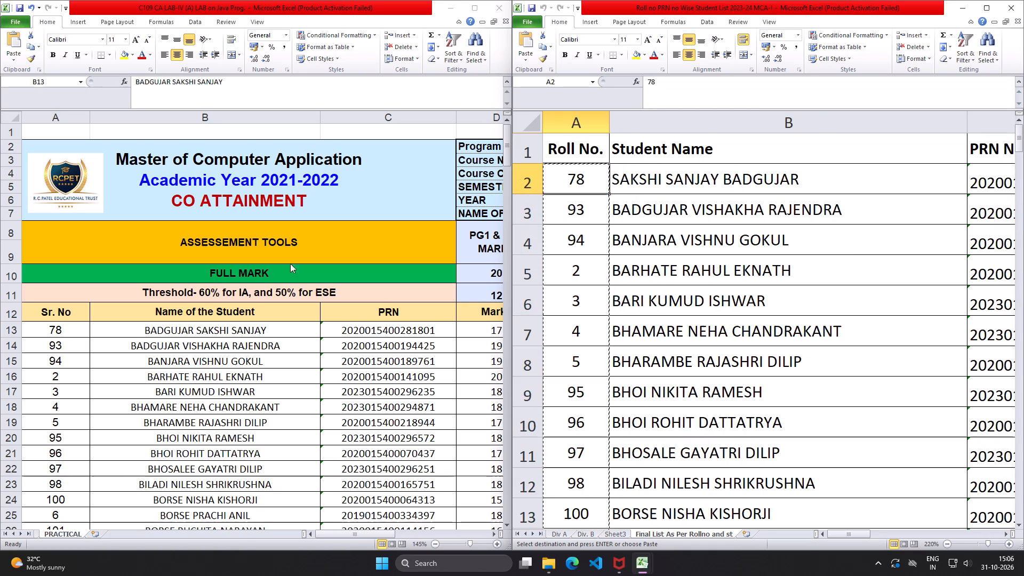
click(79, 327)
scroll(141, 312, down, 4)
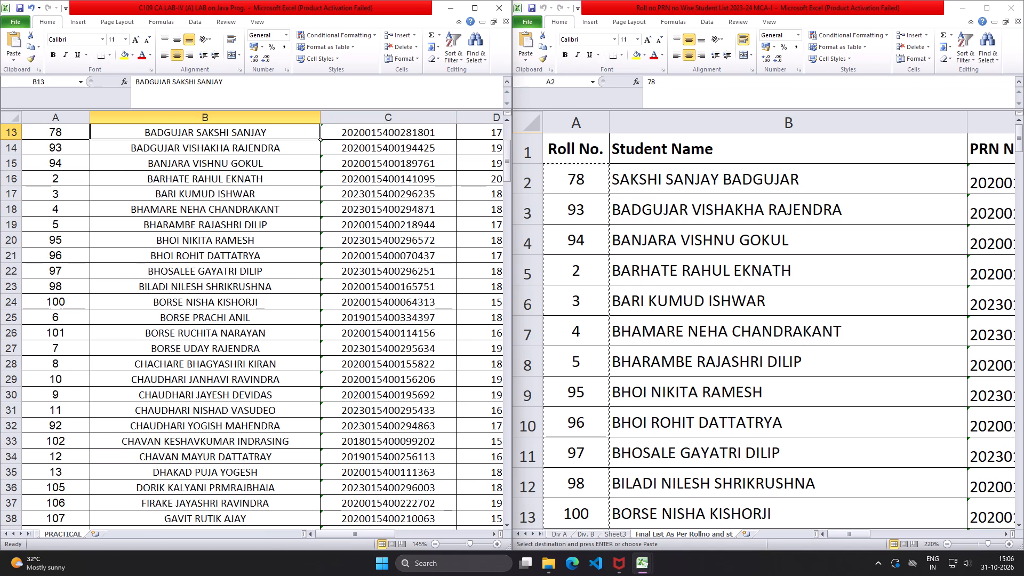
click(578, 266)
scroll(579, 266, down, 1)
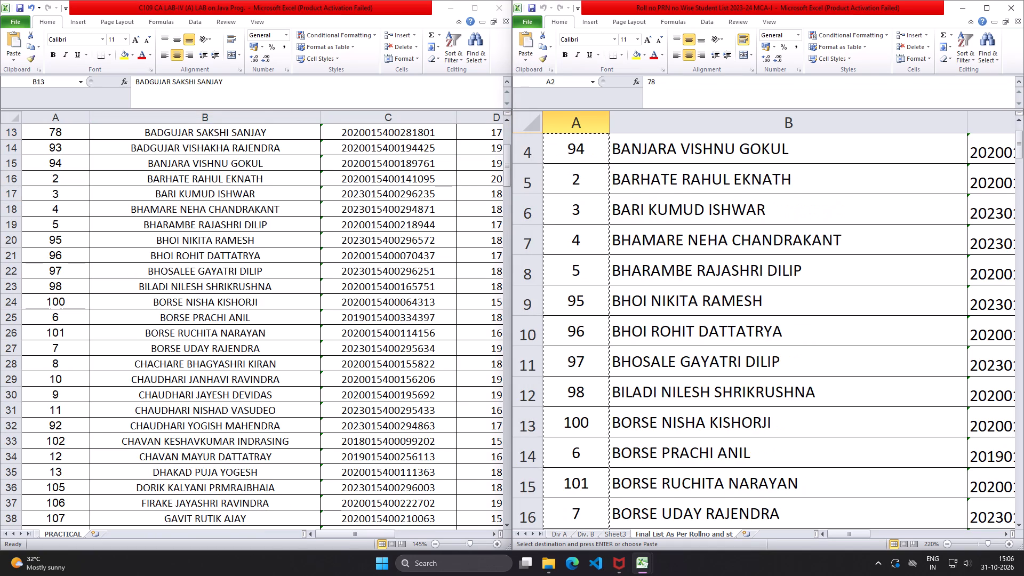
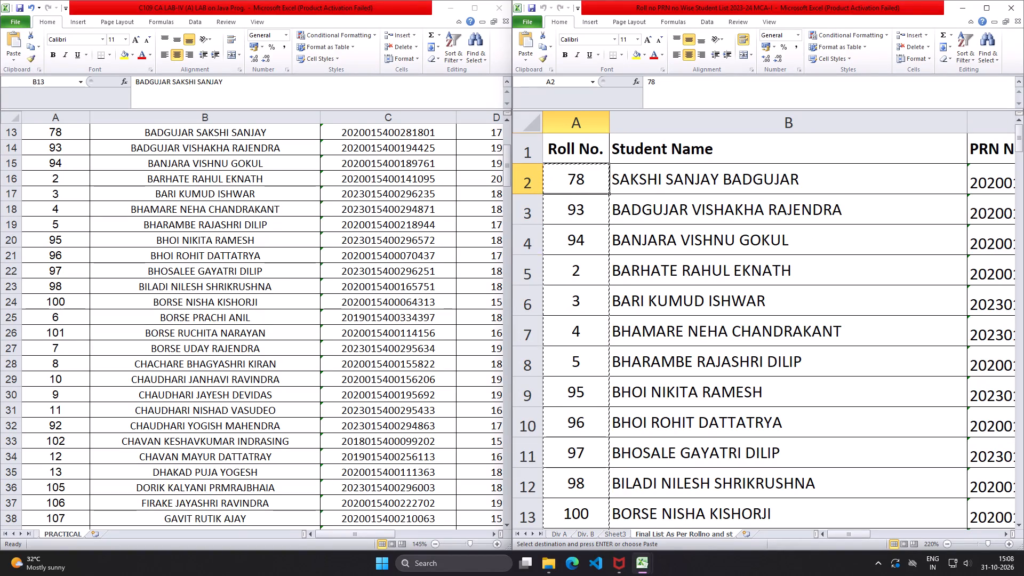
Compare roll numbers and student names in the final list with the PRACTICAL sheet, from the first entries through roll number 109.
click(574, 289)
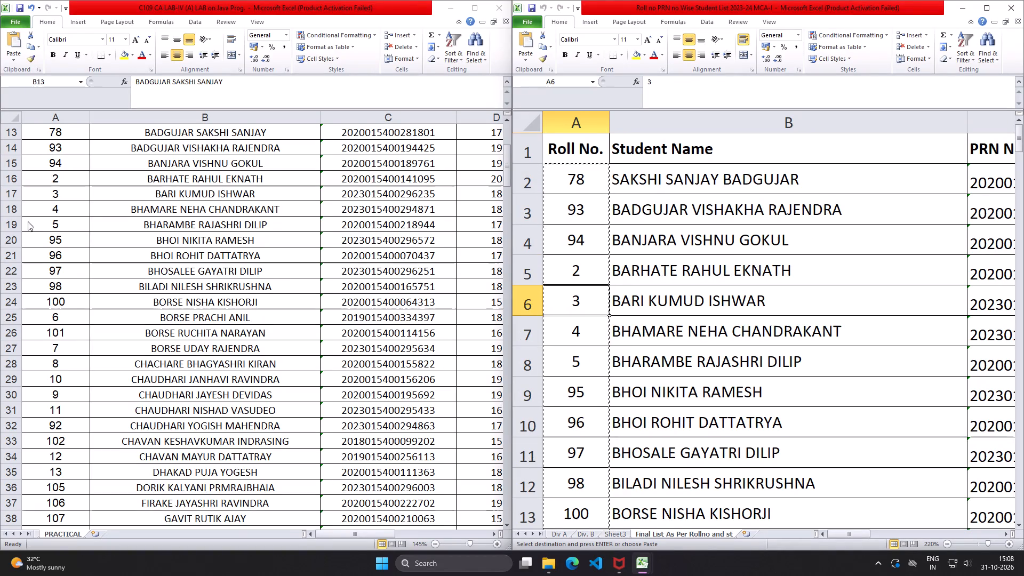
click(68, 175)
click(79, 175)
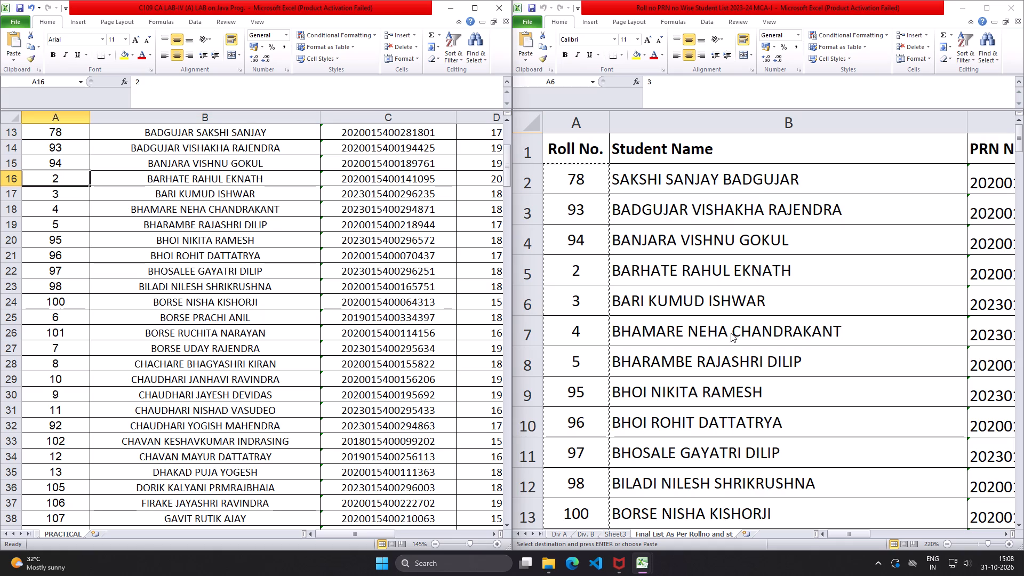
scroll(598, 355, down, 7)
click(549, 349)
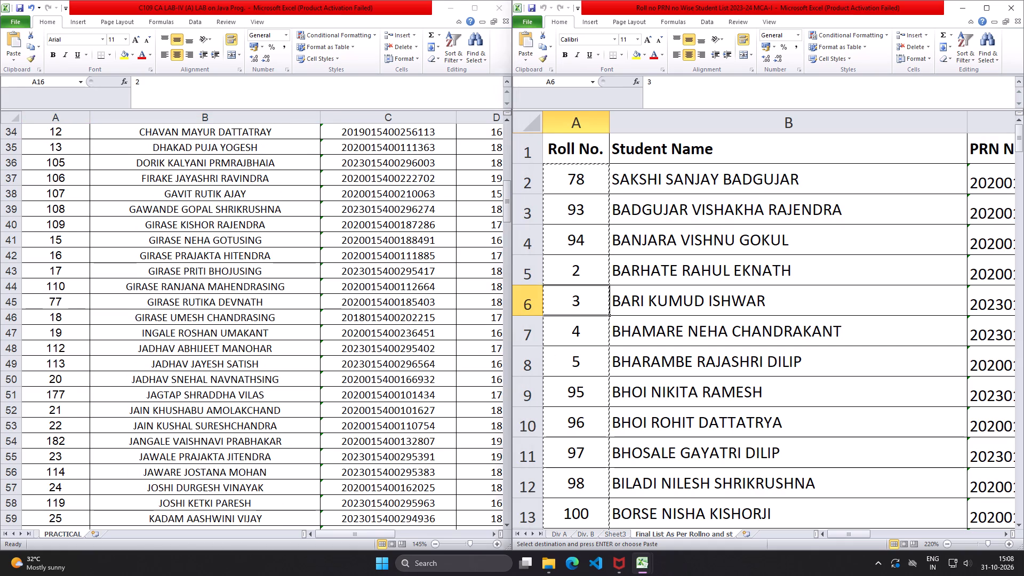
scroll(620, 359, down, 7)
click(622, 372)
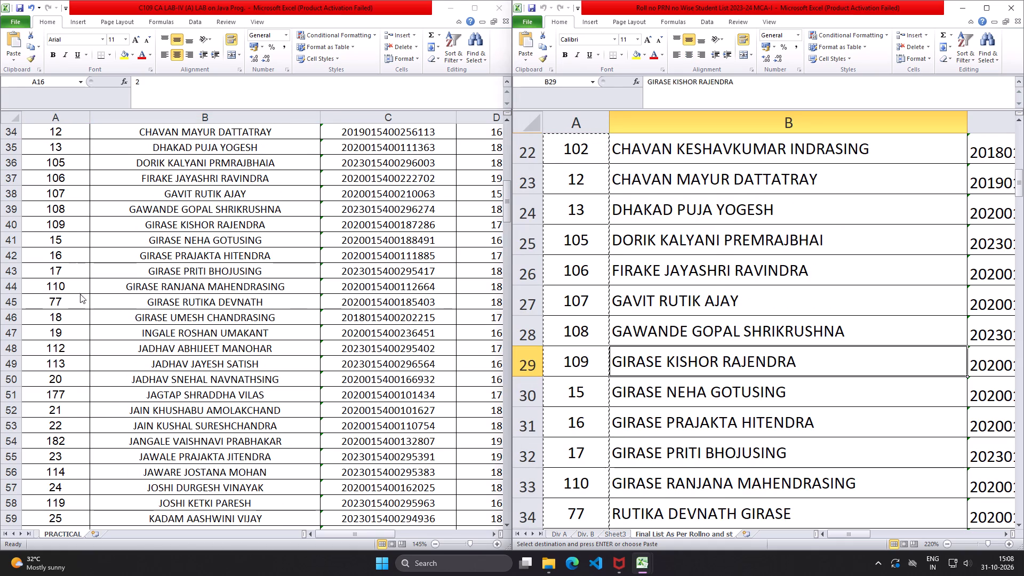
click(161, 218)
click(164, 220)
Examine the roll numbers and names following roll number 109 in both lists, continuing to roll number 28 in the final list.
scroll(666, 335, down, 4)
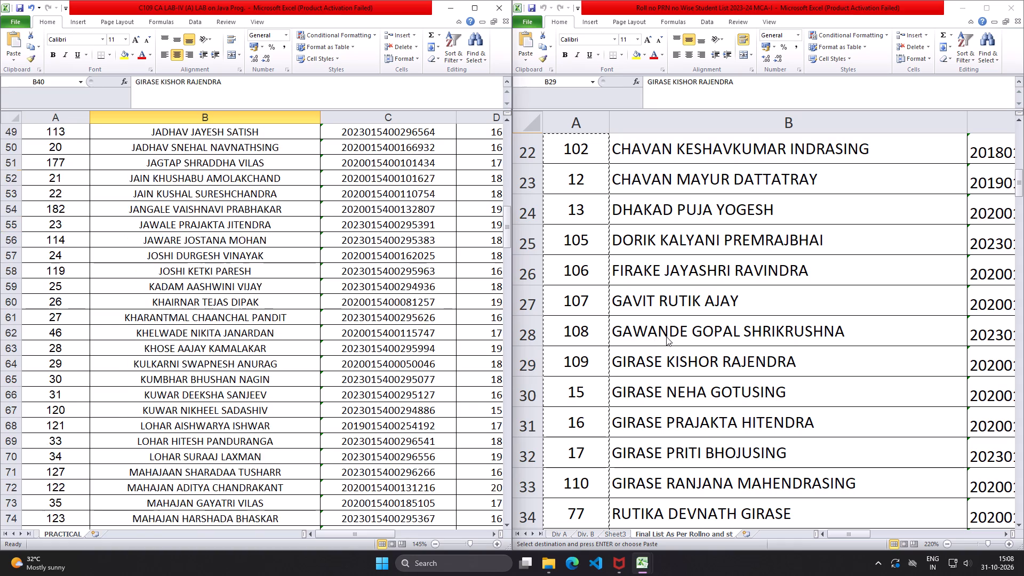
scroll(666, 337, down, 2)
scroll(666, 344, up, 5)
click(741, 329)
scroll(741, 329, down, 6)
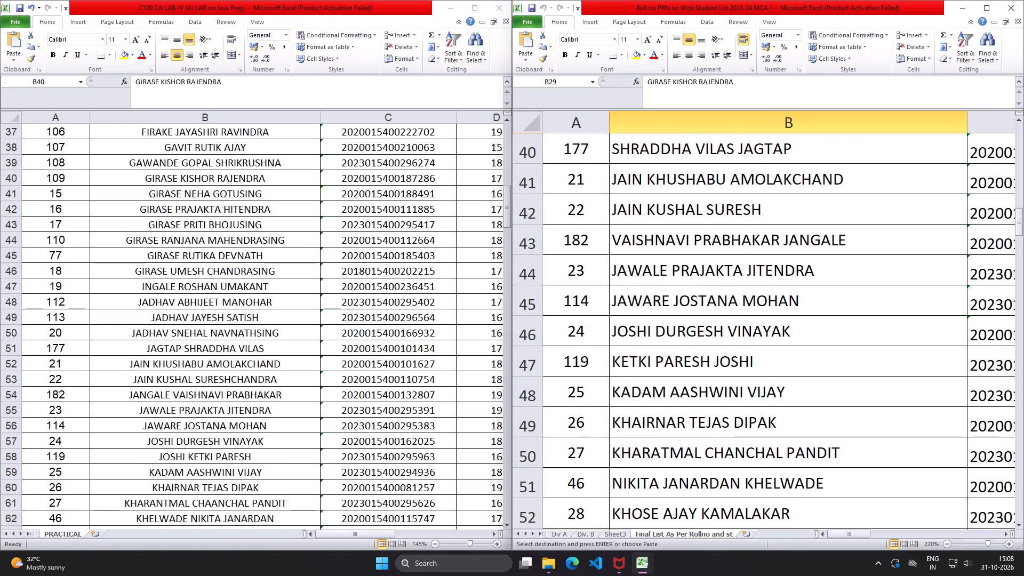
scroll(741, 339, down, 2)
scroll(741, 339, up, 1)
scroll(741, 339, down, 1)
click(741, 342)
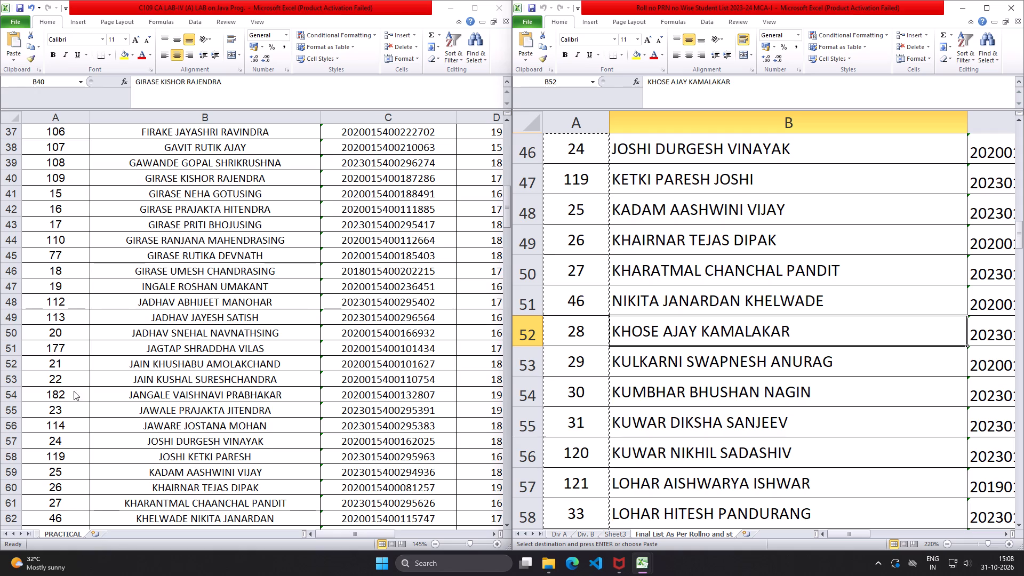
Find roll number 28 in the PRACTICAL sheet to compare its student entry with the final list.
click(61, 379)
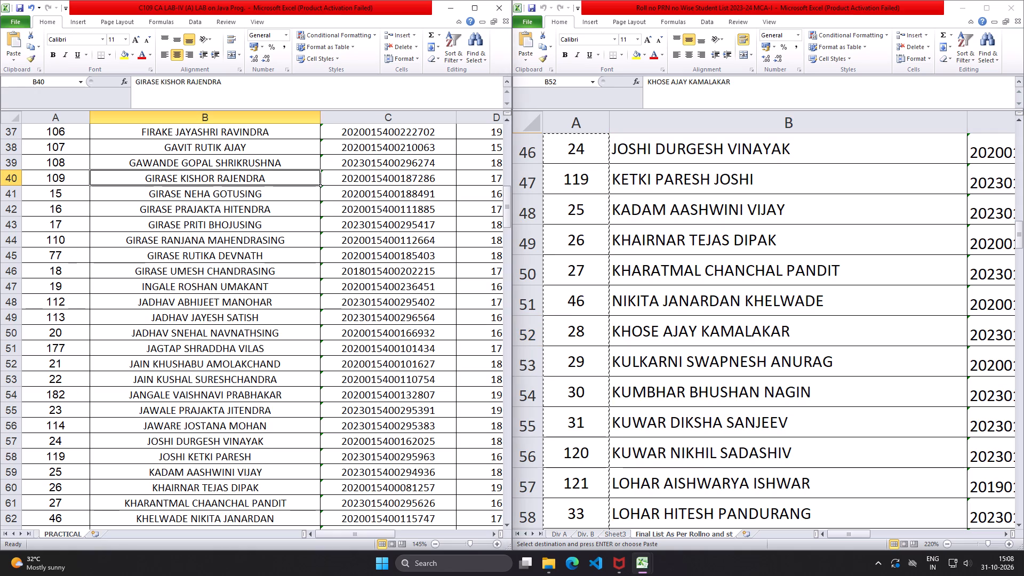
click(62, 379)
key(ctrl+f)
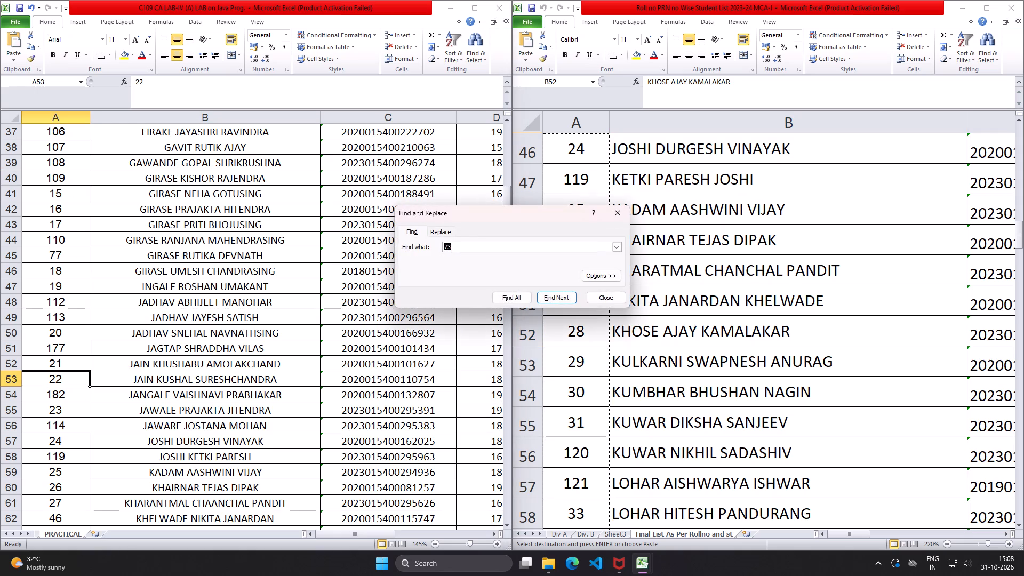
key(2)
key(8)
key(5)
key(BackSpace)
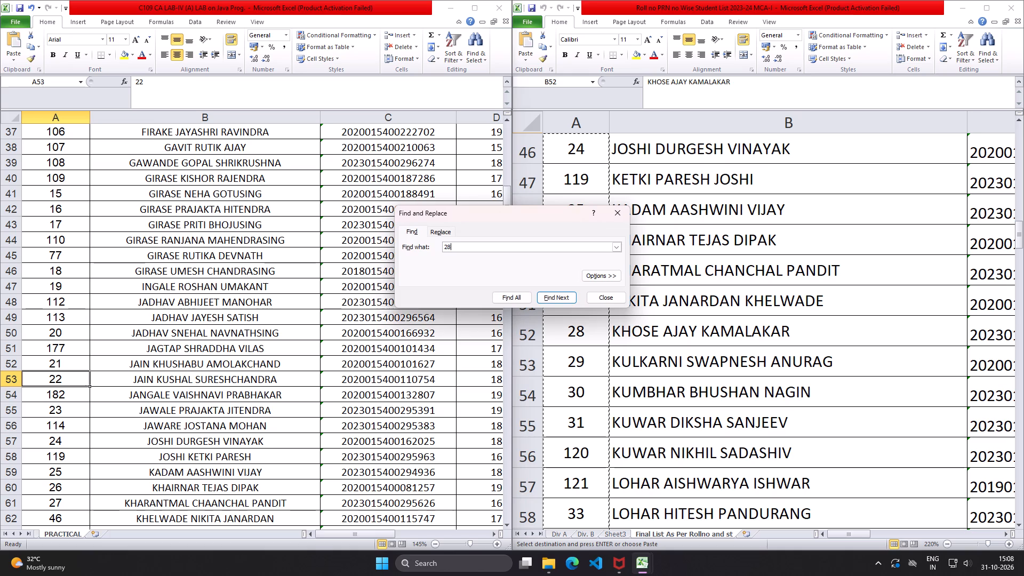
key(Return)
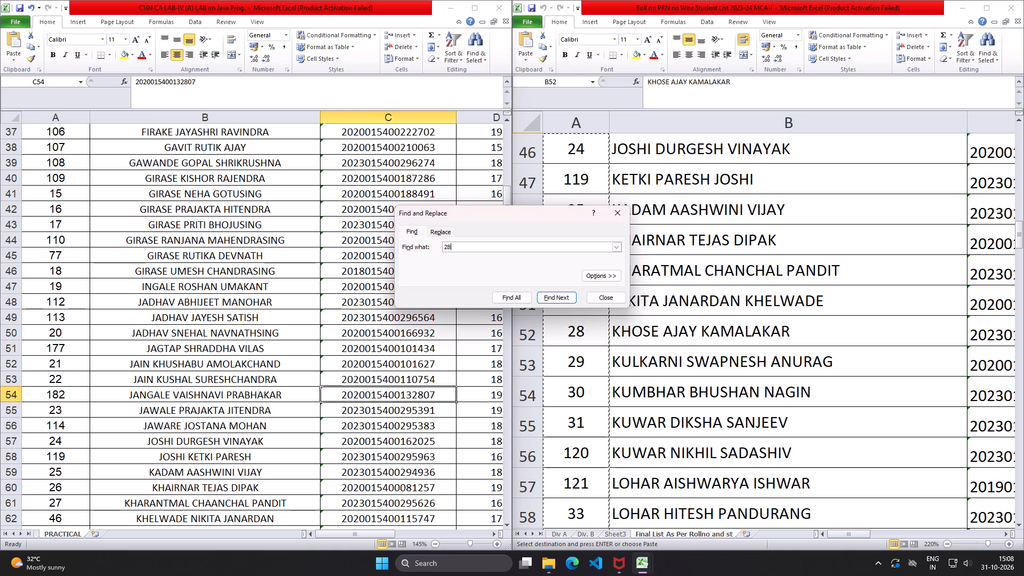
key(Return)
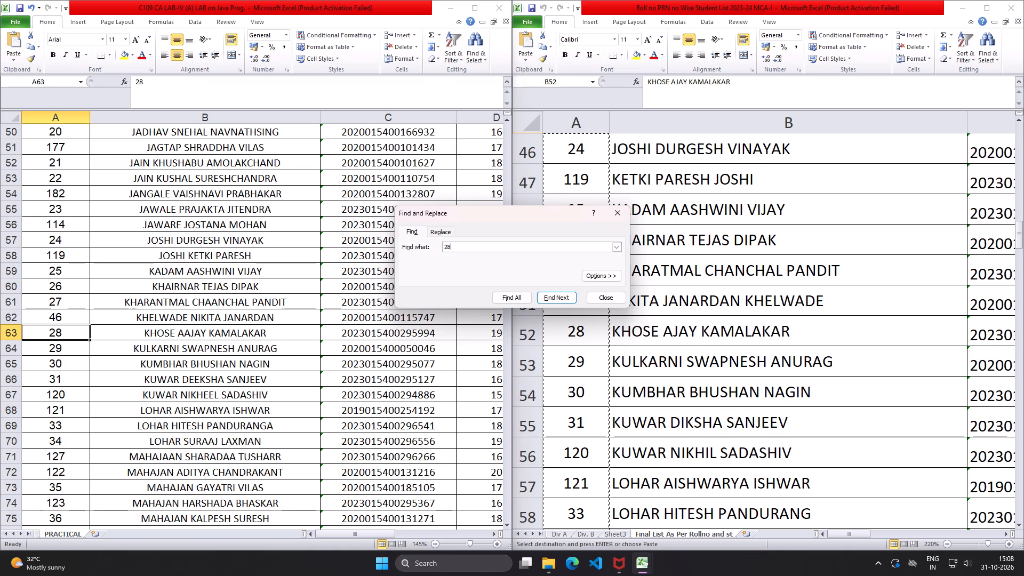
scroll(165, 350, up, 1)
click(617, 212)
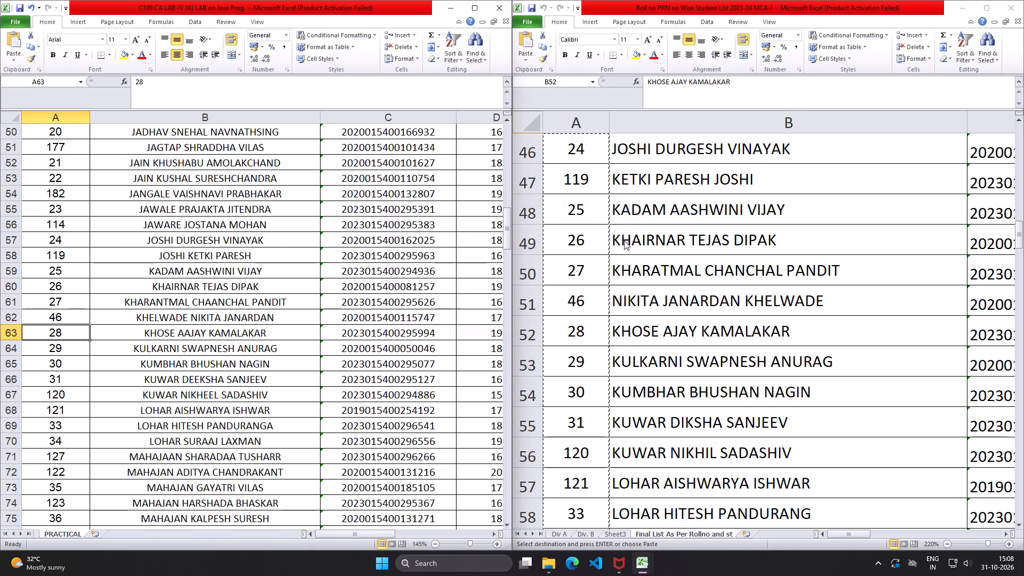
Compare the entries from roll number 28 through roll number 85 between the final list and the PRACTICAL sheet.
scroll(683, 359, down, 7)
scroll(683, 356, up, 4)
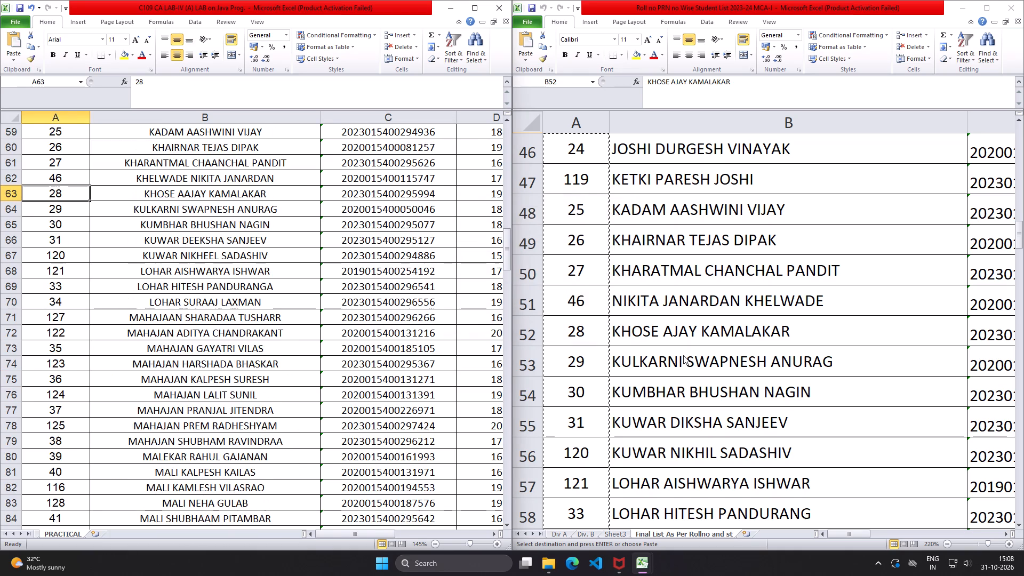
click(683, 355)
scroll(683, 361, down, 7)
click(683, 370)
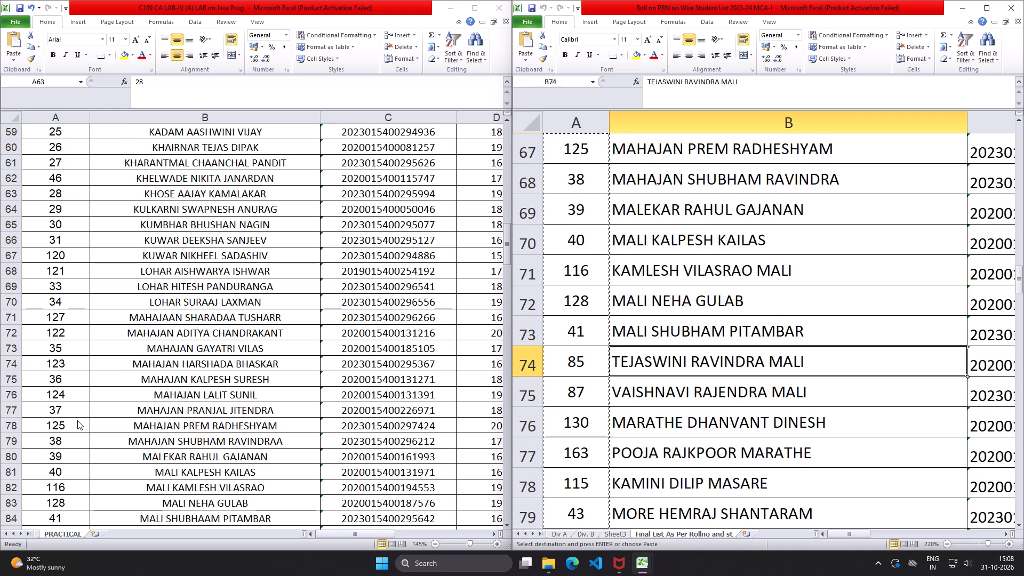
click(60, 413)
scroll(60, 413, down, 2)
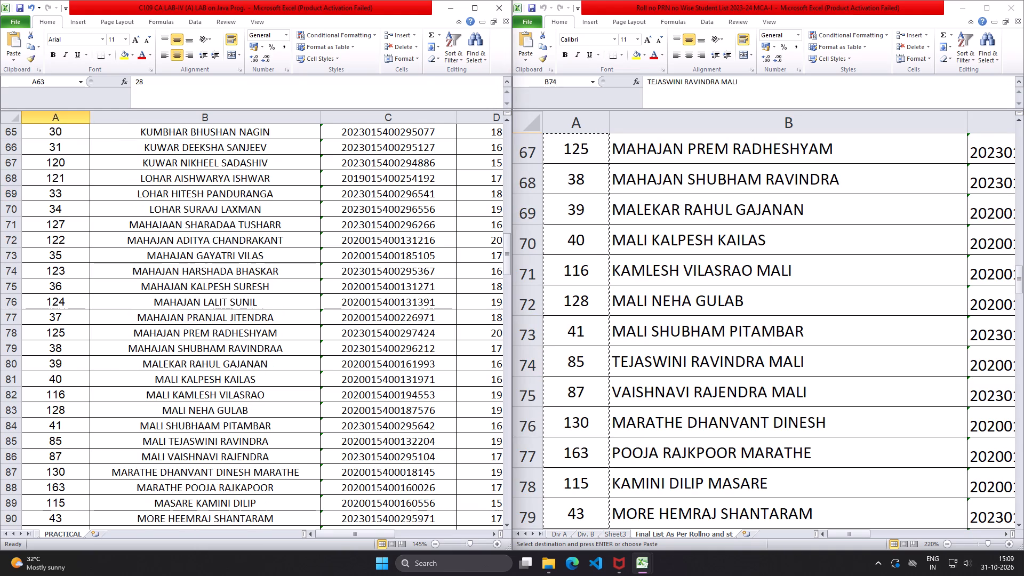
click(78, 445)
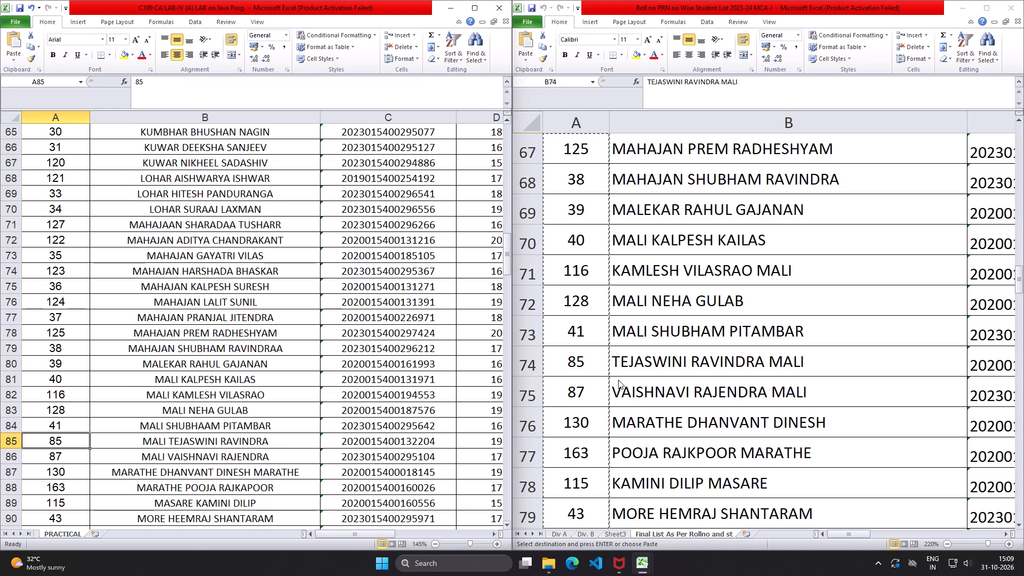
Compare the entries following roll number 85 in both workbooks, through roll number 53.
click(660, 377)
scroll(660, 377, down, 7)
click(660, 377)
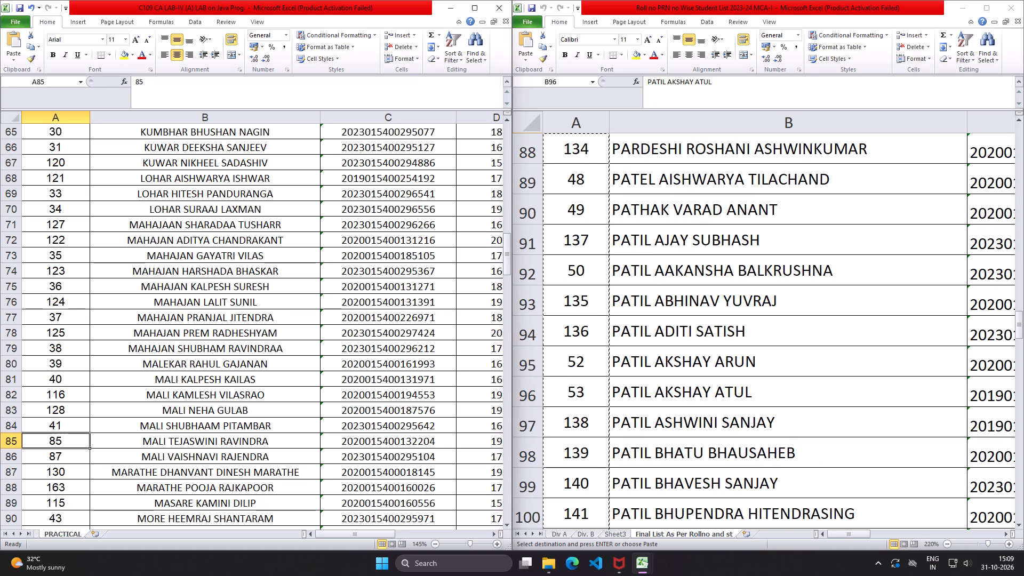
click(133, 393)
scroll(133, 393, down, 3)
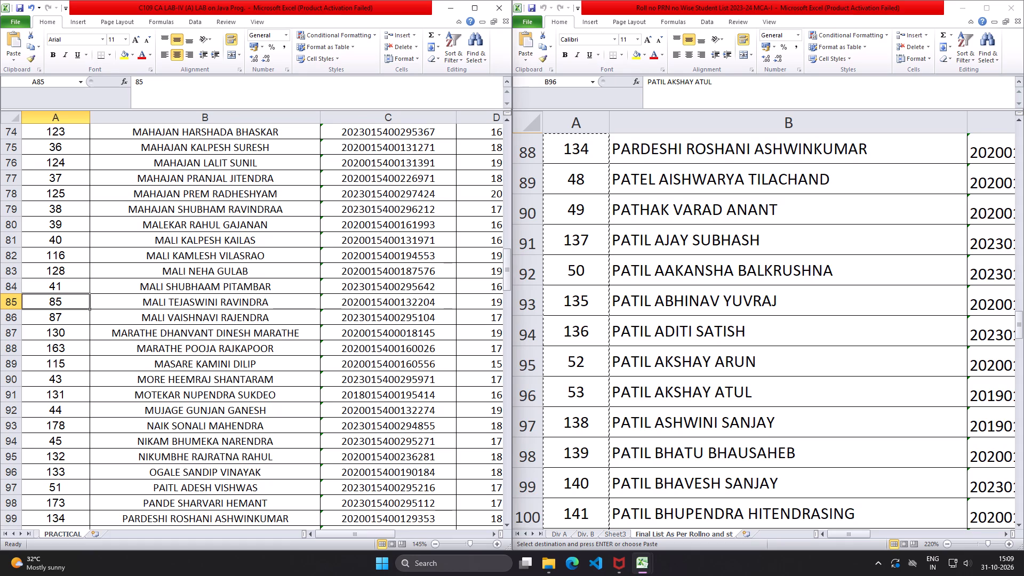
scroll(68, 410, down, 2)
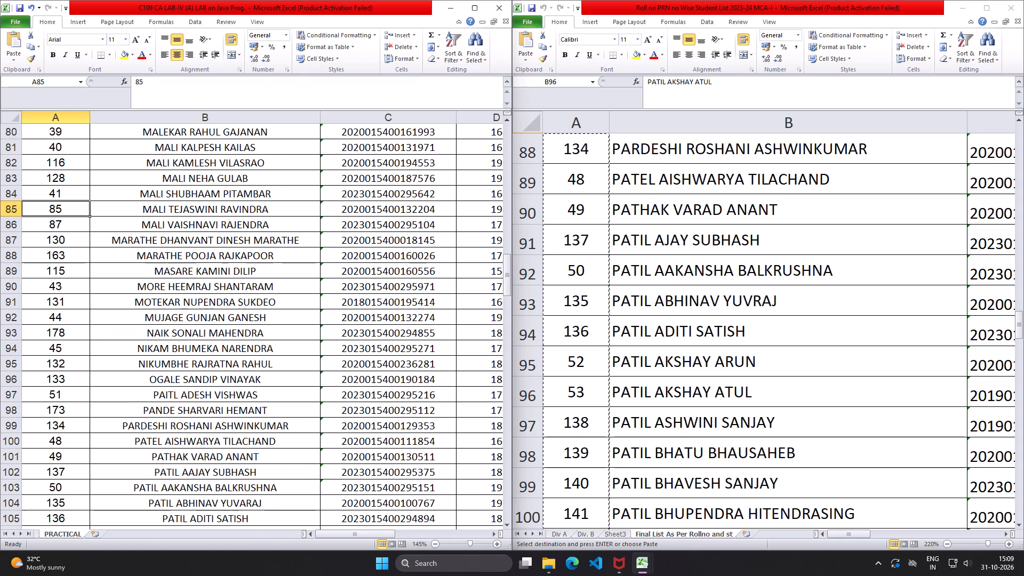
scroll(68, 451, down, 1)
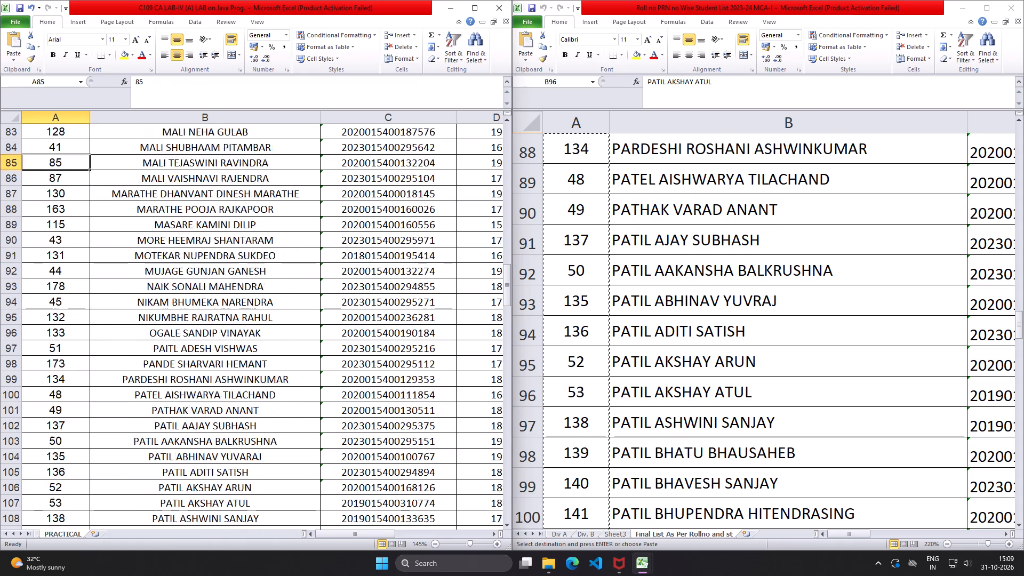
scroll(68, 451, down, 1)
click(70, 451)
click(207, 450)
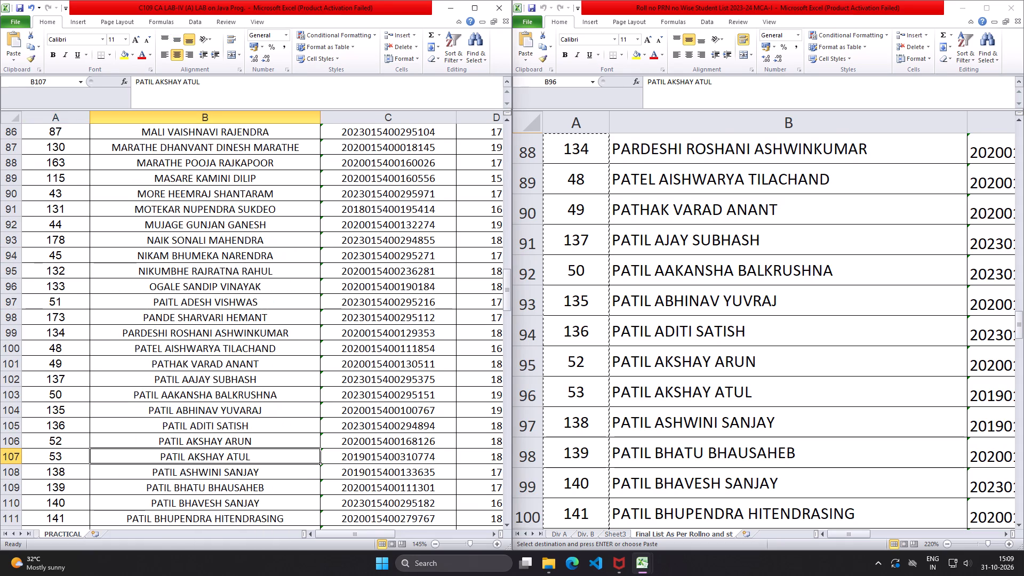
Compare the entries following roll number 53 in both workbooks, through roll number 149.
click(703, 413)
scroll(706, 414, down, 7)
click(708, 410)
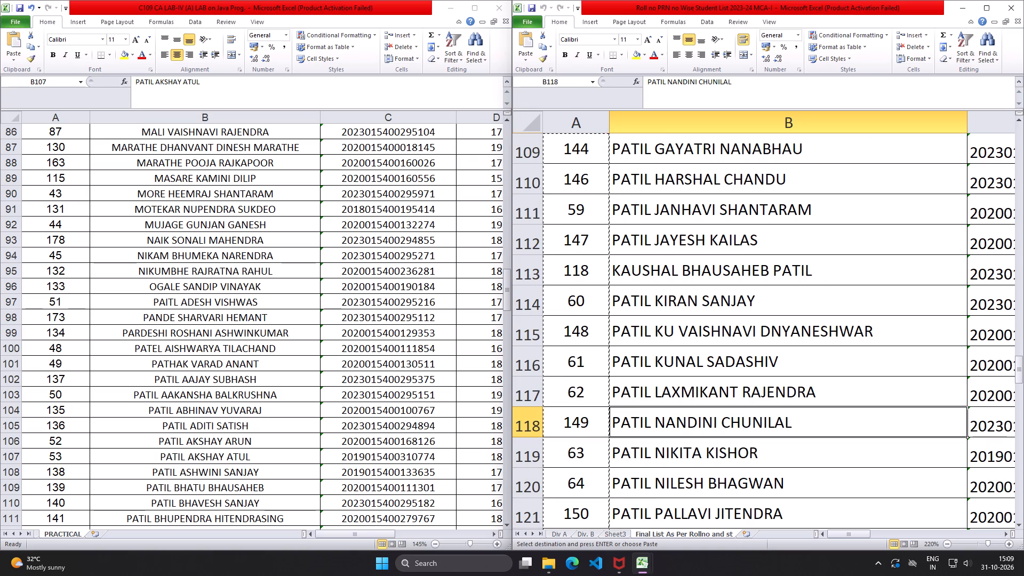
click(127, 442)
scroll(127, 442, down, 3)
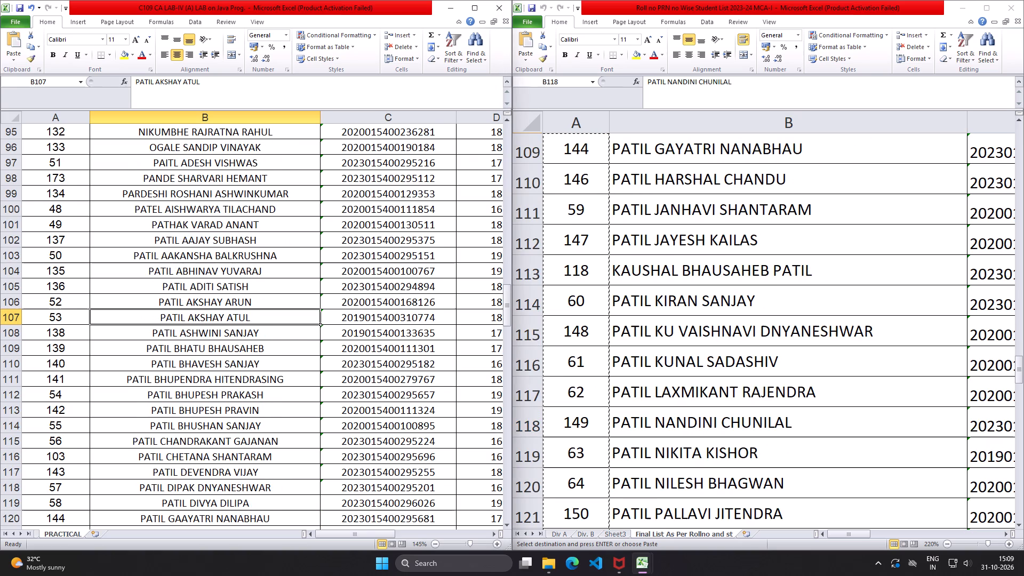
scroll(127, 442, down, 4)
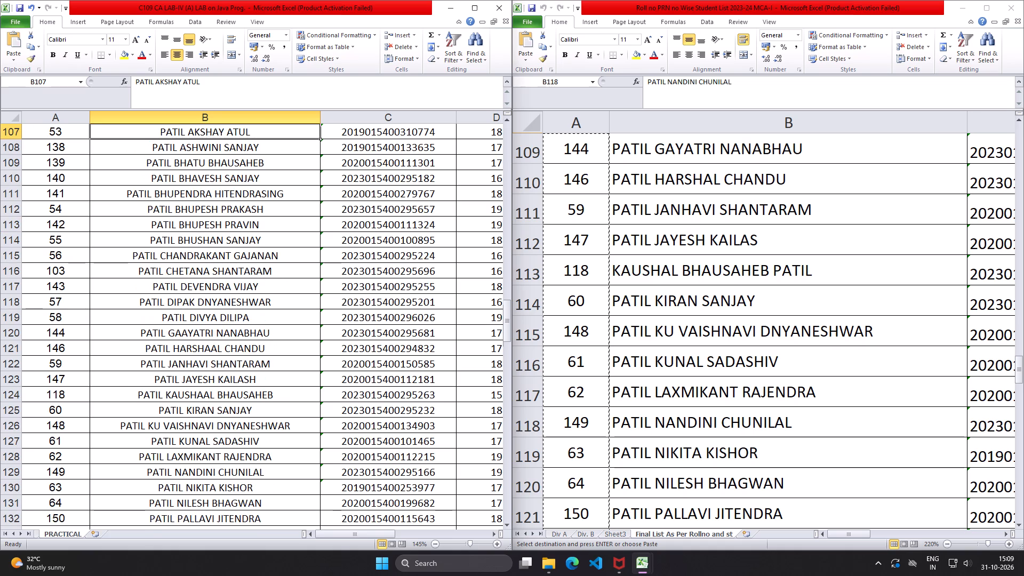
click(182, 473)
Locate roll number 175 in the final list and find the same roll number in the PRACTICAL sheet.
click(648, 429)
scroll(650, 429, down, 7)
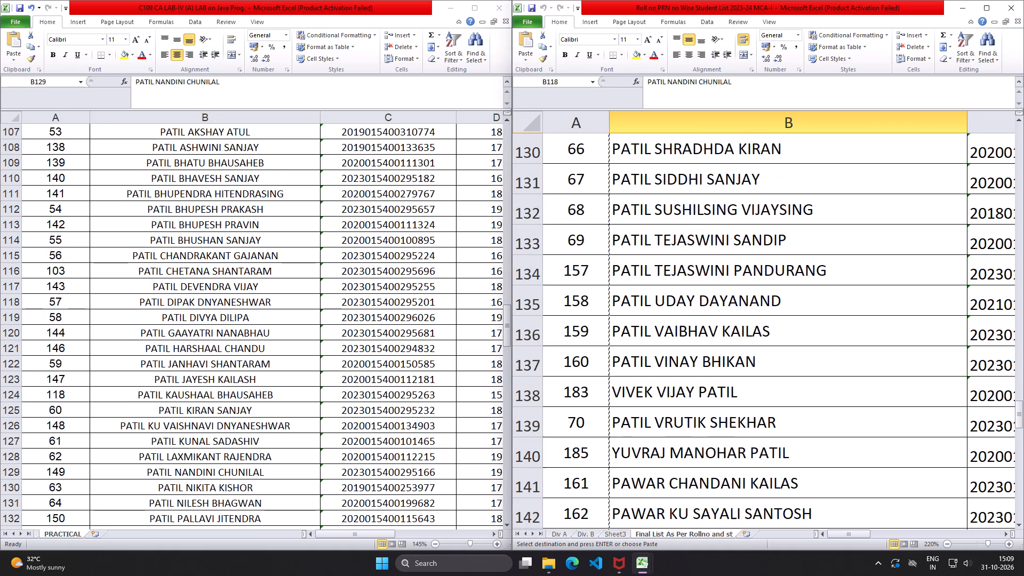
click(651, 427)
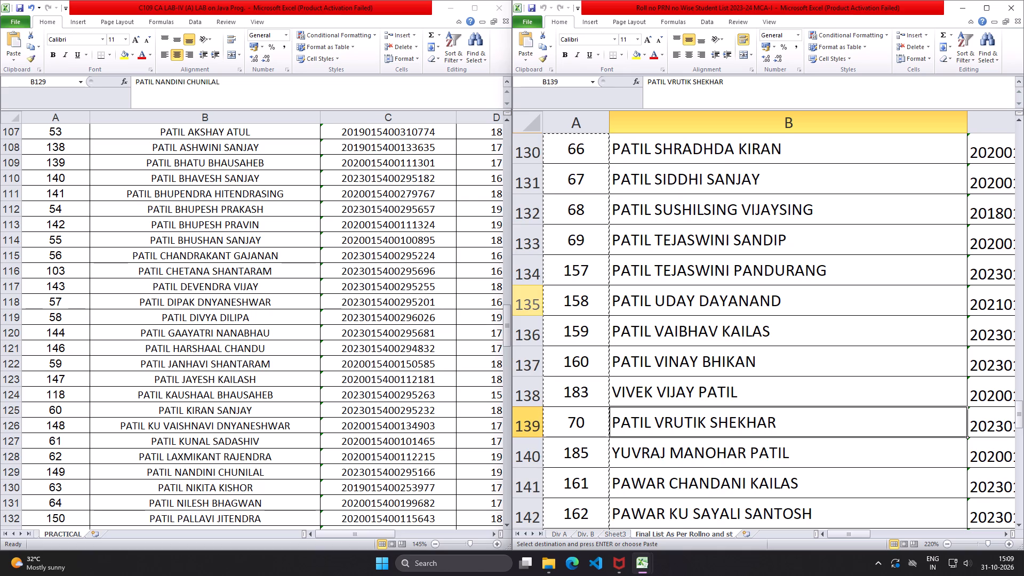
scroll(623, 419, down, 7)
click(623, 420)
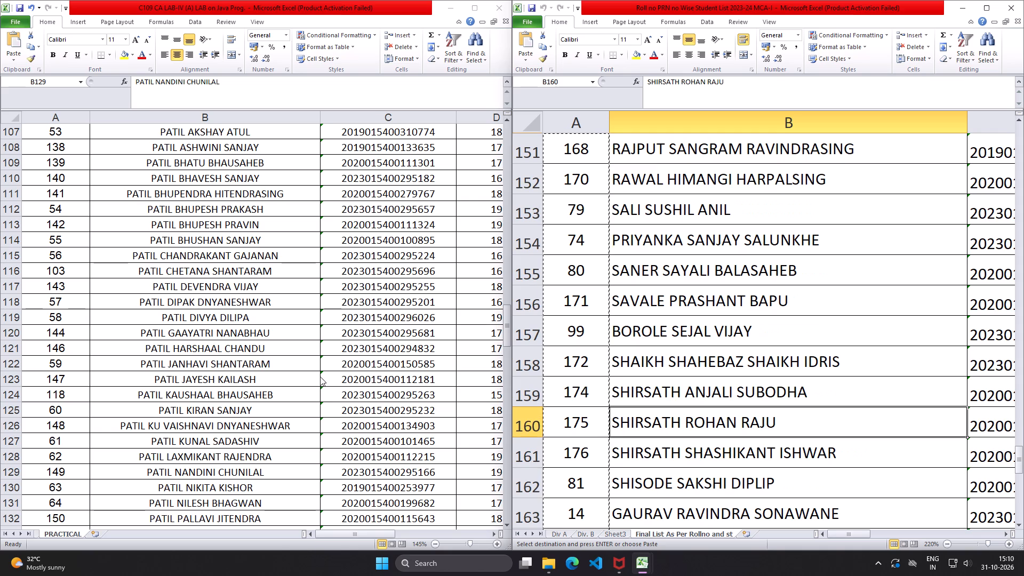
click(188, 382)
scroll(188, 385, down, 6)
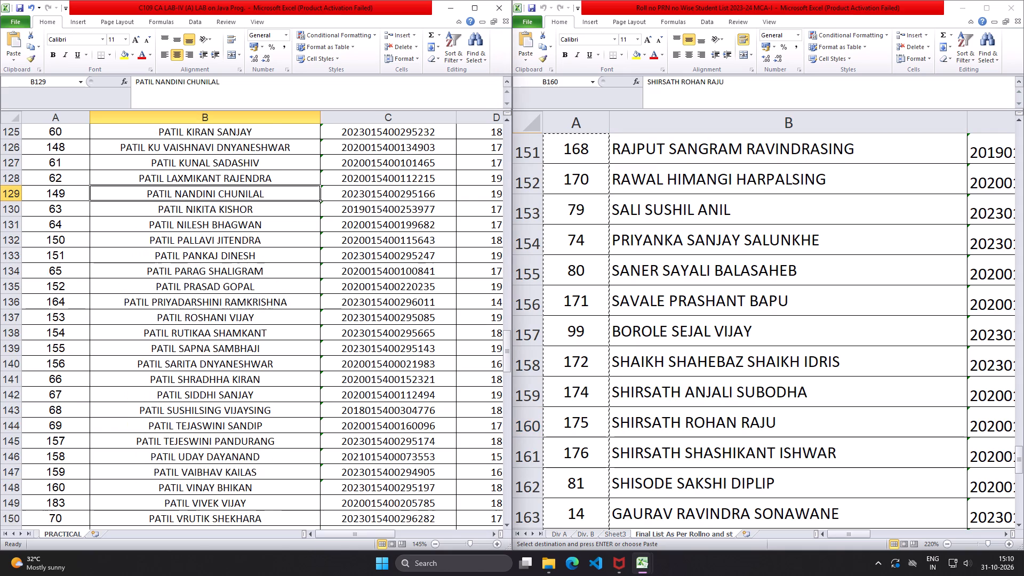
click(131, 260)
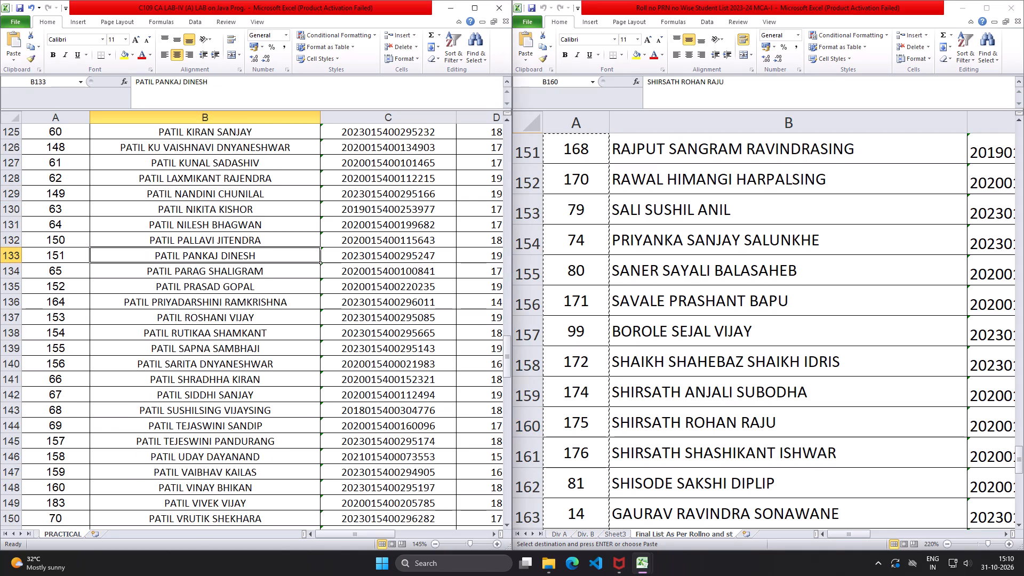
key(ctrl+f)
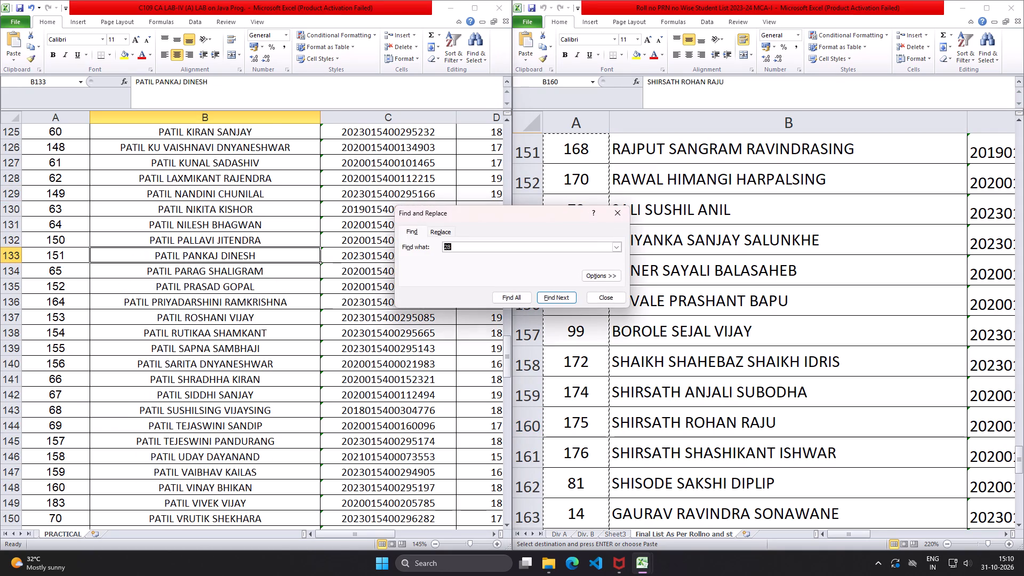
text(175)
key(Return)
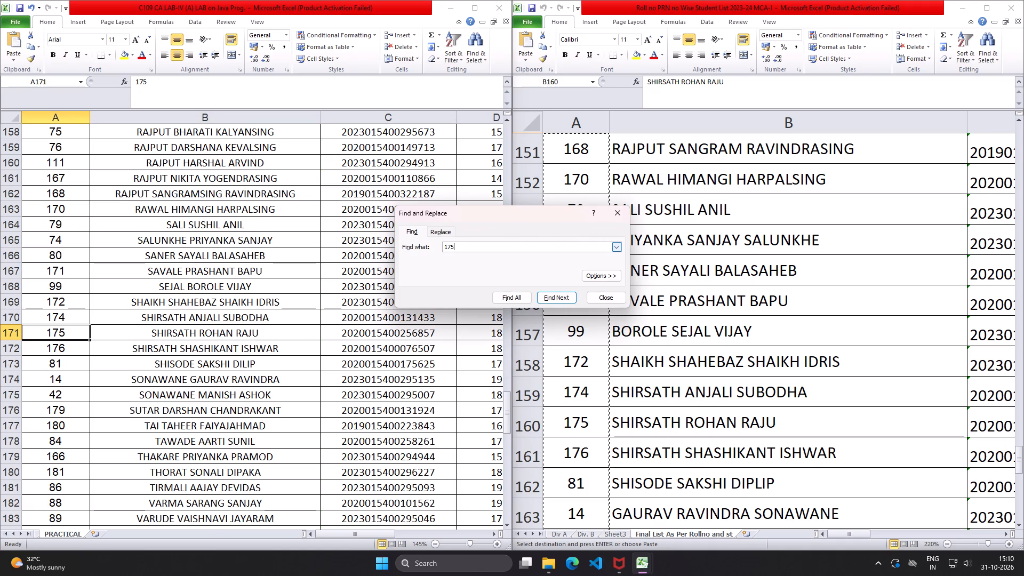
click(619, 215)
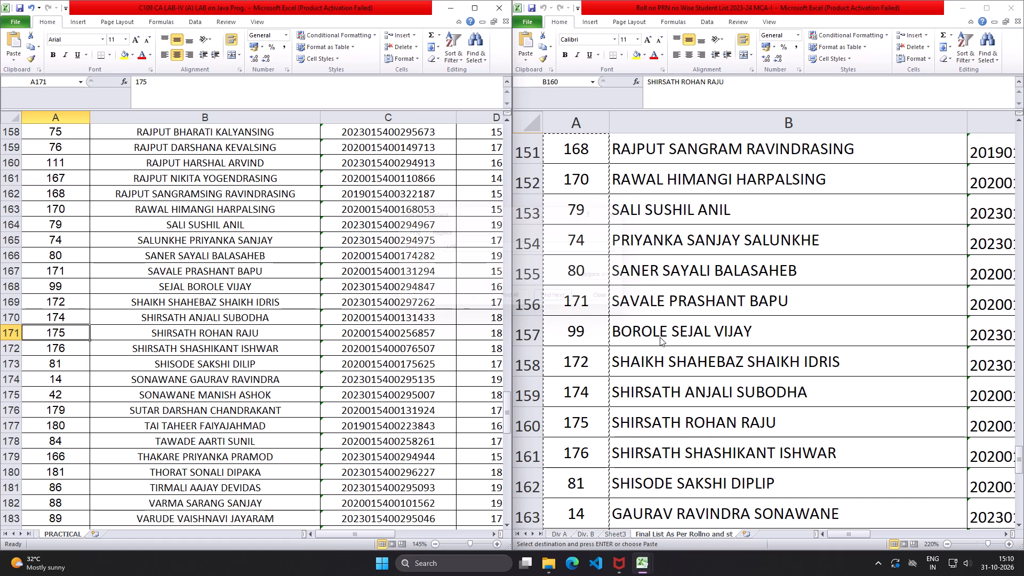
Check the final list entries from roll number 174 through 180, and find roll number 180 in the PRACTICAL sheet.
click(672, 390)
key(Down)
key(Down)
key(Down)
key(Down)
key(Down)
key(Down)
key(Down)
key(Down)
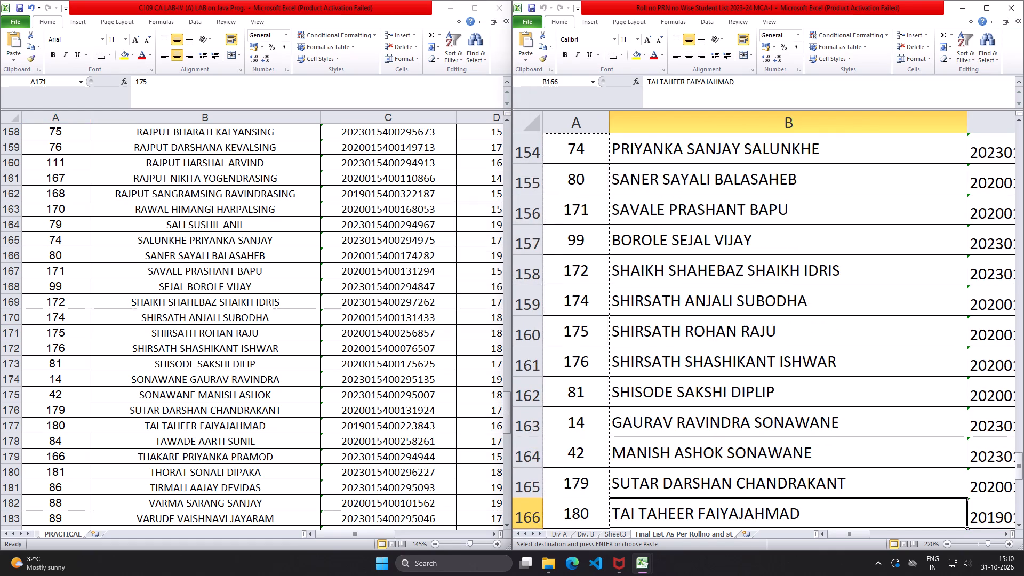
click(173, 456)
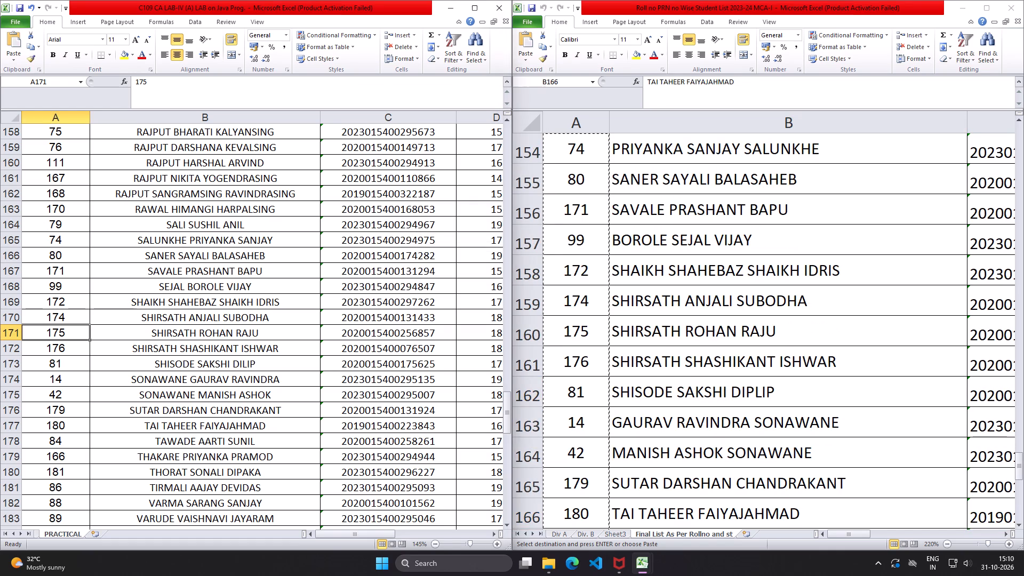
key(ctrl+f)
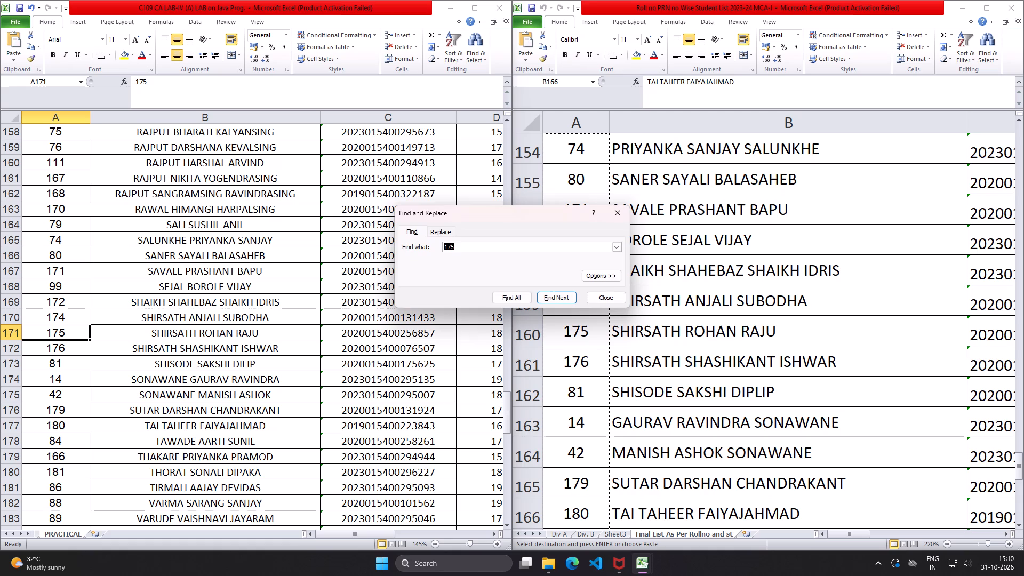
text(180)
key(Return)
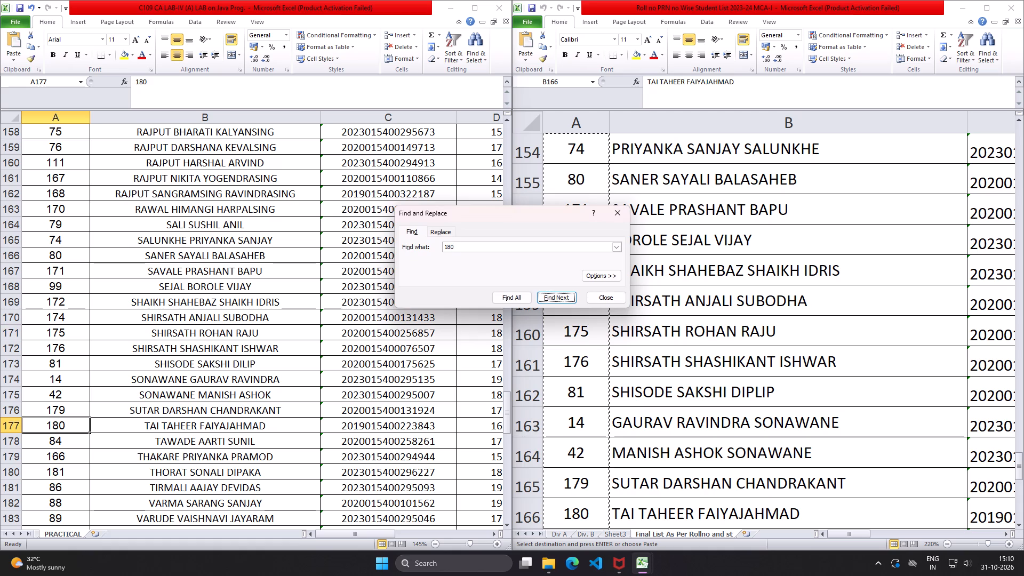
click(621, 218)
Compare the remaining entries at the end of both workbooks, from roll number 47 through roll number 104.
click(687, 420)
scroll(687, 420, down, 7)
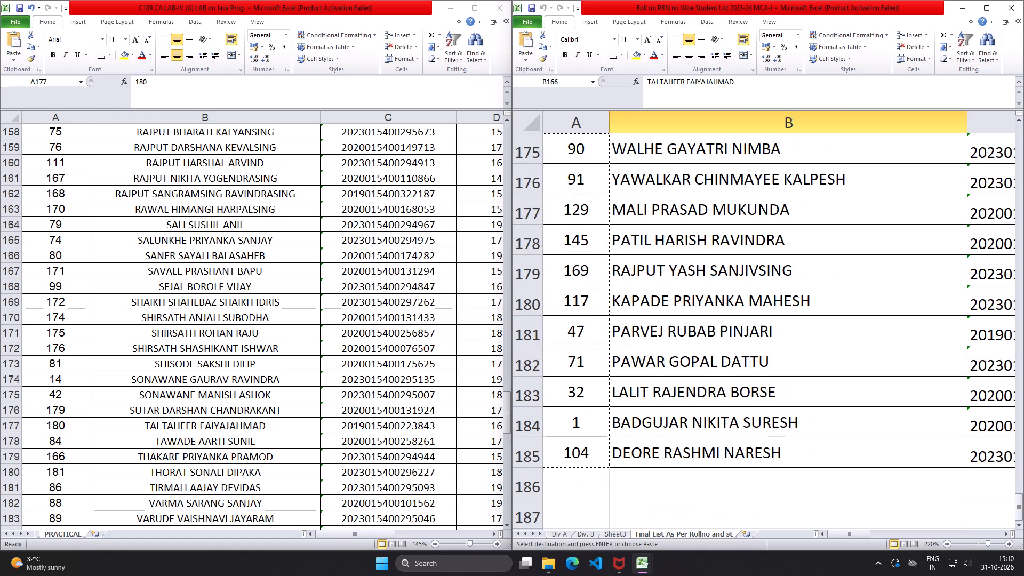
click(687, 420)
click(658, 340)
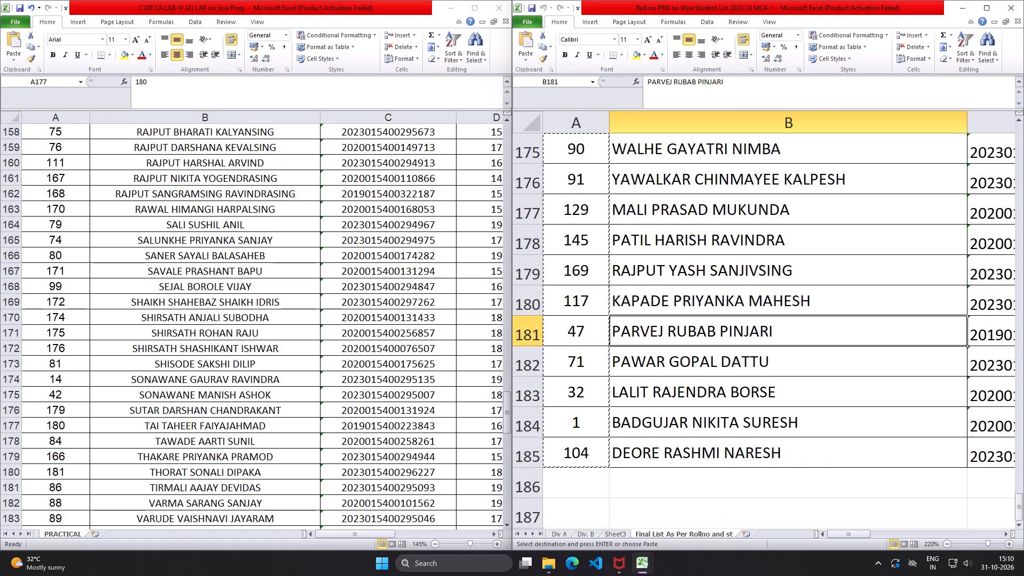
click(206, 405)
scroll(206, 406, down, 6)
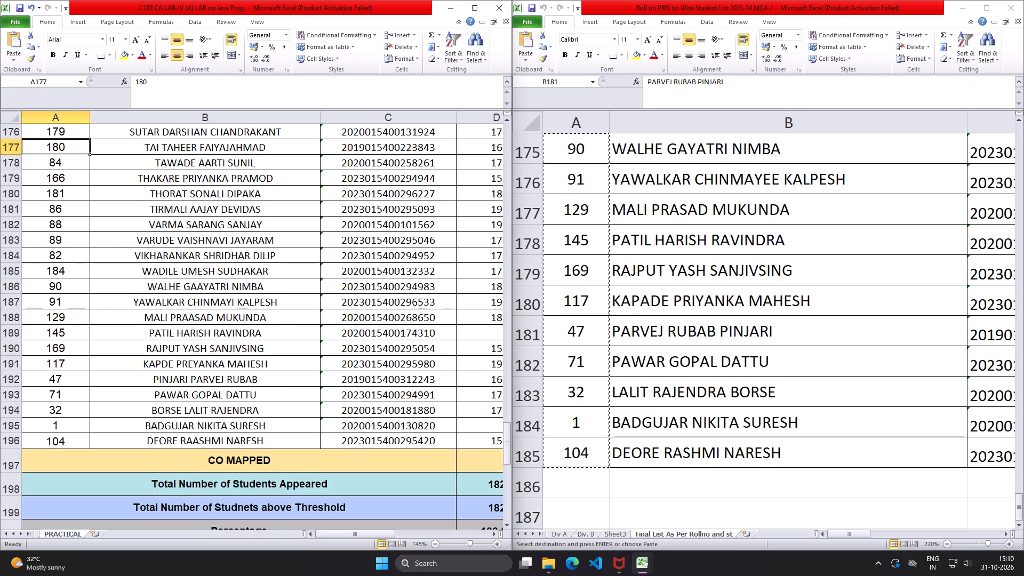
click(90, 377)
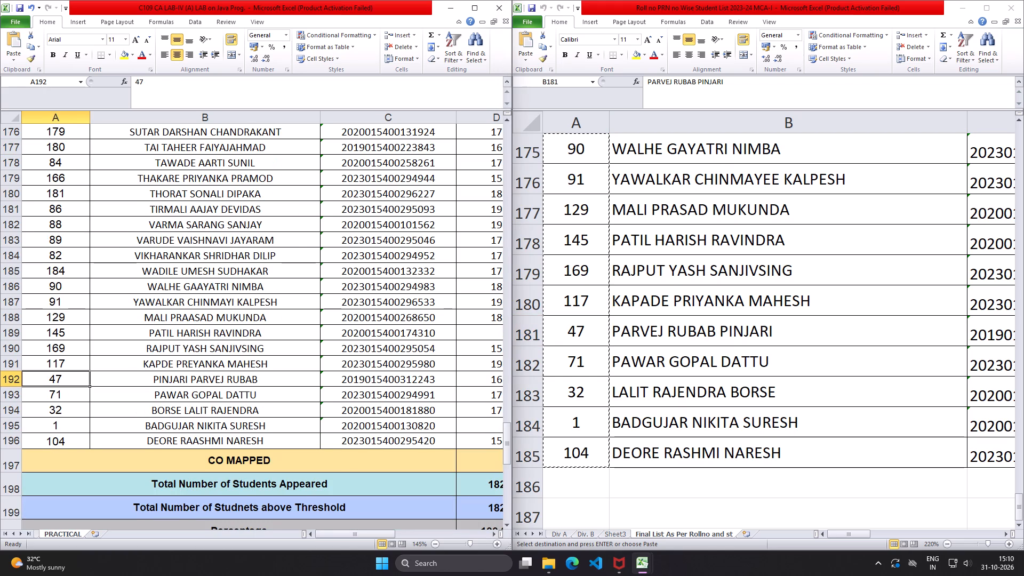
click(167, 442)
click(708, 446)
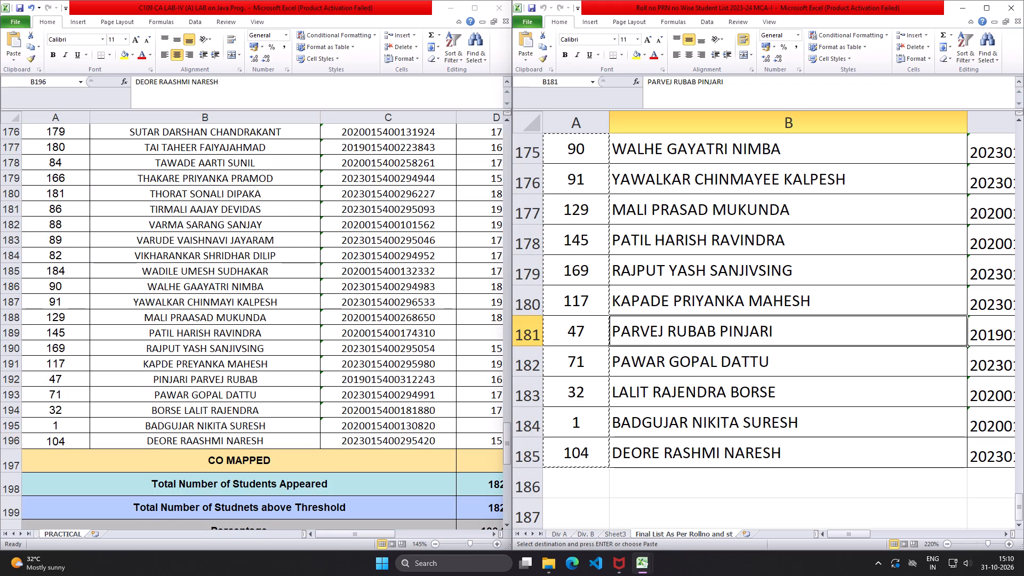
click(694, 435)
click(195, 421)
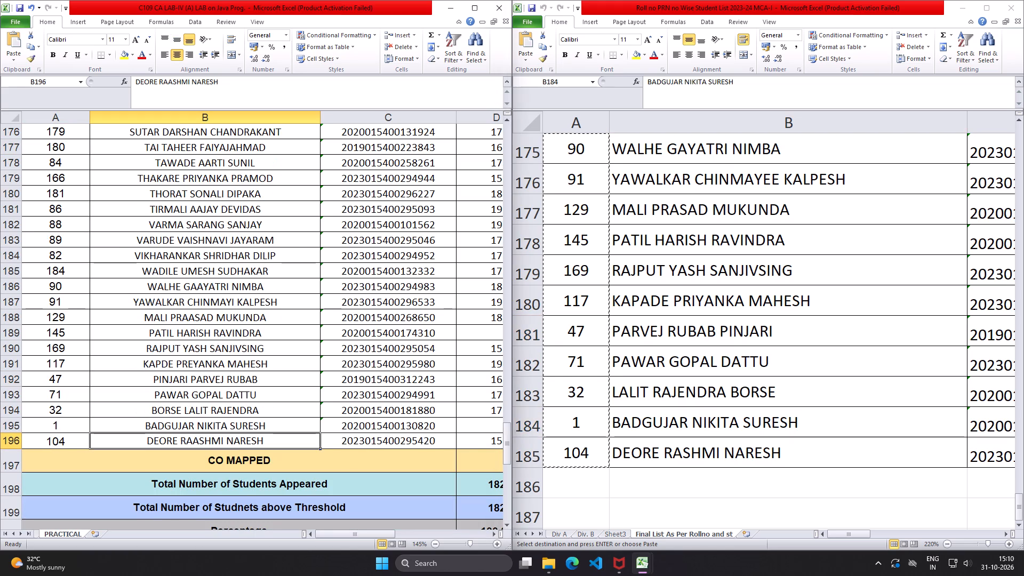
click(189, 398)
Save the C109 CA LAB-IV (A) LAB on Java Prog. workbook and close it.
key(ctrl+s)
key(ctrl+a)
key(ctrl+s)
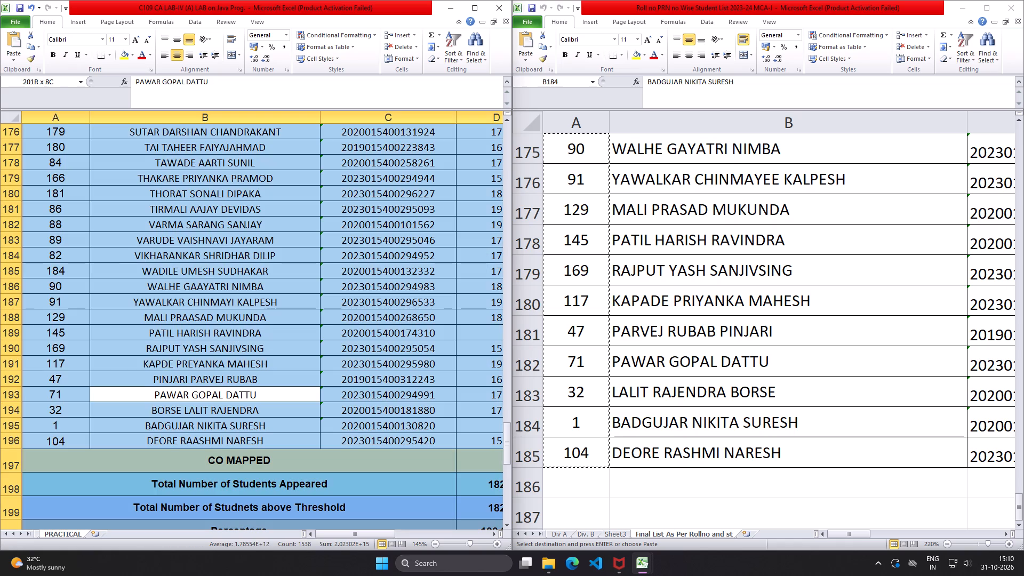
key(ctrl+s)
key(ctrl+s)
key(ctrl+s)
key(ctrl+s)
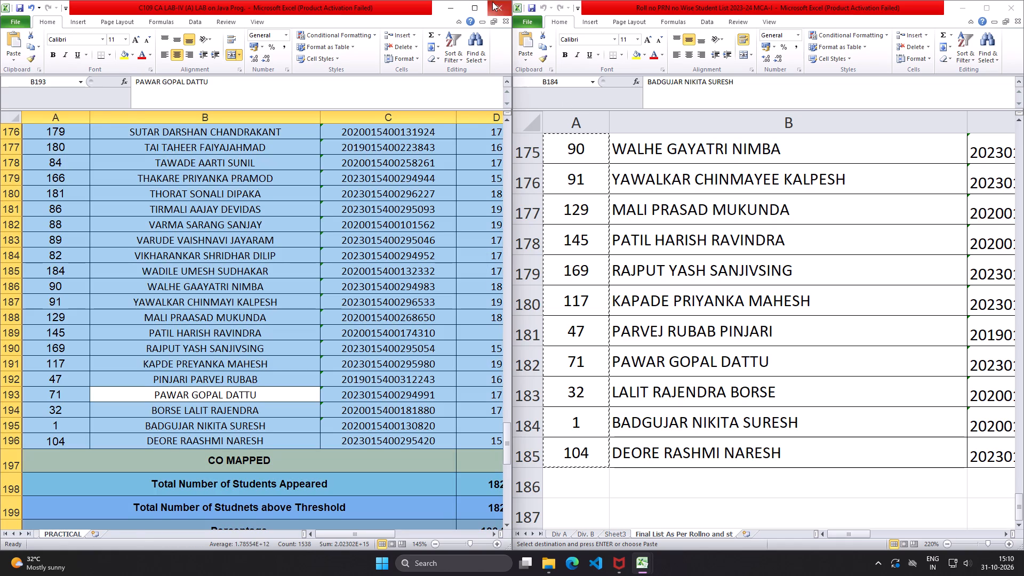
click(494, 4)
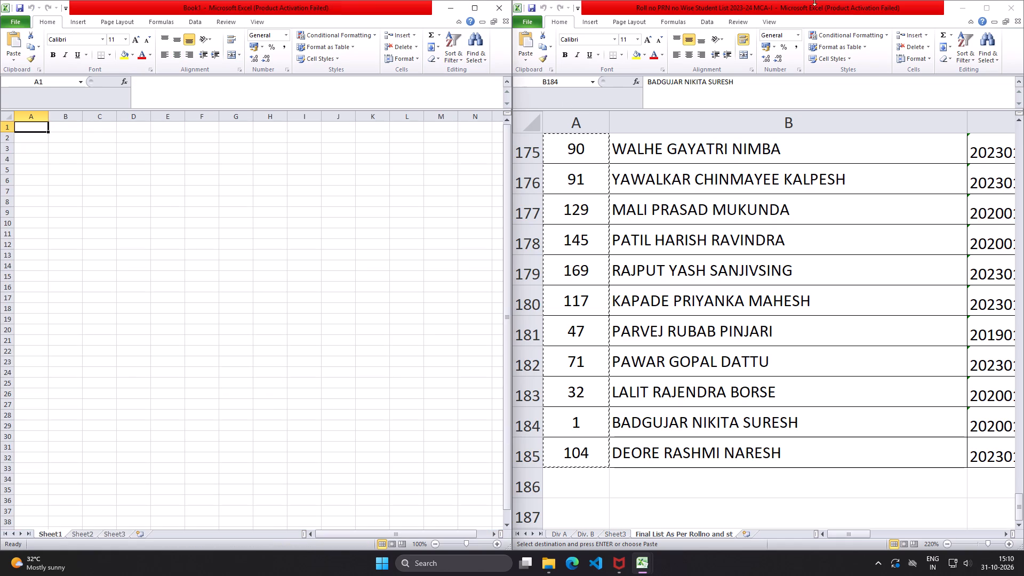
Minimize the MCA-I student list workbook to get to the MAtin folder.
click(969, 10)
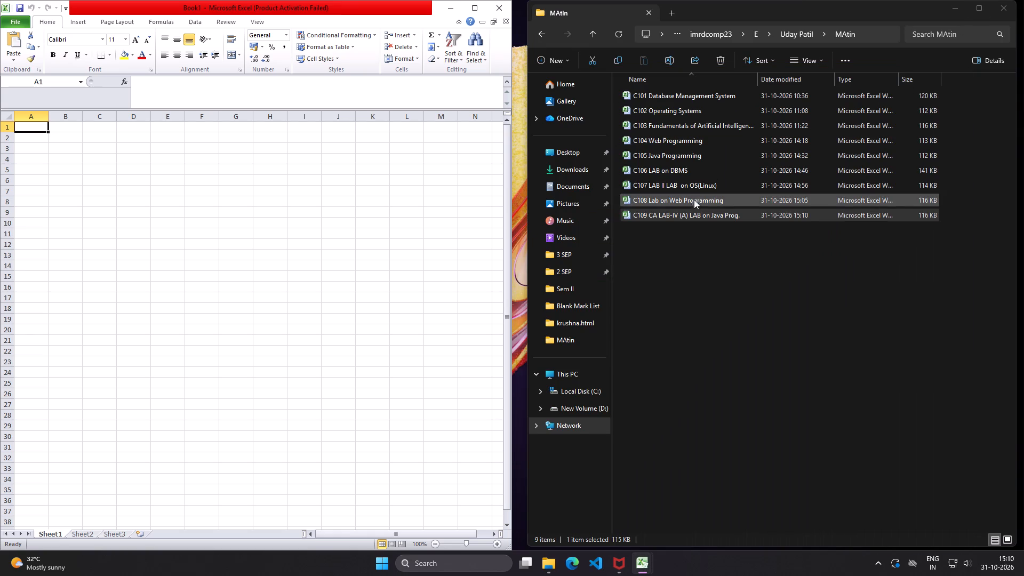